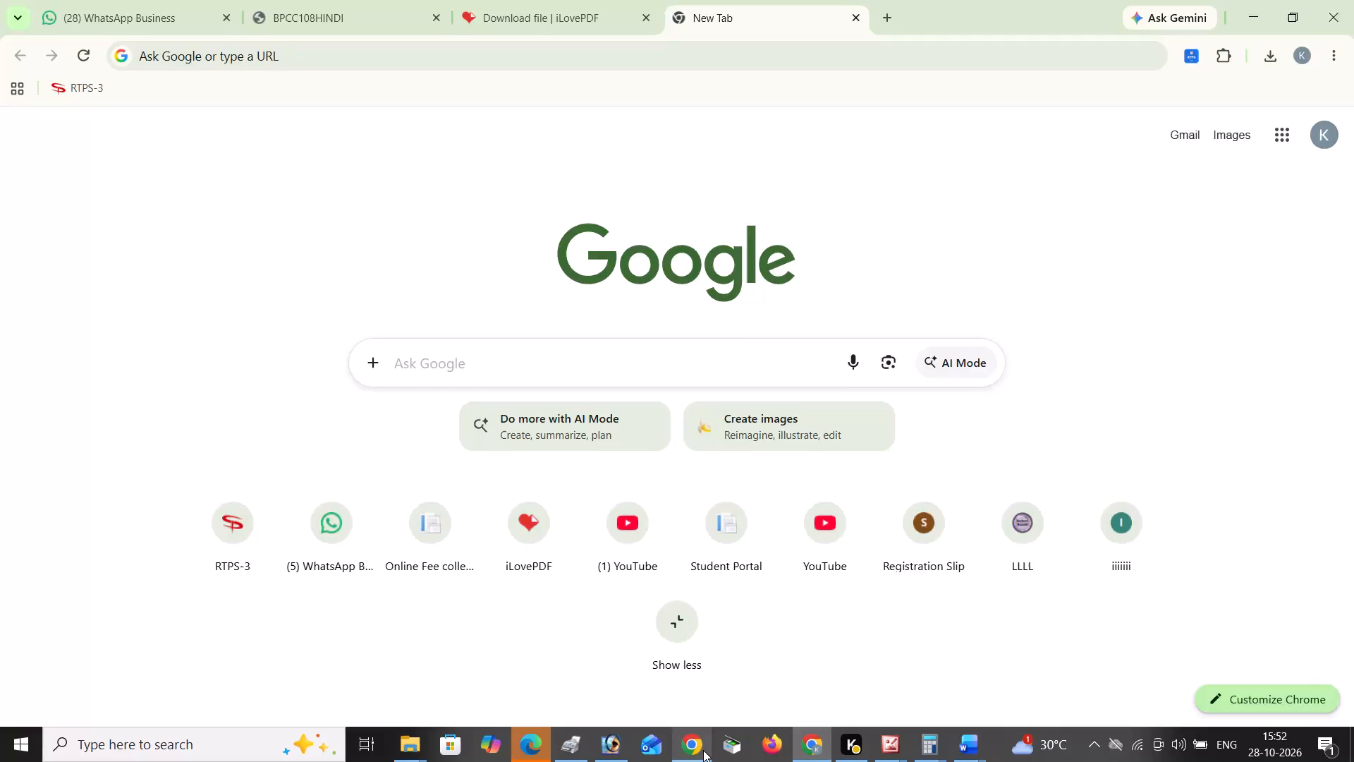
Open the bookmarked IGNOU admission/registration details page in a new tab of the other Chrome window.
{"action": "left_click", "coordinate": [703, 750]}
{"action": "left_click", "coordinate": [1062, 19]}
{"action": "left_click", "coordinate": [1131, 235]}
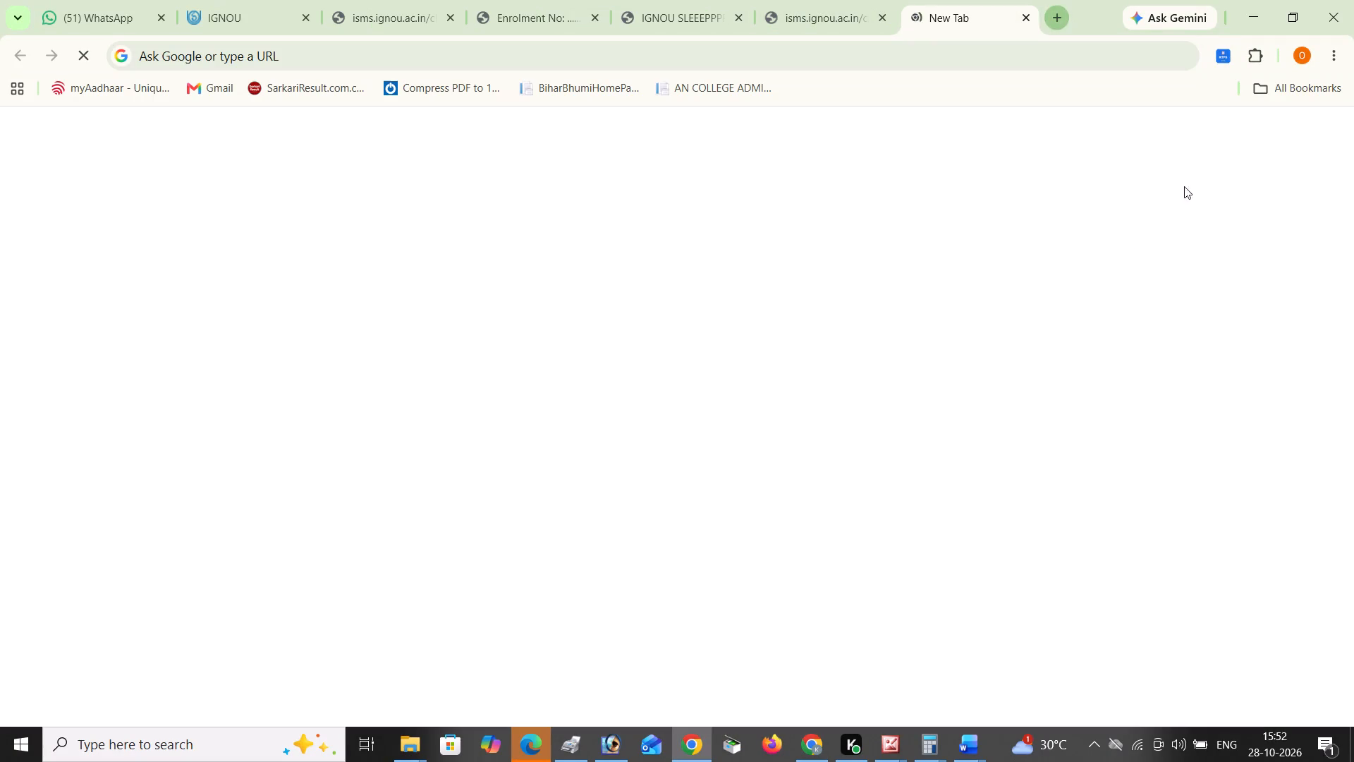
{"action": "left_click", "coordinate": [1274, 100]}
{"action": "left_click", "coordinate": [1136, 194]}
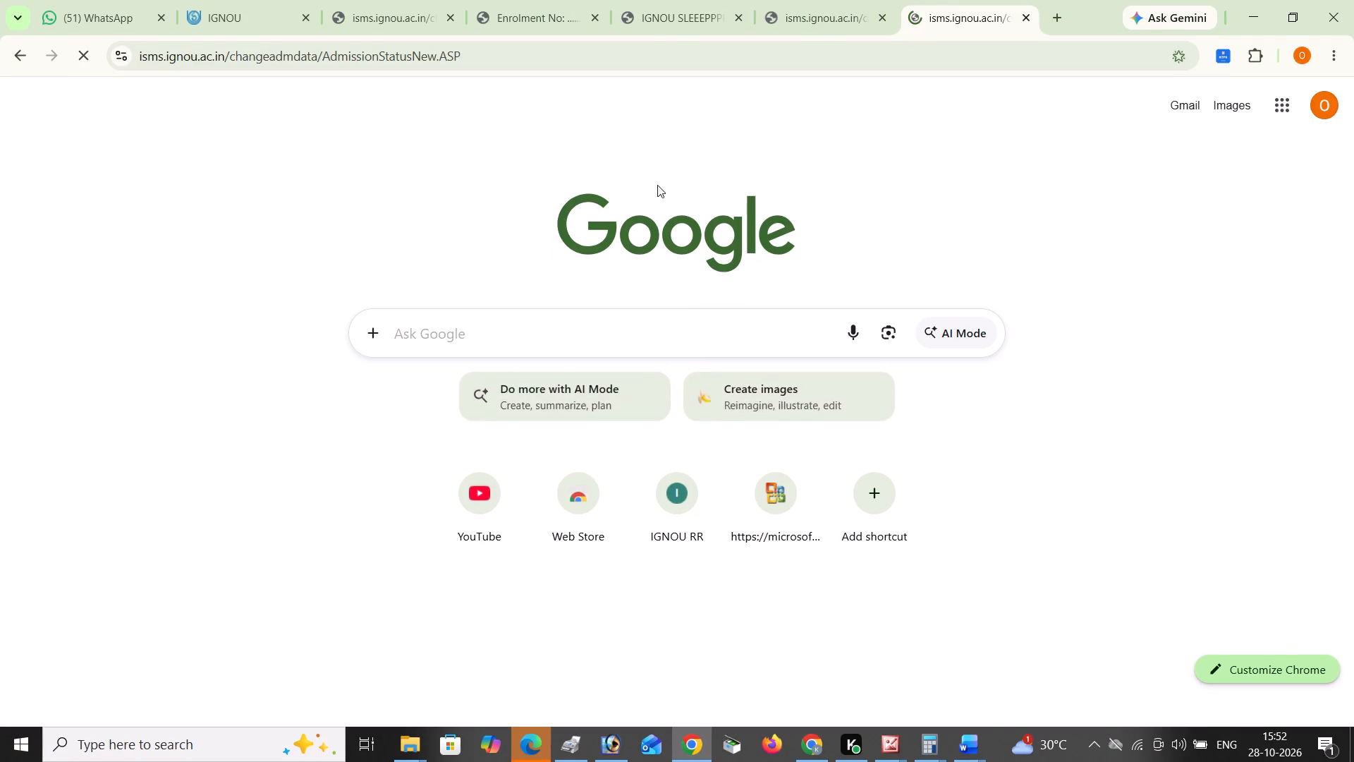
Look up the student's admission record by submitting the enrollment number, programme code MPA and the displayed verification code.
{"action": "left_click", "coordinate": [767, 236]}
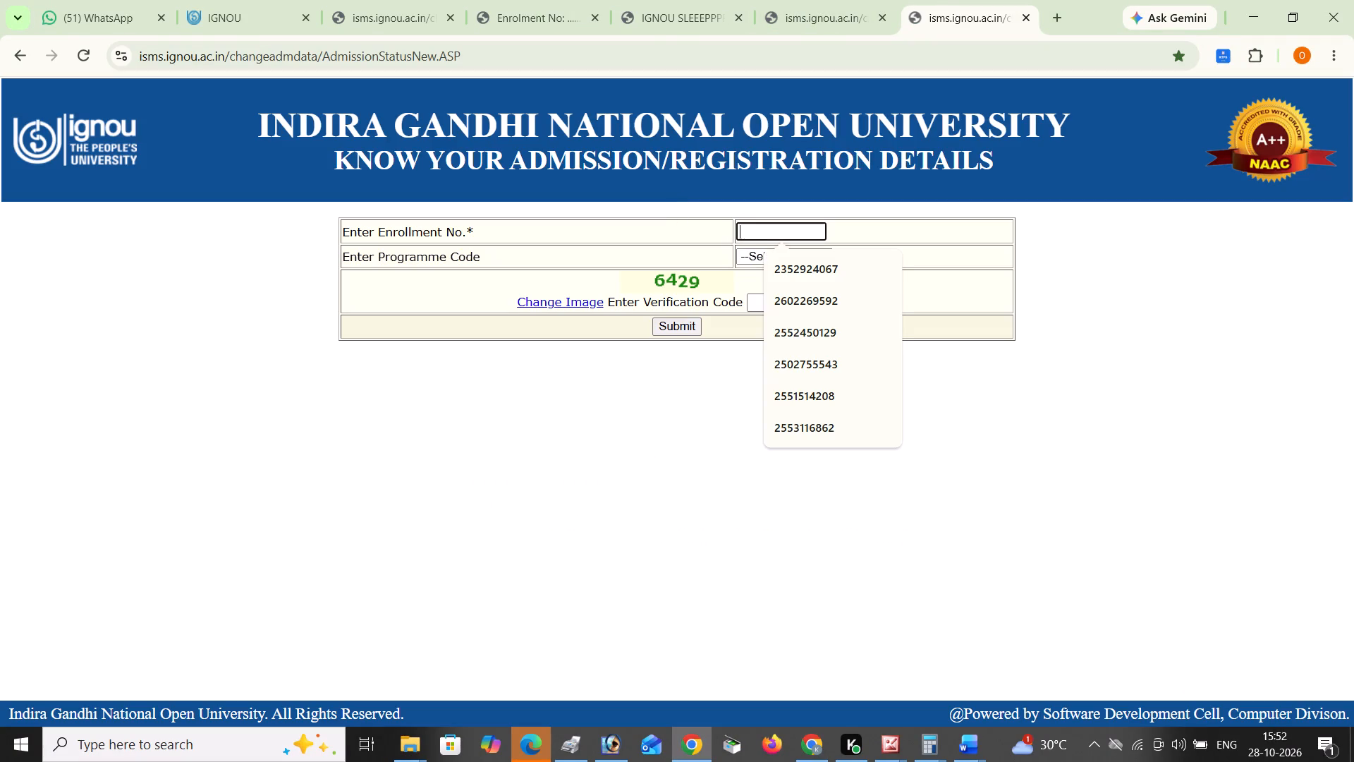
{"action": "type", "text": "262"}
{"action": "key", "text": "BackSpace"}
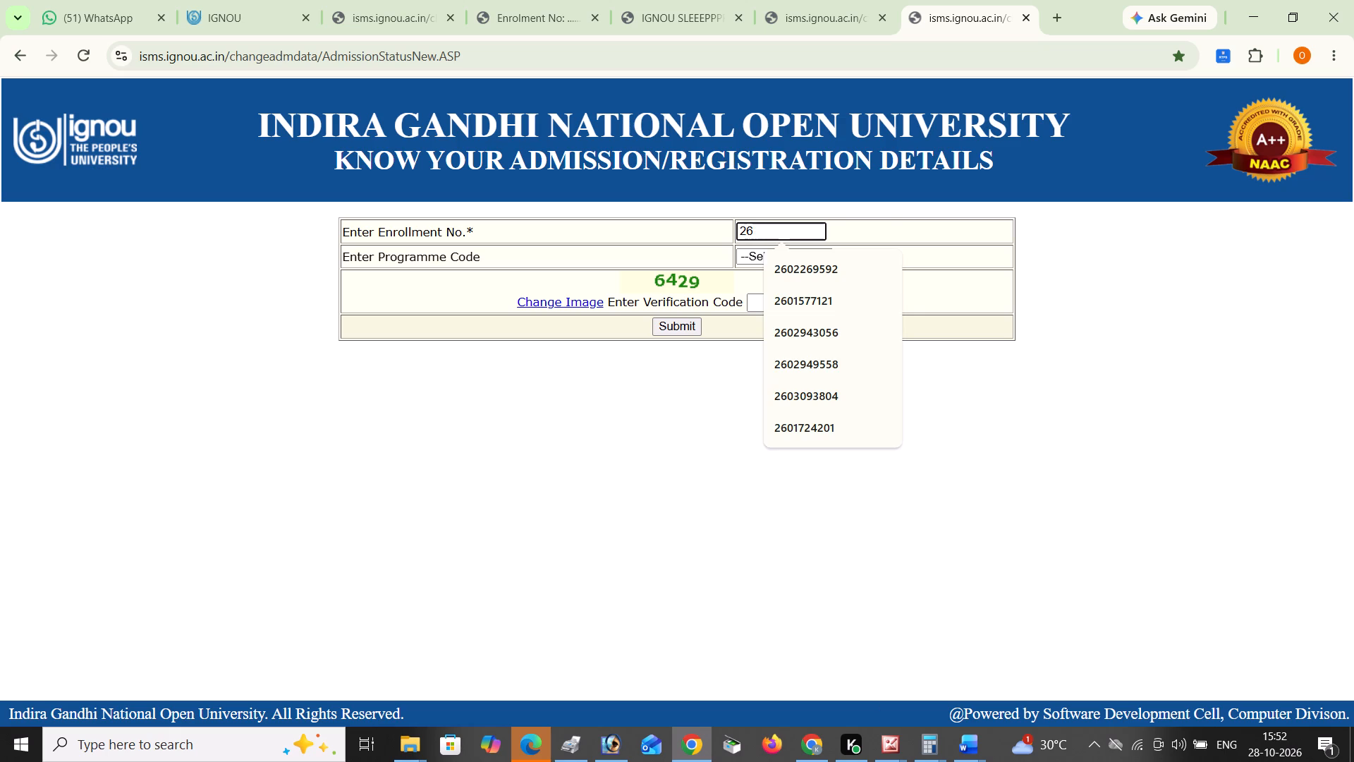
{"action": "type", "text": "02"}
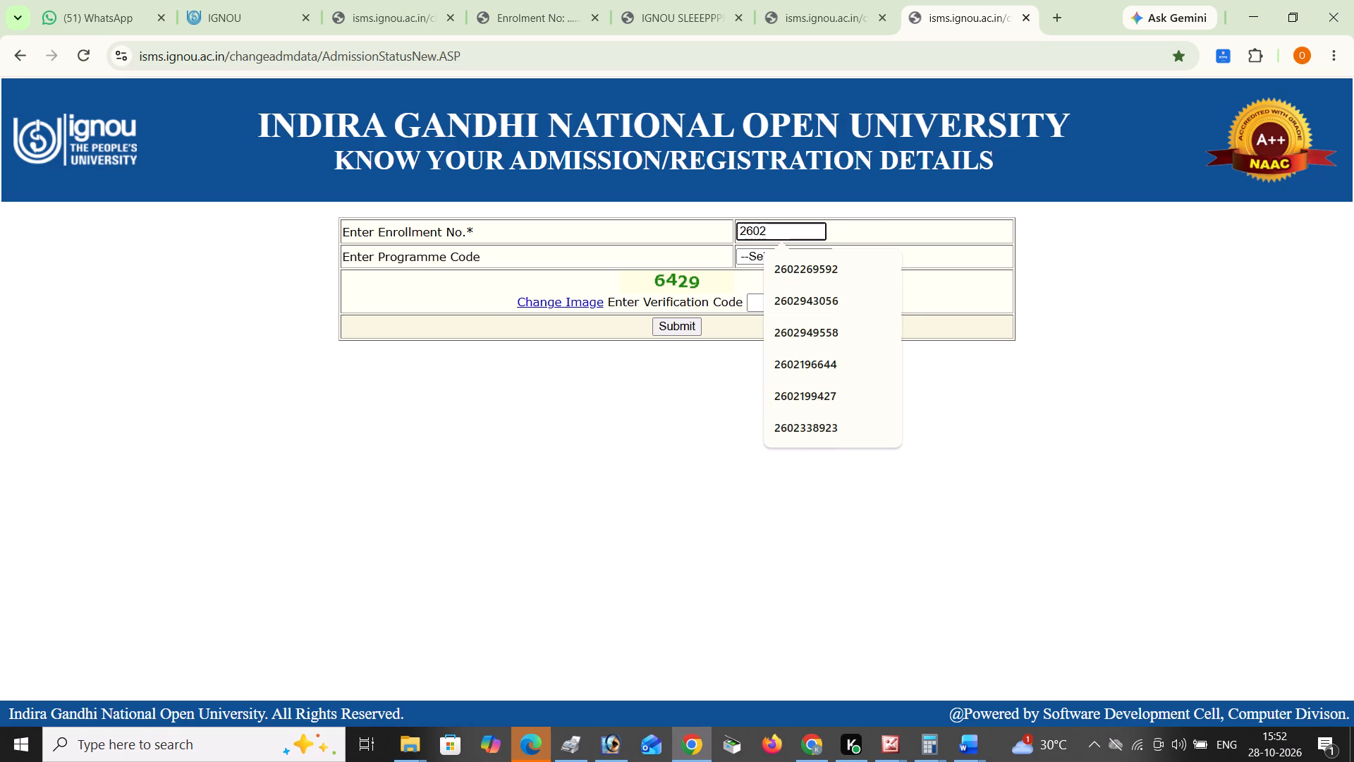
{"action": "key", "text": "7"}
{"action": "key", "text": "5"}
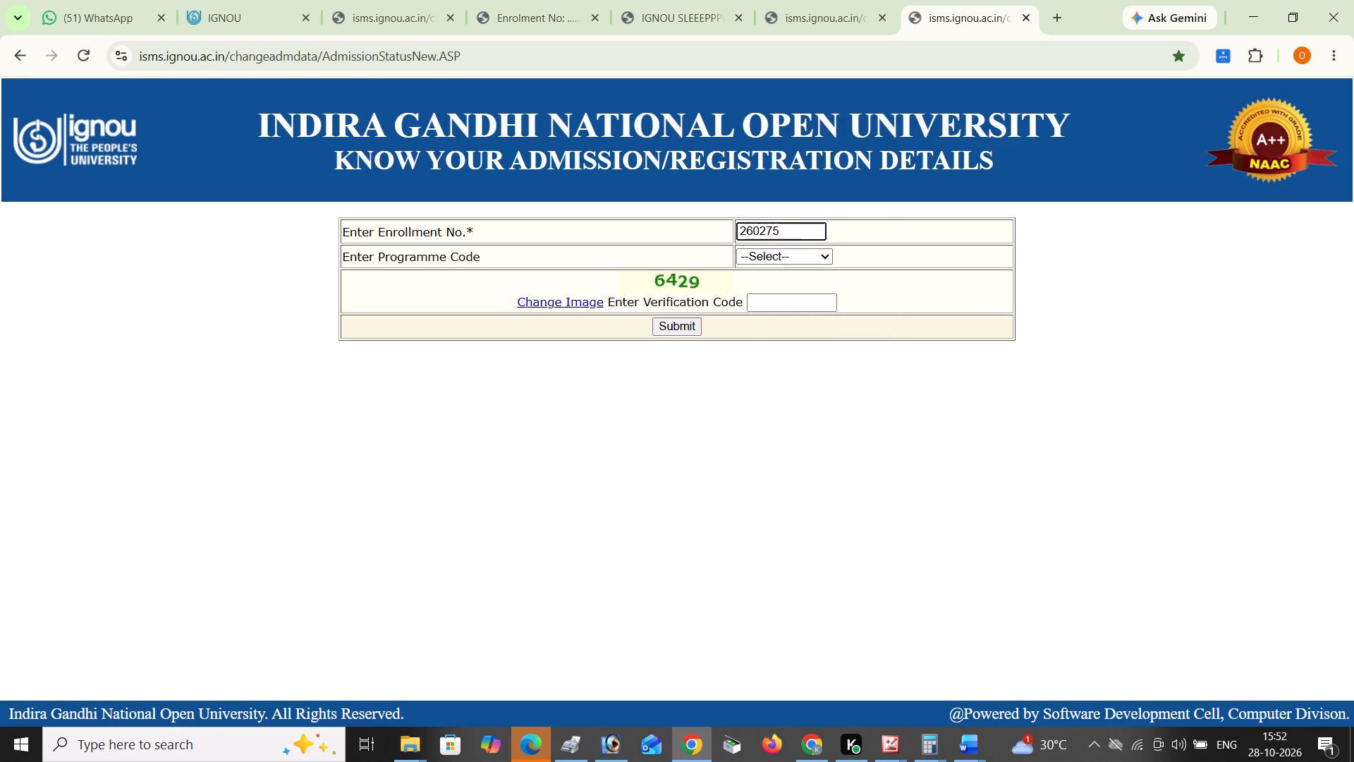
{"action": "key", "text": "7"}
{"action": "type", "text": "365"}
{"action": "left_click", "coordinate": [795, 256]}
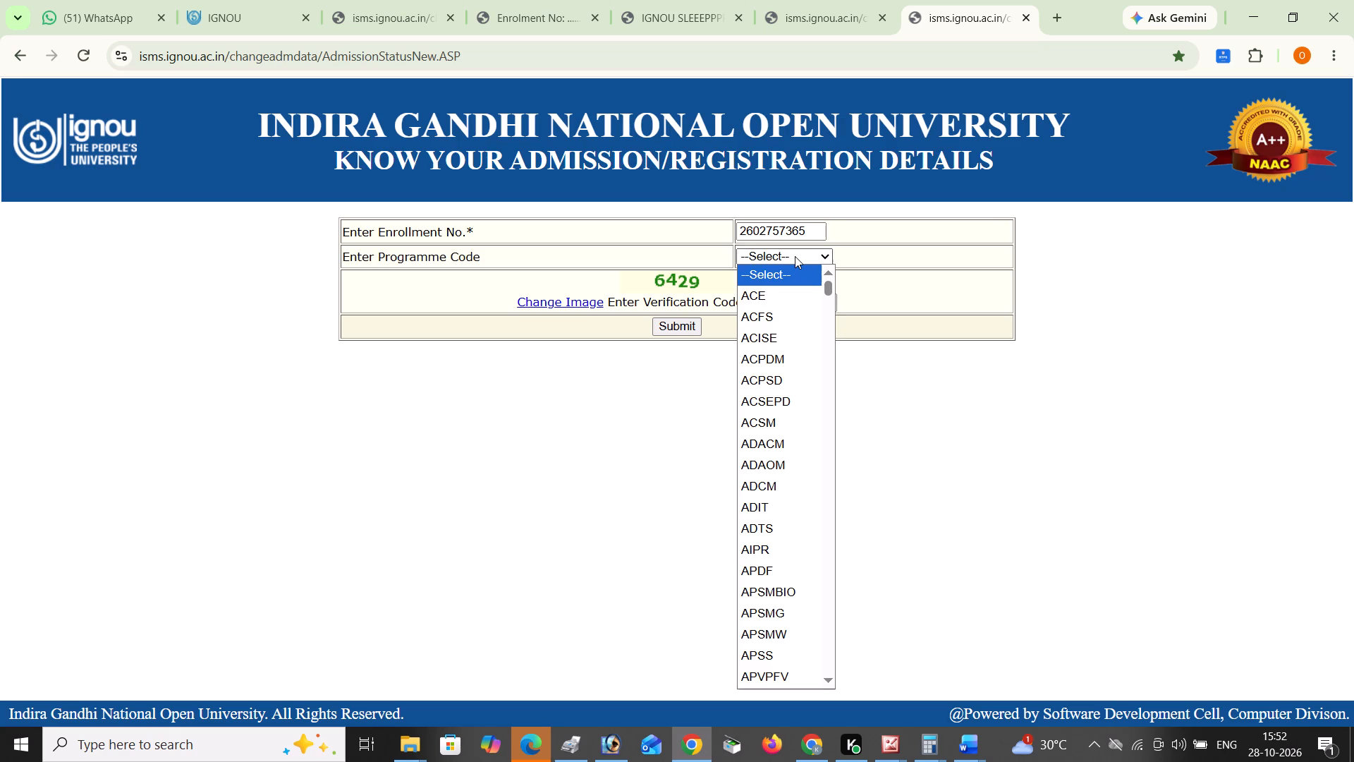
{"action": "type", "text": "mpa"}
{"action": "left_click", "coordinate": [949, 294]}
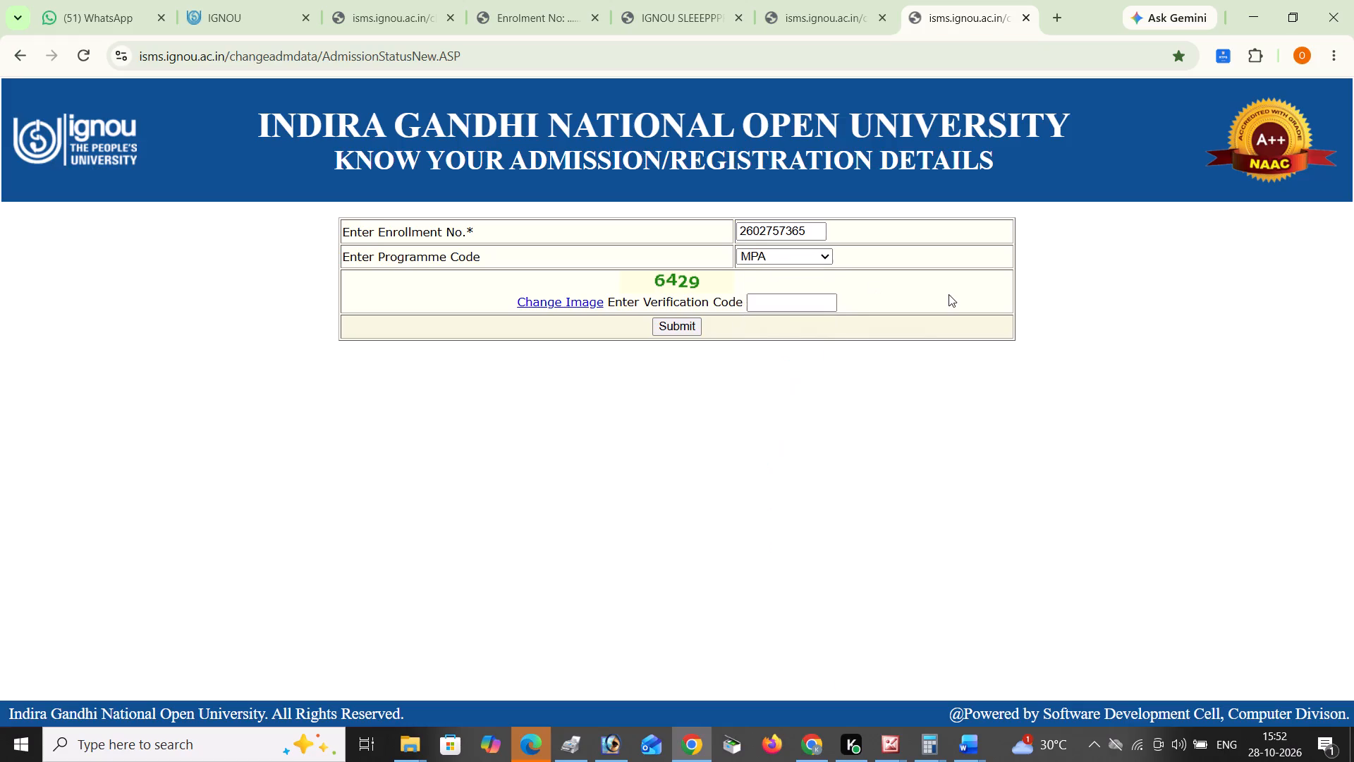
{"action": "left_click", "coordinate": [786, 310]}
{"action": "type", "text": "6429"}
{"action": "left_click", "coordinate": [676, 326]}
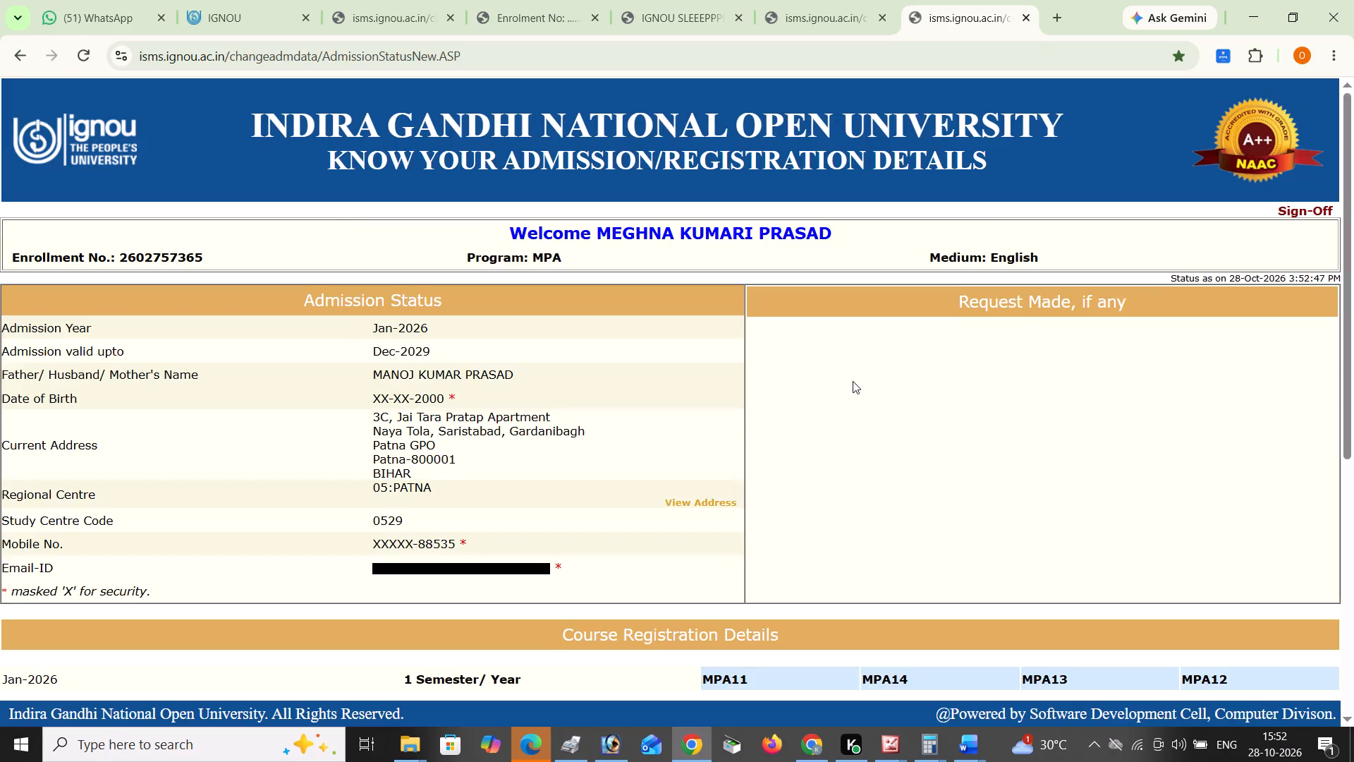
Start printing the admission and course registration details, limiting the output to odd pages only.
{"action": "scroll", "coordinate": [779, 392], "scroll_direction": "down", "scroll_amount": 5}
{"action": "left_click", "coordinate": [683, 310]}
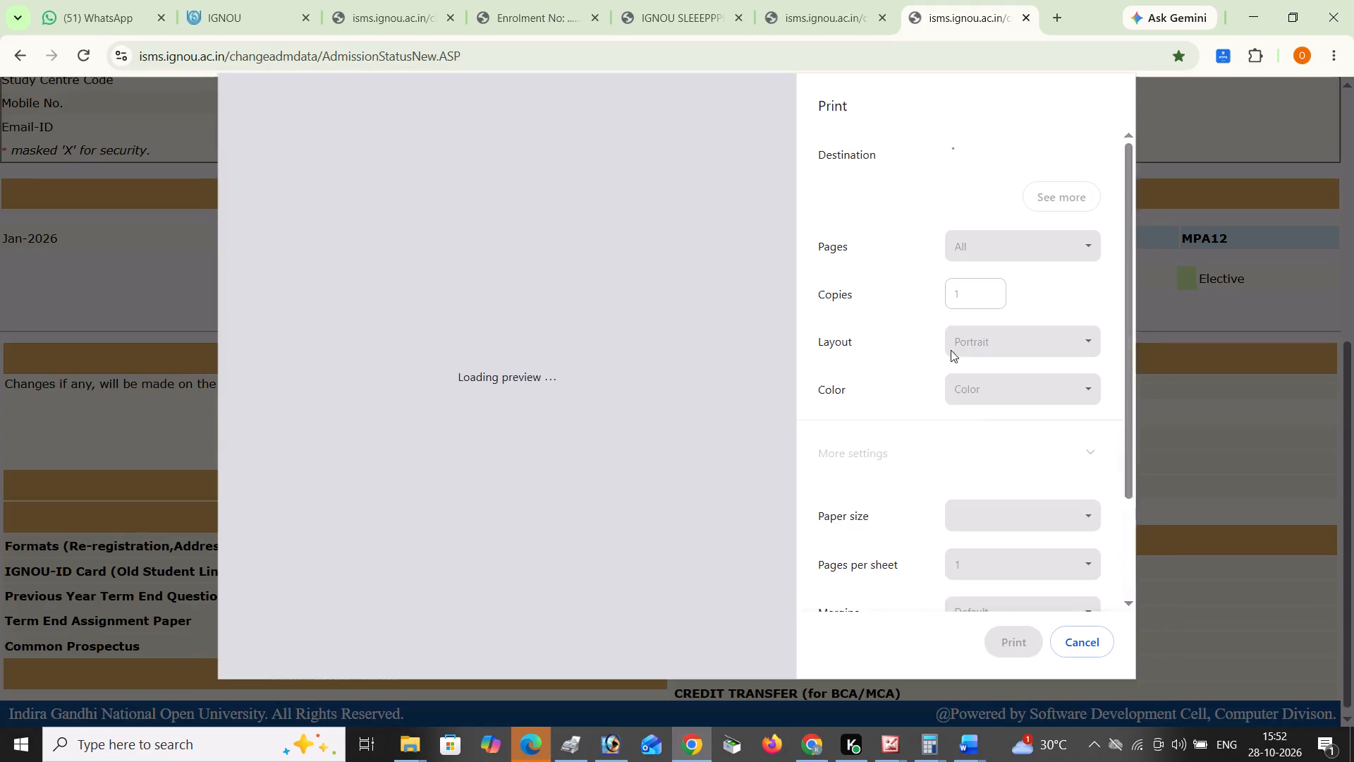
{"action": "left_click", "coordinate": [971, 416]}
{"action": "scroll", "coordinate": [977, 457], "scroll_direction": "down", "scroll_amount": 4}
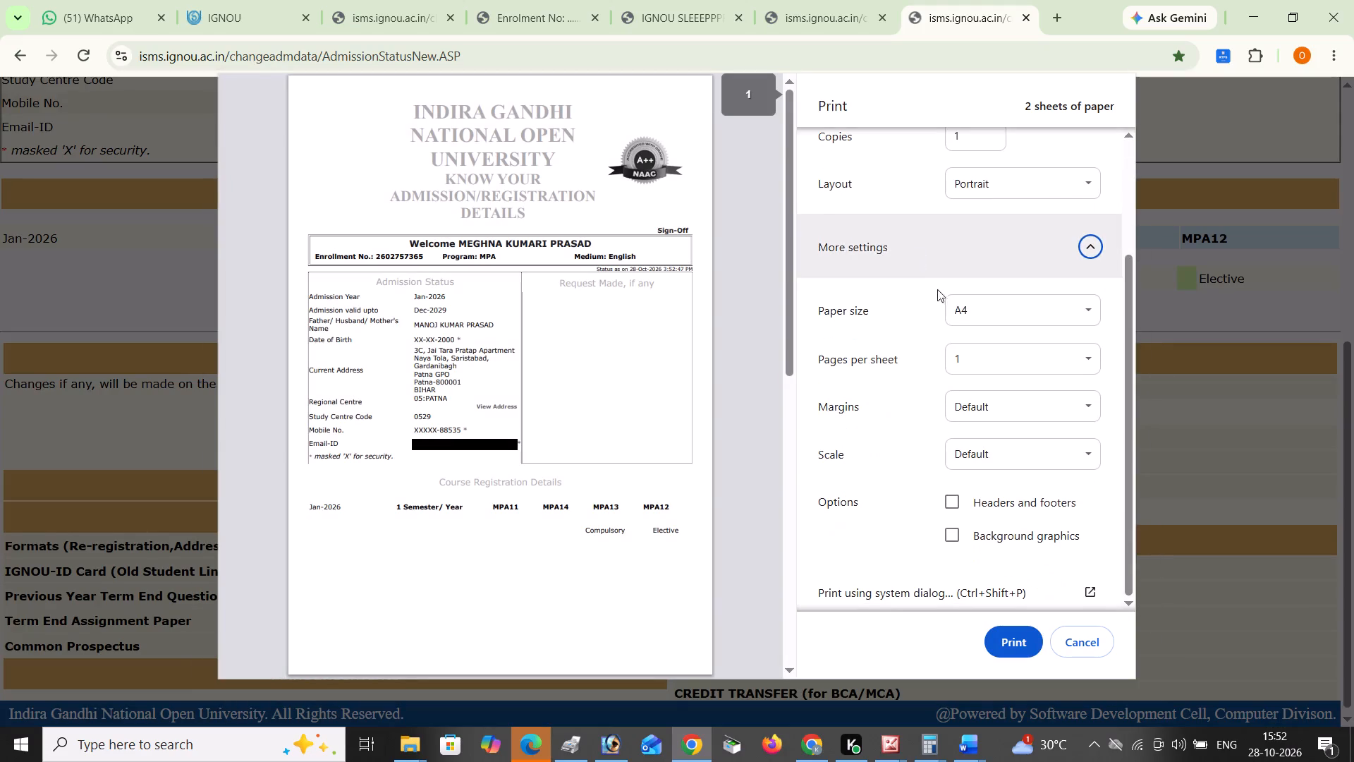
{"action": "scroll", "coordinate": [970, 275], "scroll_direction": "up", "scroll_amount": 4}
{"action": "left_click", "coordinate": [976, 244]}
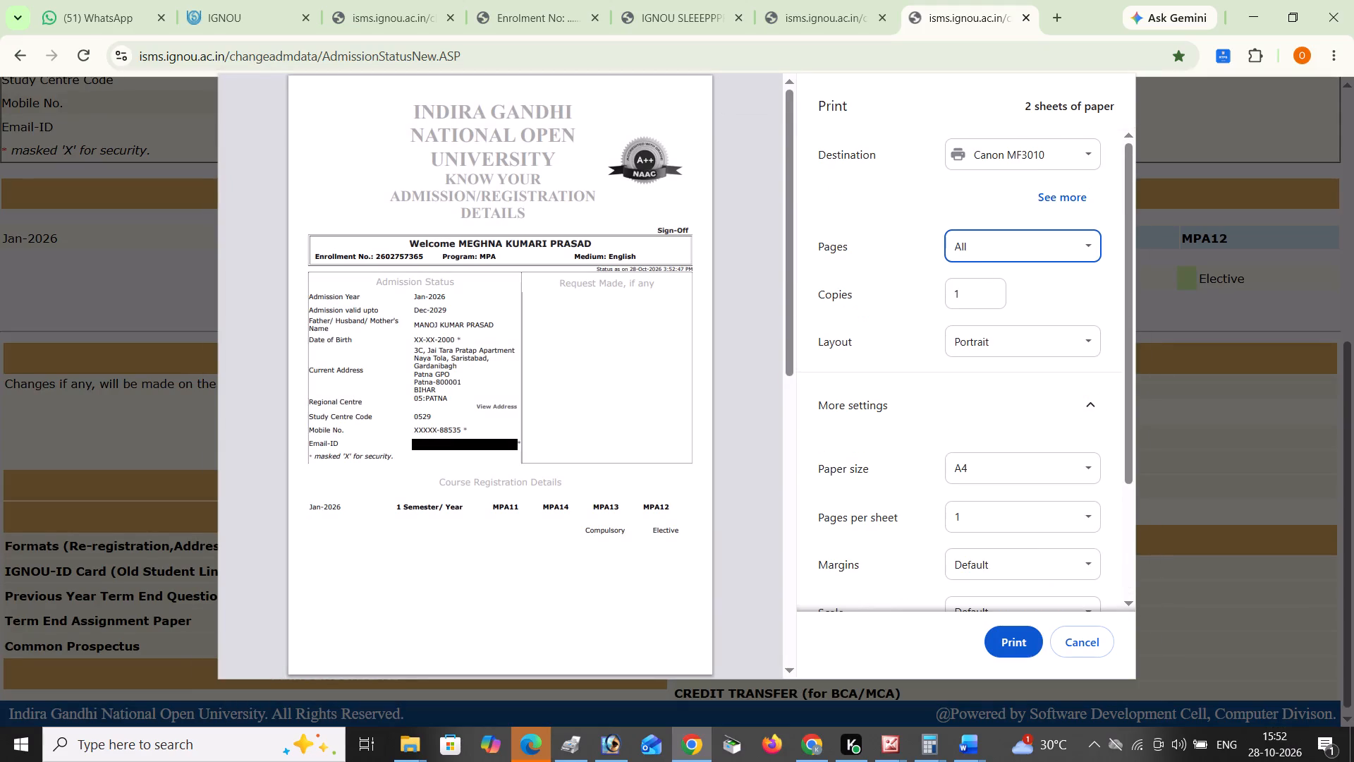
{"action": "left_click", "coordinate": [980, 255]}
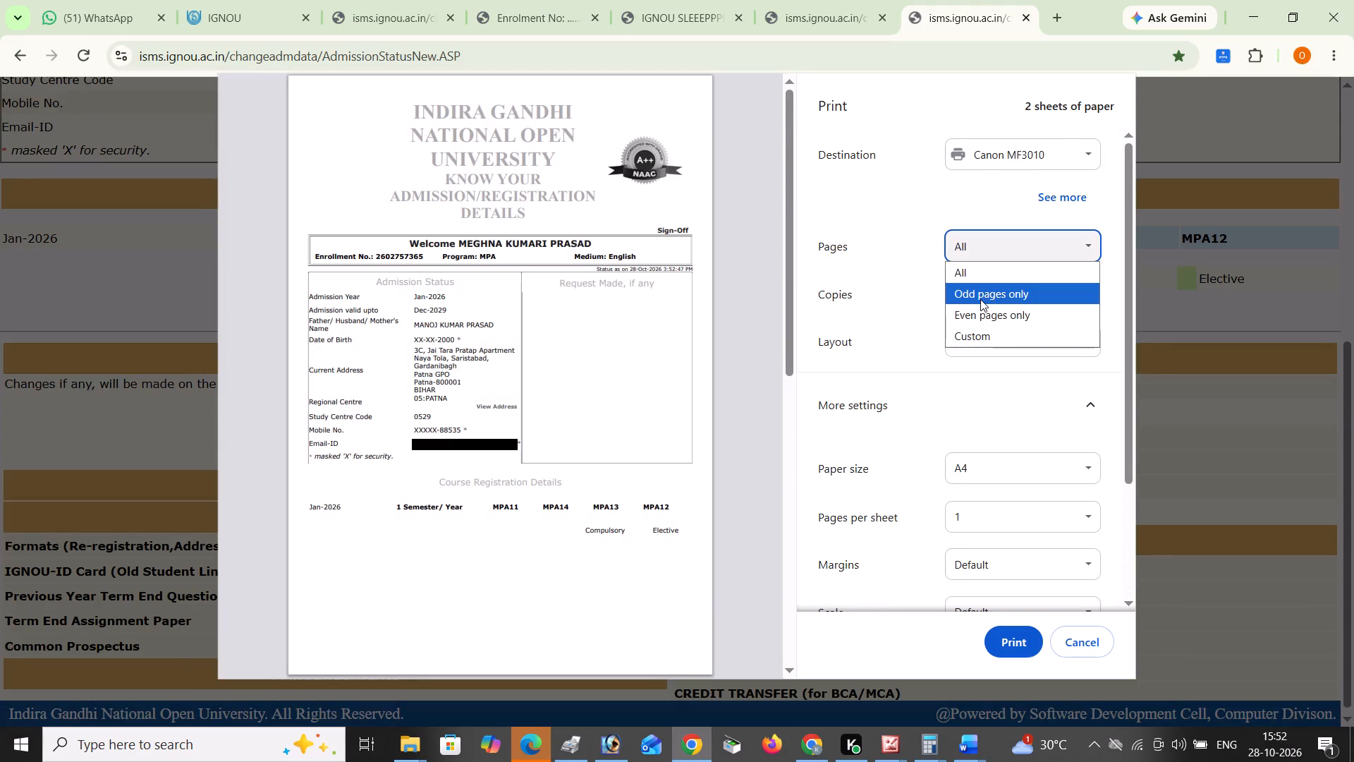
{"action": "left_click", "coordinate": [980, 299]}
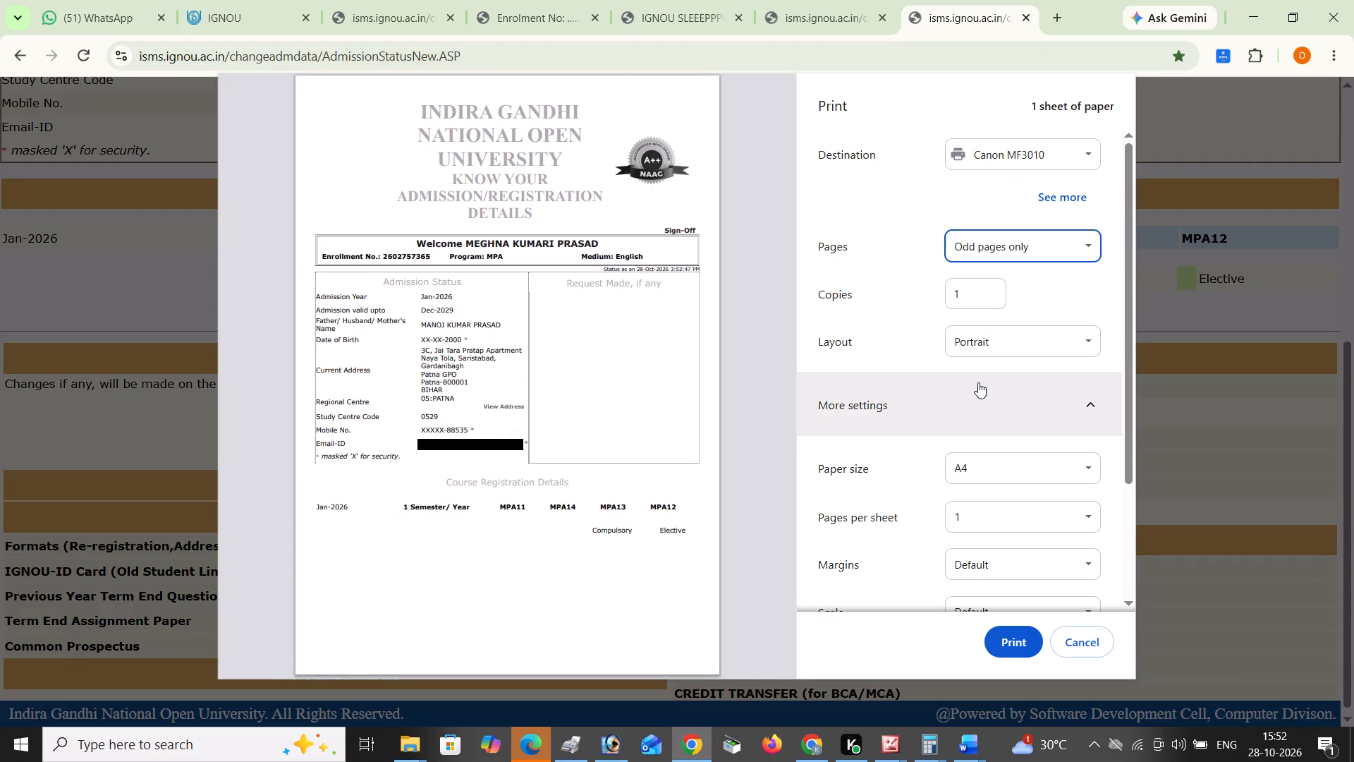
Set the number of copies to 4 and print the registration details.
{"action": "scroll", "coordinate": [913, 405], "scroll_direction": "down", "scroll_amount": 13}
{"action": "scroll", "coordinate": [973, 473], "scroll_direction": "up", "scroll_amount": 4}
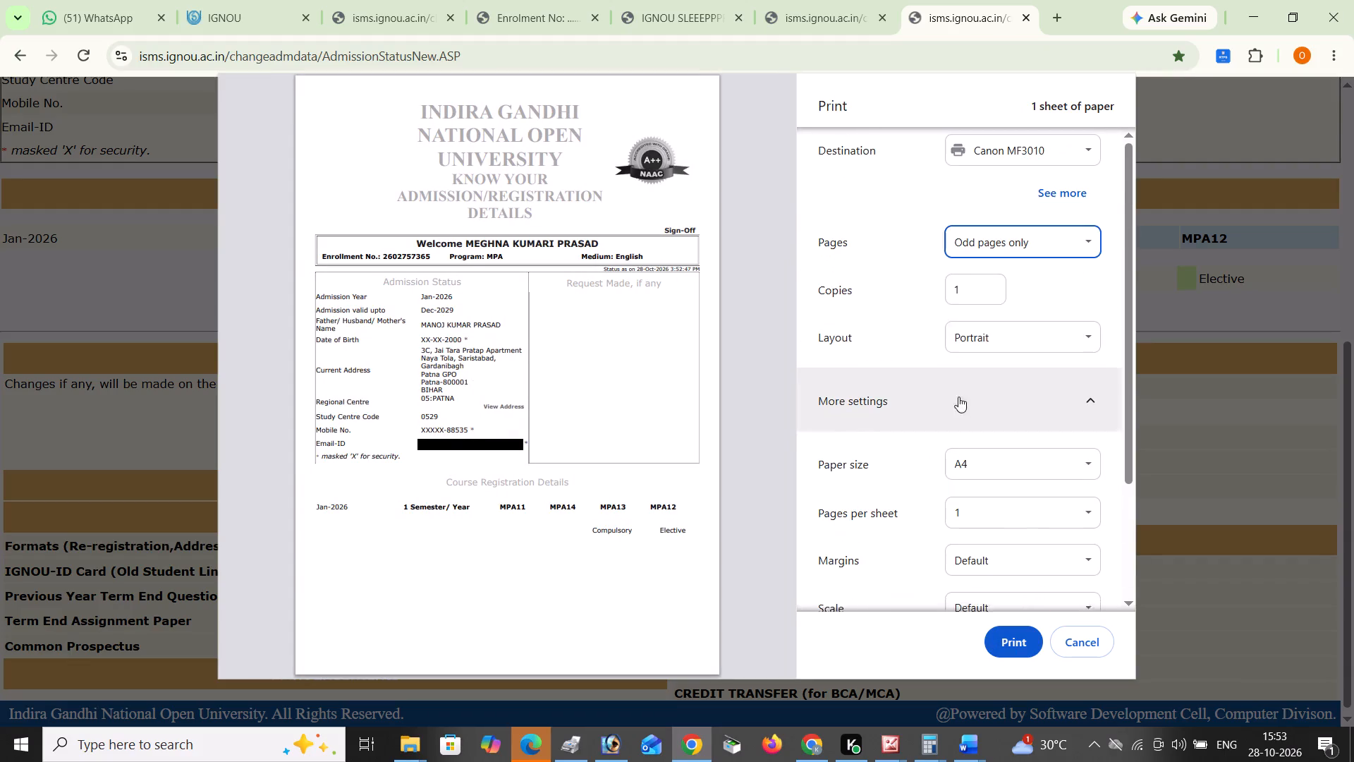
{"action": "double_click", "coordinate": [956, 294]}
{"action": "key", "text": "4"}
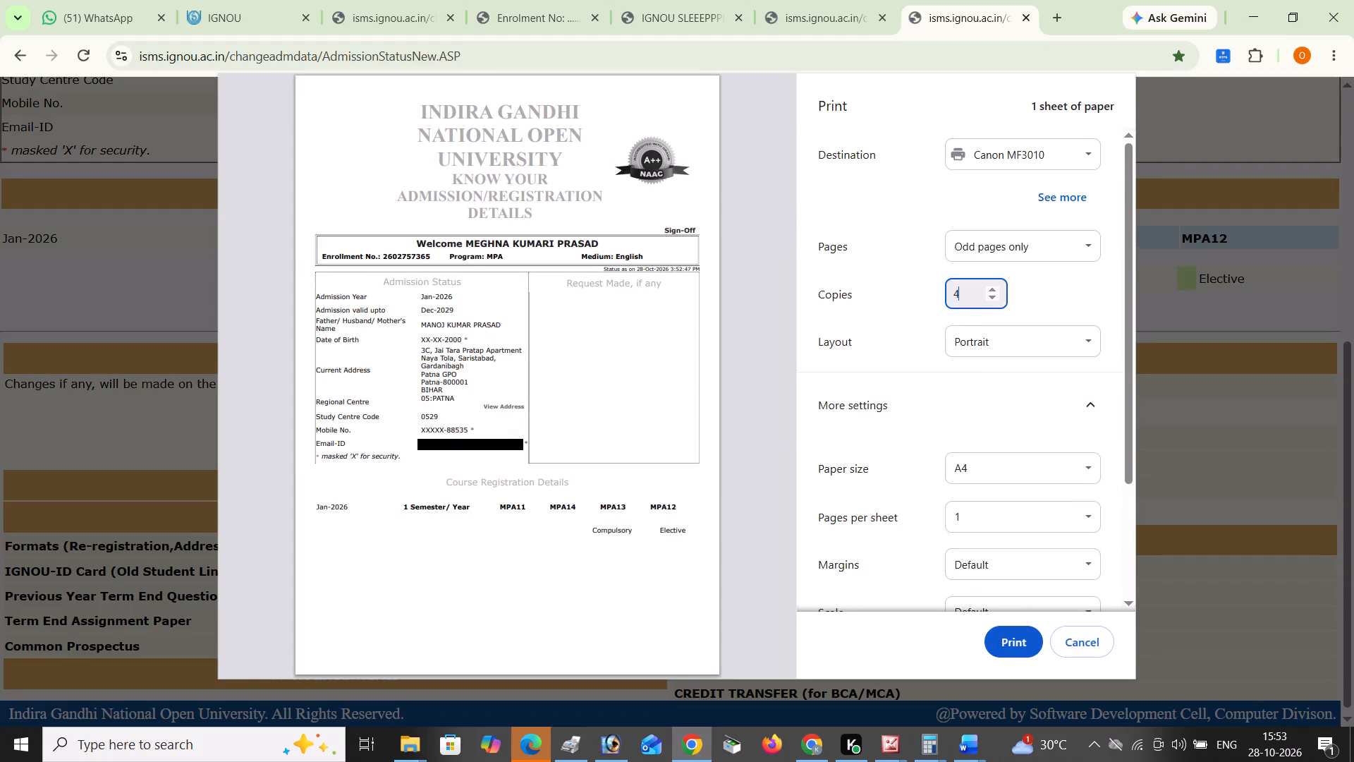
{"action": "scroll", "coordinate": [963, 373], "scroll_direction": "down", "scroll_amount": 5}
{"action": "scroll", "coordinate": [555, 351], "scroll_direction": "down", "scroll_amount": 9}
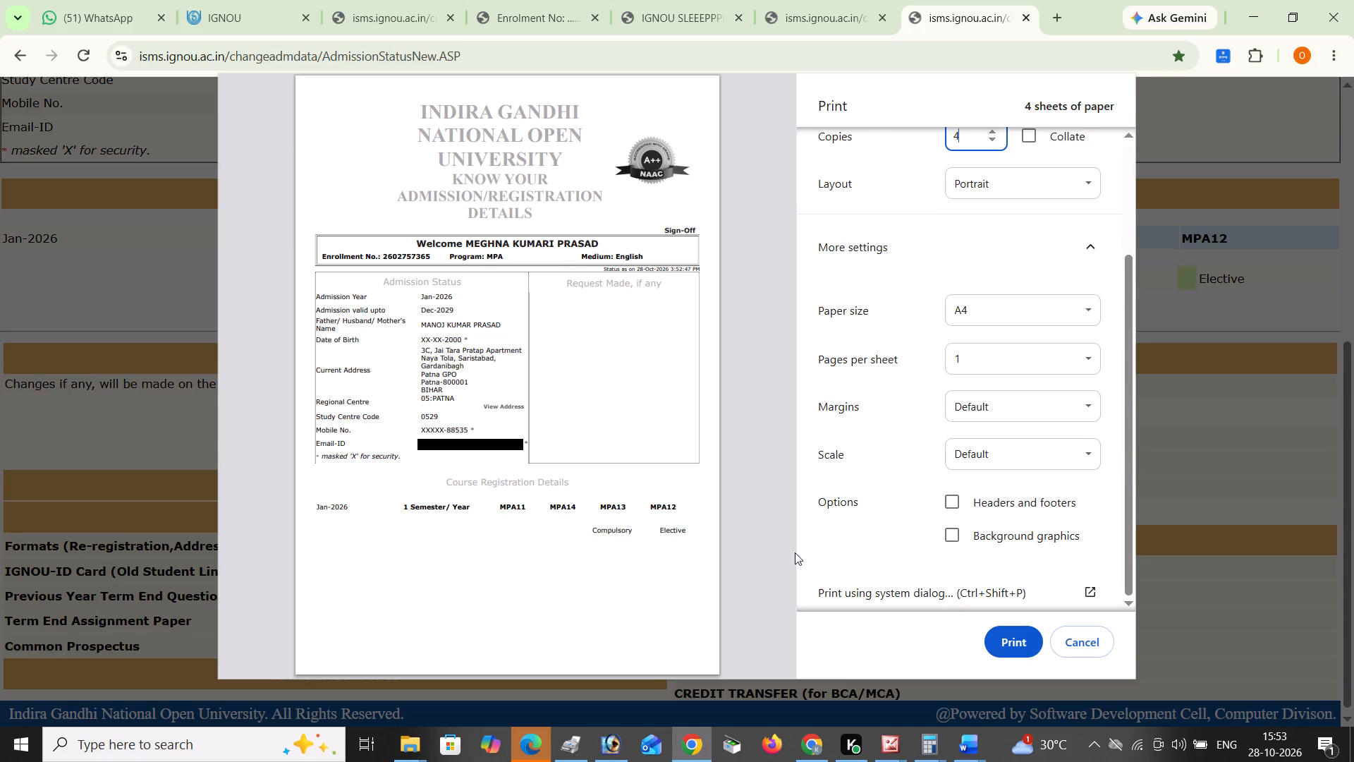
{"action": "left_click", "coordinate": [1007, 634]}
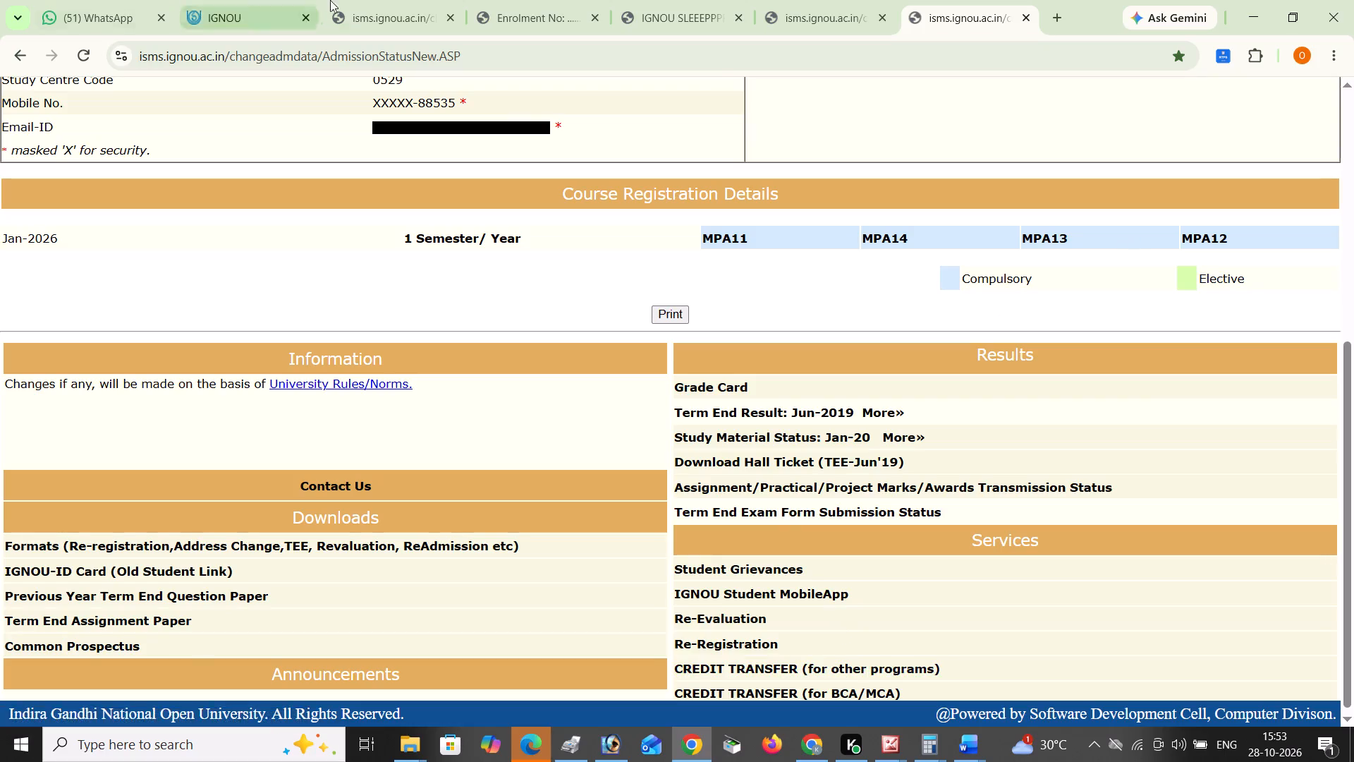
Copy the course code MPA11 from the registration details and search IGNOU's Current Assignments table for it.
{"action": "double_click", "coordinate": [731, 234]}
{"action": "key", "text": "ctrl+c"}
{"action": "left_click", "coordinate": [233, 0]}
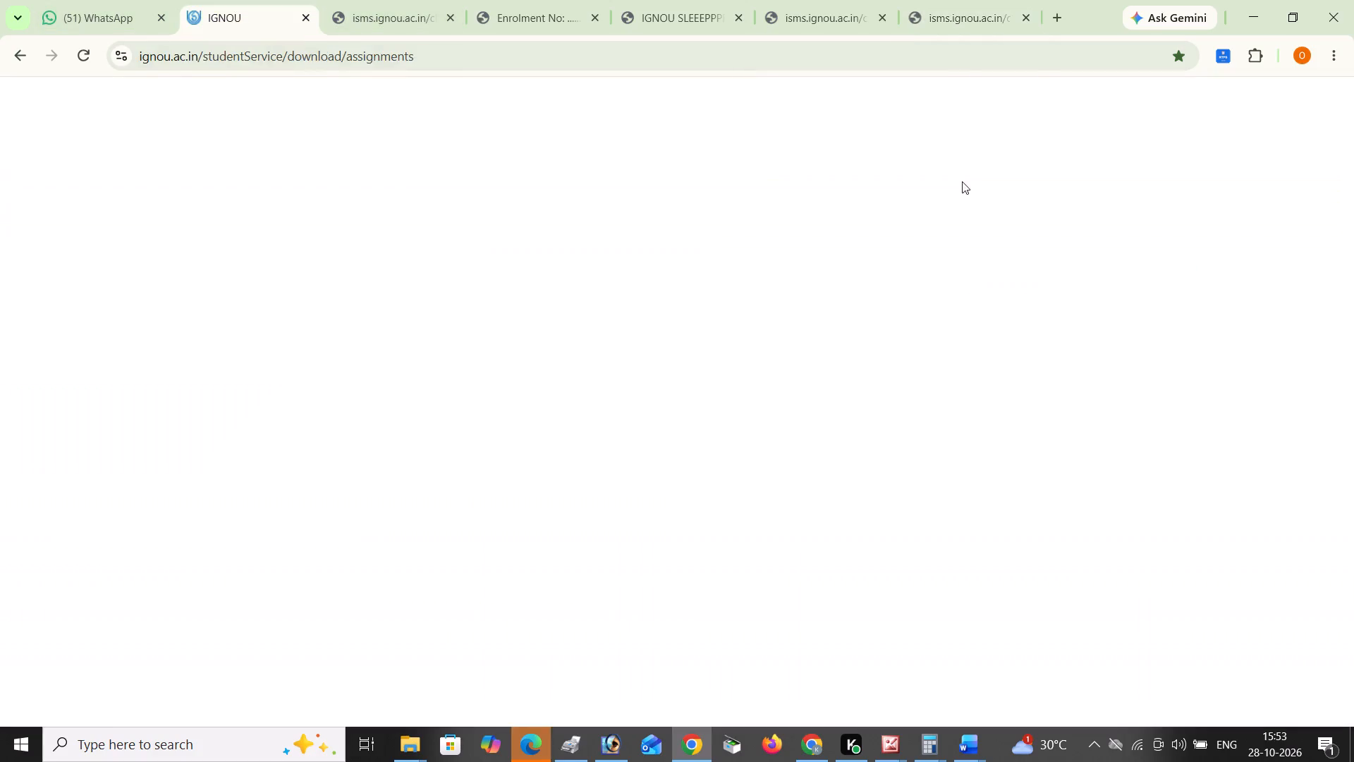
{"action": "scroll", "coordinate": [896, 238], "scroll_direction": "up", "scroll_amount": 1}
{"action": "double_click", "coordinate": [1123, 399]}
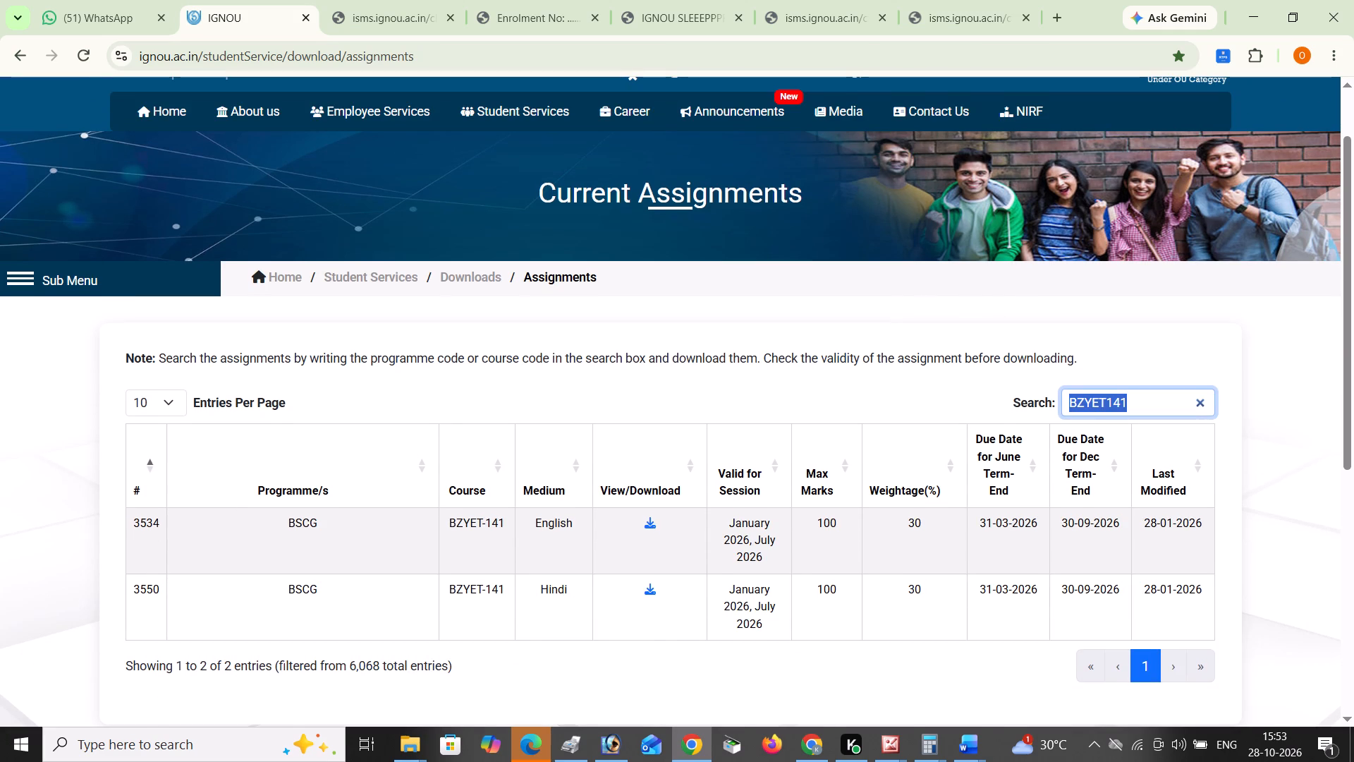
{"action": "key", "text": "ctrl+v"}
Open the English MPA-011 assignment for July 2026, January 2027 and examine its submission dates and questions.
{"action": "scroll", "coordinate": [664, 471], "scroll_direction": "down", "scroll_amount": 1}
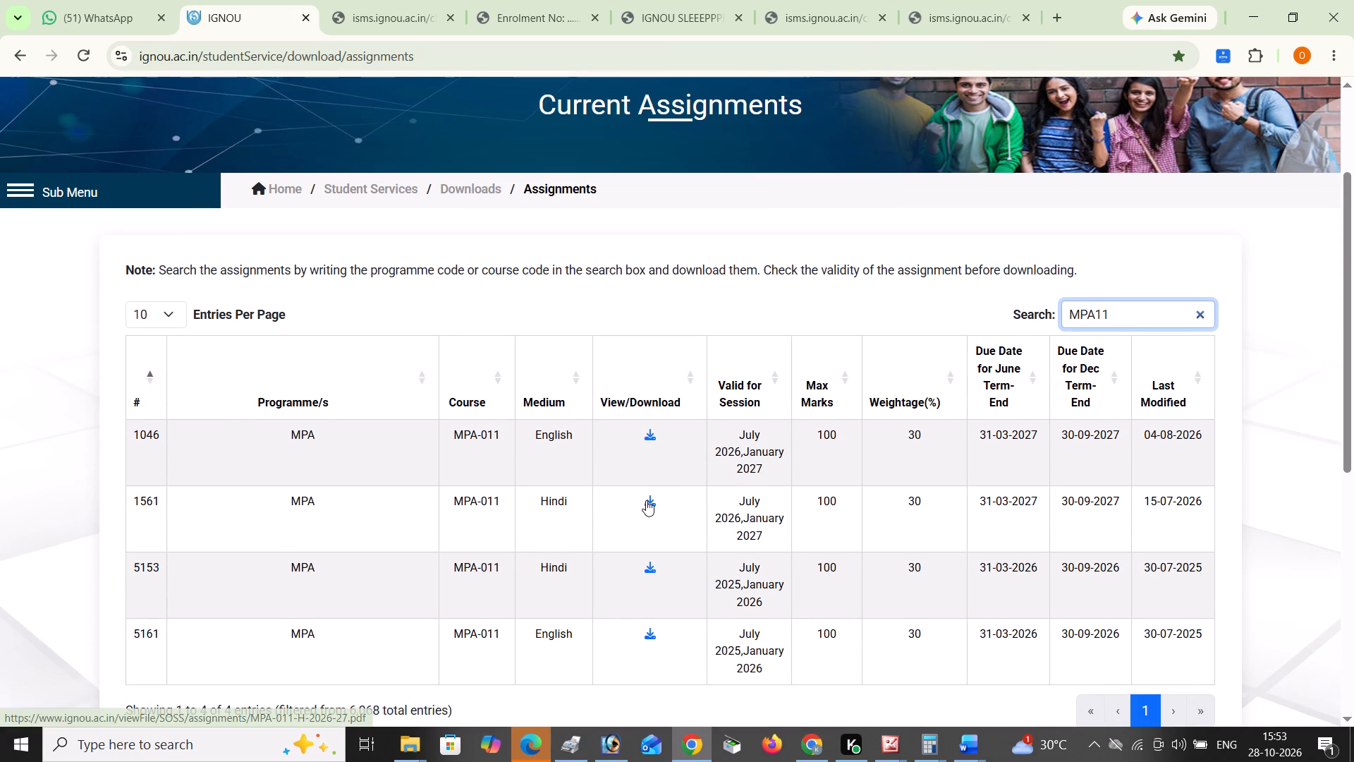
{"action": "left_click", "coordinate": [653, 432]}
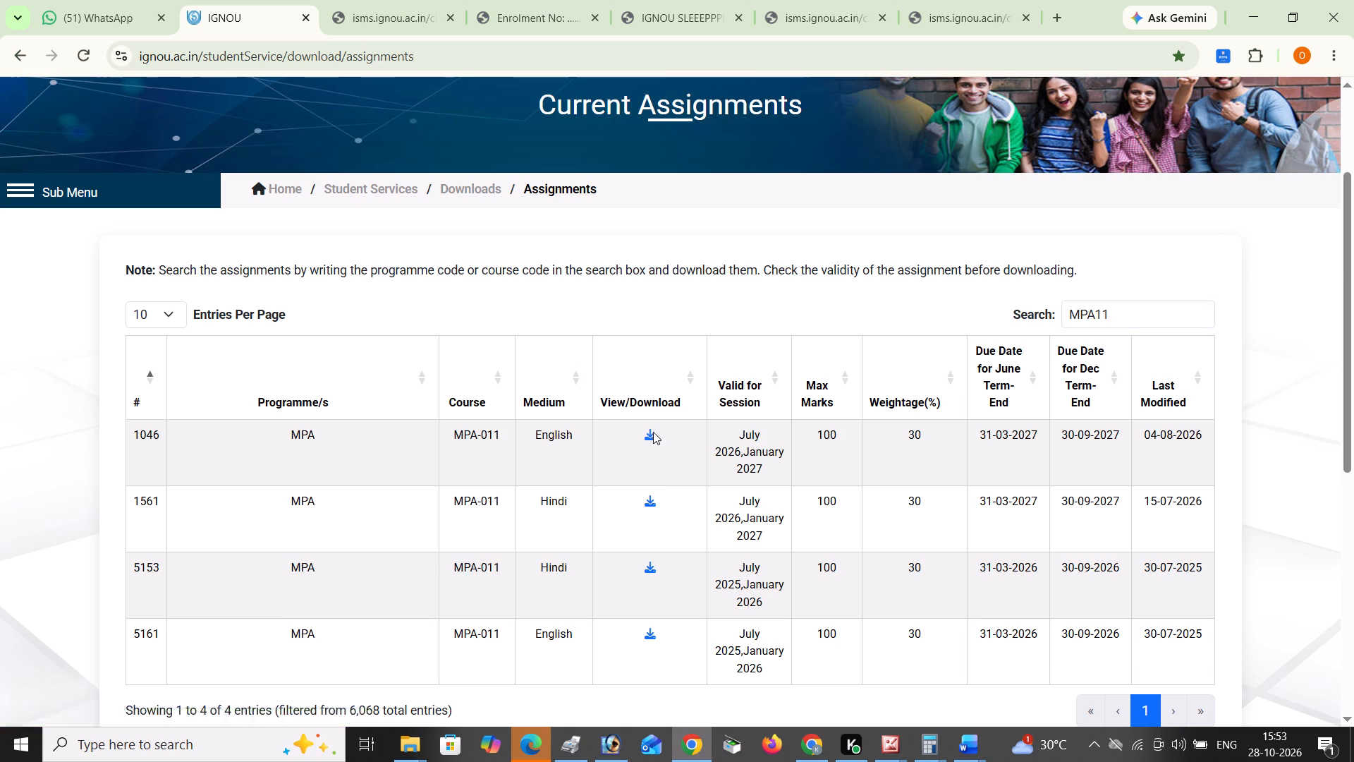
{"action": "scroll", "coordinate": [902, 444], "scroll_direction": "down", "scroll_amount": 18}
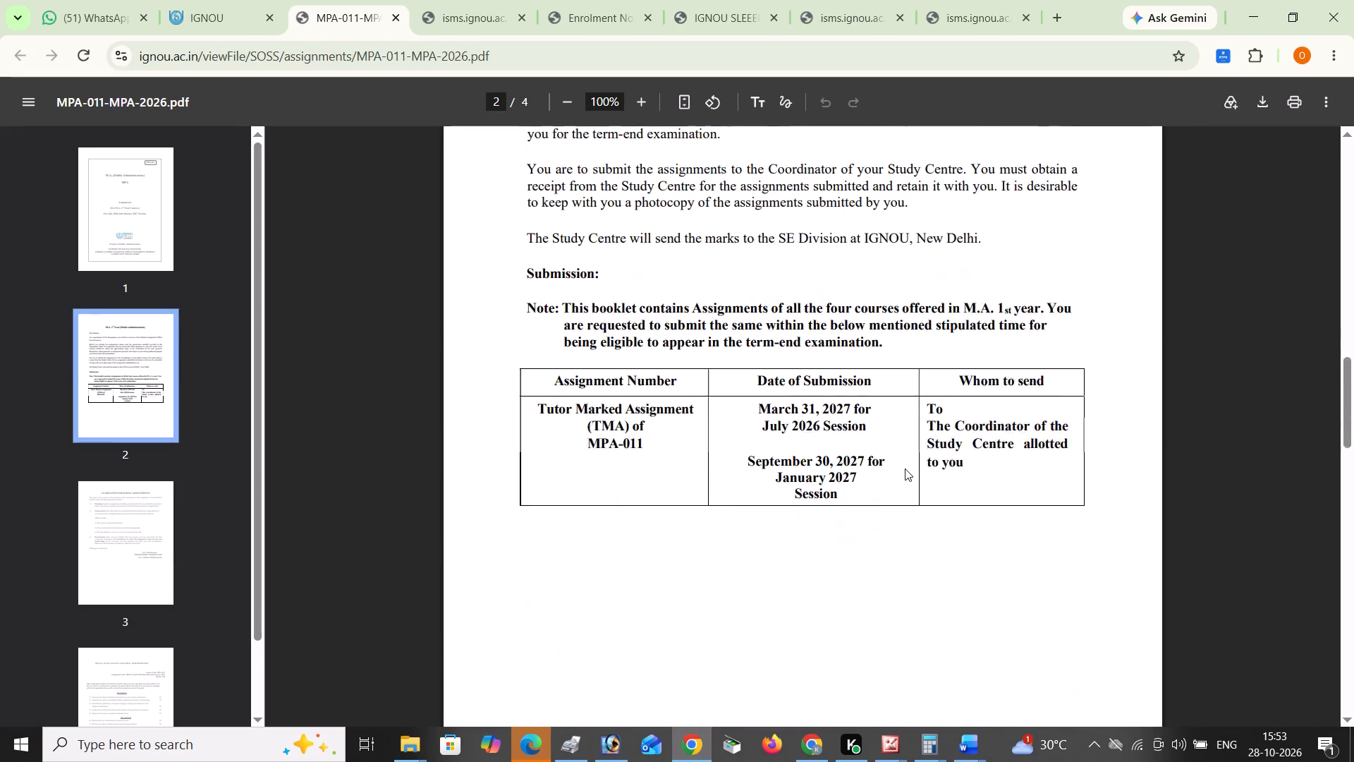
{"action": "scroll", "coordinate": [905, 468], "scroll_direction": "down", "scroll_amount": 6}
{"action": "scroll", "coordinate": [905, 468], "scroll_direction": "up", "scroll_amount": 3}
{"action": "scroll", "coordinate": [905, 468], "scroll_direction": "down", "scroll_amount": 9}
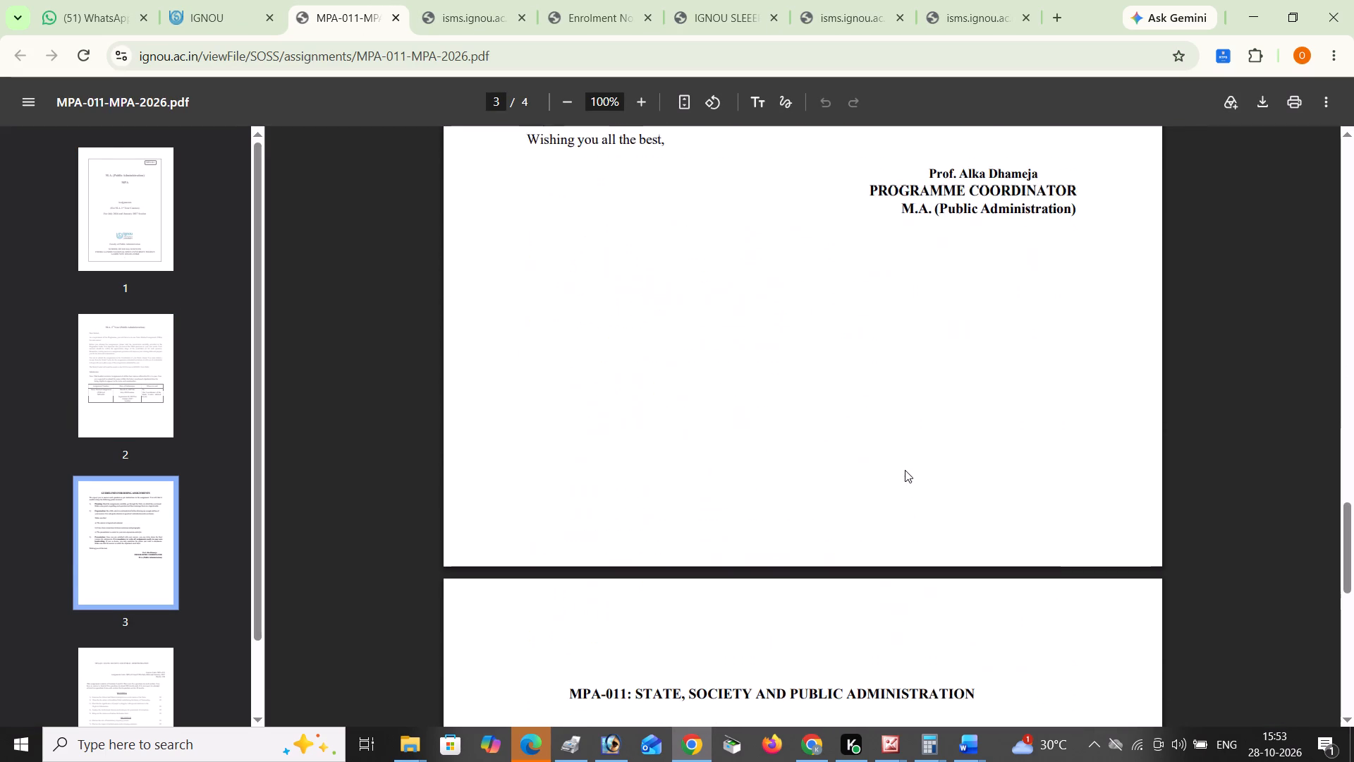
{"action": "scroll", "coordinate": [905, 470], "scroll_direction": "down", "scroll_amount": 3}
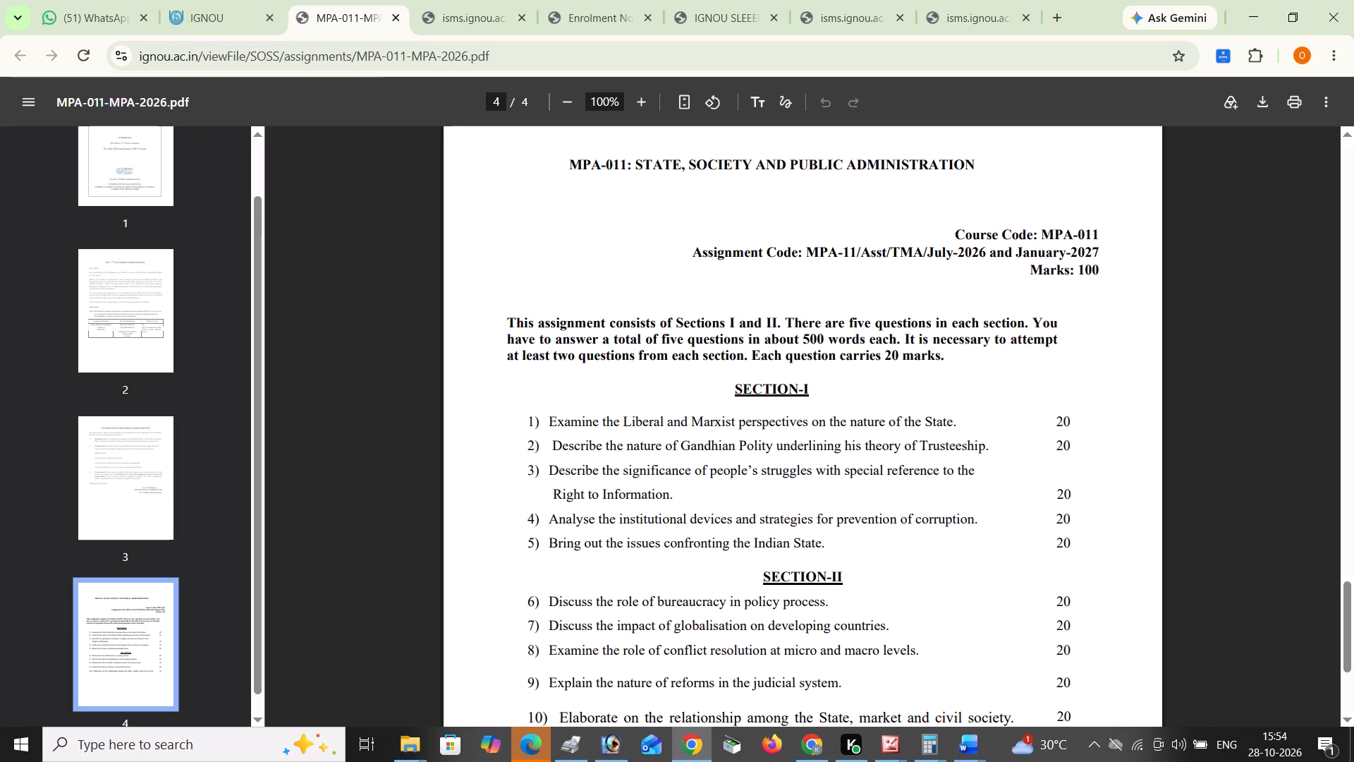
Open the English MPA-011 assignment for July 2025, January 2026 and examine its submission dates and question list.
{"action": "left_click", "coordinate": [214, 0]}
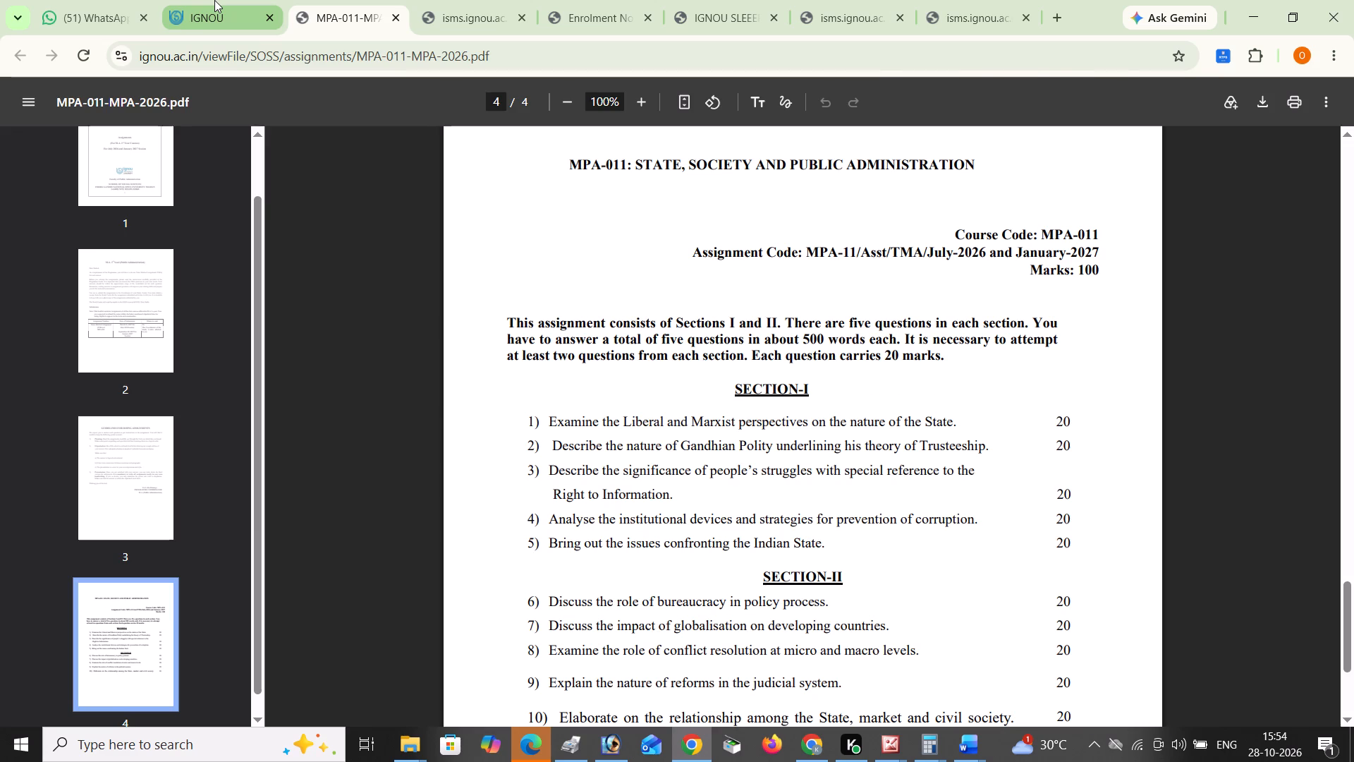
{"action": "scroll", "coordinate": [715, 574], "scroll_direction": "down", "scroll_amount": 1}
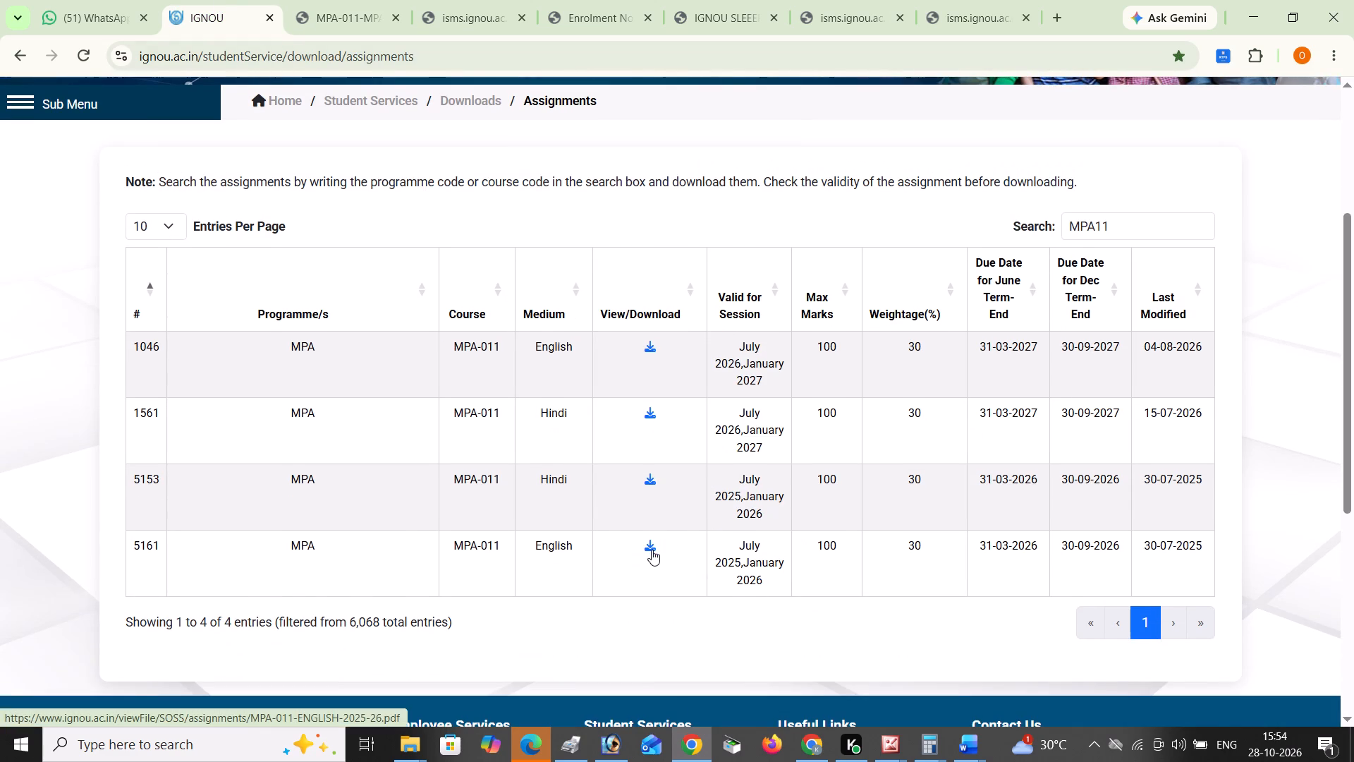
{"action": "left_click", "coordinate": [652, 550]}
{"action": "scroll", "coordinate": [673, 467], "scroll_direction": "down", "scroll_amount": 14}
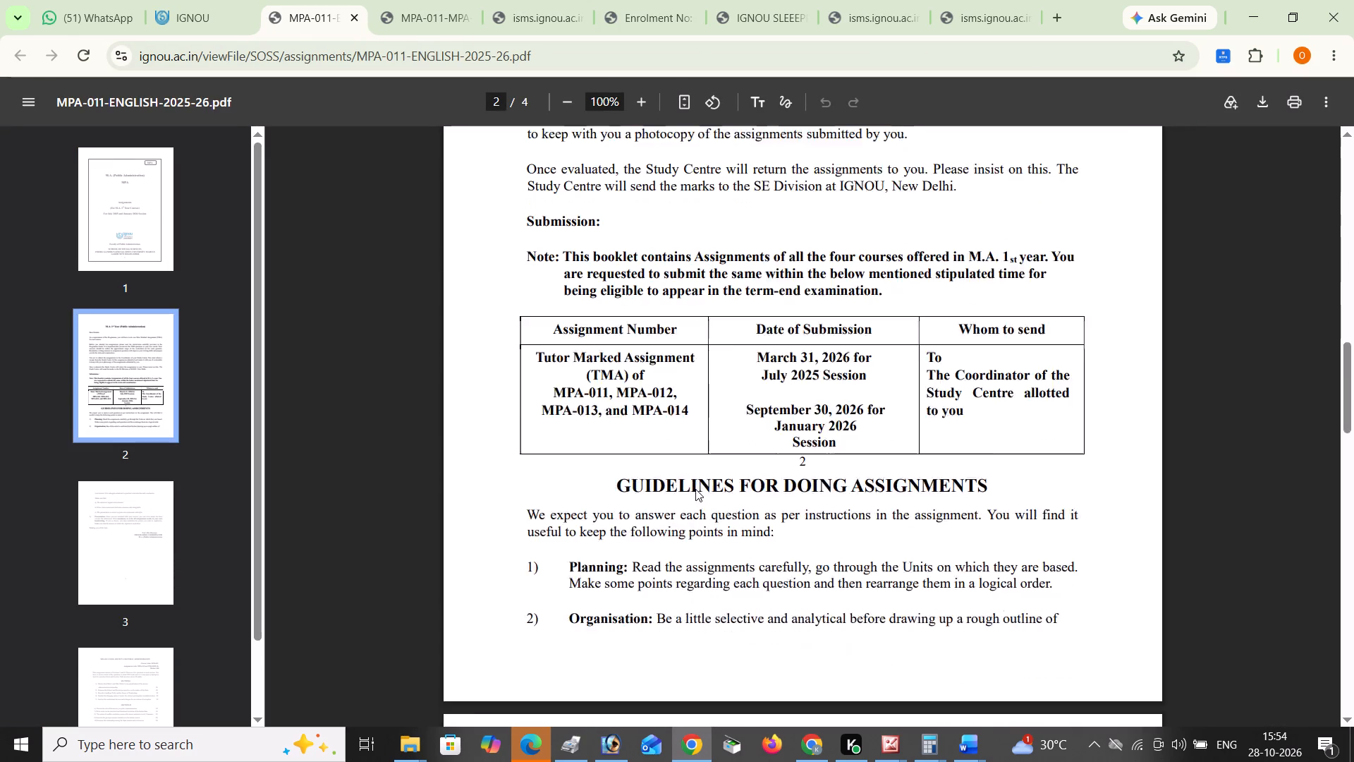
{"action": "scroll", "coordinate": [695, 489], "scroll_direction": "down", "scroll_amount": 10}
{"action": "scroll", "coordinate": [696, 490], "scroll_direction": "up", "scroll_amount": 4}
{"action": "scroll", "coordinate": [696, 490], "scroll_direction": "down", "scroll_amount": 7}
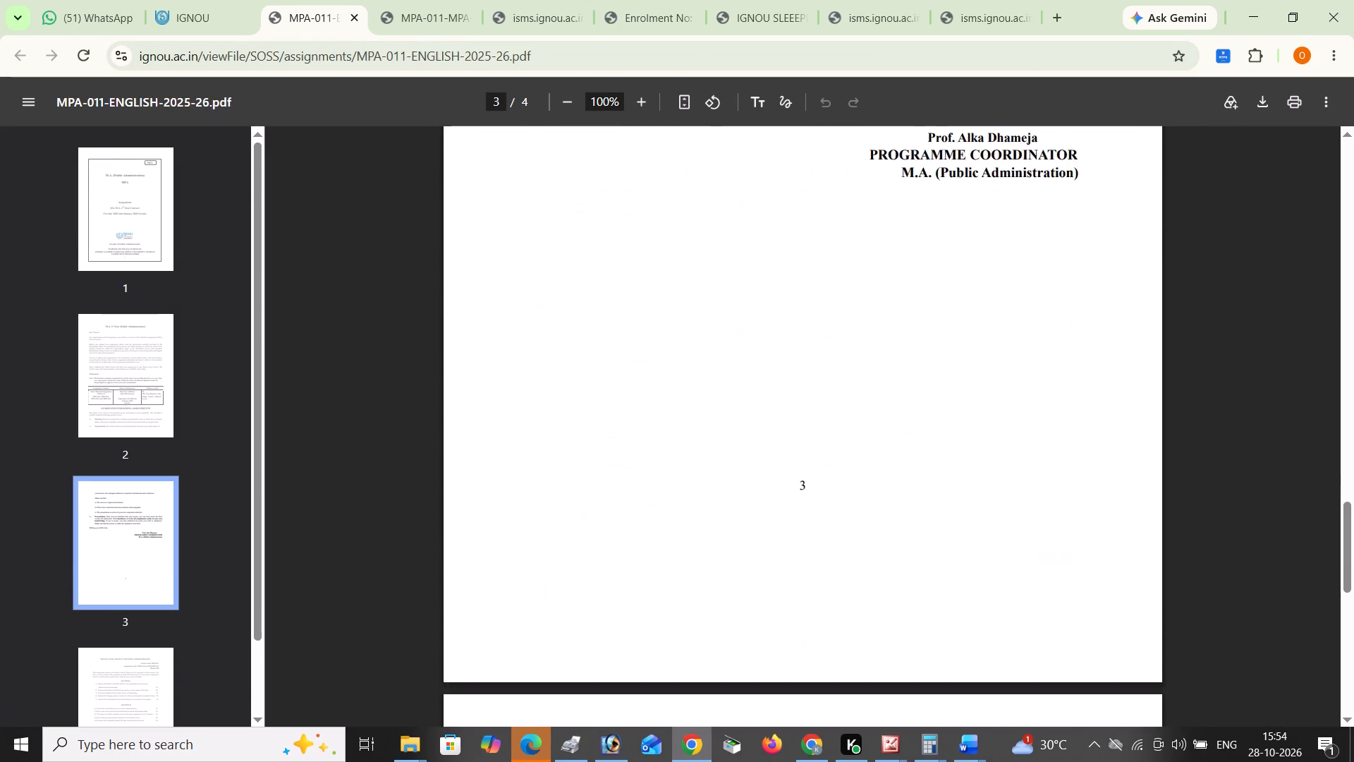
{"action": "scroll", "coordinate": [696, 492], "scroll_direction": "down", "scroll_amount": 5}
{"action": "left_click_drag", "start_coordinate": [612, 419], "coordinate": [614, 418]}
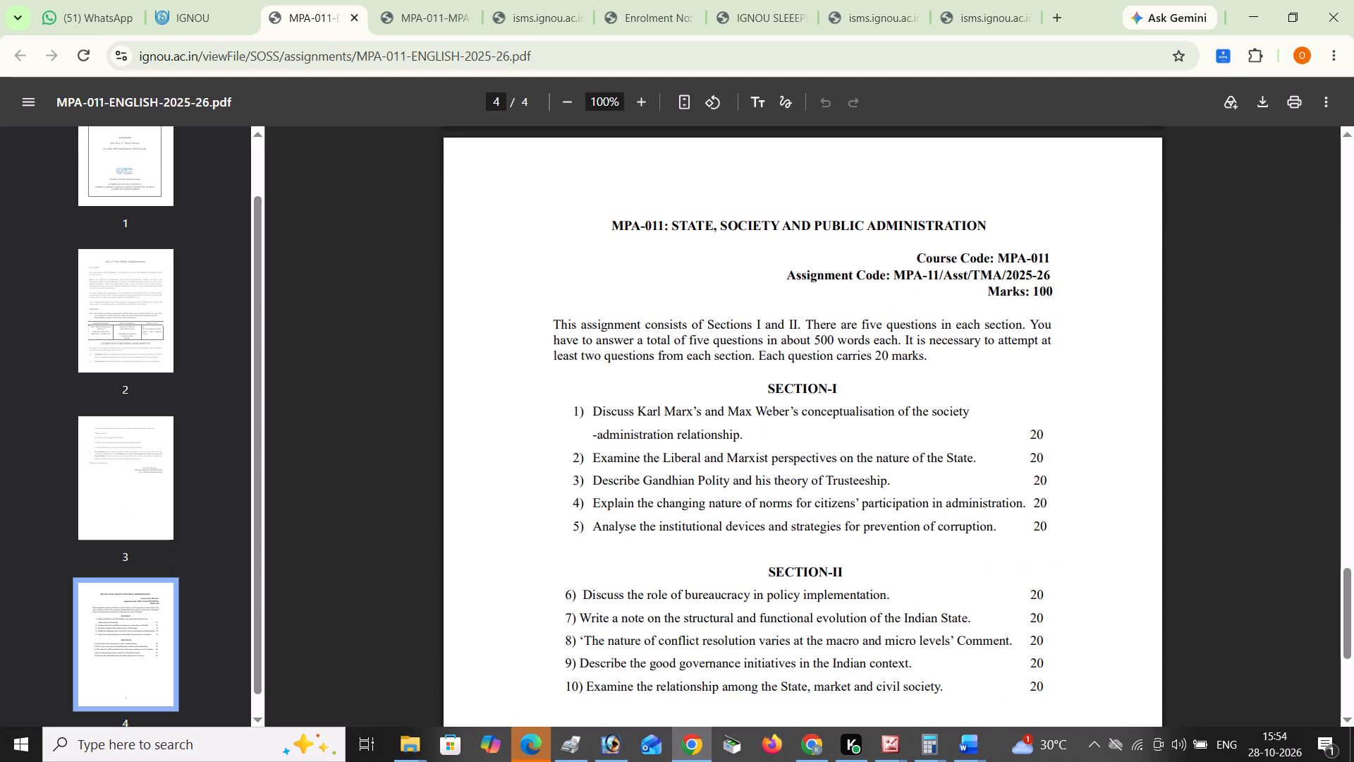
{"action": "left_click_drag", "start_coordinate": [614, 418], "coordinate": [900, 415]}
Compare the assignment codes, sessions and questions of the two English MPA-011 papers, 2026-27 and 2025-26.
{"action": "left_click", "coordinate": [436, 8]}
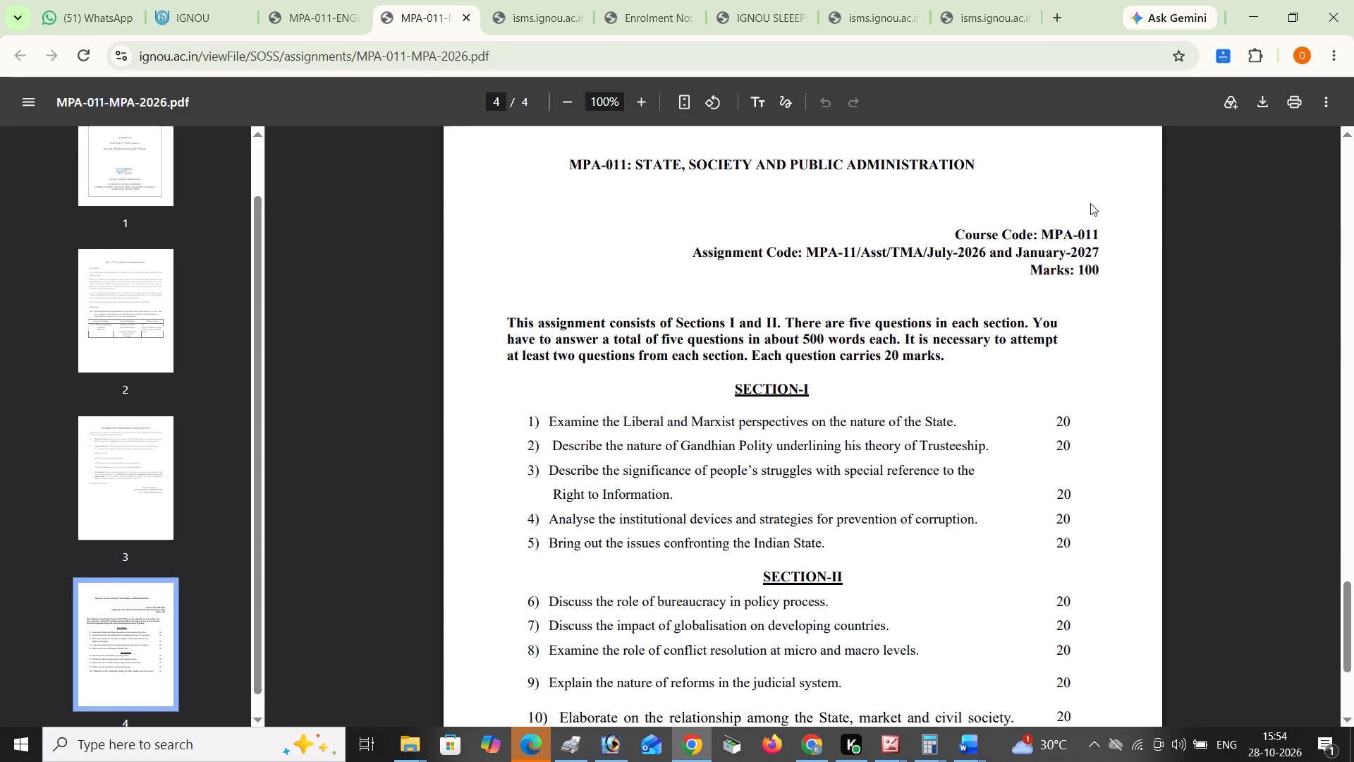
{"action": "double_click", "coordinate": [1041, 251]}
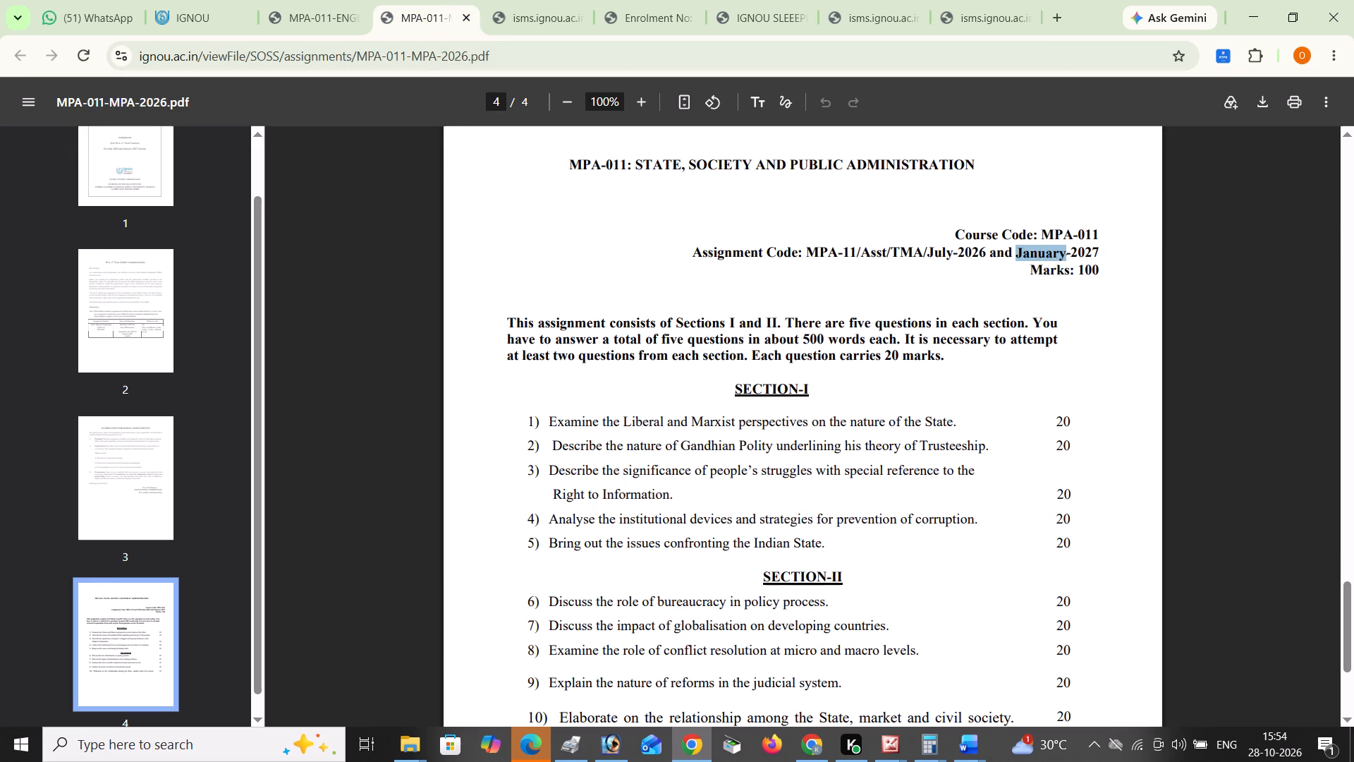
{"action": "left_click_drag", "start_coordinate": [964, 252], "coordinate": [1151, 253]}
{"action": "left_click", "coordinate": [1029, 256]}
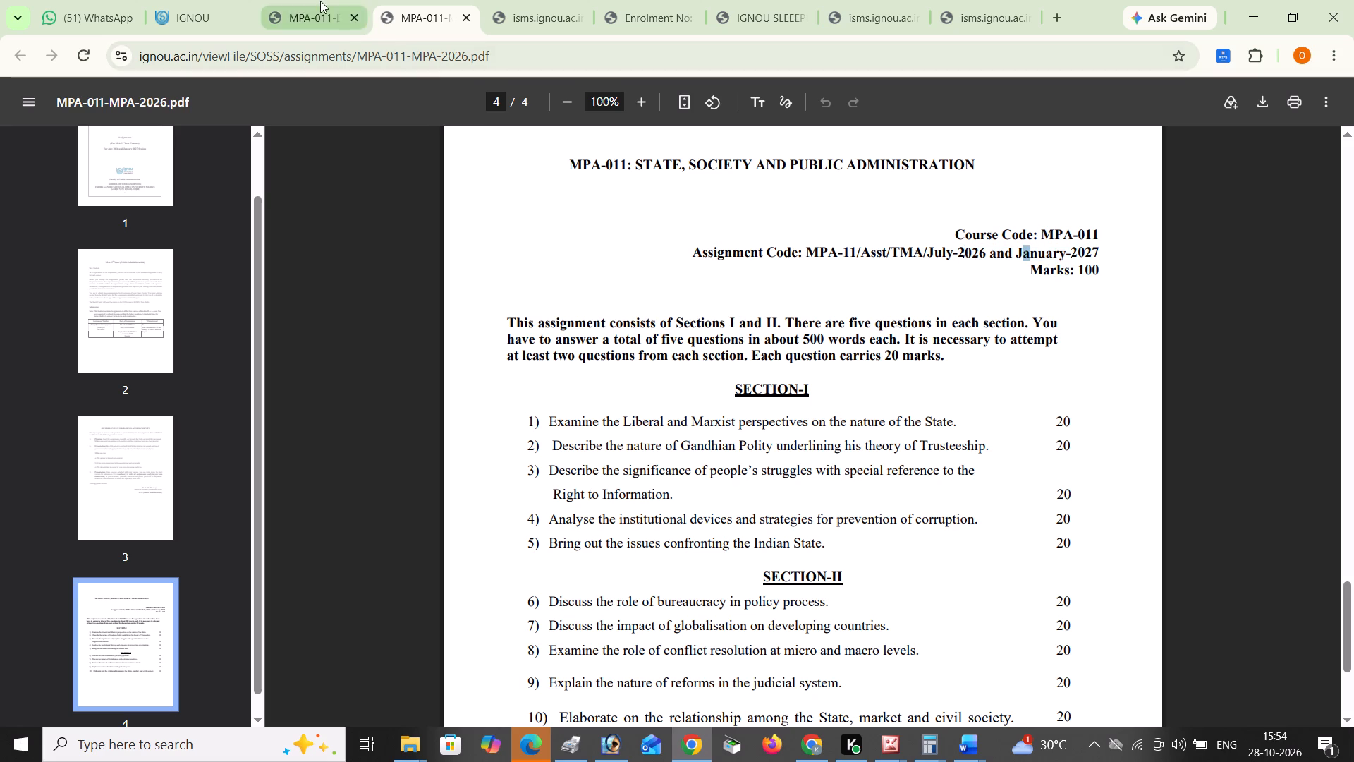
{"action": "left_click", "coordinate": [320, 1]}
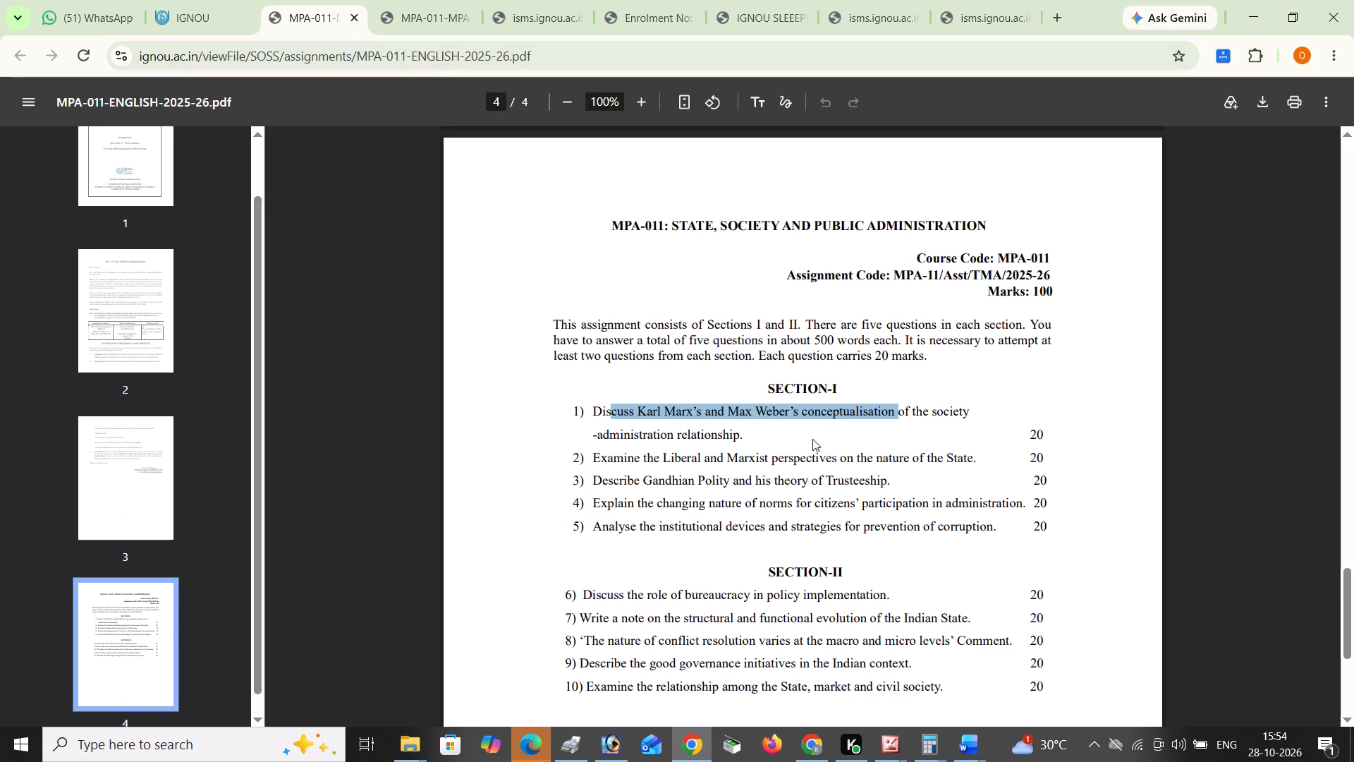
{"action": "left_click", "coordinate": [838, 443]}
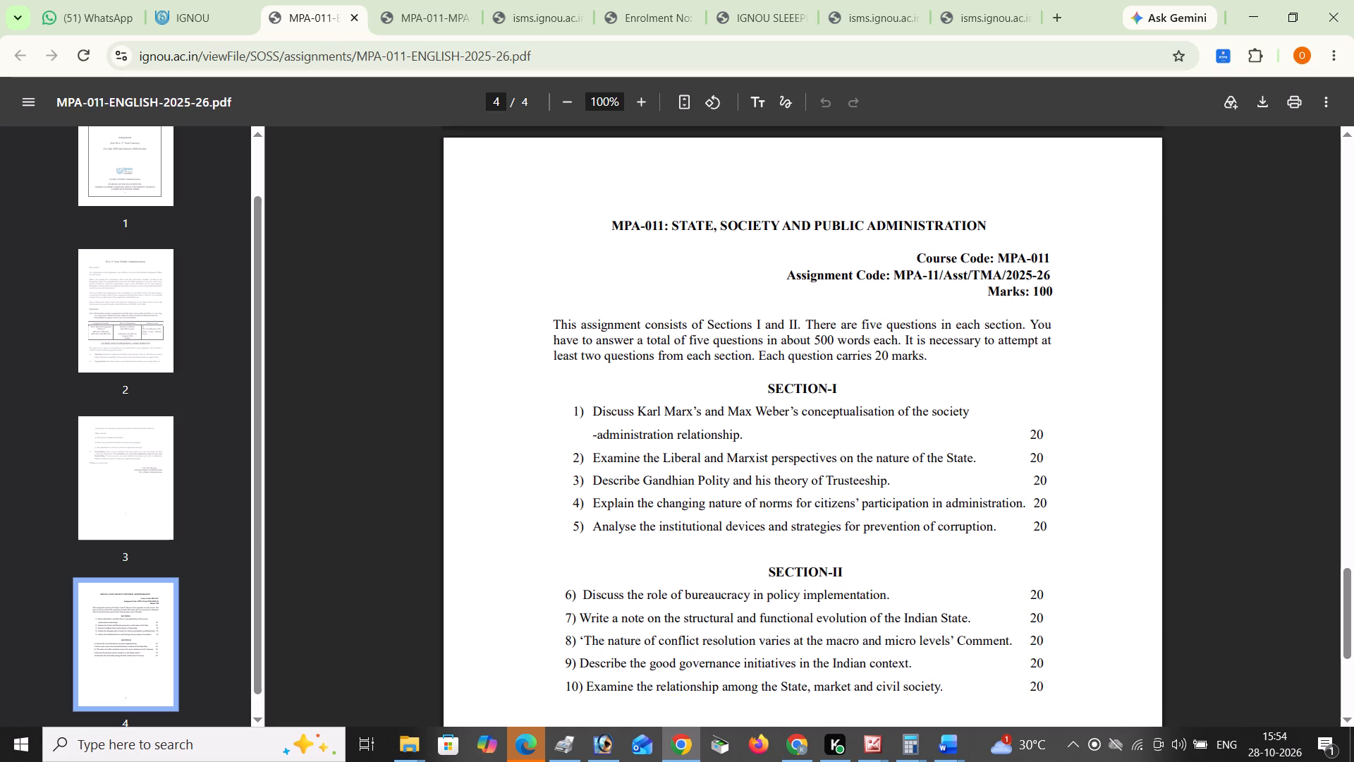
{"action": "left_click_drag", "start_coordinate": [617, 406], "coordinate": [956, 395]}
{"action": "left_click", "coordinate": [967, 451]}
Print one copy of the 2025-26 English MPA-011 assignment, limited to the question page with custom page range 4-.
{"action": "left_click", "coordinate": [1294, 94]}
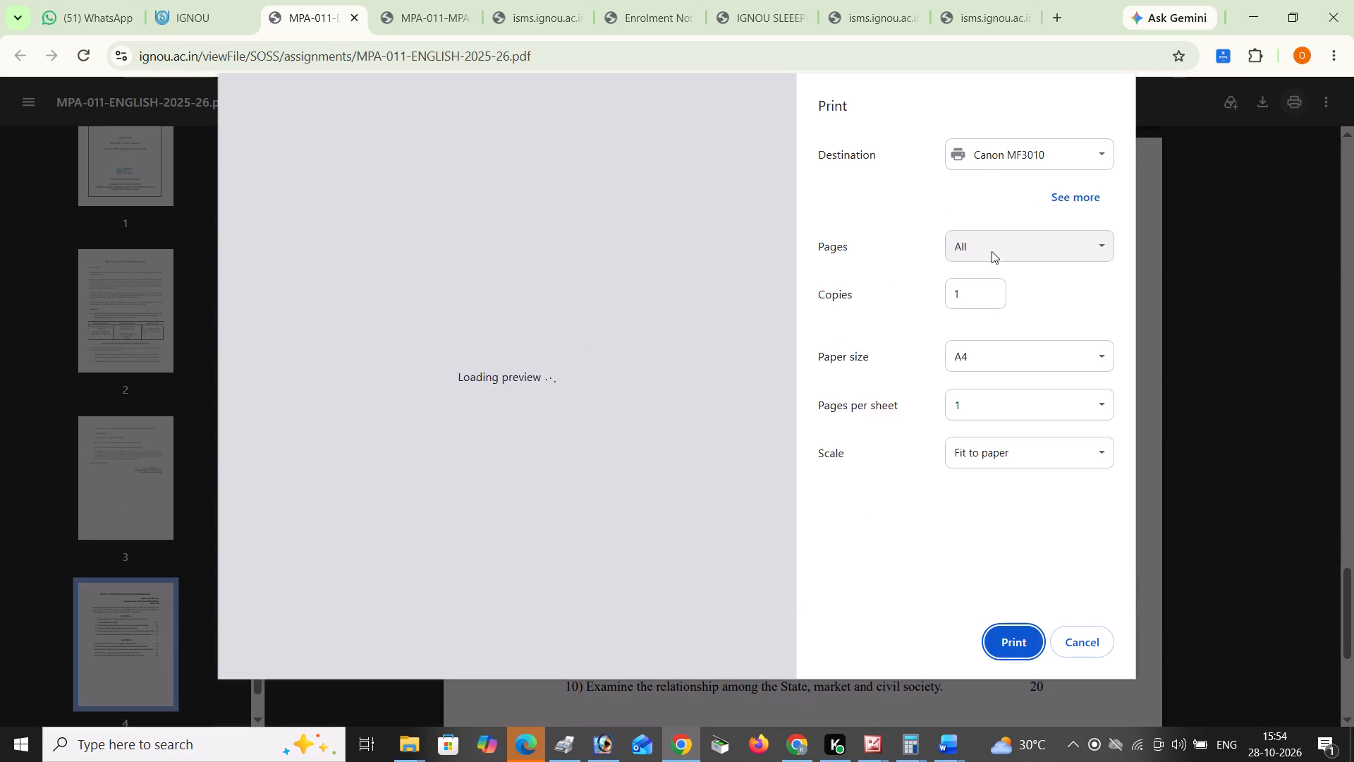
{"action": "left_click", "coordinate": [992, 251]}
{"action": "left_click", "coordinate": [960, 342]}
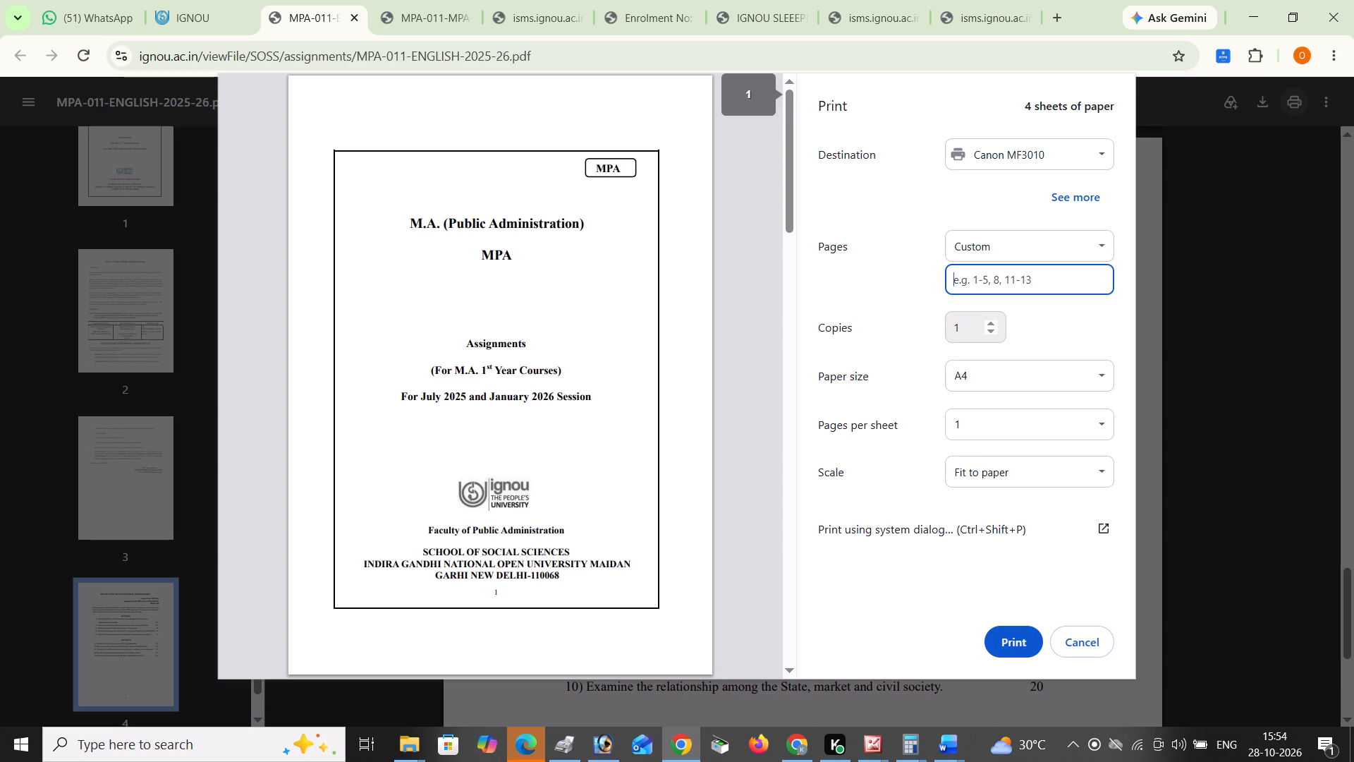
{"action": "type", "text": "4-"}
{"action": "scroll", "coordinate": [786, 360], "scroll_direction": "down", "scroll_amount": 13}
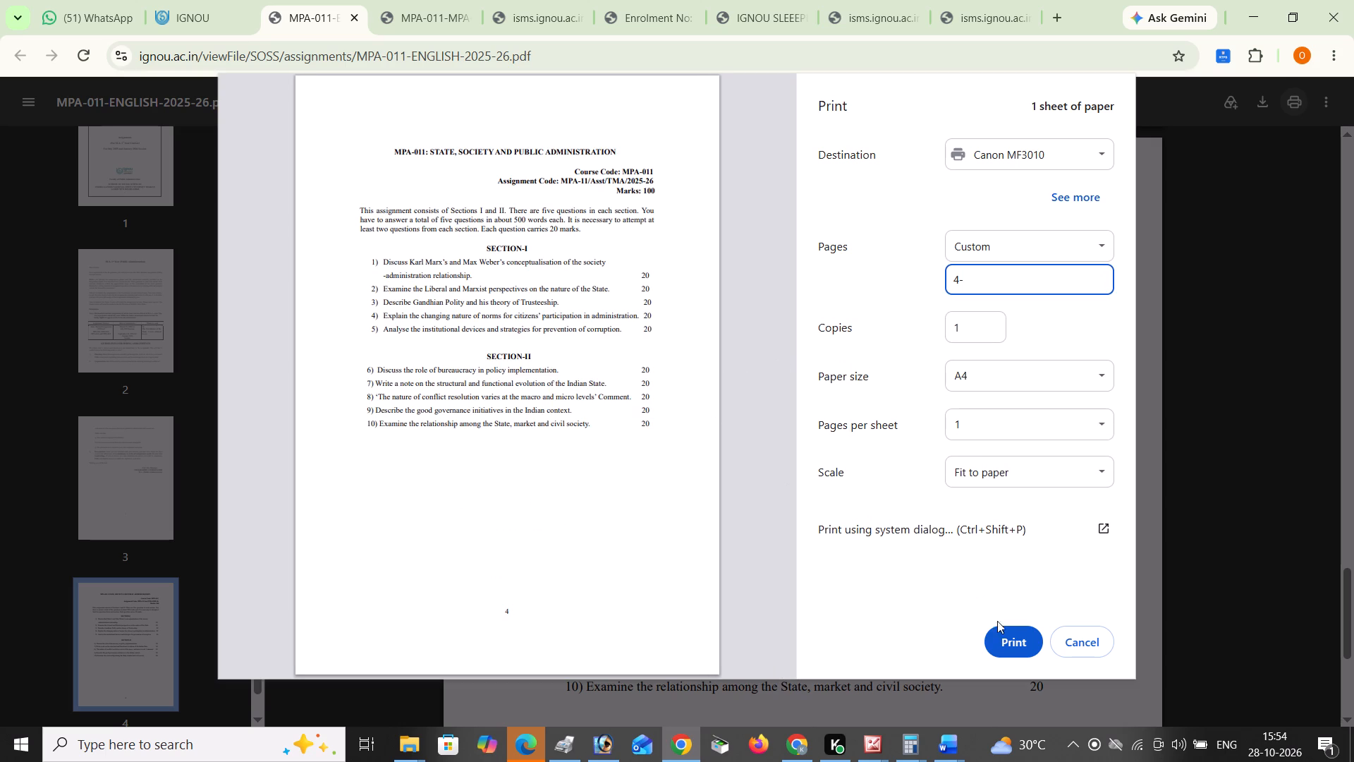
{"action": "left_click", "coordinate": [1013, 650]}
Close the other student's registration page that lists the MSO courses.
{"action": "left_click", "coordinate": [202, 0]}
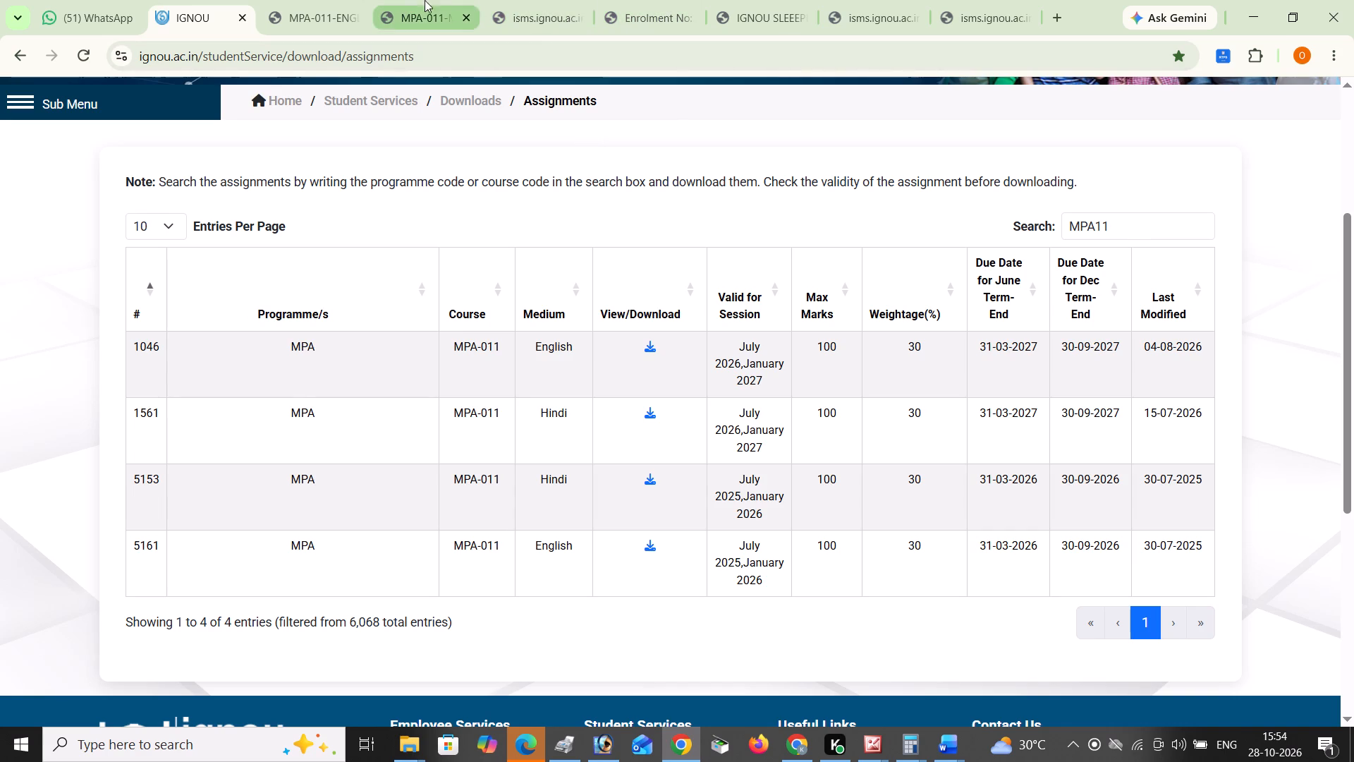
{"action": "left_click", "coordinate": [889, 0]}
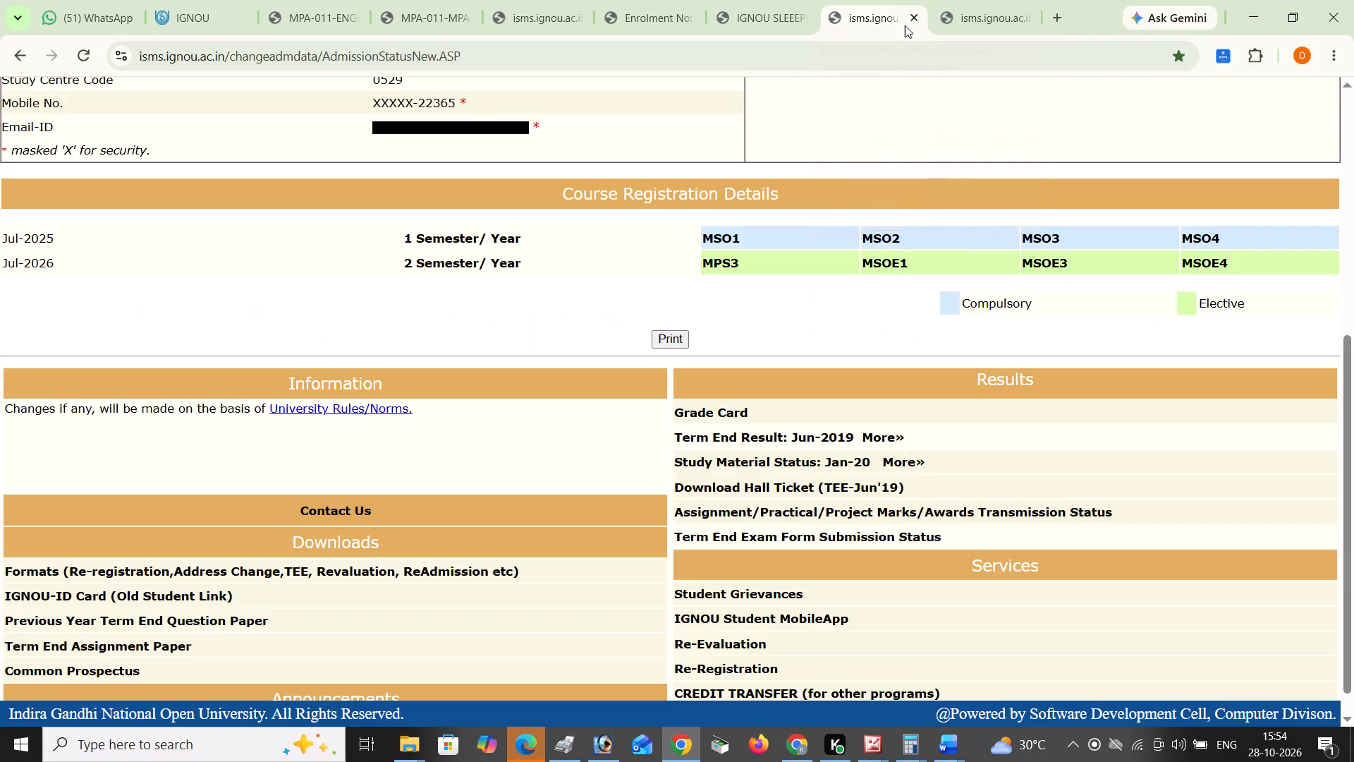
{"action": "left_click", "coordinate": [916, 18]}
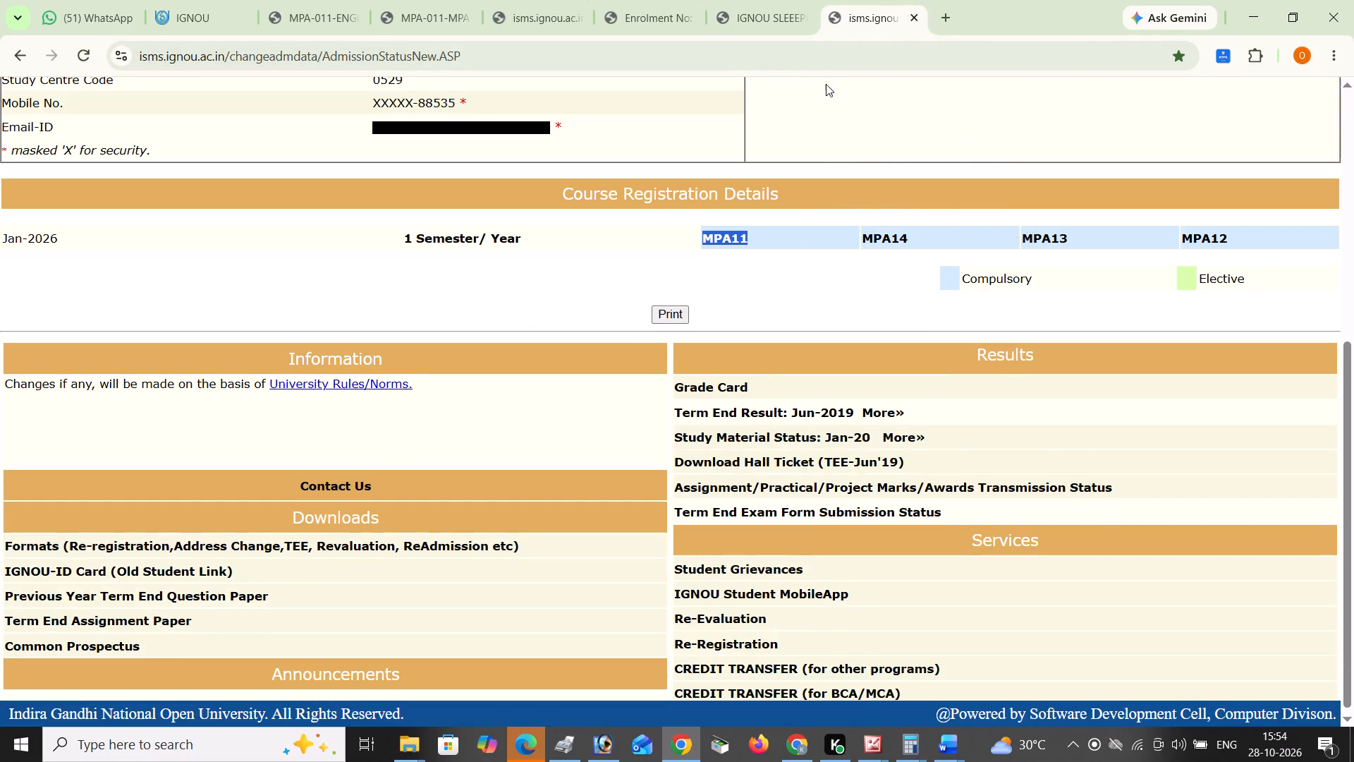
Copy the course code MPA14 from the registration details and search IGNOU's assignments table for it.
{"action": "double_click", "coordinate": [882, 237]}
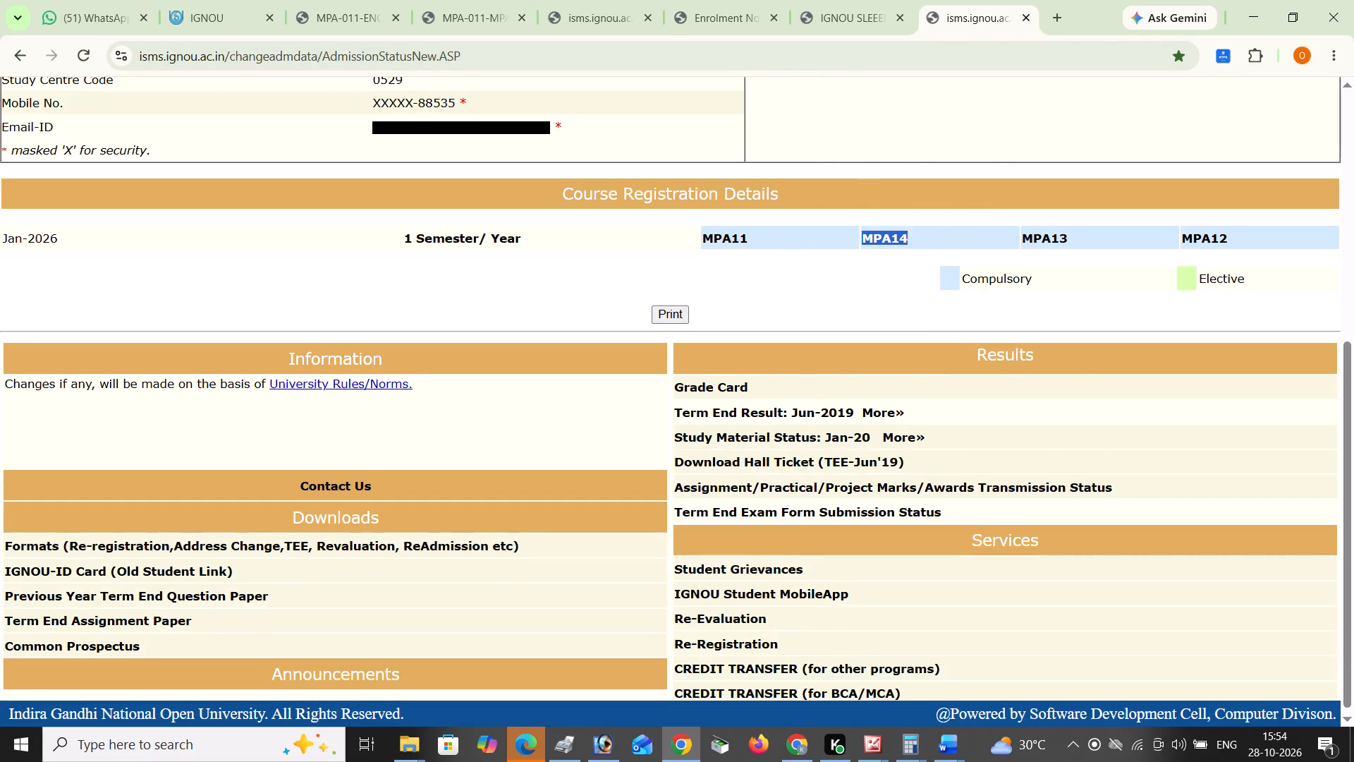
{"action": "key", "text": "ctrl+c"}
{"action": "left_click", "coordinate": [228, 0]}
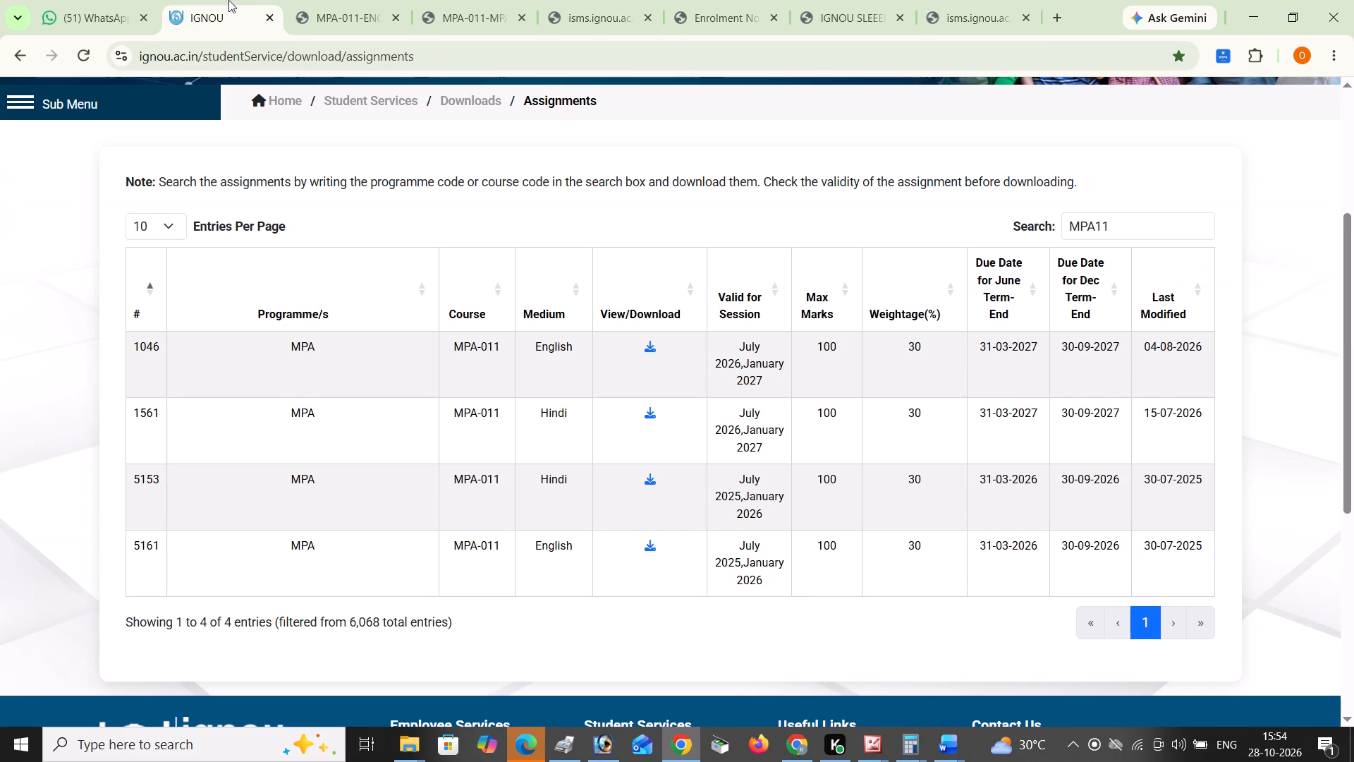
{"action": "double_click", "coordinate": [1087, 226]}
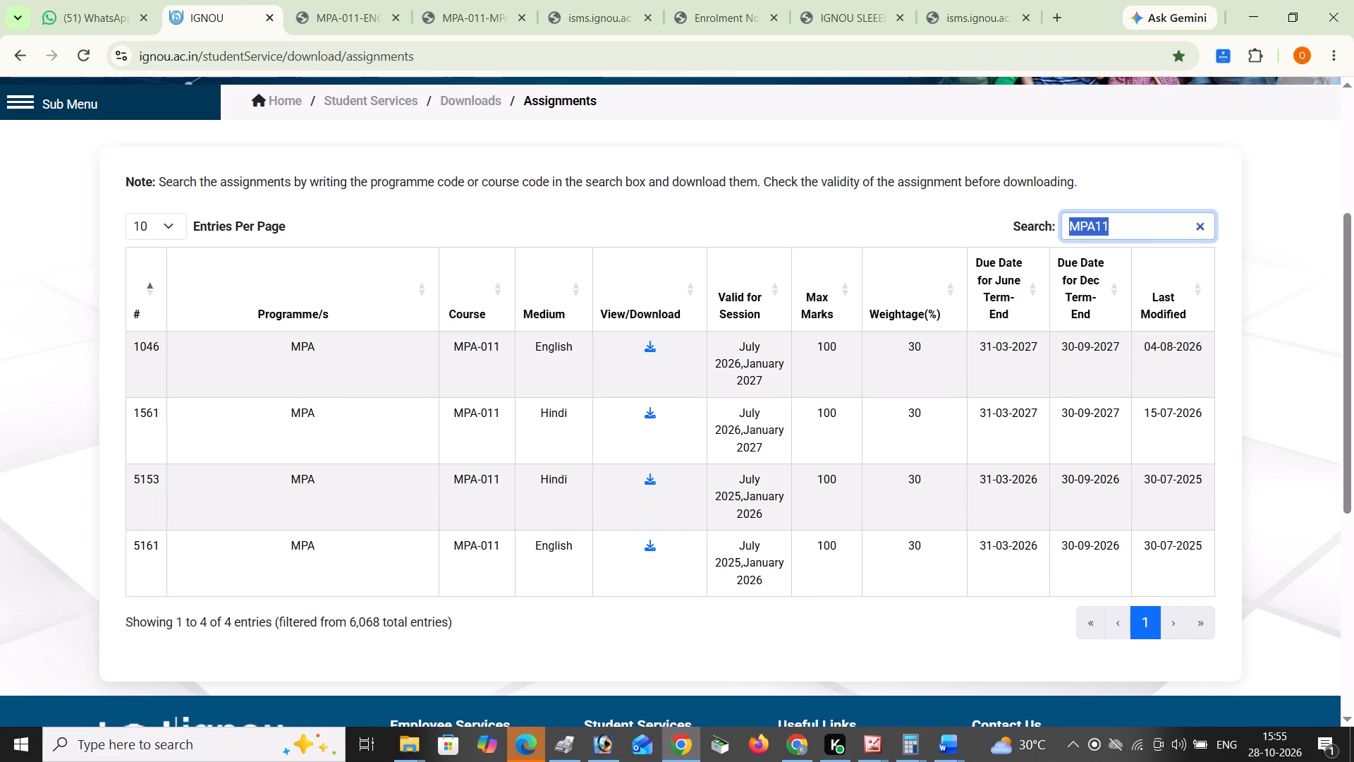
{"action": "key", "text": "ctrl+v"}
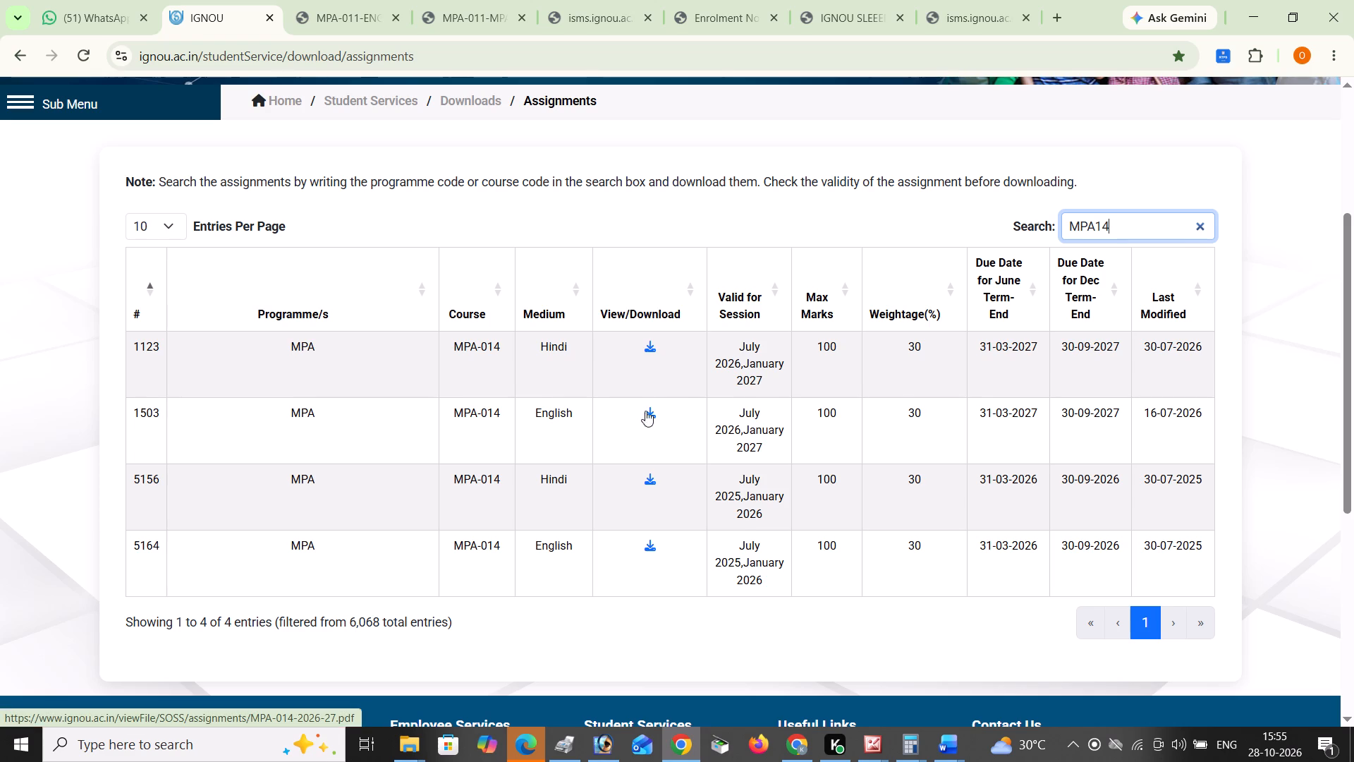
Open the English MPA-014 assignment for July 2025, January 2026 and print its question page with custom page range 4-.
{"action": "left_click", "coordinate": [650, 543]}
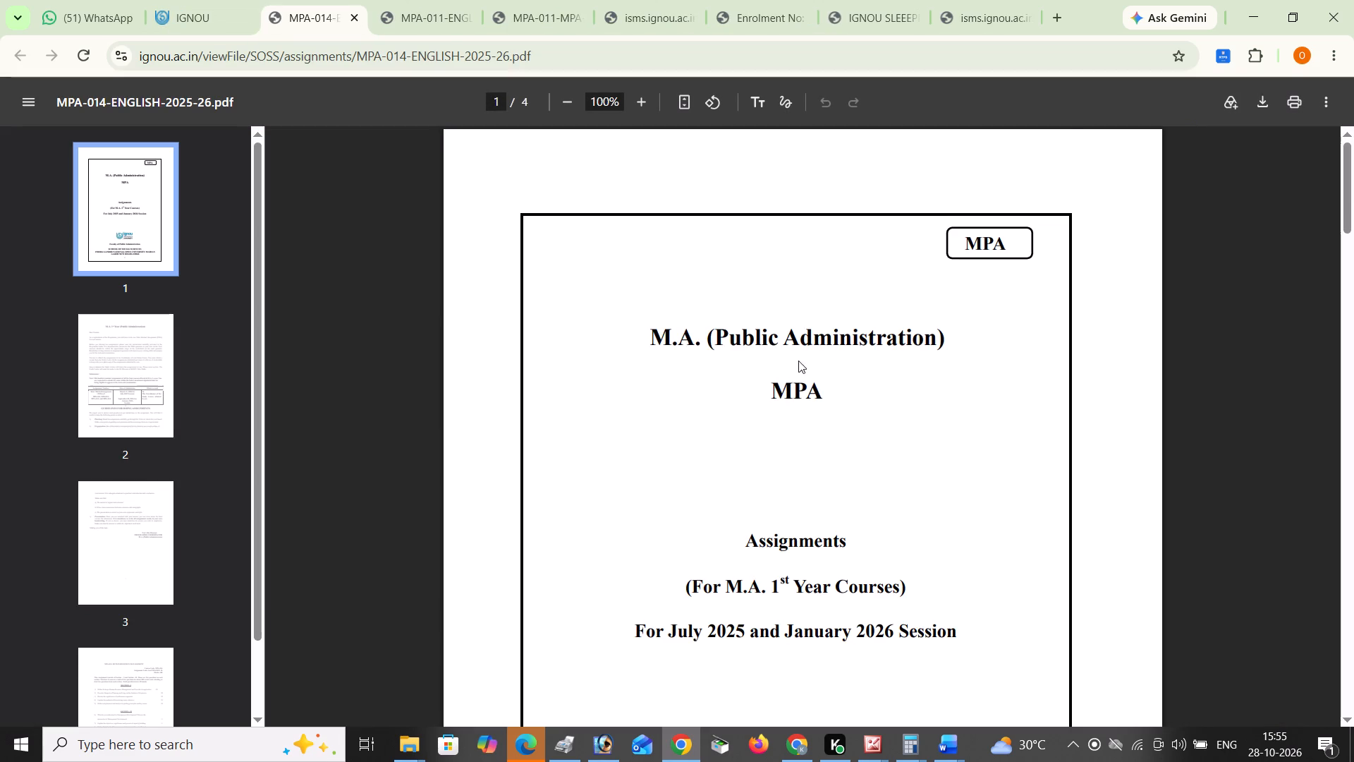
{"action": "scroll", "coordinate": [799, 379], "scroll_direction": "down", "scroll_amount": 20}
{"action": "scroll", "coordinate": [799, 379], "scroll_direction": "down", "scroll_amount": 10}
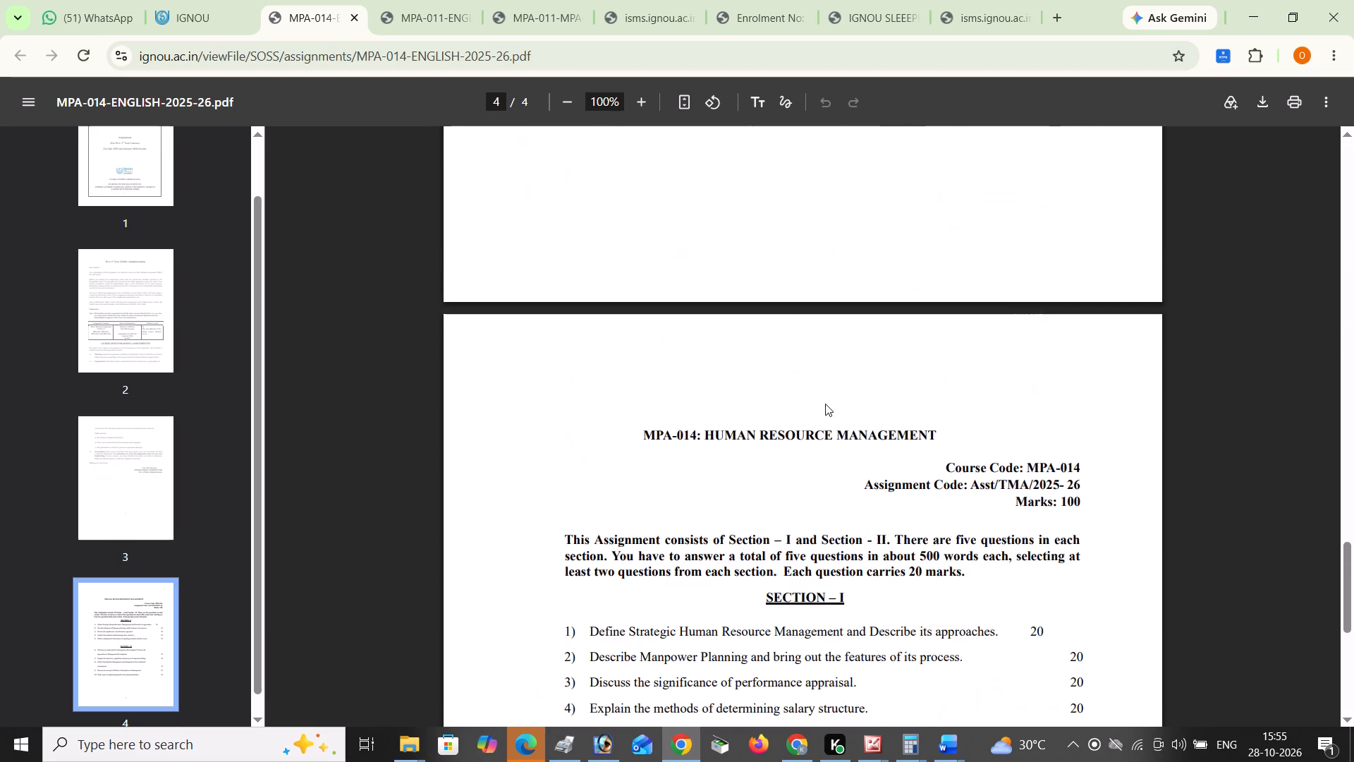
{"action": "scroll", "coordinate": [825, 404], "scroll_direction": "down", "scroll_amount": 2}
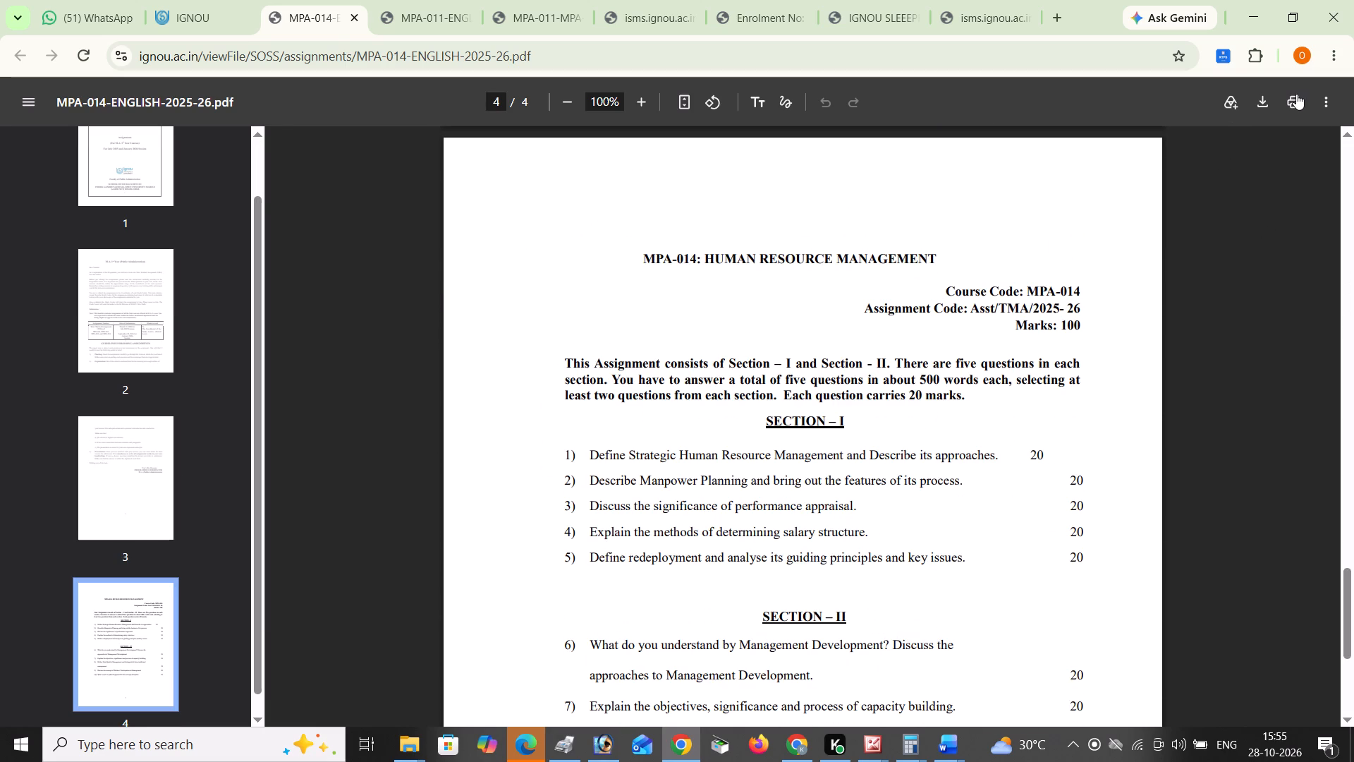
{"action": "left_click", "coordinate": [1296, 94]}
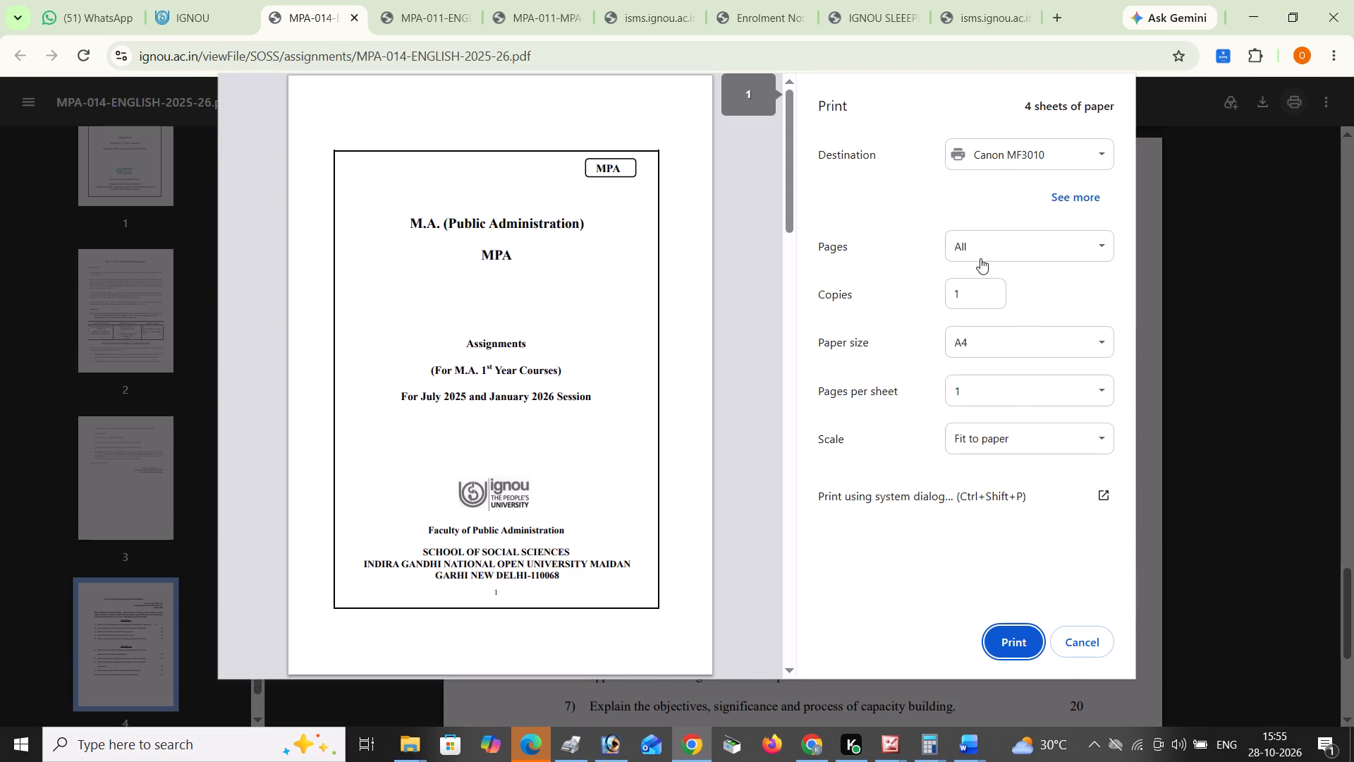
{"action": "left_click", "coordinate": [977, 248]}
{"action": "left_click", "coordinate": [997, 341]}
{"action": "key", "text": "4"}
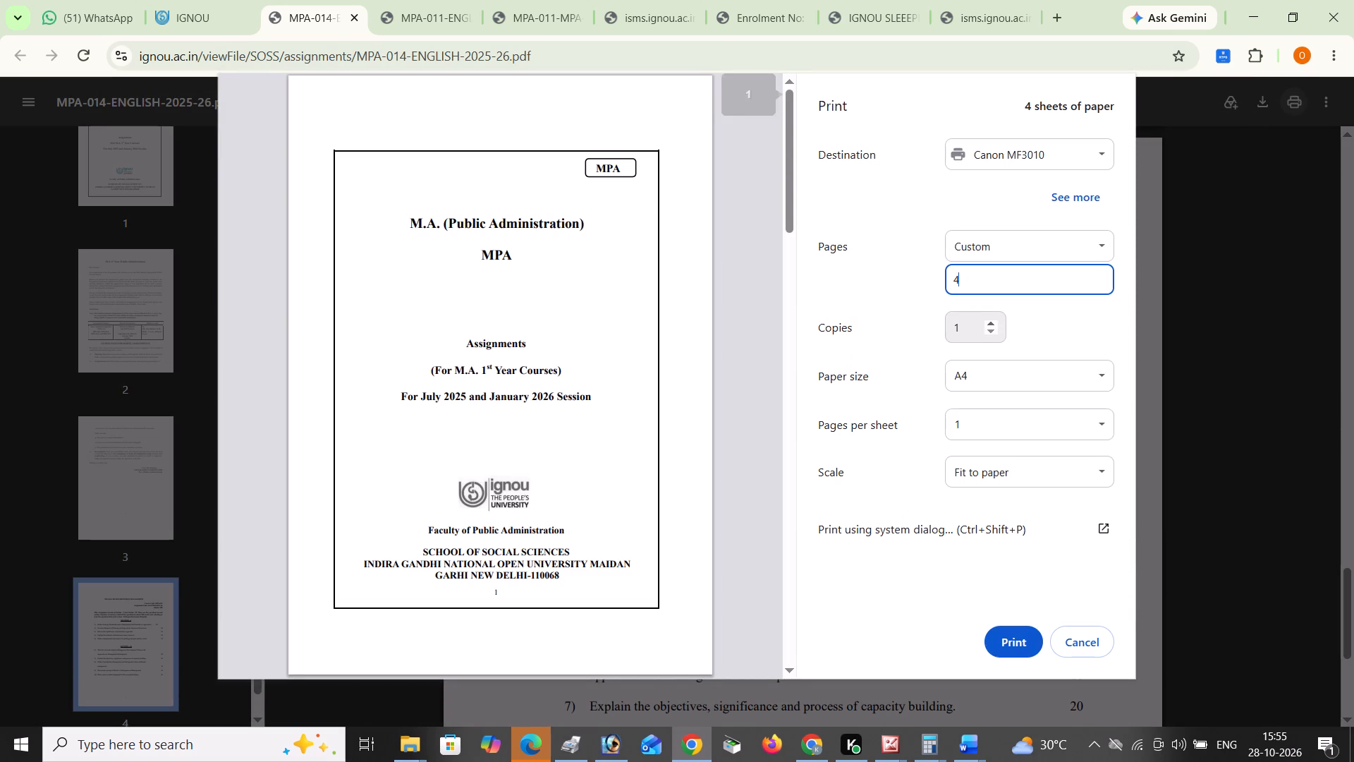
{"action": "scroll", "coordinate": [896, 341], "scroll_direction": "down", "scroll_amount": 3}
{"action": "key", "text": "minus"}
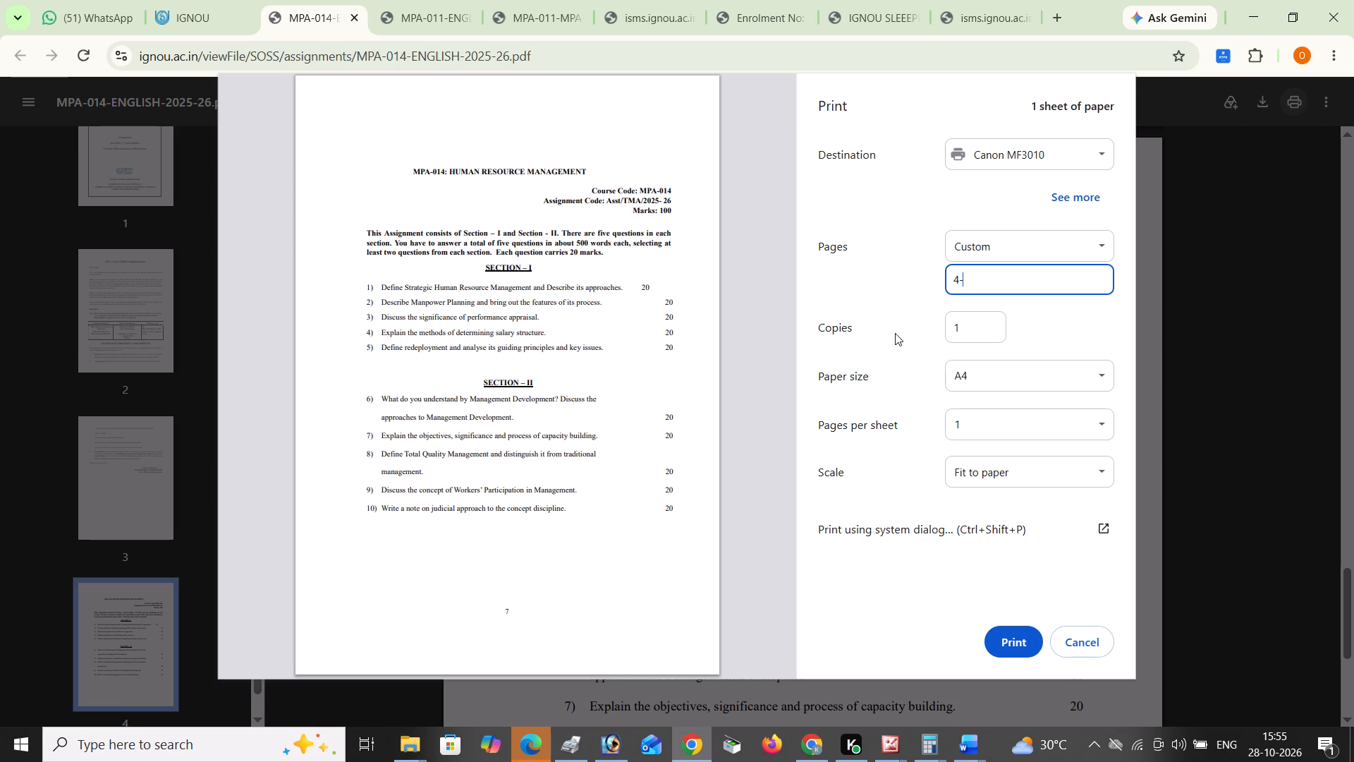
{"action": "scroll", "coordinate": [610, 303], "scroll_direction": "down", "scroll_amount": 11}
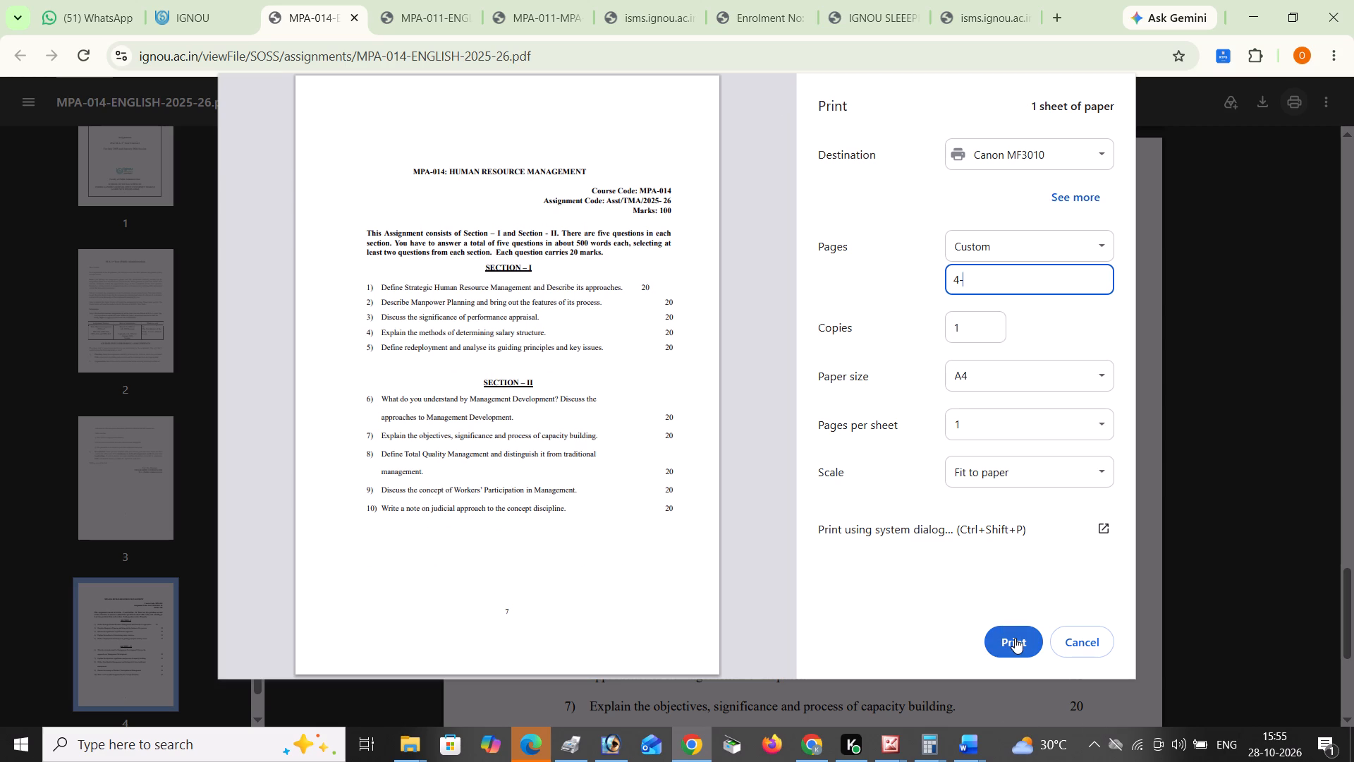
{"action": "left_click", "coordinate": [1015, 638]}
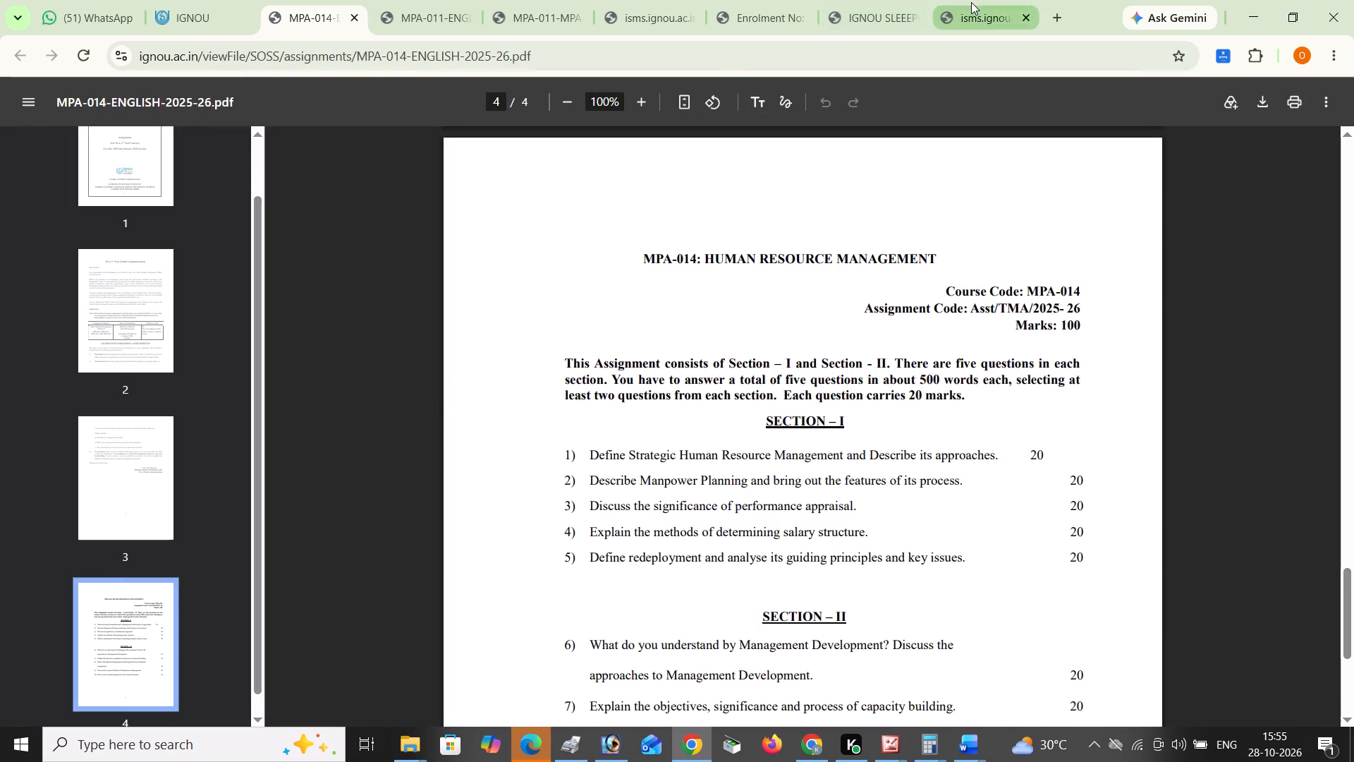
Copy the course code MPA13 from the registration details and search IGNOU's assignments table for it.
{"action": "left_click", "coordinate": [971, 2]}
{"action": "double_click", "coordinate": [1052, 235]}
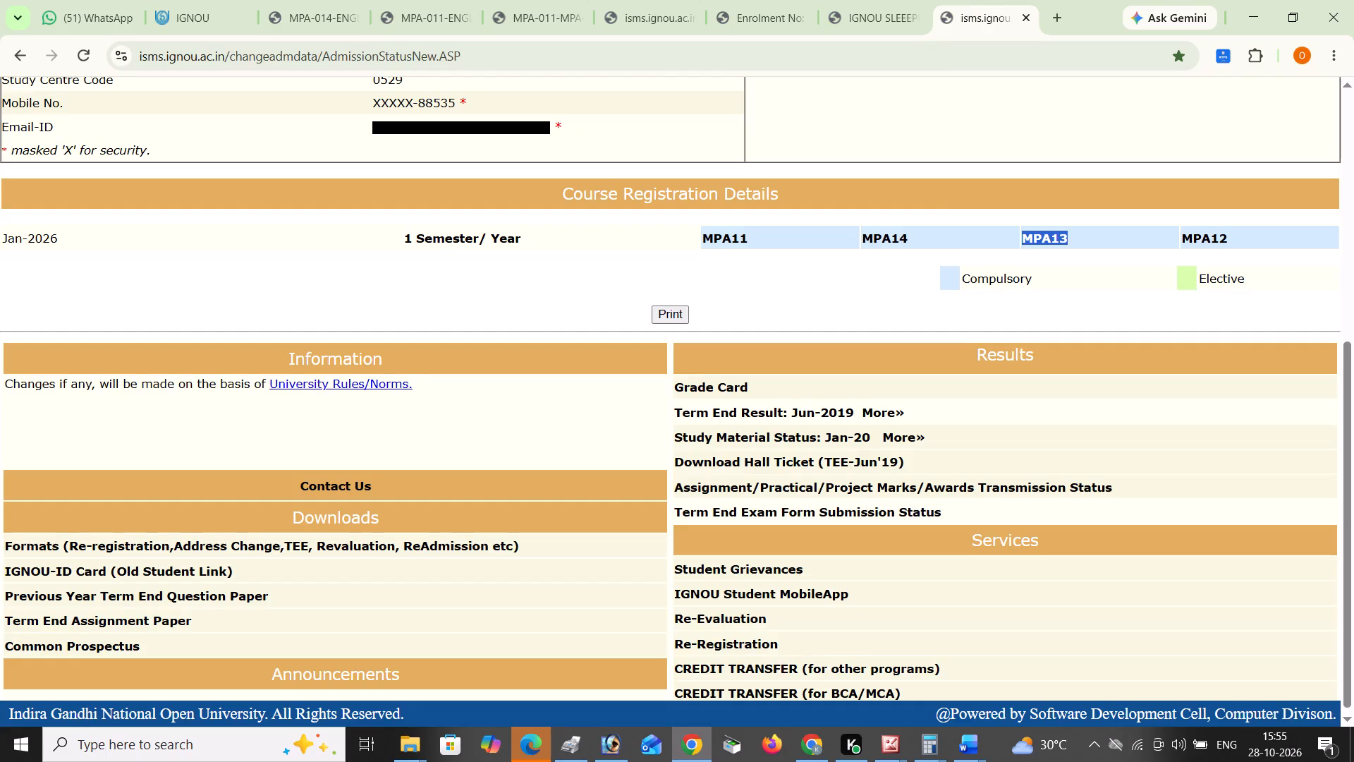
{"action": "key", "text": "ctrl+c"}
{"action": "left_click", "coordinate": [219, 0]}
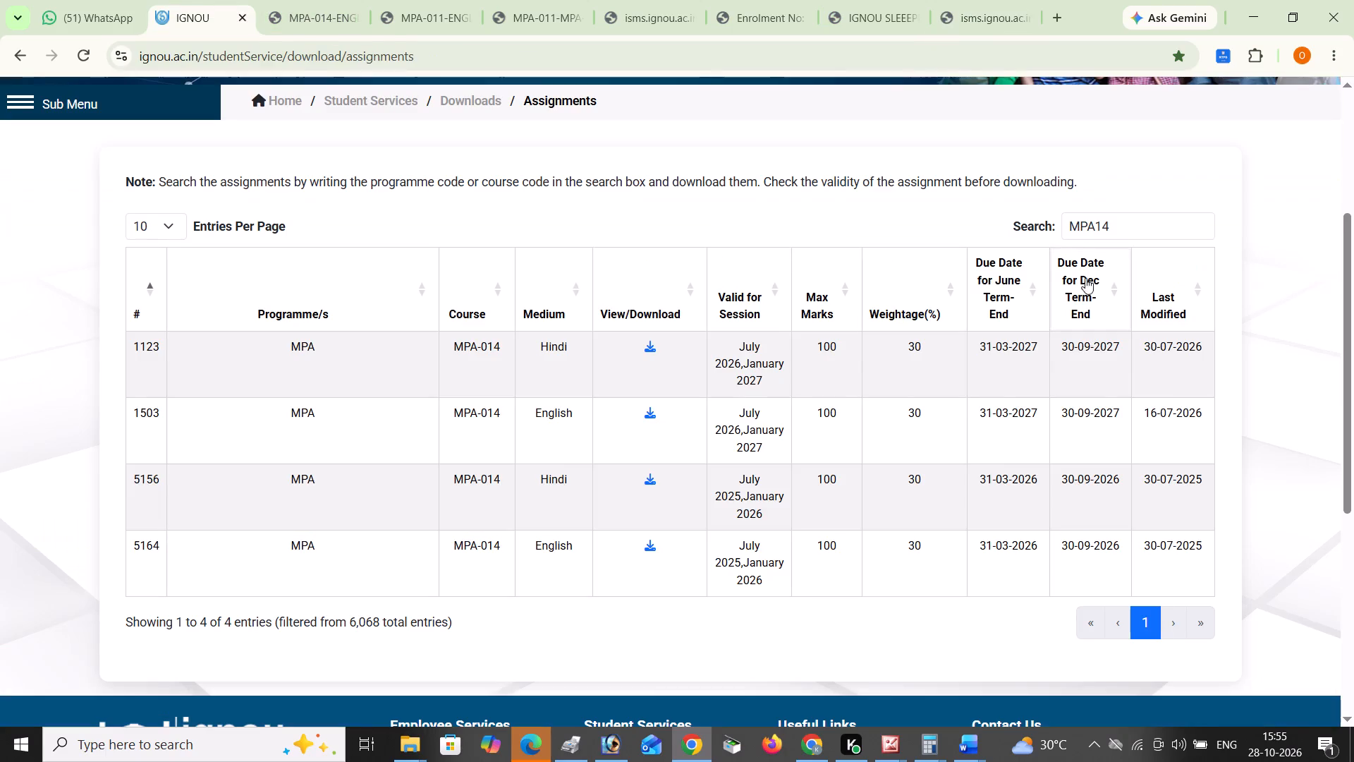
{"action": "double_click", "coordinate": [1078, 234]}
{"action": "key", "text": "ctrl+v"}
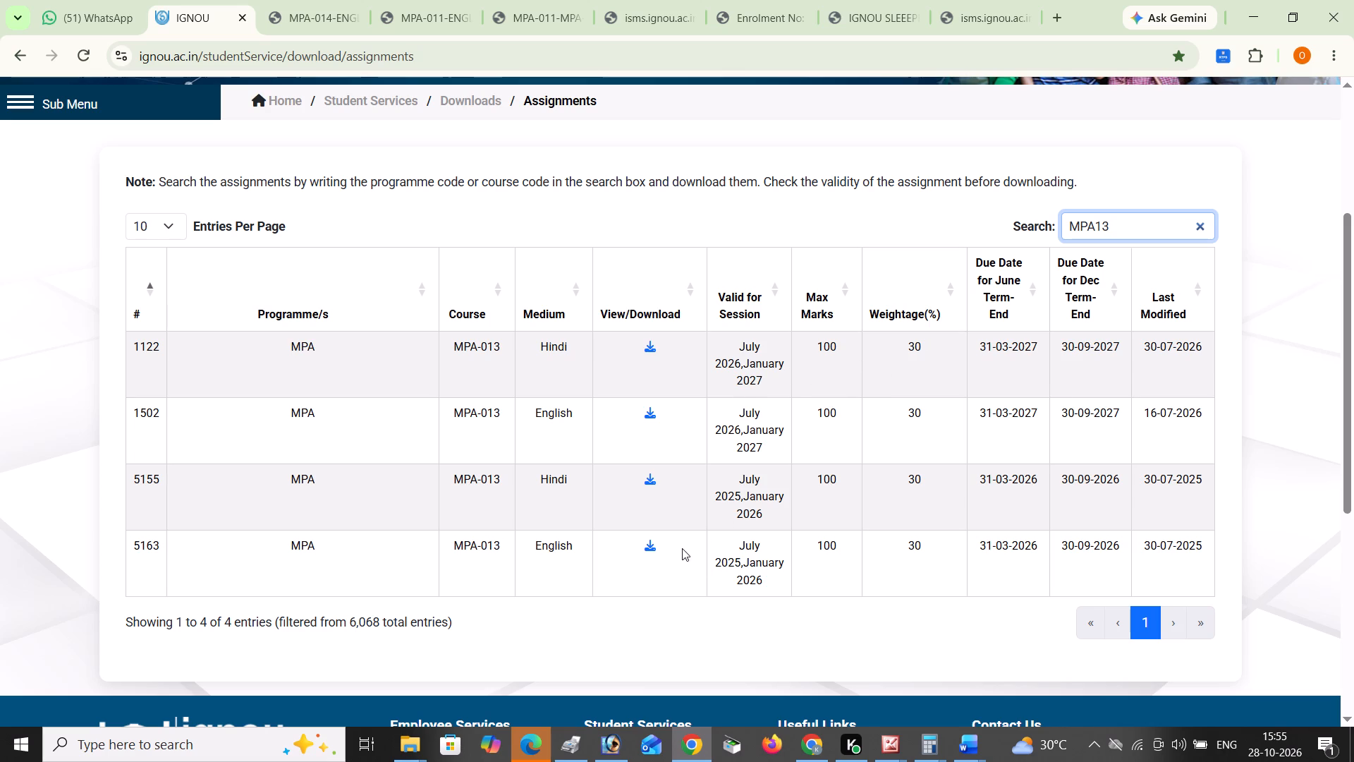
Open the English MPA-013 assignment for July 2025, January 2026 and print only page 4, the question page.
{"action": "left_click", "coordinate": [654, 546]}
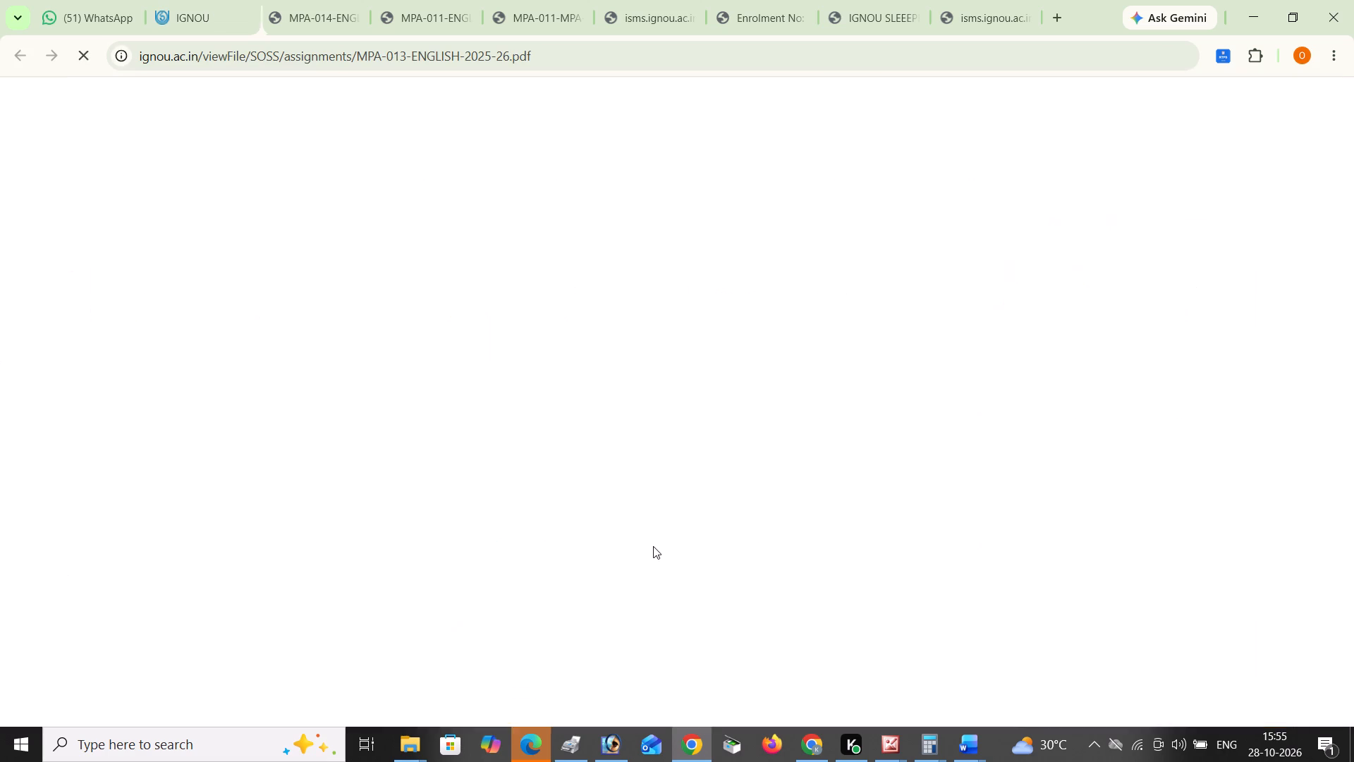
{"action": "scroll", "coordinate": [757, 399], "scroll_direction": "down", "scroll_amount": 20}
{"action": "scroll", "coordinate": [757, 399], "scroll_direction": "down", "scroll_amount": 4}
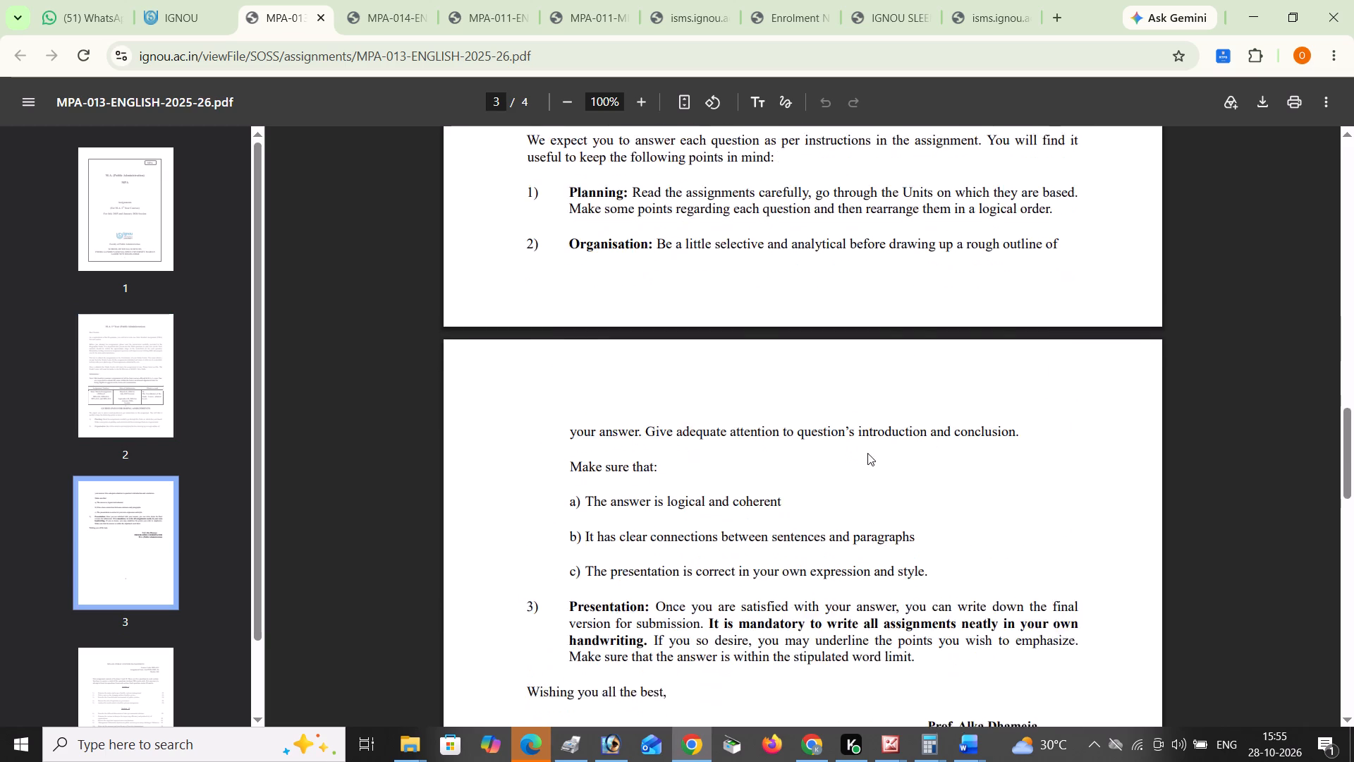
{"action": "scroll", "coordinate": [869, 452], "scroll_direction": "down", "scroll_amount": 6}
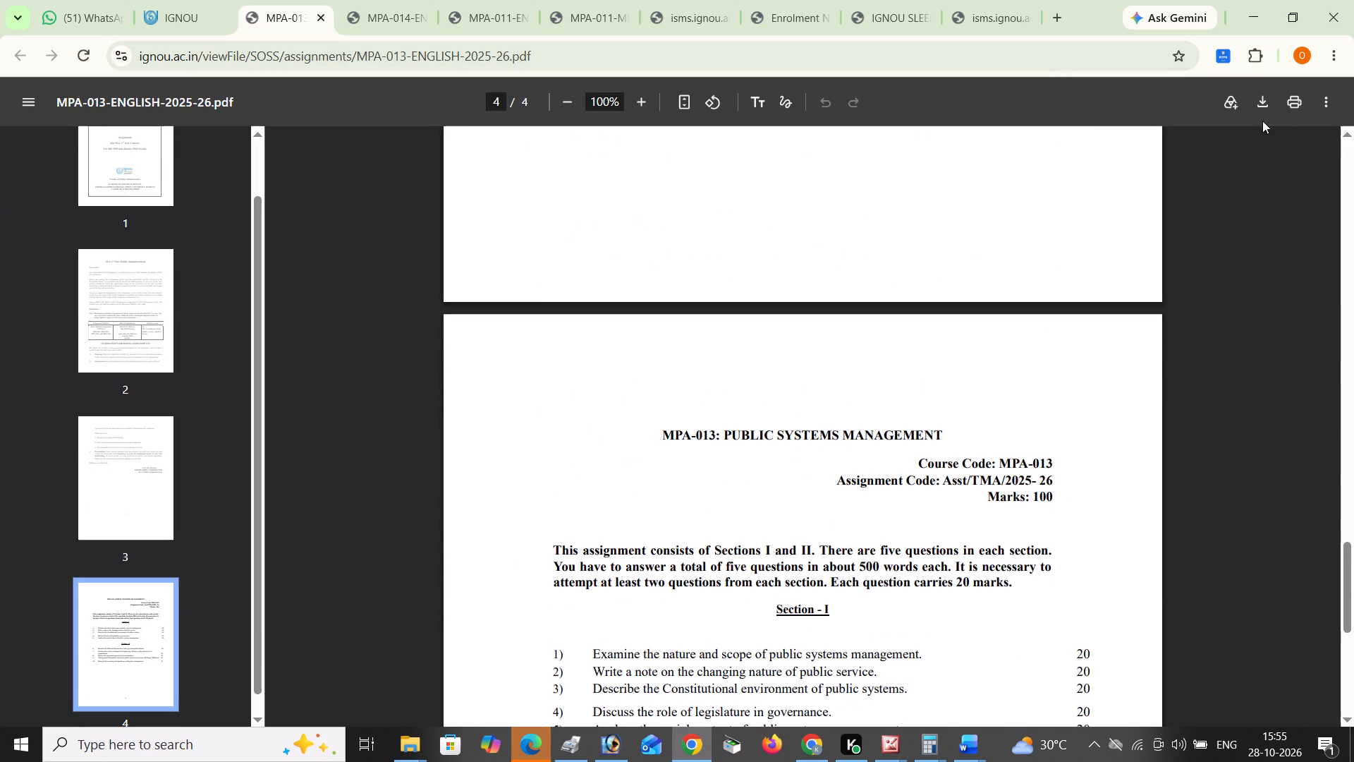
{"action": "left_click", "coordinate": [1297, 100]}
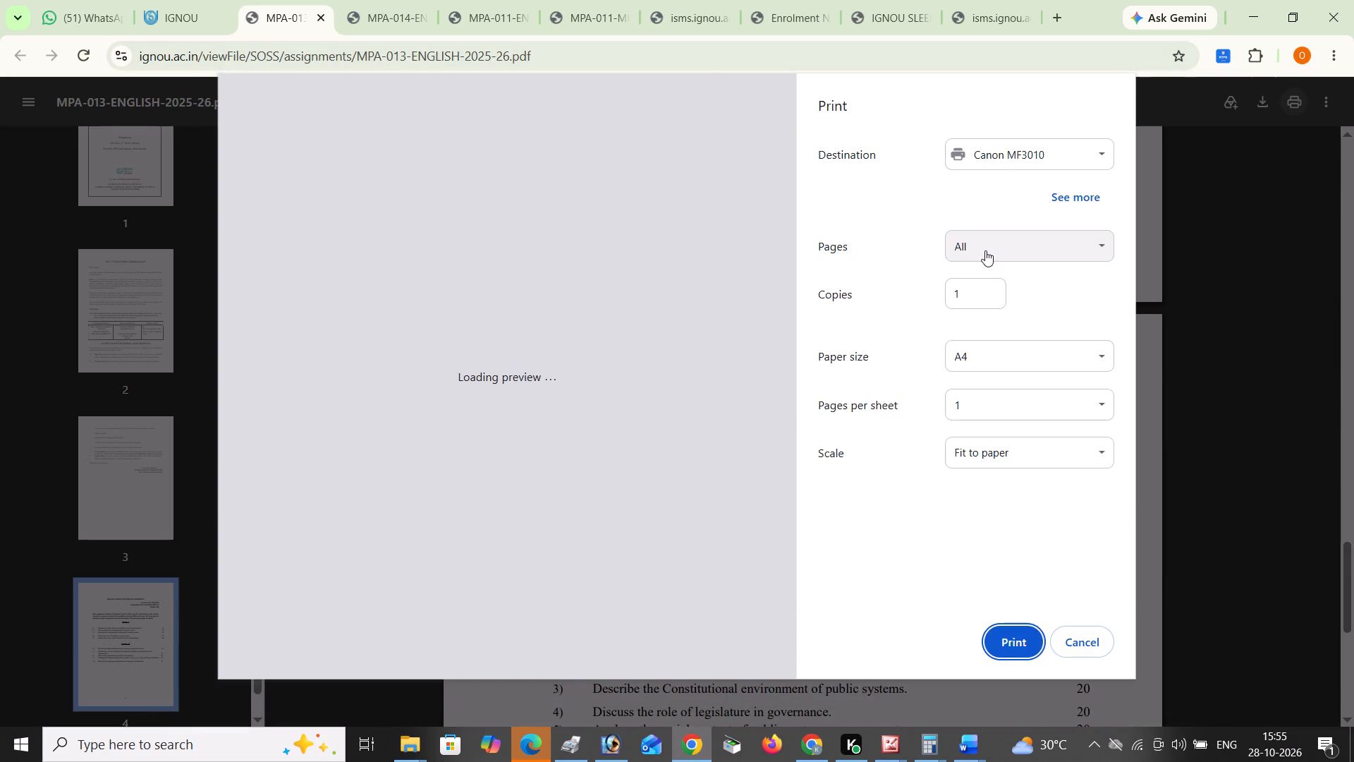
{"action": "left_click", "coordinate": [985, 251]}
{"action": "left_click", "coordinate": [980, 332]}
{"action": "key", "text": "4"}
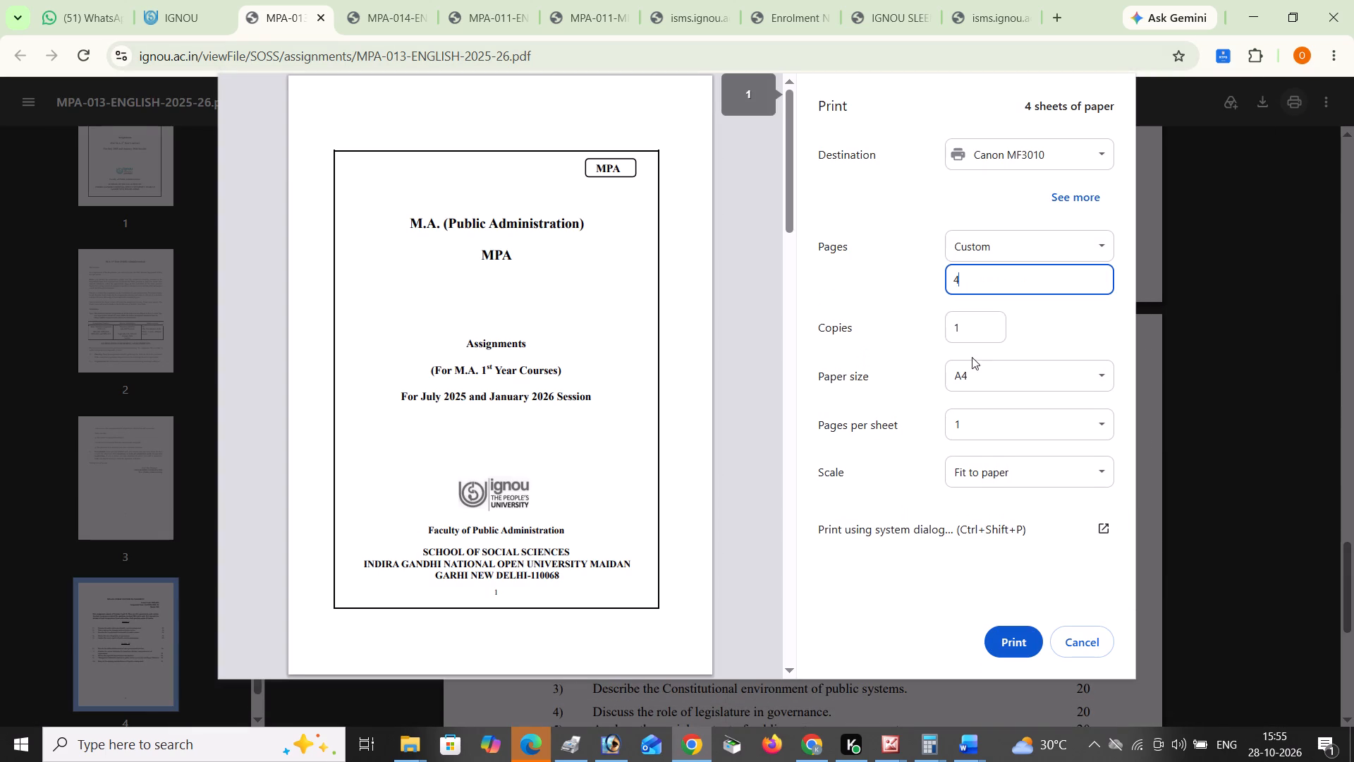
{"action": "scroll", "coordinate": [970, 381], "scroll_direction": "down", "scroll_amount": 11}
{"action": "left_click", "coordinate": [1003, 643]}
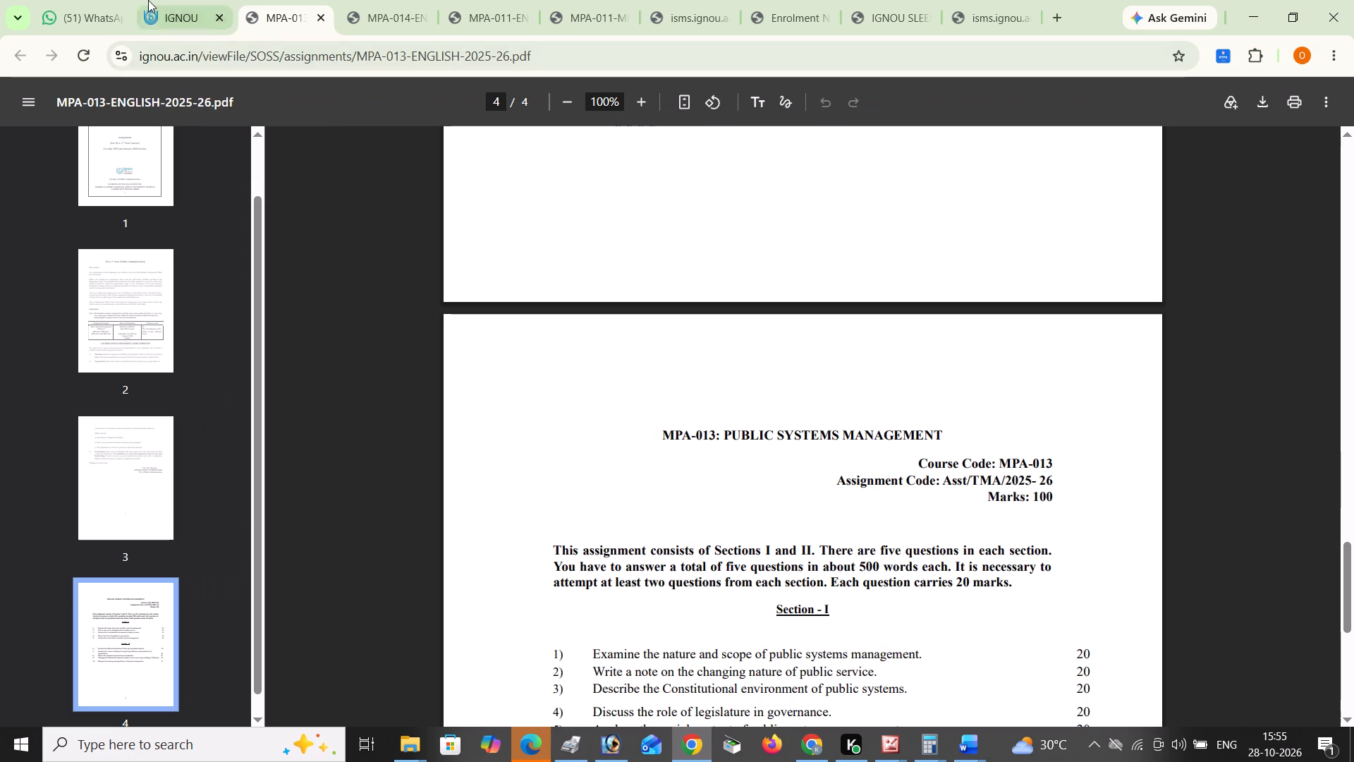
Copy the course code MPA12 from the registration details and search IGNOU's assignments table for it.
{"action": "left_click", "coordinate": [977, 6]}
{"action": "double_click", "coordinate": [1208, 244]}
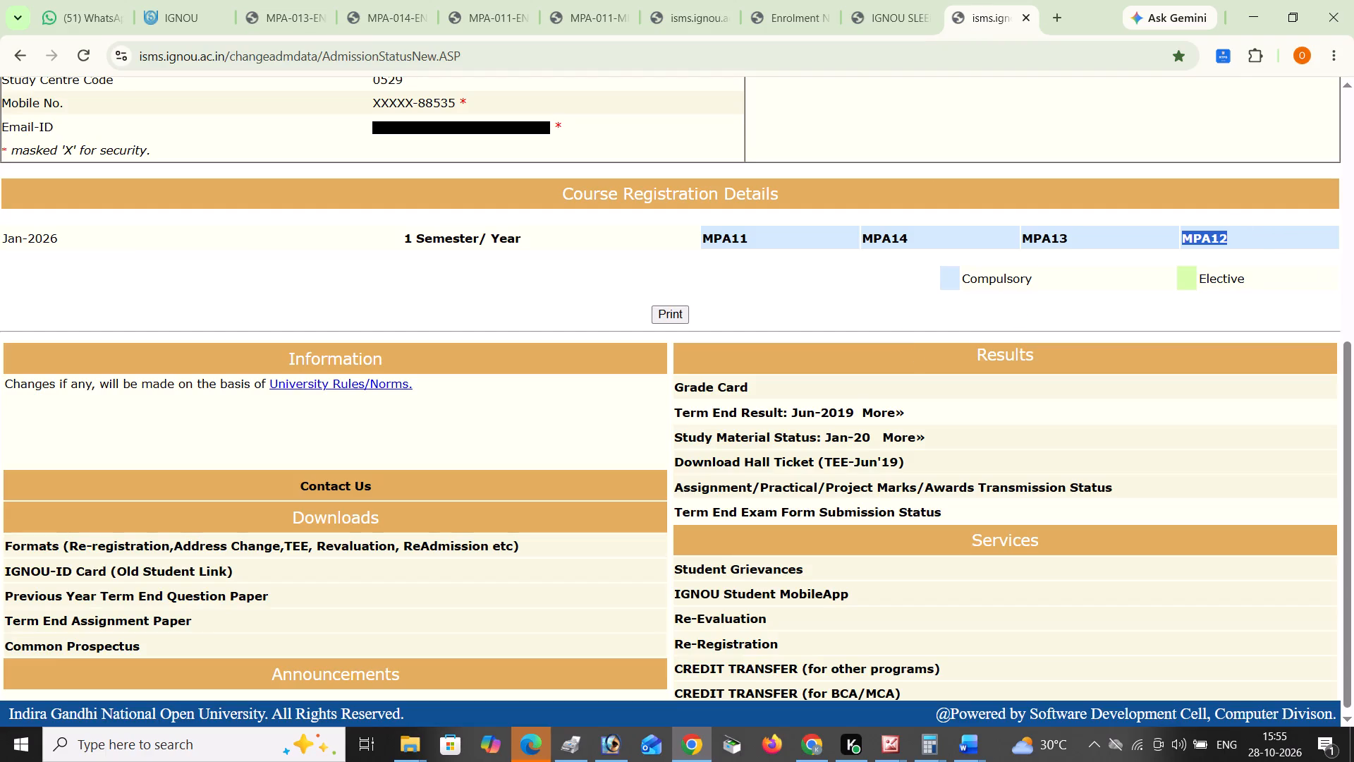
{"action": "key", "text": "ctrl+c"}
{"action": "left_click", "coordinate": [190, 1]}
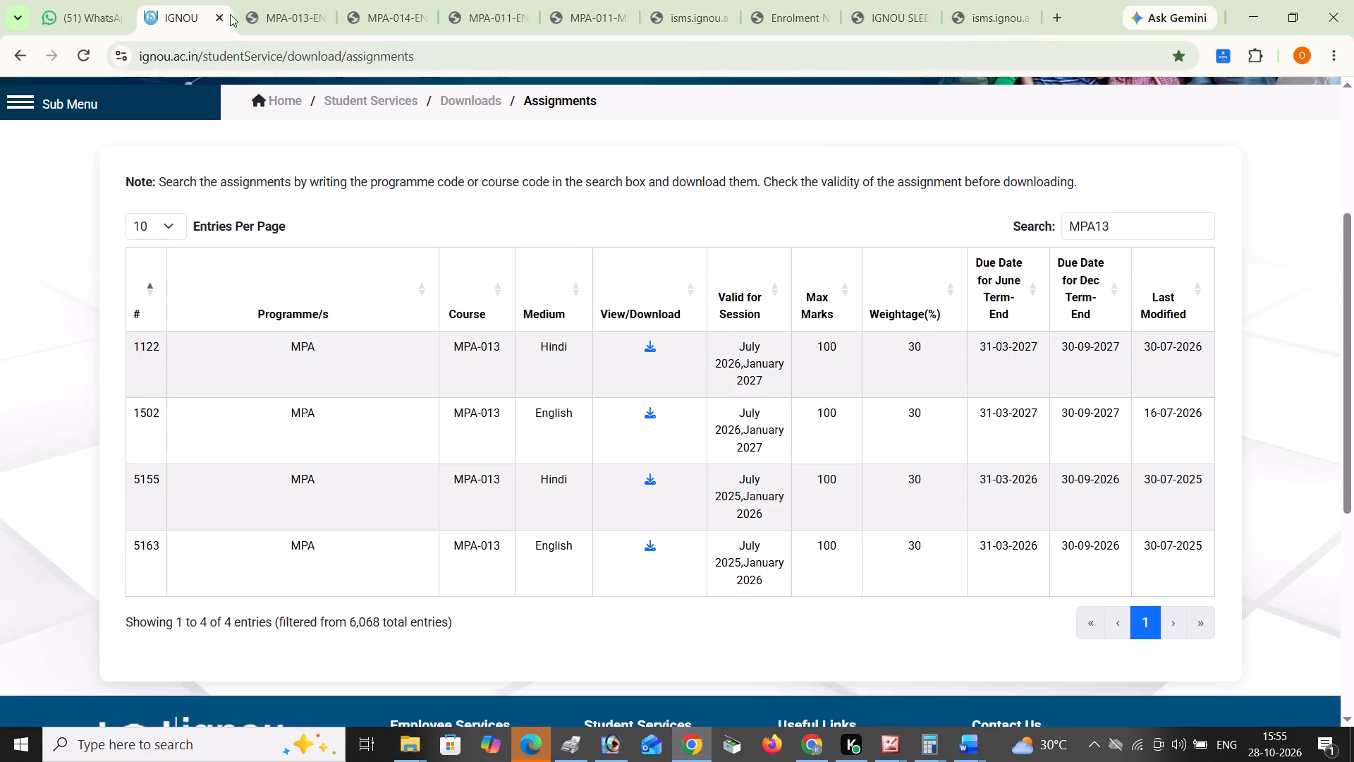
{"action": "double_click", "coordinate": [1097, 228]}
{"action": "key", "text": "ctrl+v"}
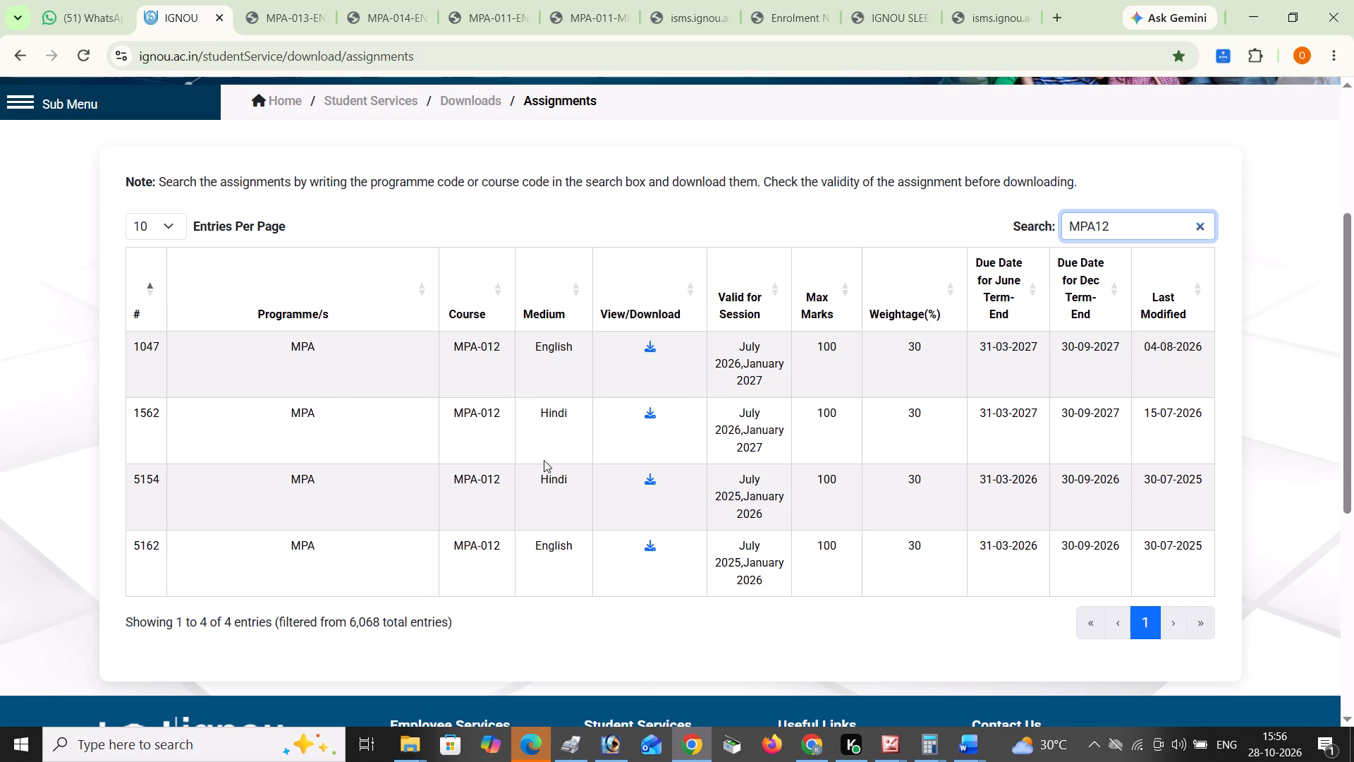
Open the English MPA-012 assignment for July 2025, January 2026 and print only page 4, the question page.
{"action": "left_click", "coordinate": [650, 545]}
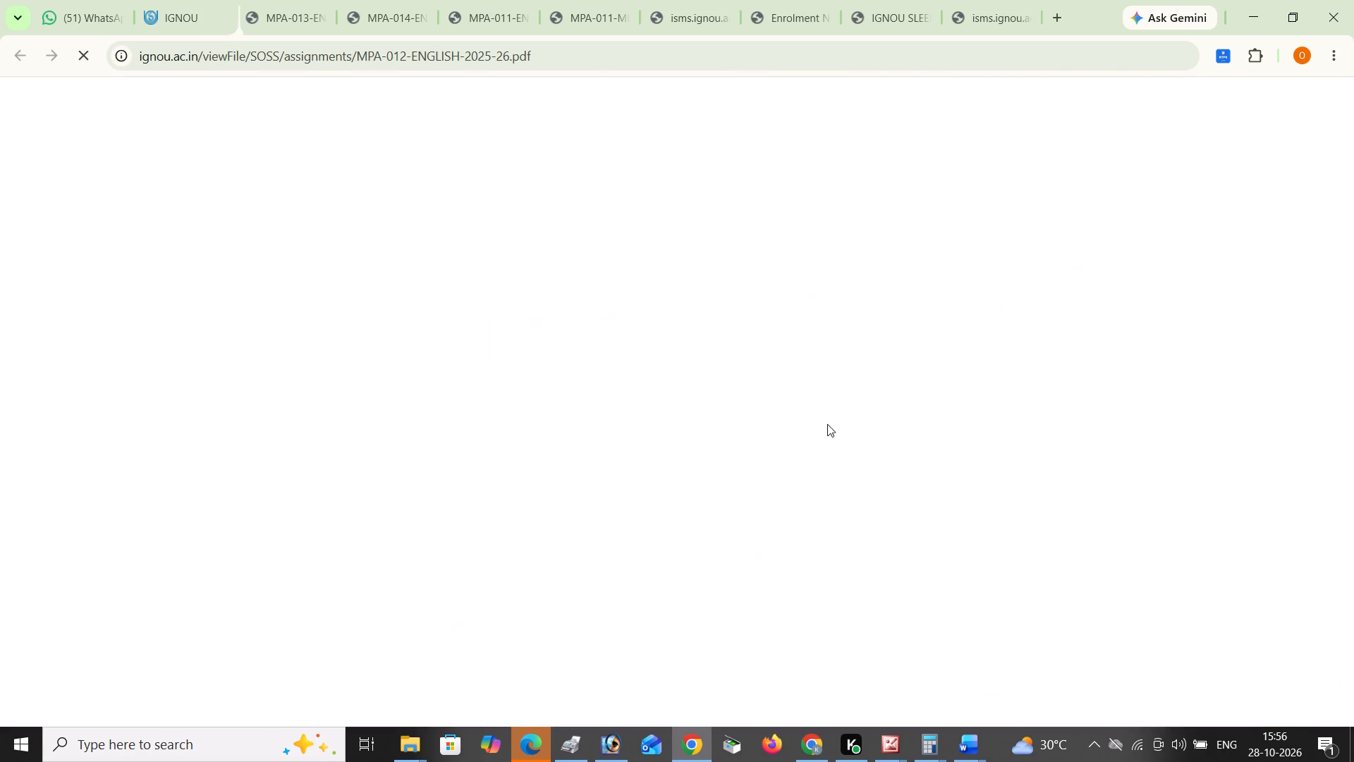
{"action": "scroll", "coordinate": [523, 350], "scroll_direction": "down", "scroll_amount": 5}
{"action": "scroll", "coordinate": [539, 375], "scroll_direction": "down", "scroll_amount": 20}
{"action": "scroll", "coordinate": [539, 375], "scroll_direction": "down", "scroll_amount": 5}
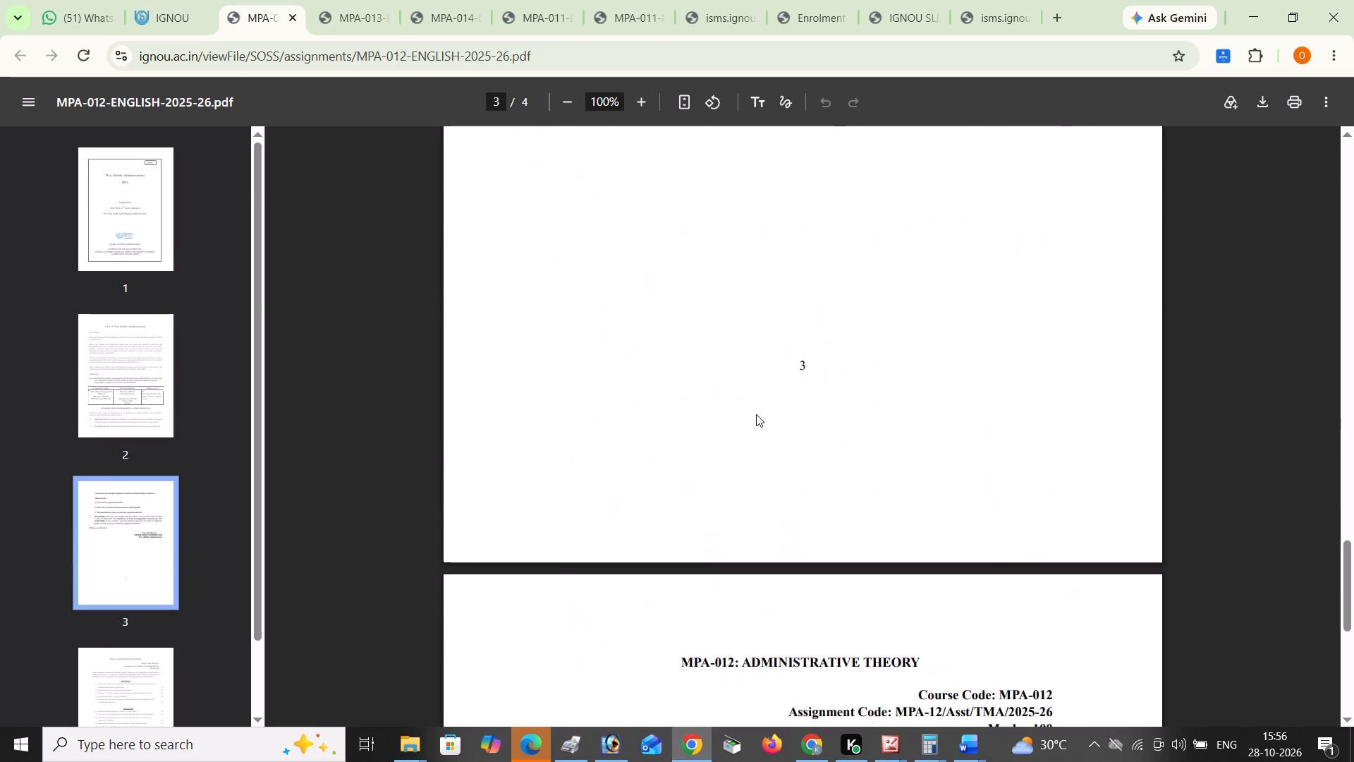
{"action": "scroll", "coordinate": [756, 414], "scroll_direction": "down", "scroll_amount": 15}
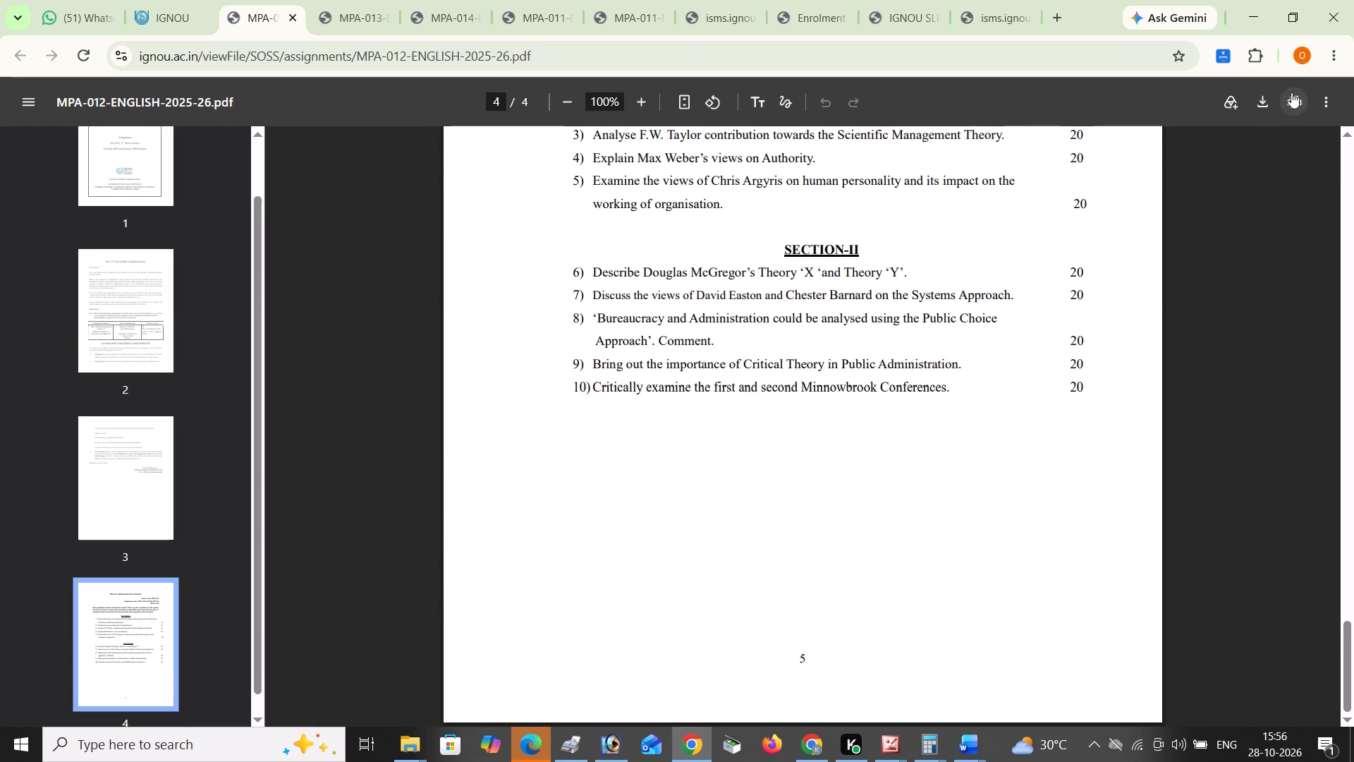
{"action": "left_click", "coordinate": [1299, 90]}
{"action": "left_click", "coordinate": [979, 248]}
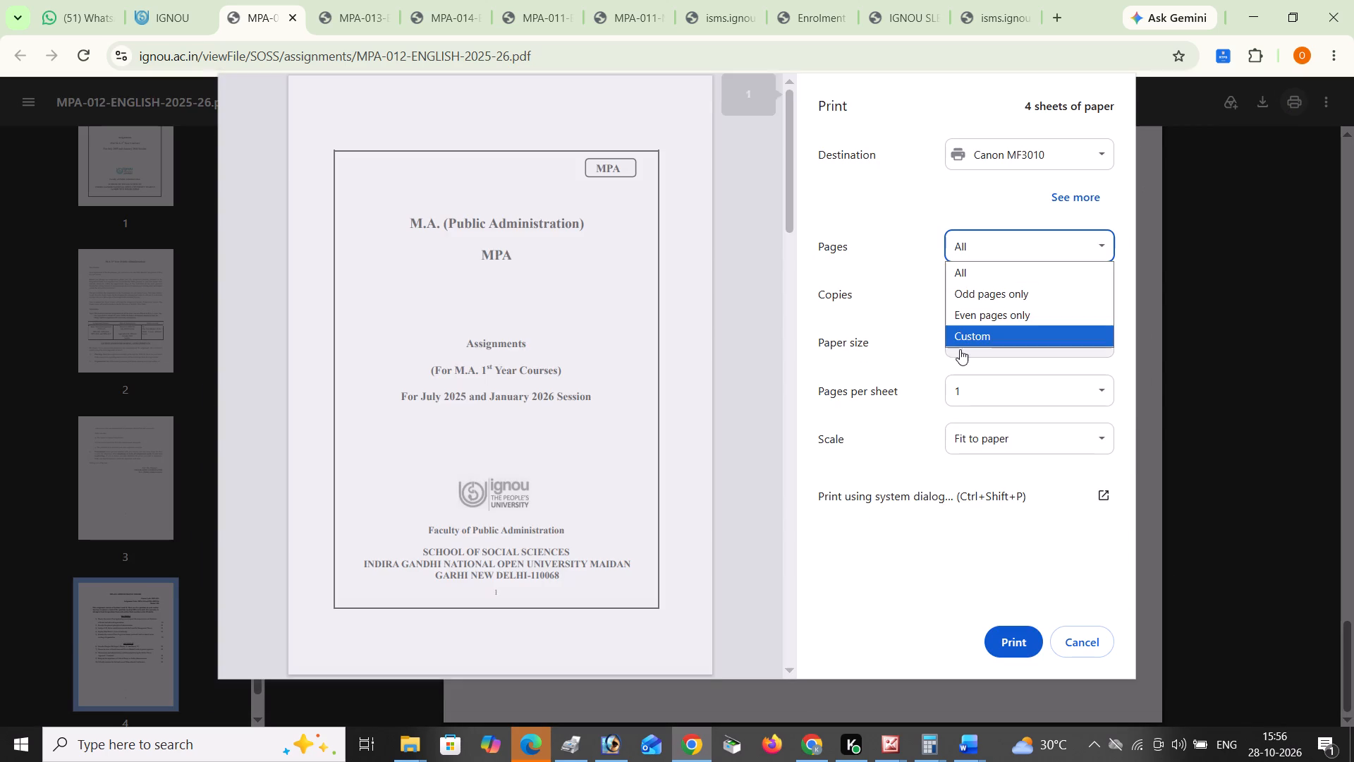
{"action": "left_click", "coordinate": [960, 329]}
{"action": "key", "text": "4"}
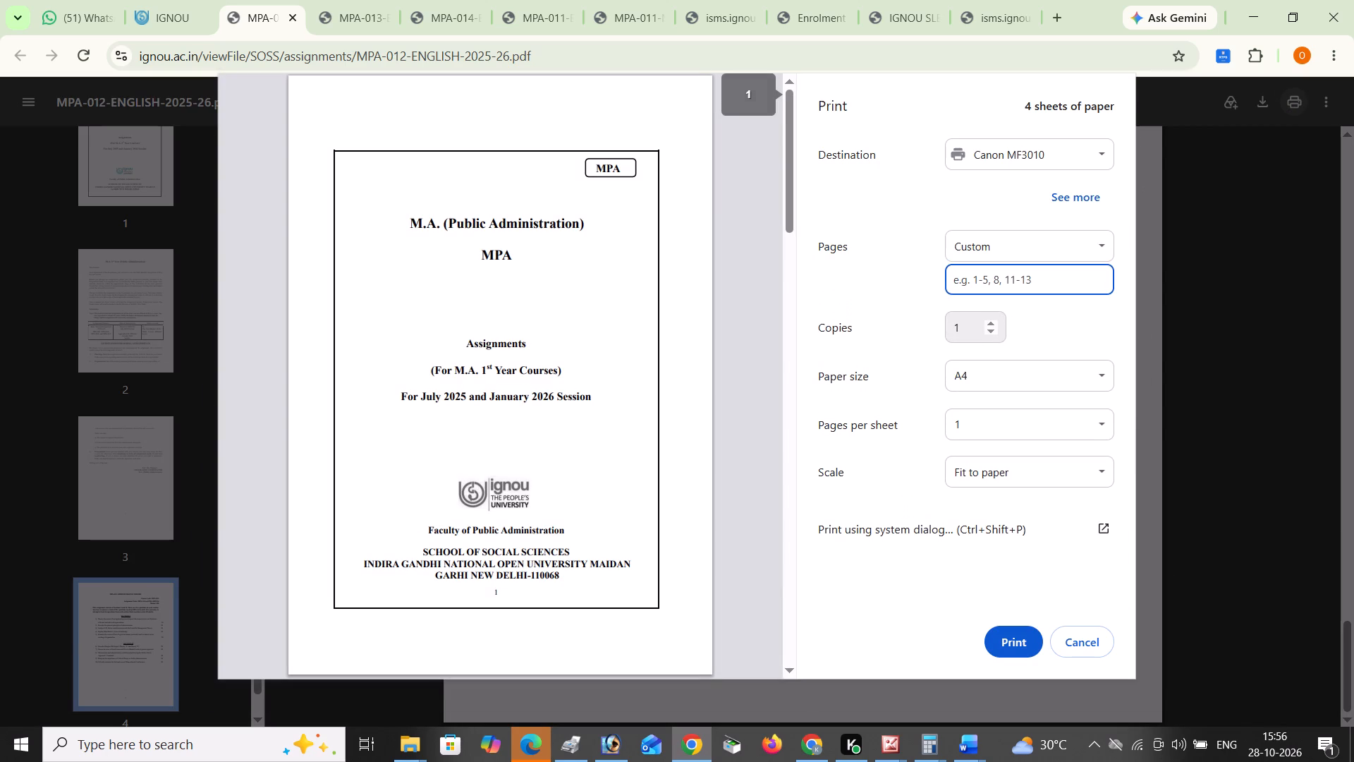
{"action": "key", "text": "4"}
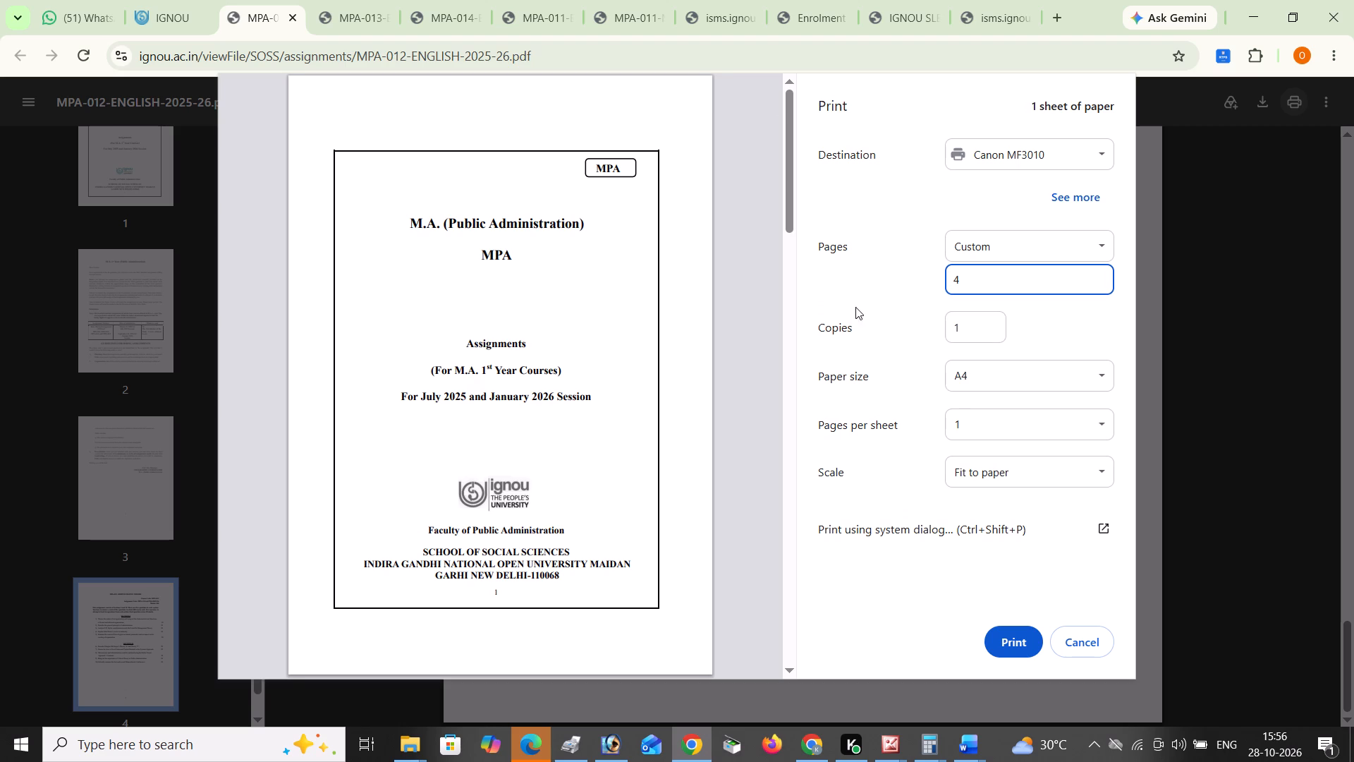
{"action": "scroll", "coordinate": [793, 315], "scroll_direction": "down", "scroll_amount": 17}
{"action": "left_click", "coordinate": [1008, 639]}
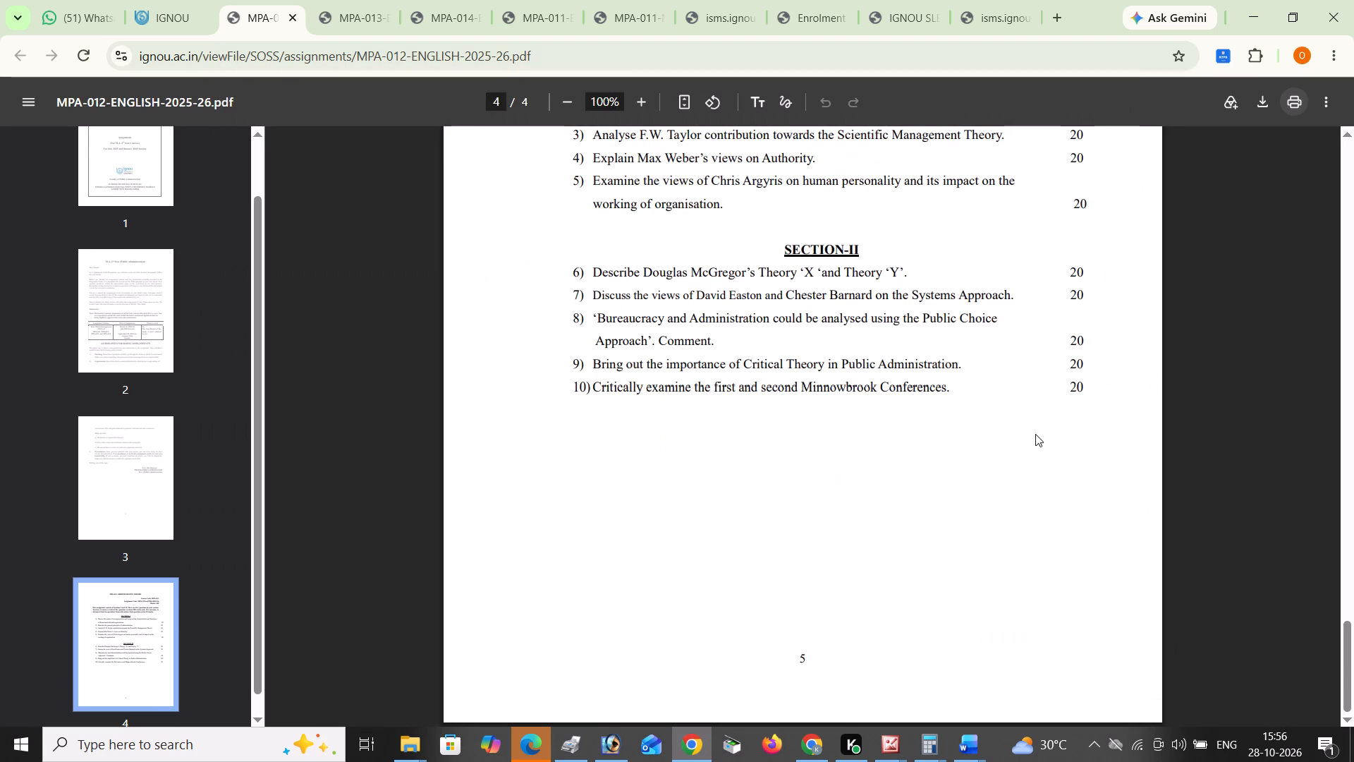
{"action": "scroll", "coordinate": [745, 383], "scroll_direction": "down", "scroll_amount": 5}
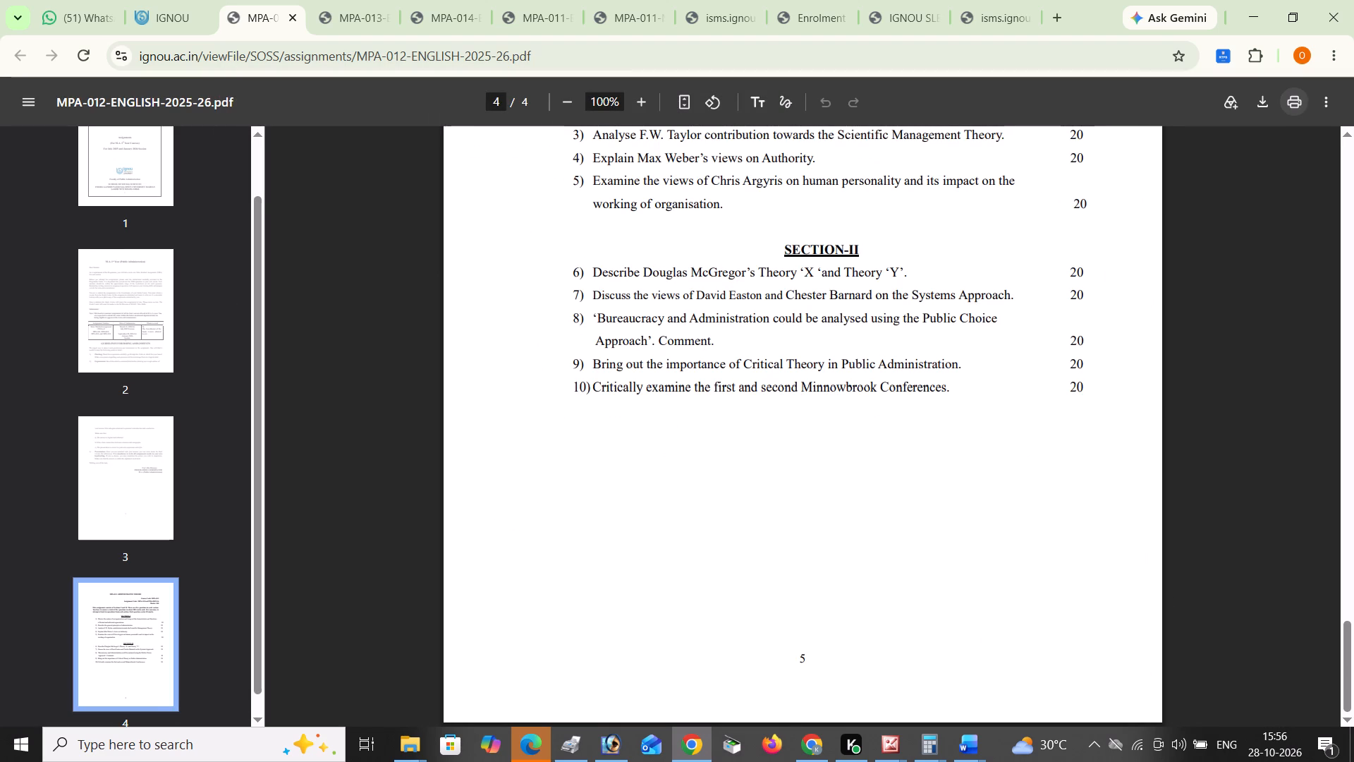
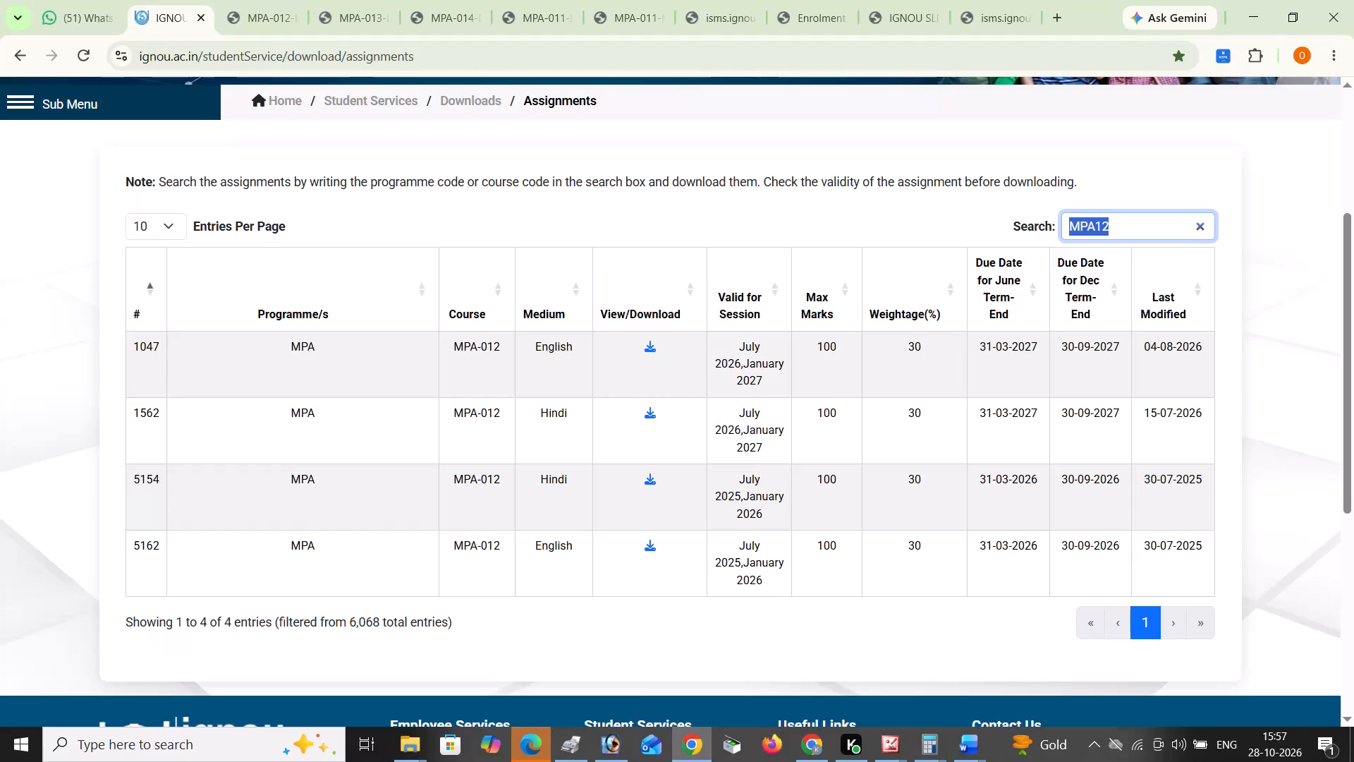
Search IGNOU's assignments table for mphe.
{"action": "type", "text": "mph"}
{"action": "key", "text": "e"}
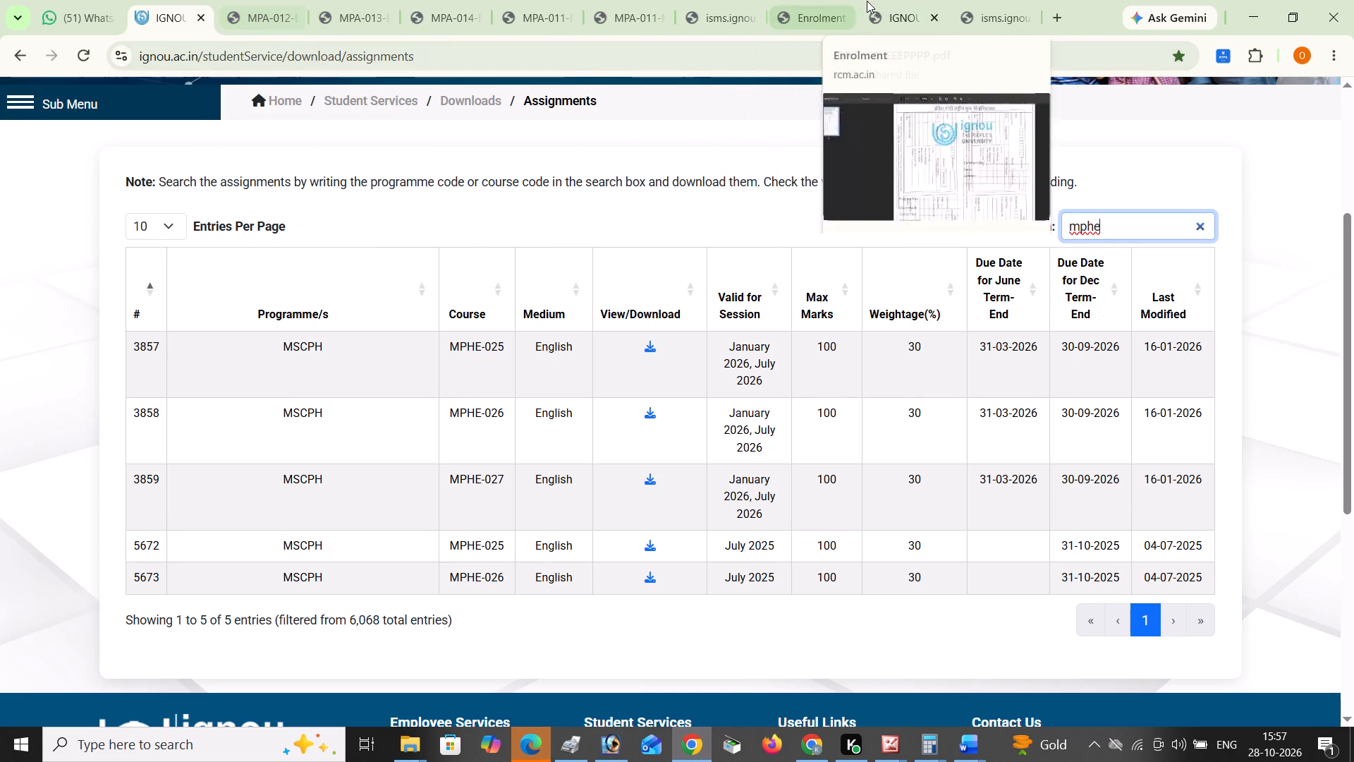
Close the previous student's registration and PDF tabs, keeping only WhatsApp and the IGNOU assignments page open.
{"action": "left_click", "coordinate": [1013, 10]}
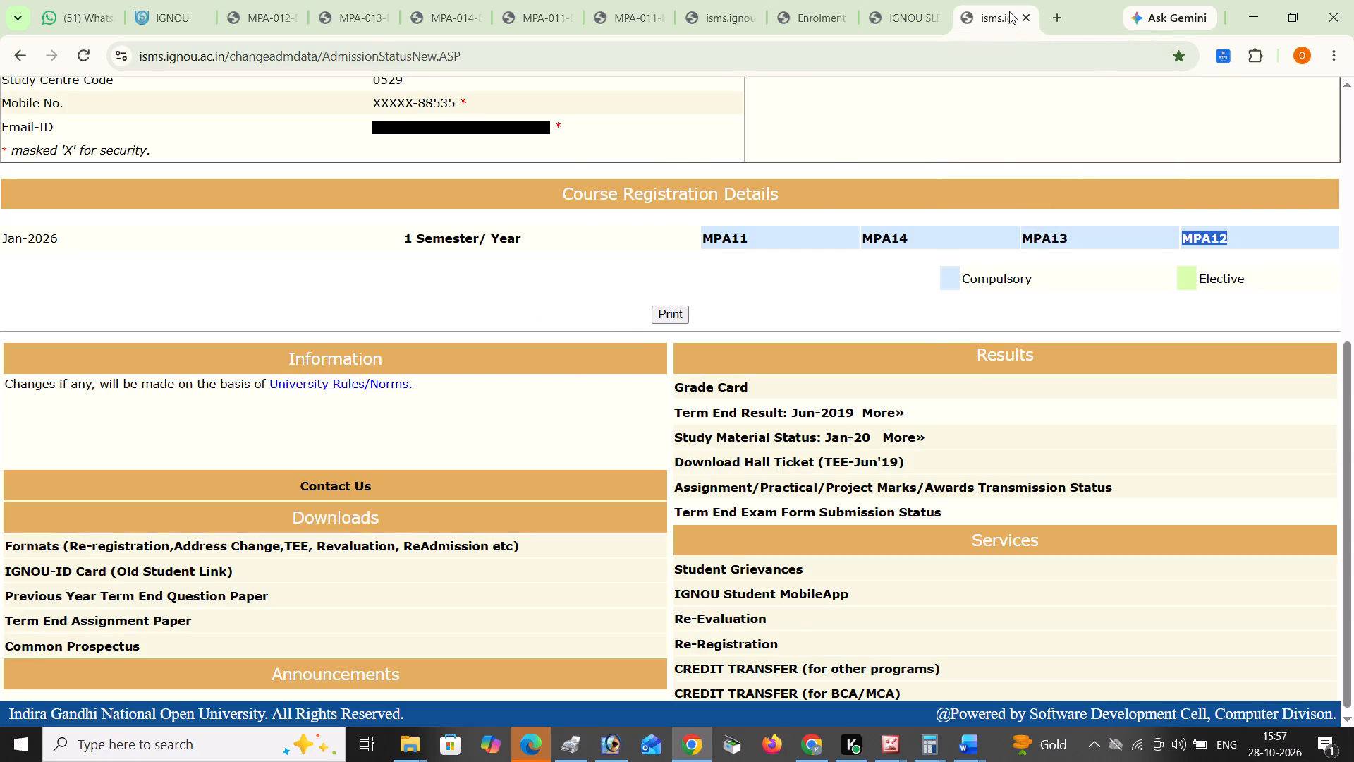
{"action": "key", "text": "ctrl+w"}
{"action": "key", "text": "ctrl+w"}
{"action": "key", "text": "ctrl+w"}
{"action": "key", "text": "ctrl+w"}
{"action": "key", "text": "ctrl+w"}
{"action": "key", "text": "ctrl+w"}
{"action": "key", "text": "ctrl+w"}
{"action": "key", "text": "ctrl+w"}
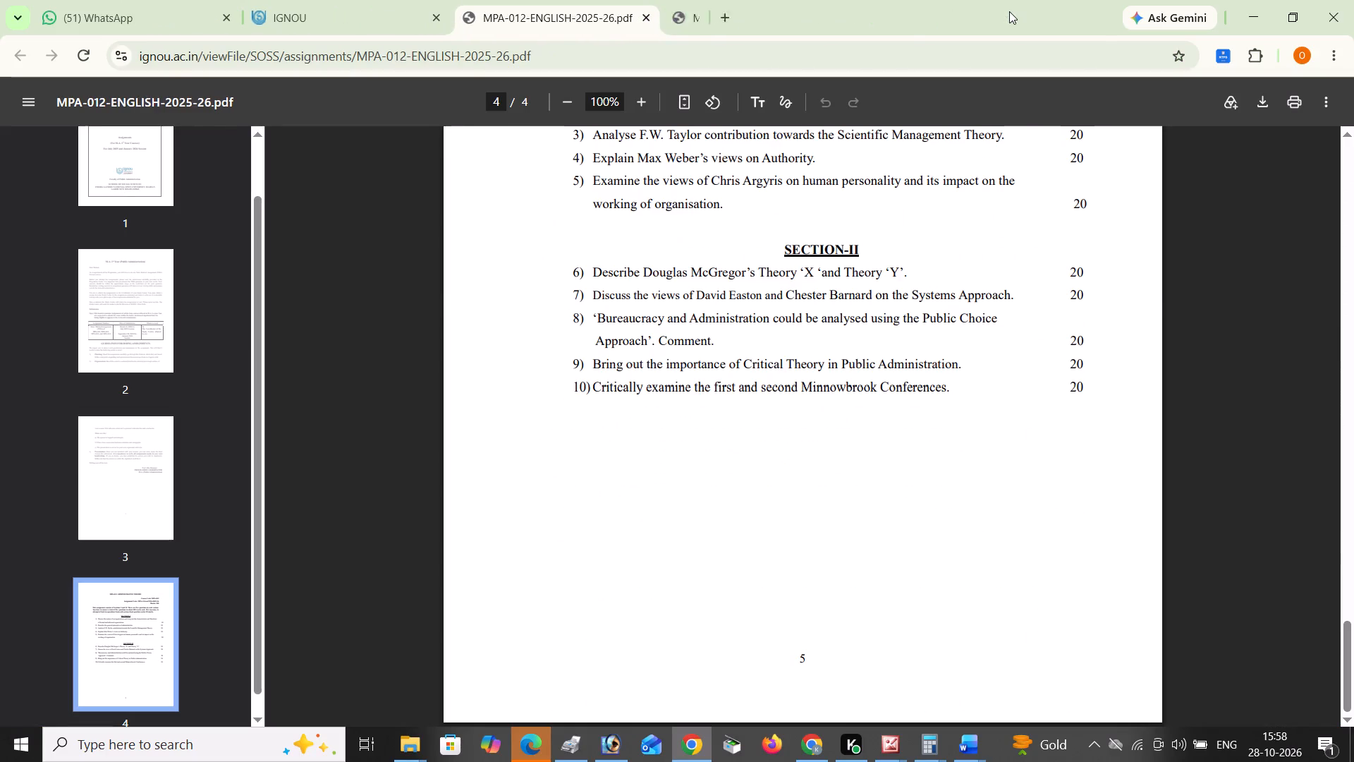
{"action": "key", "text": "ctrl+w"}
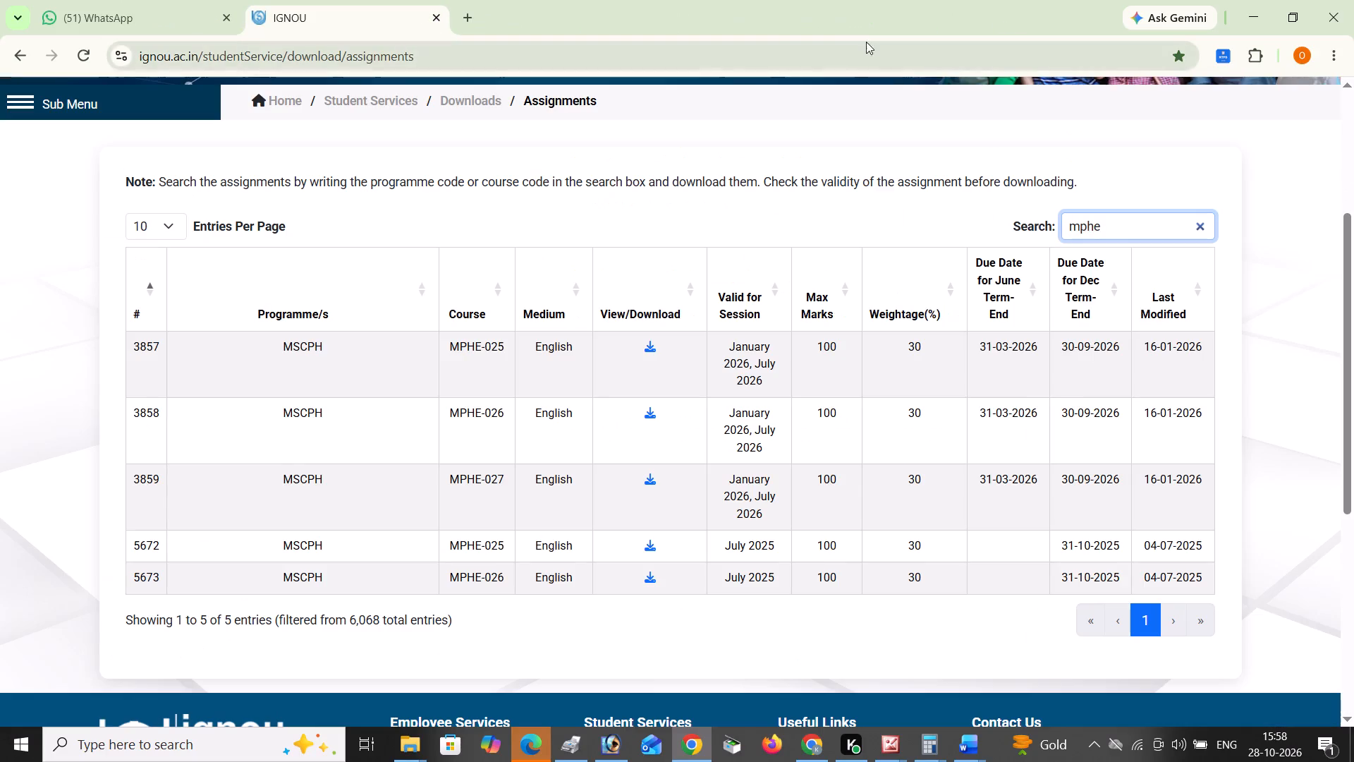
Open the bookmarked IGNOU admission/registration details page in a new tab.
{"action": "left_click", "coordinate": [460, 13]}
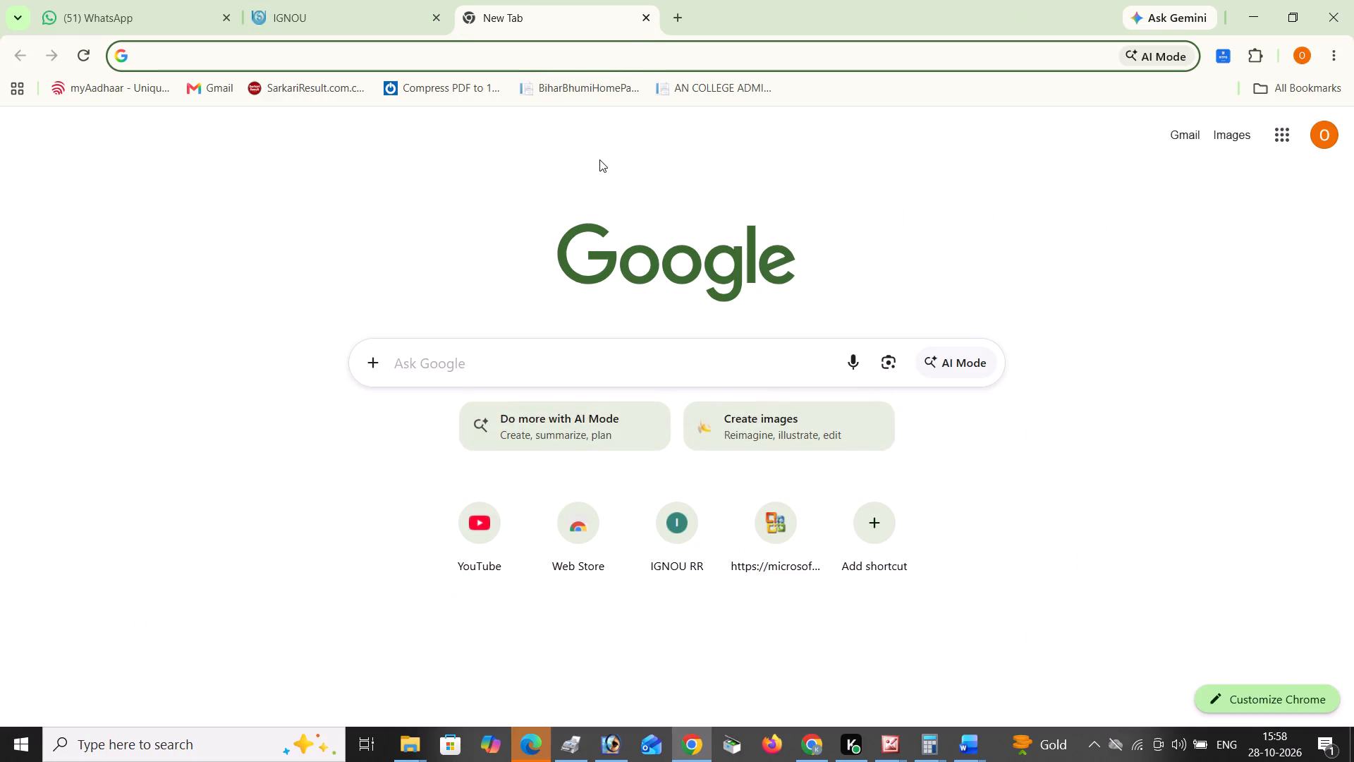
{"action": "left_click", "coordinate": [457, 186]}
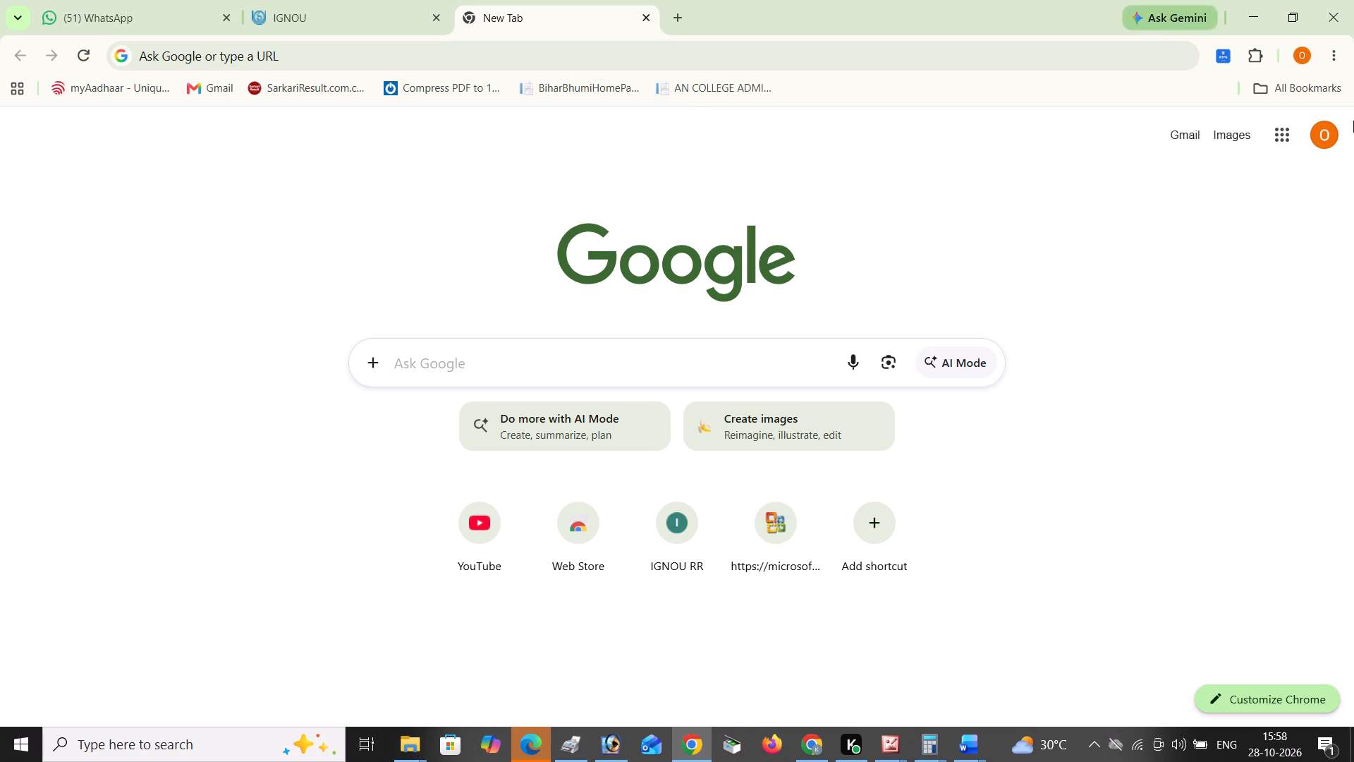
{"action": "left_click", "coordinate": [1307, 91]}
{"action": "left_click", "coordinate": [1186, 200]}
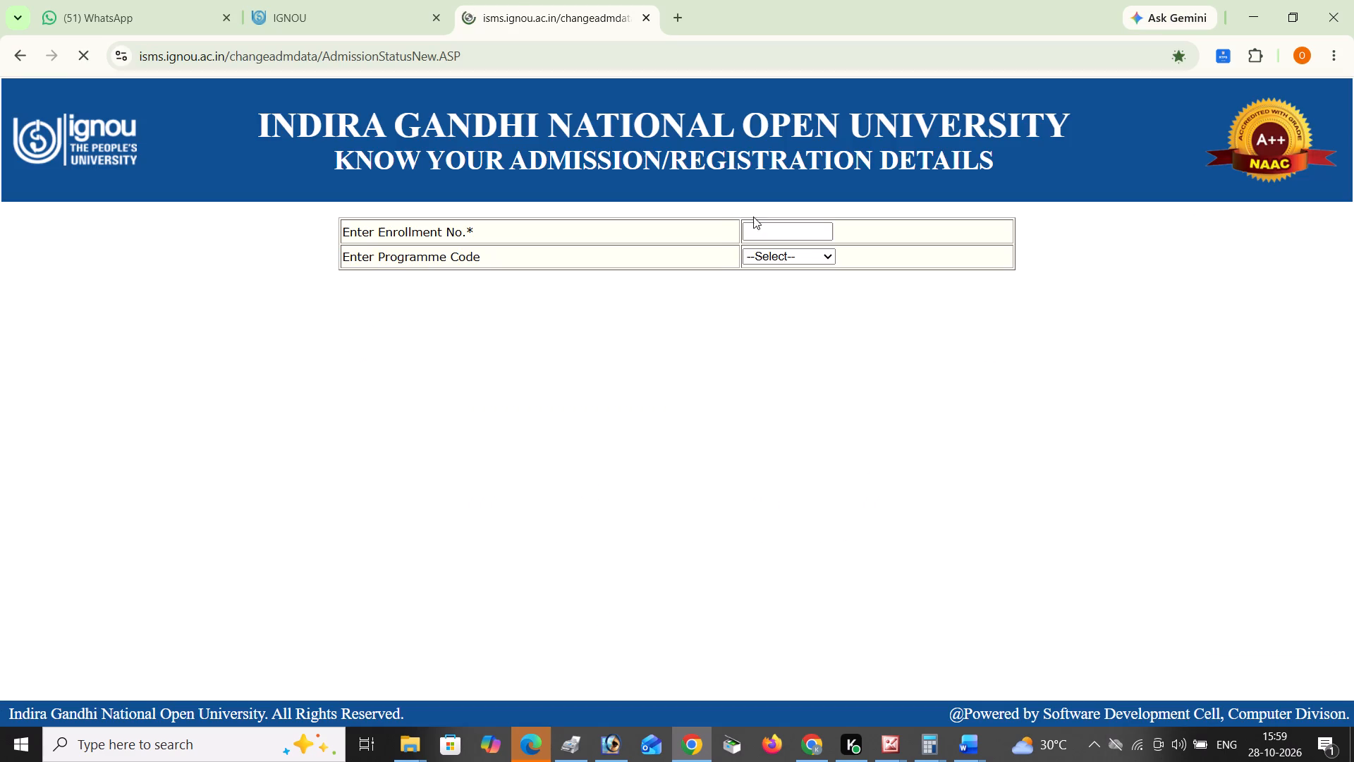
Look up the next student's registration details using the enrolment number, programme code MSCPH and the verification code.
{"action": "left_click", "coordinate": [774, 224]}
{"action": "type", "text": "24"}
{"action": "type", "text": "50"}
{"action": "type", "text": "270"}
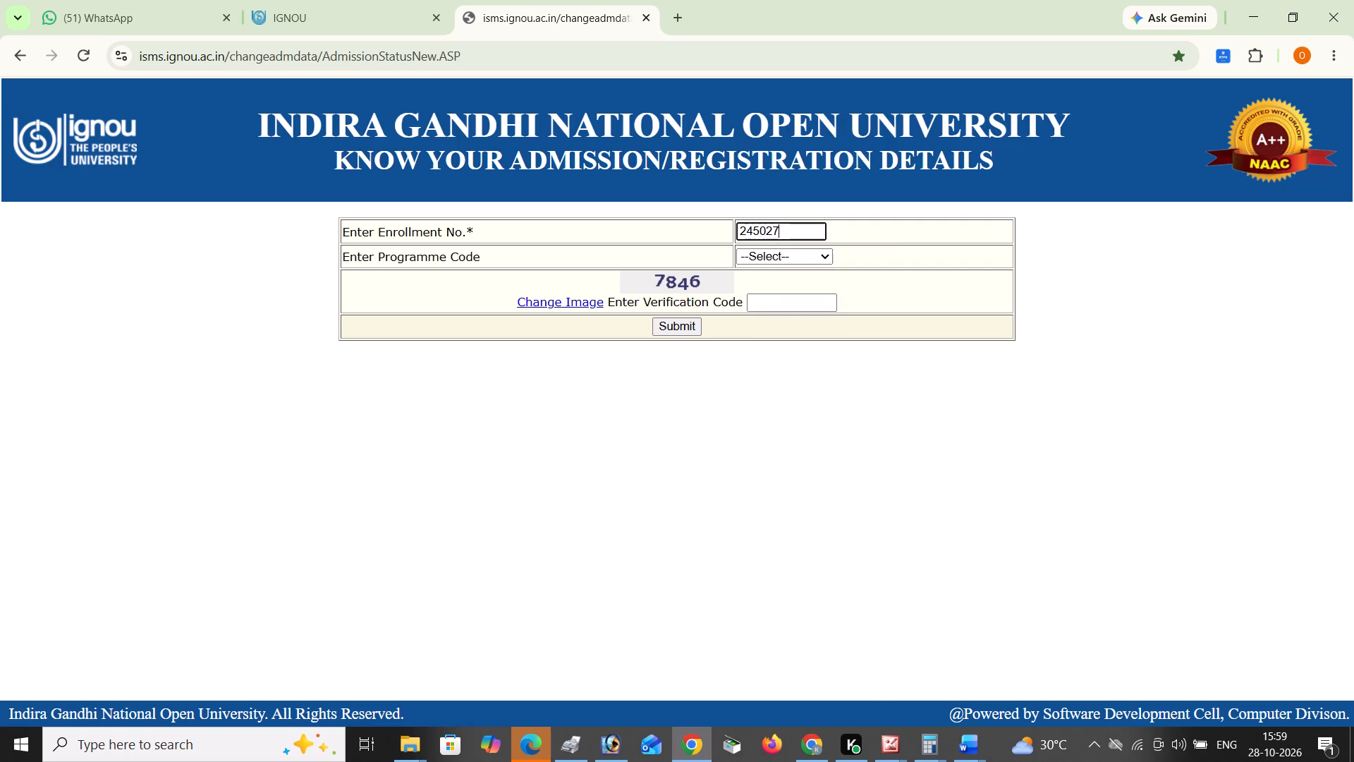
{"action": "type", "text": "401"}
{"action": "left_click", "coordinate": [776, 257]}
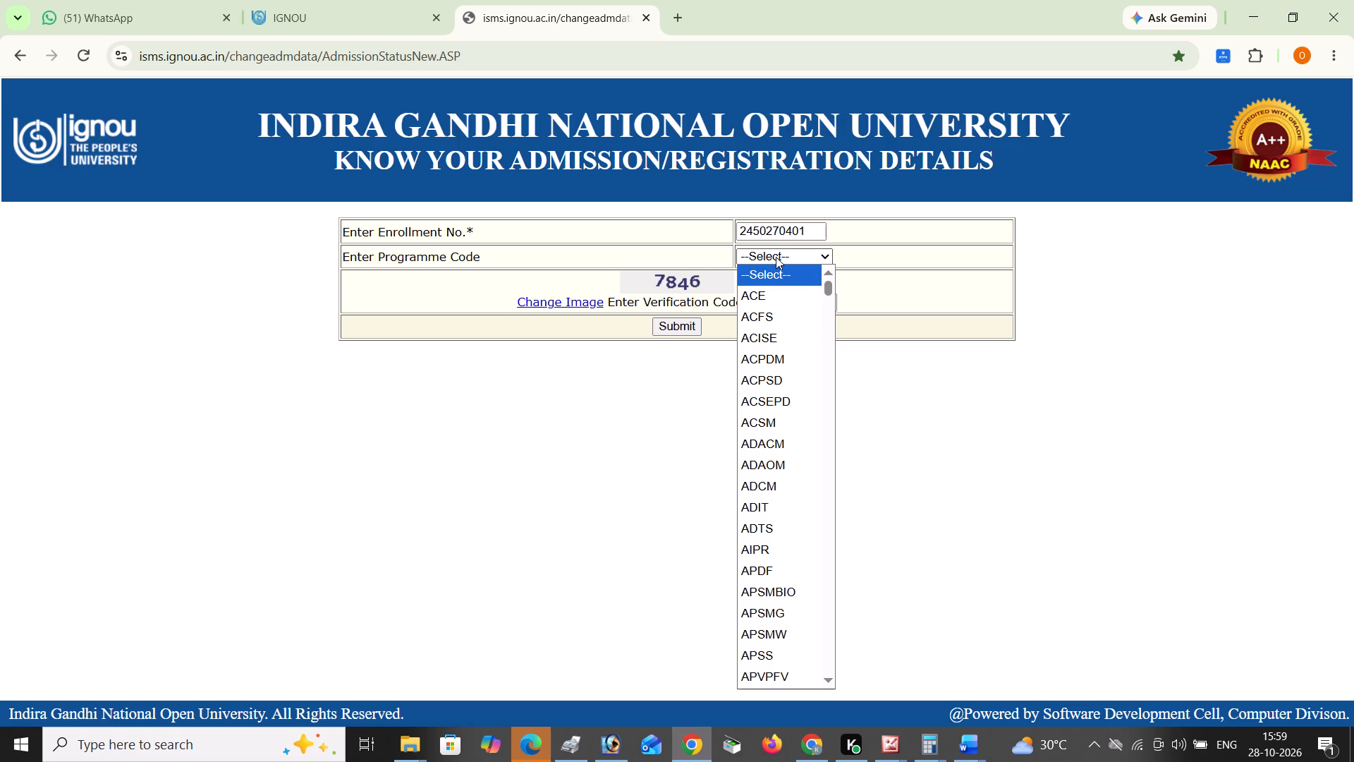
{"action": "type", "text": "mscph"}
{"action": "left_click", "coordinate": [875, 263]}
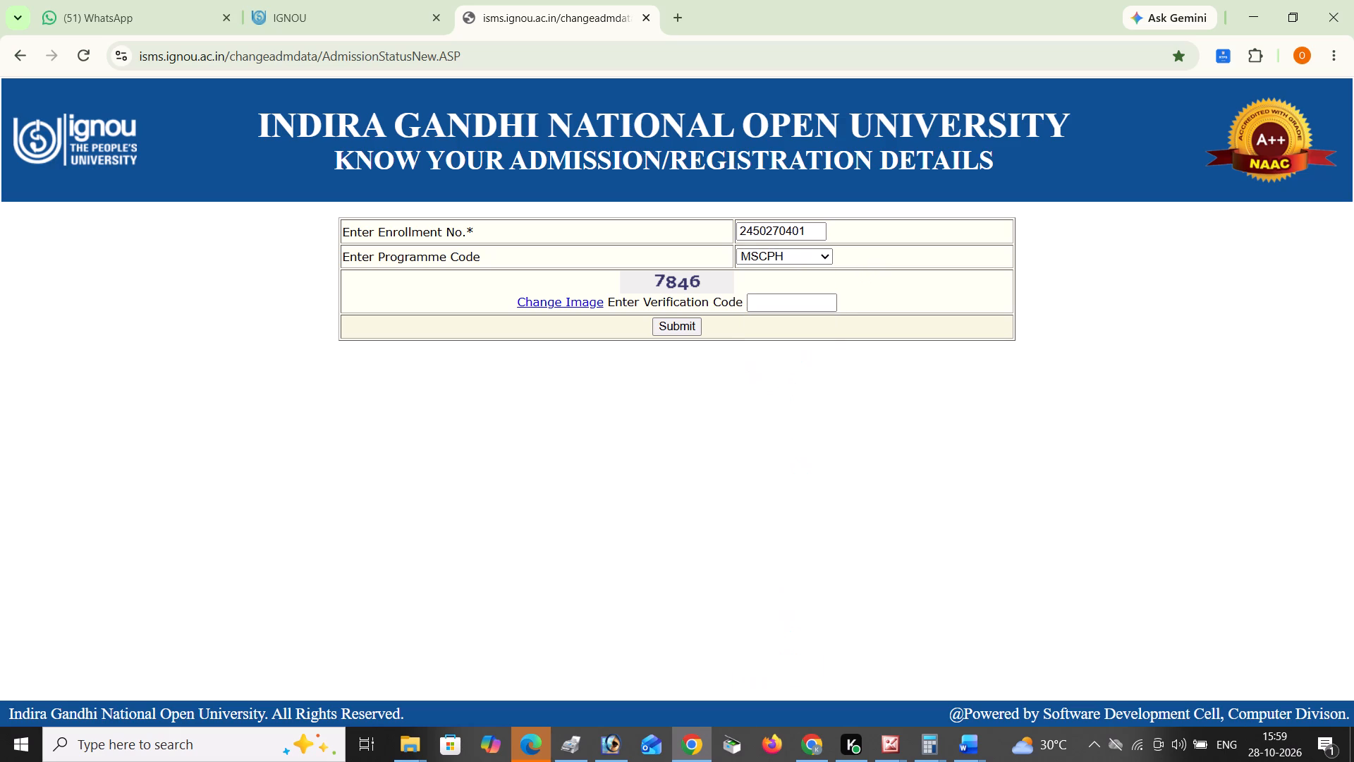
{"action": "left_click", "coordinate": [788, 307]}
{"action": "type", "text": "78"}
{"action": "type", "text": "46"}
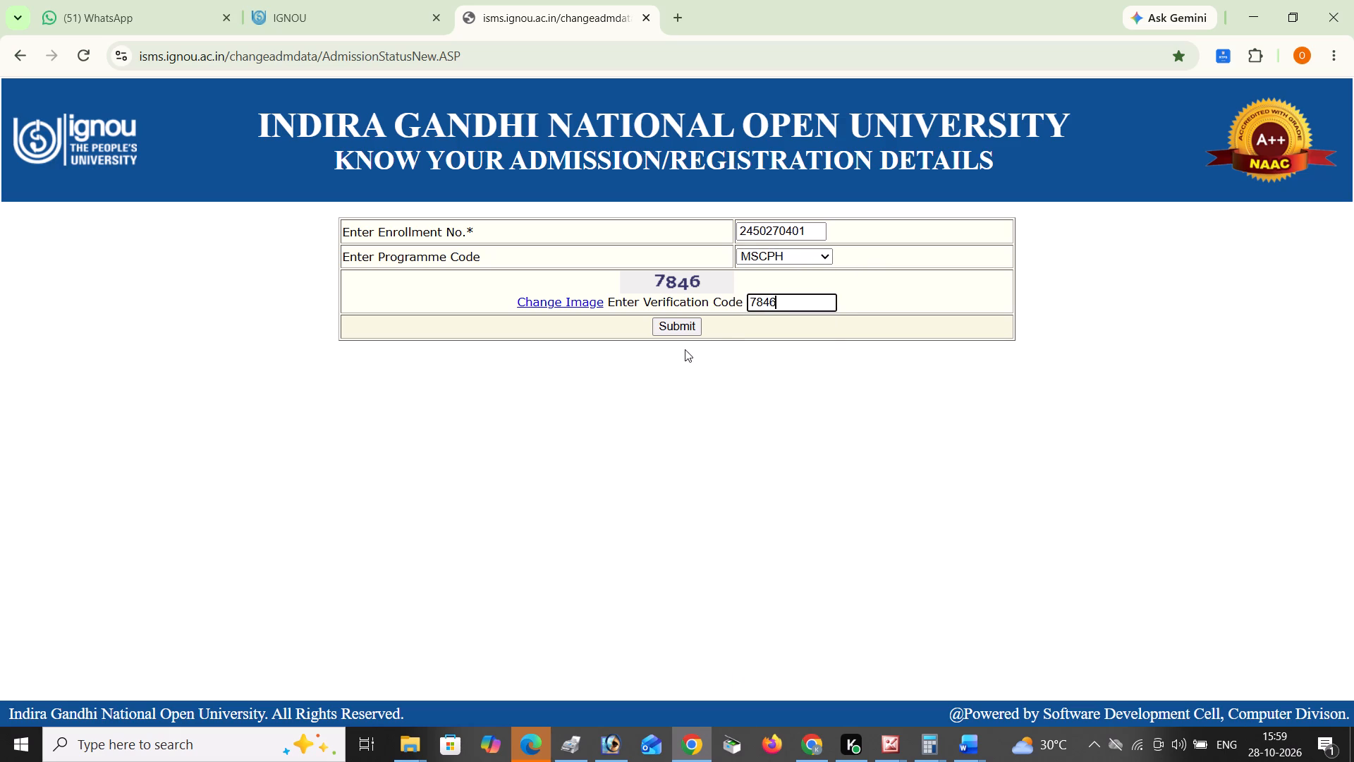
{"action": "left_click", "coordinate": [673, 327]}
Copy the course code MPH11 from the Jul-2025 registration row and search IGNOU's assignments table for it.
{"action": "scroll", "coordinate": [716, 465], "scroll_direction": "down", "scroll_amount": 3}
{"action": "left_click_drag", "start_coordinate": [252, 444], "coordinate": [449, 434]}
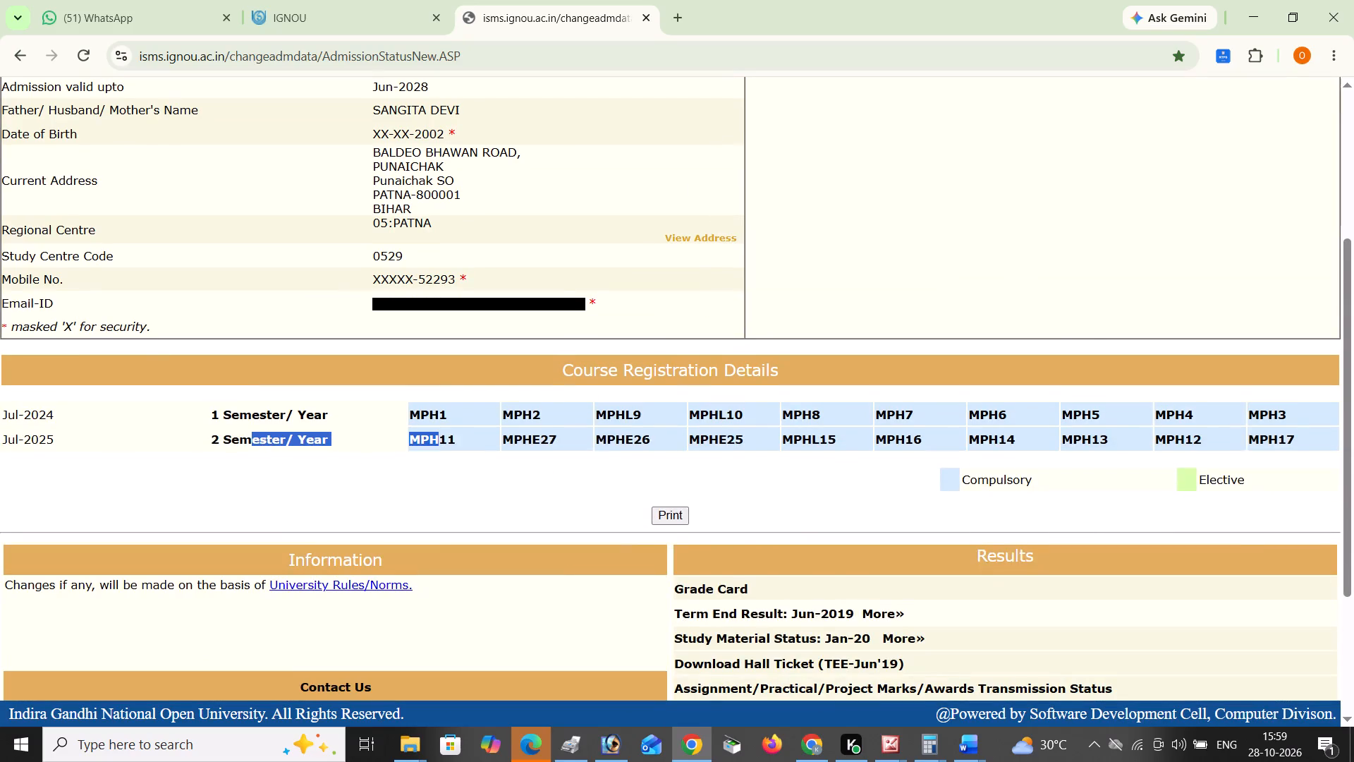
{"action": "double_click", "coordinate": [297, 443]}
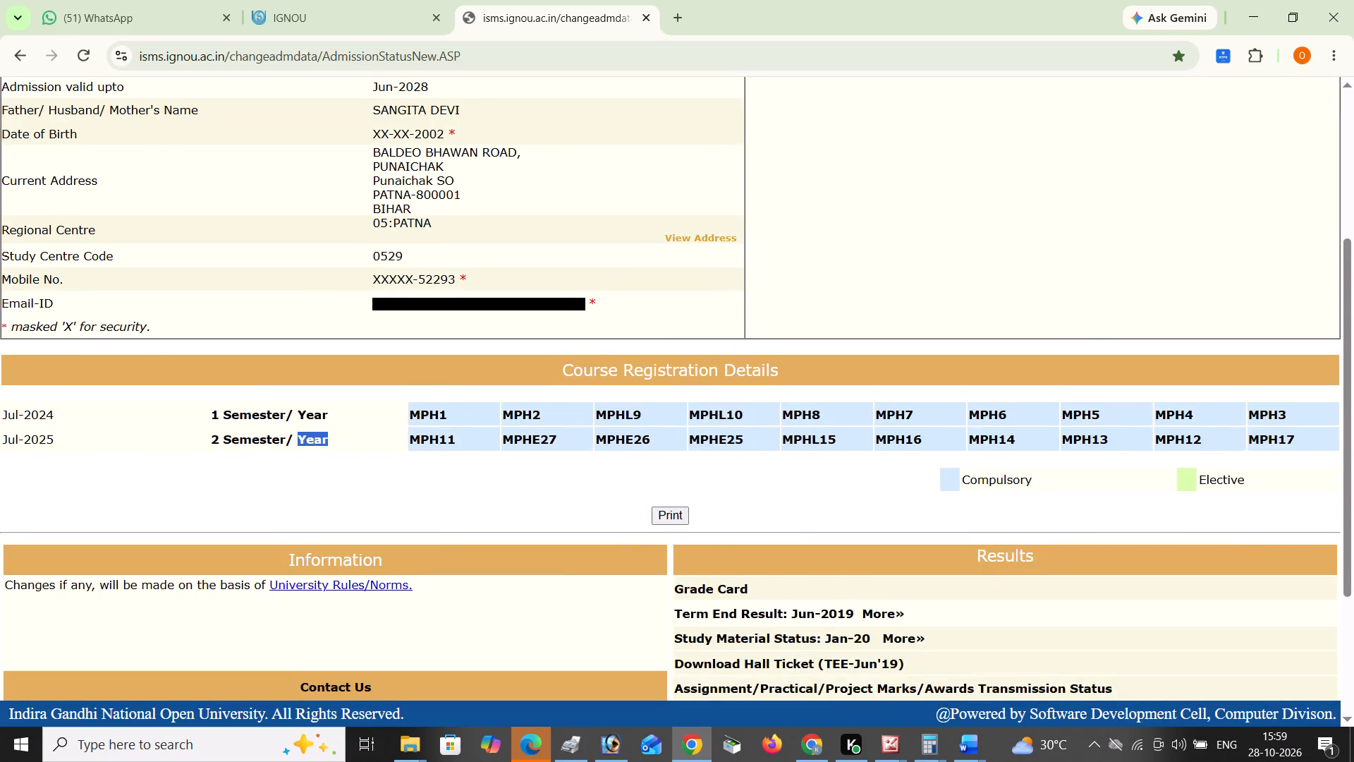
{"action": "double_click", "coordinate": [439, 445]}
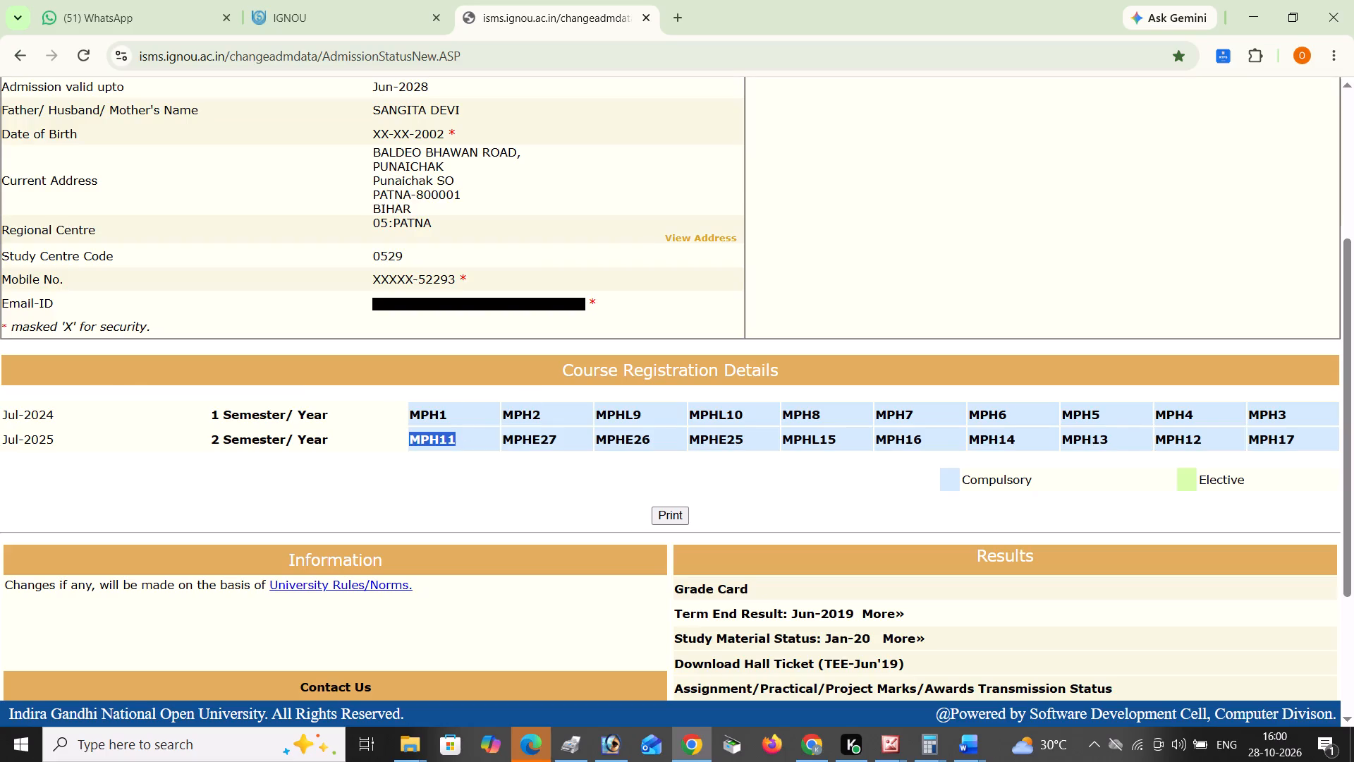
{"action": "key", "text": "ctrl+c"}
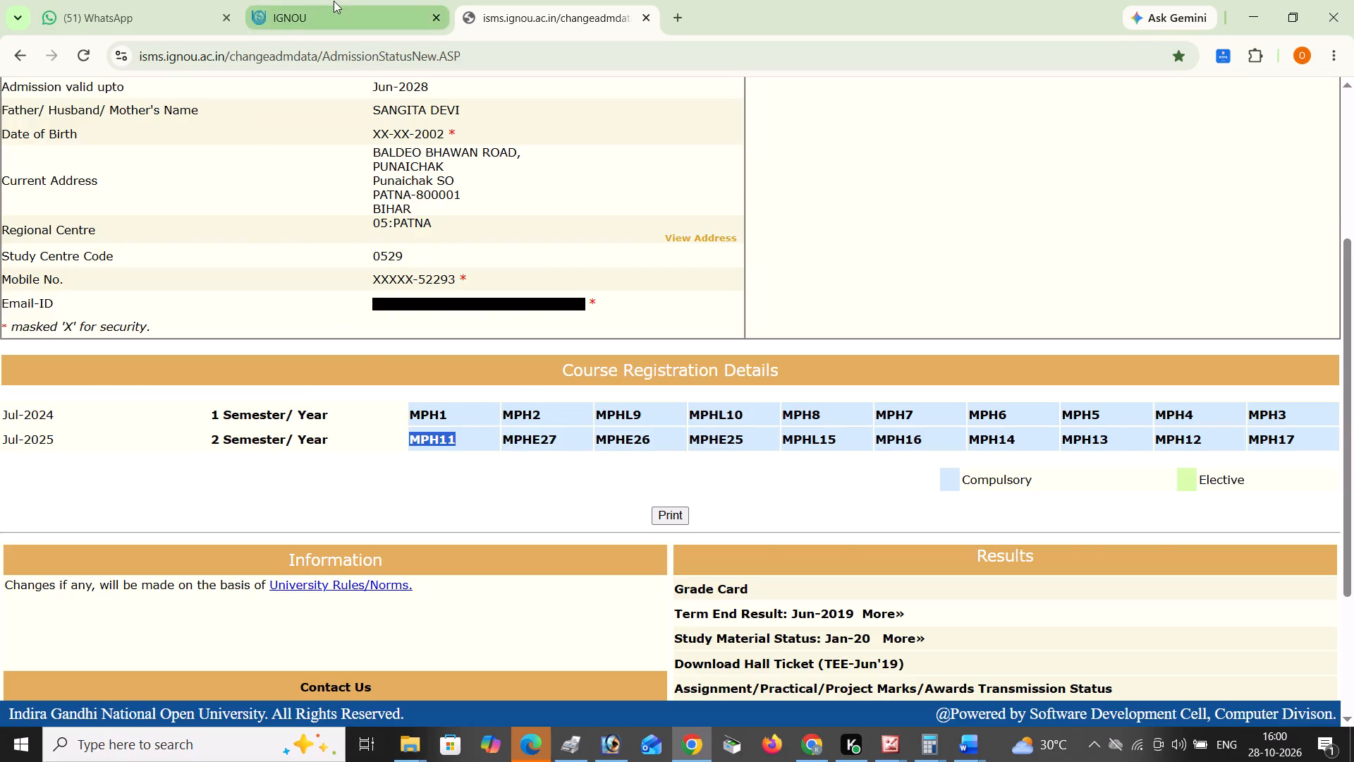
{"action": "left_click", "coordinate": [334, 1]}
{"action": "double_click", "coordinate": [1078, 220]}
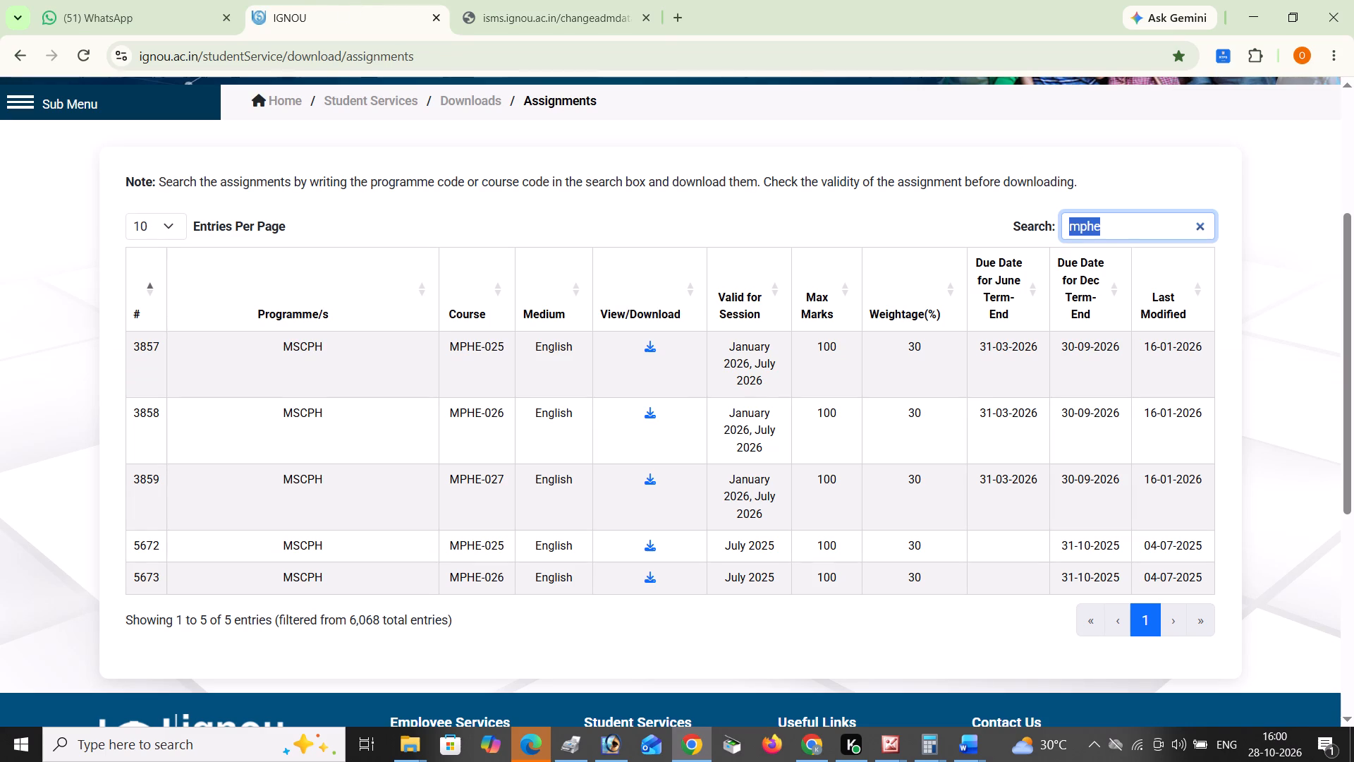
{"action": "key", "text": "ctrl+v"}
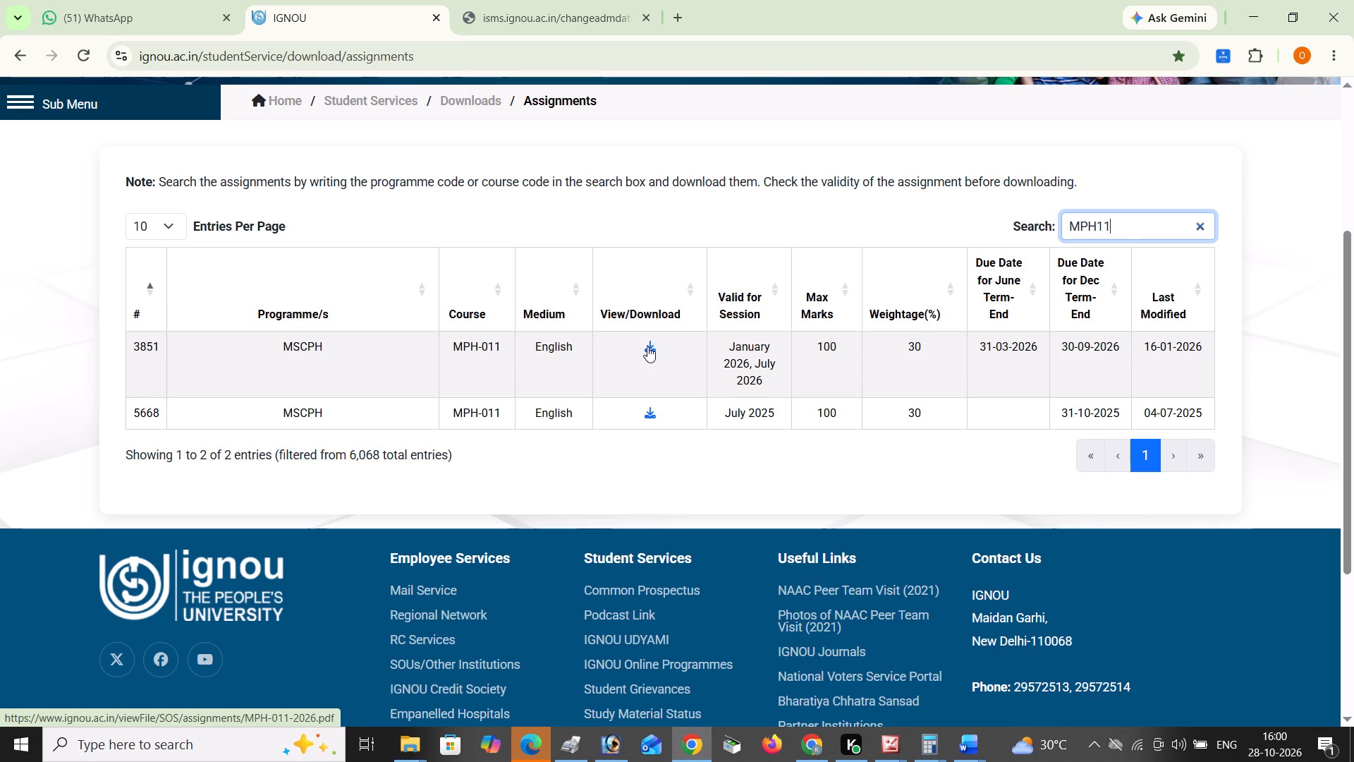
Open the English MPH-011 assignment for January 2026, July 2026 and print only the question pages, from page 3 onward.
{"action": "left_click", "coordinate": [647, 346]}
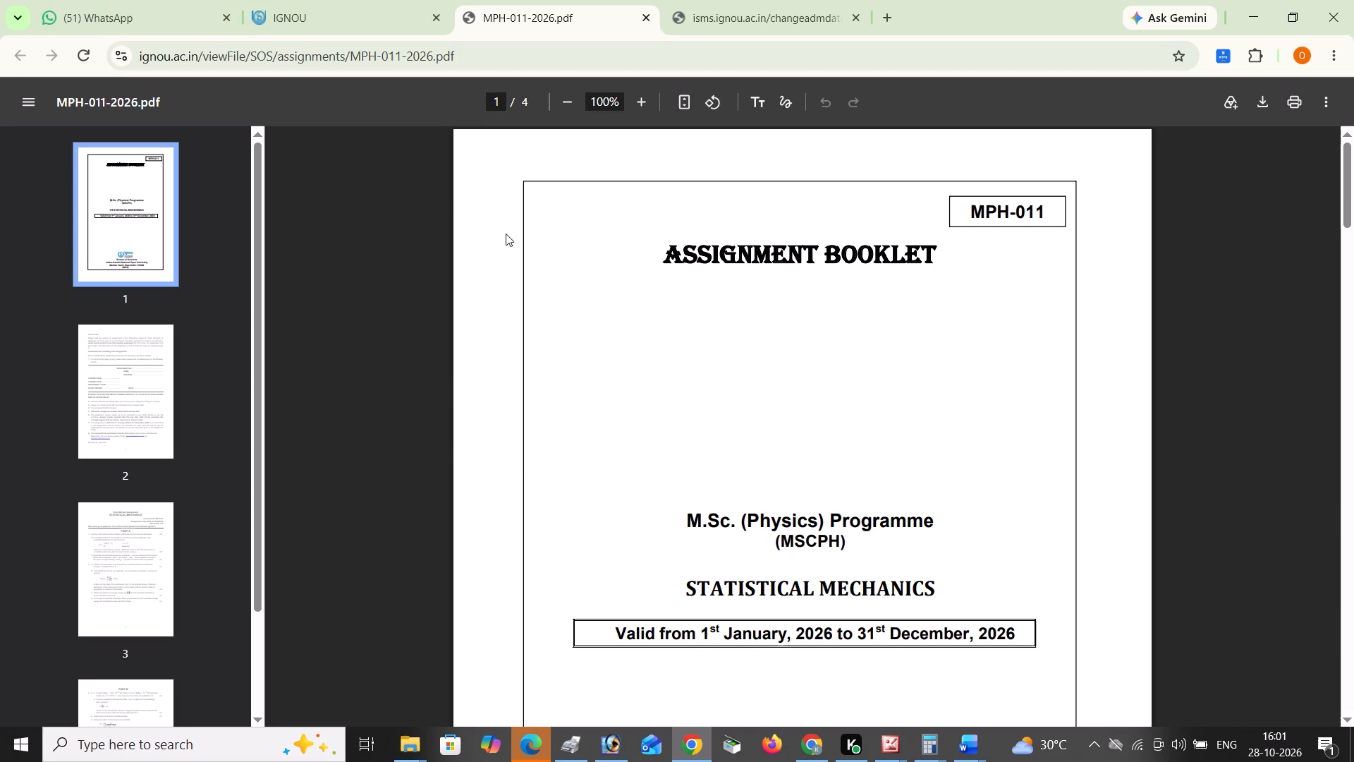
{"action": "scroll", "coordinate": [355, 209], "scroll_direction": "down", "scroll_amount": 1}
{"action": "scroll", "coordinate": [551, 242], "scroll_direction": "down", "scroll_amount": 3}
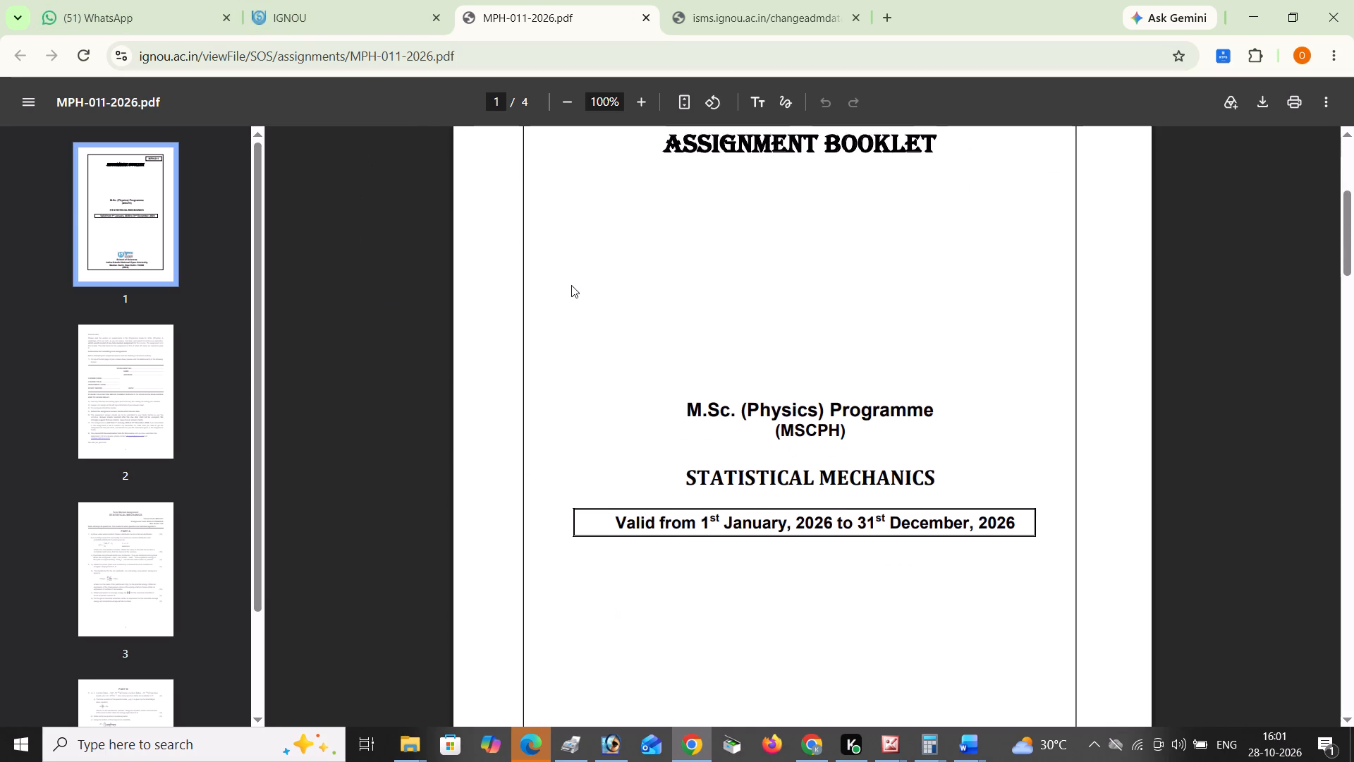
{"action": "scroll", "coordinate": [601, 312], "scroll_direction": "down", "scroll_amount": 15}
{"action": "scroll", "coordinate": [658, 380], "scroll_direction": "down", "scroll_amount": 3}
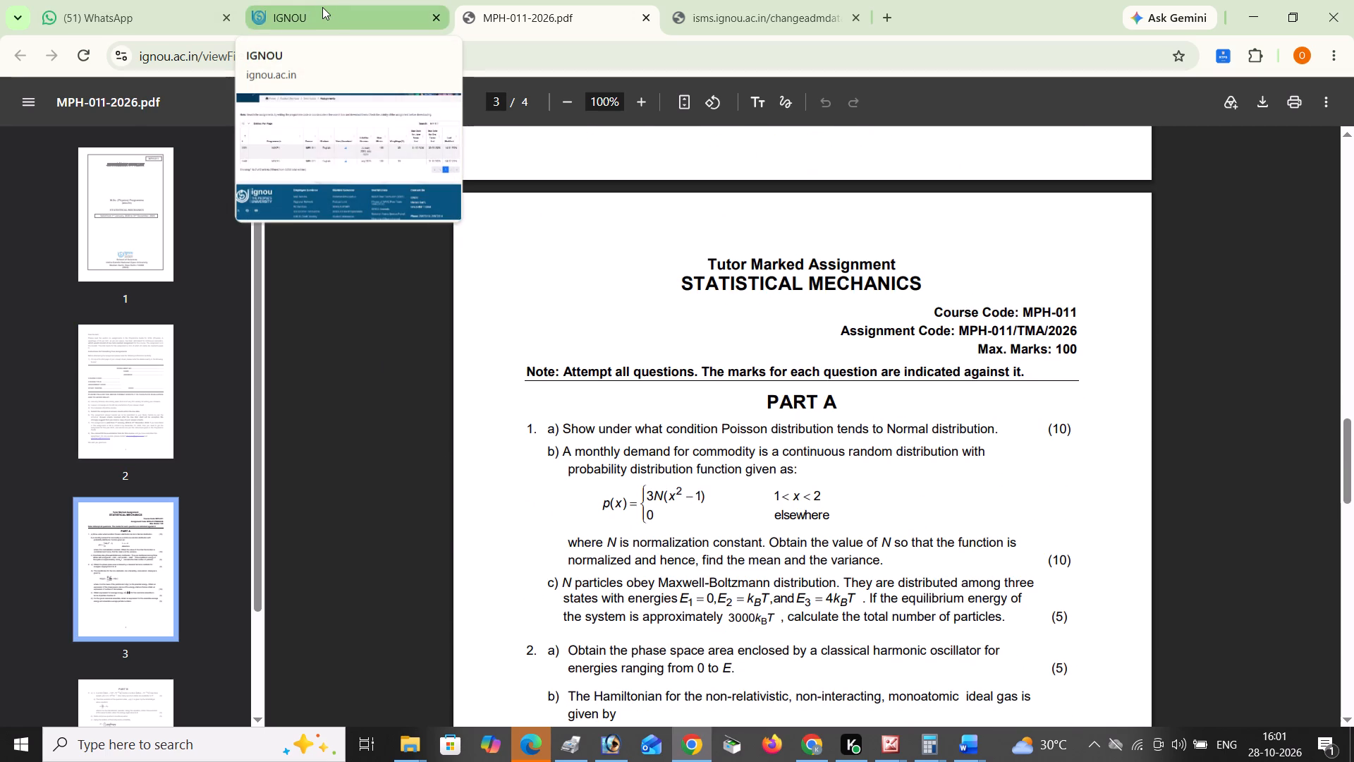
{"action": "scroll", "coordinate": [585, 418], "scroll_direction": "down", "scroll_amount": 2}
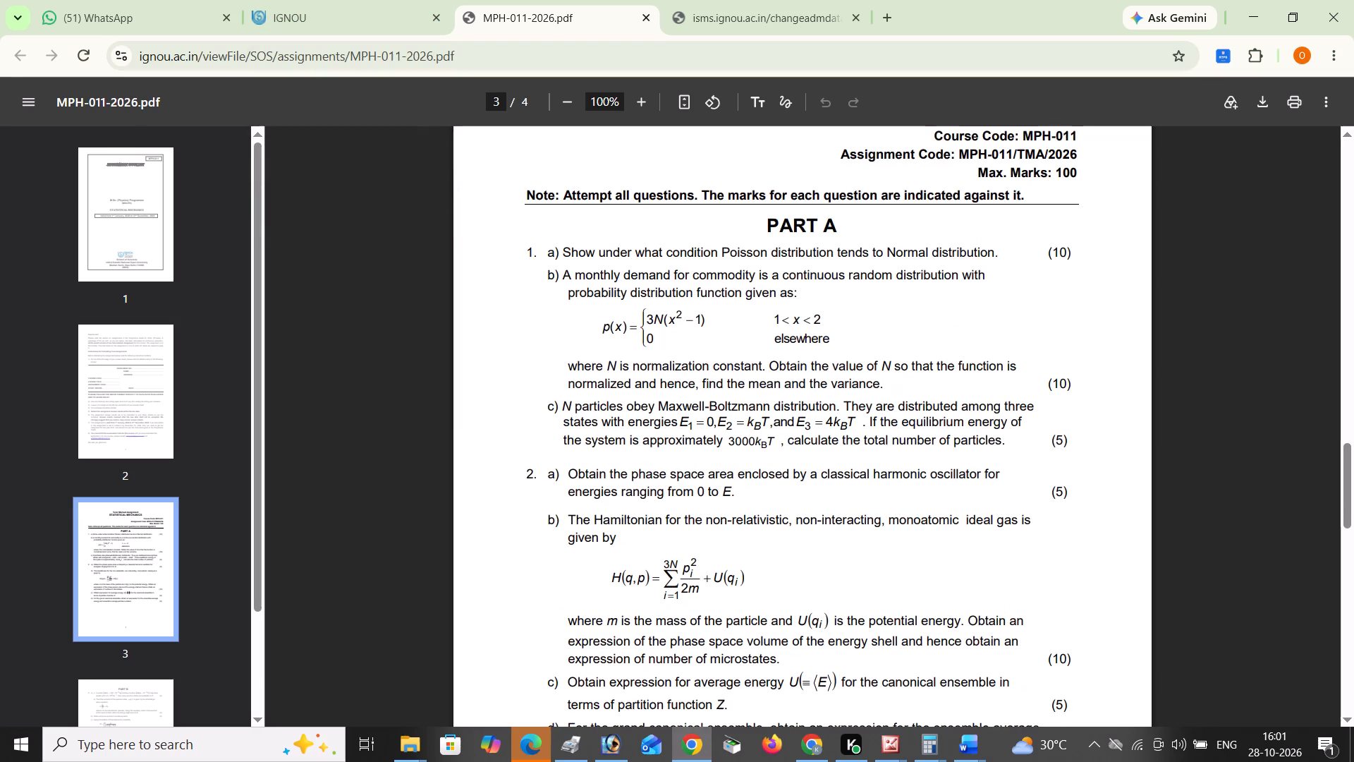
{"action": "left_click_drag", "start_coordinate": [657, 260], "coordinate": [809, 257]}
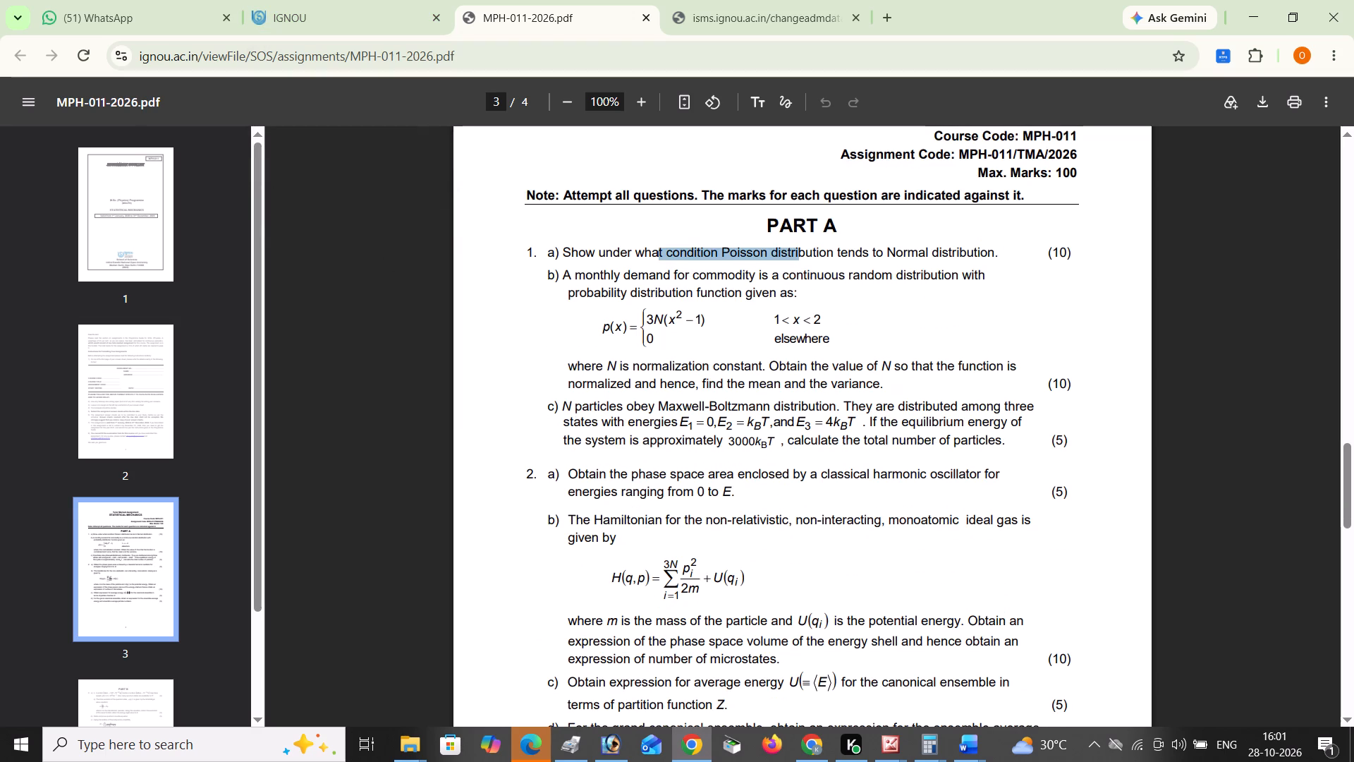
{"action": "double_click", "coordinate": [809, 257]}
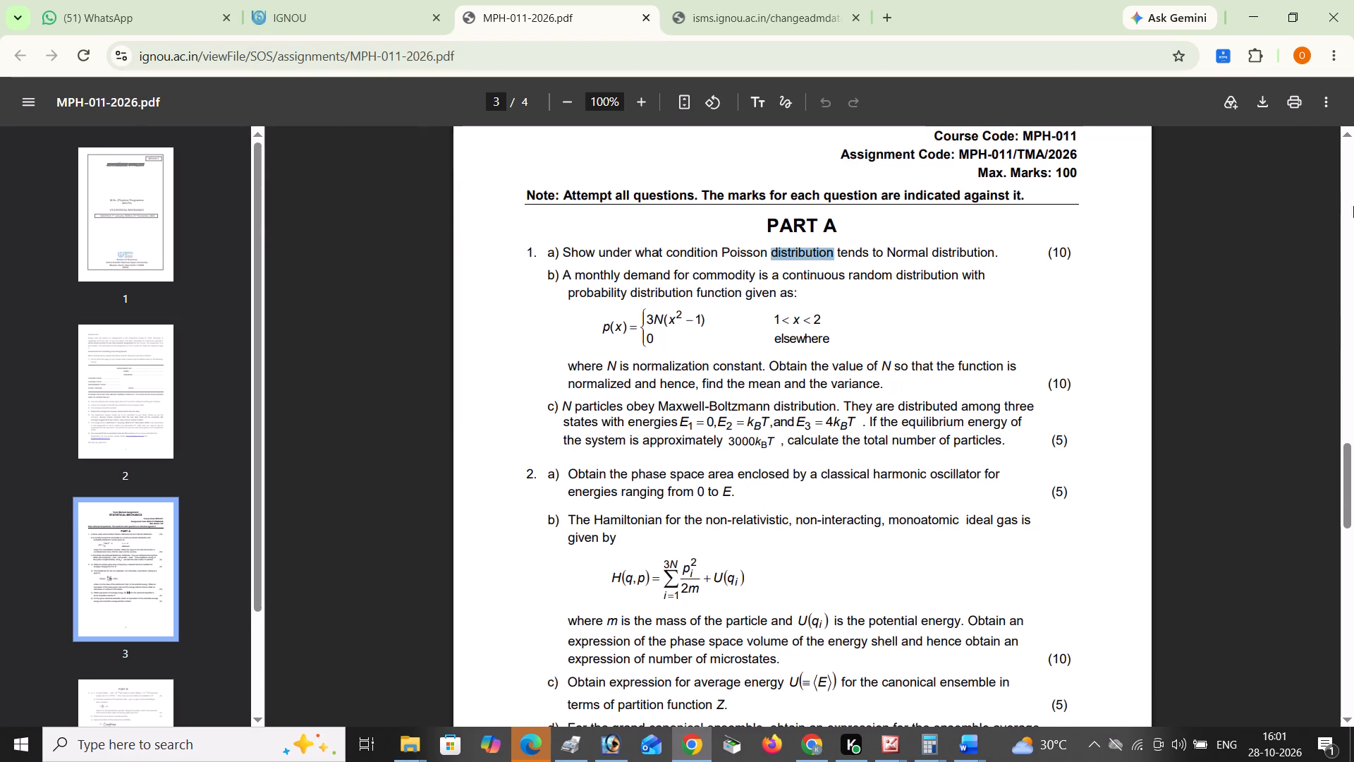
{"action": "left_click", "coordinate": [1294, 105]}
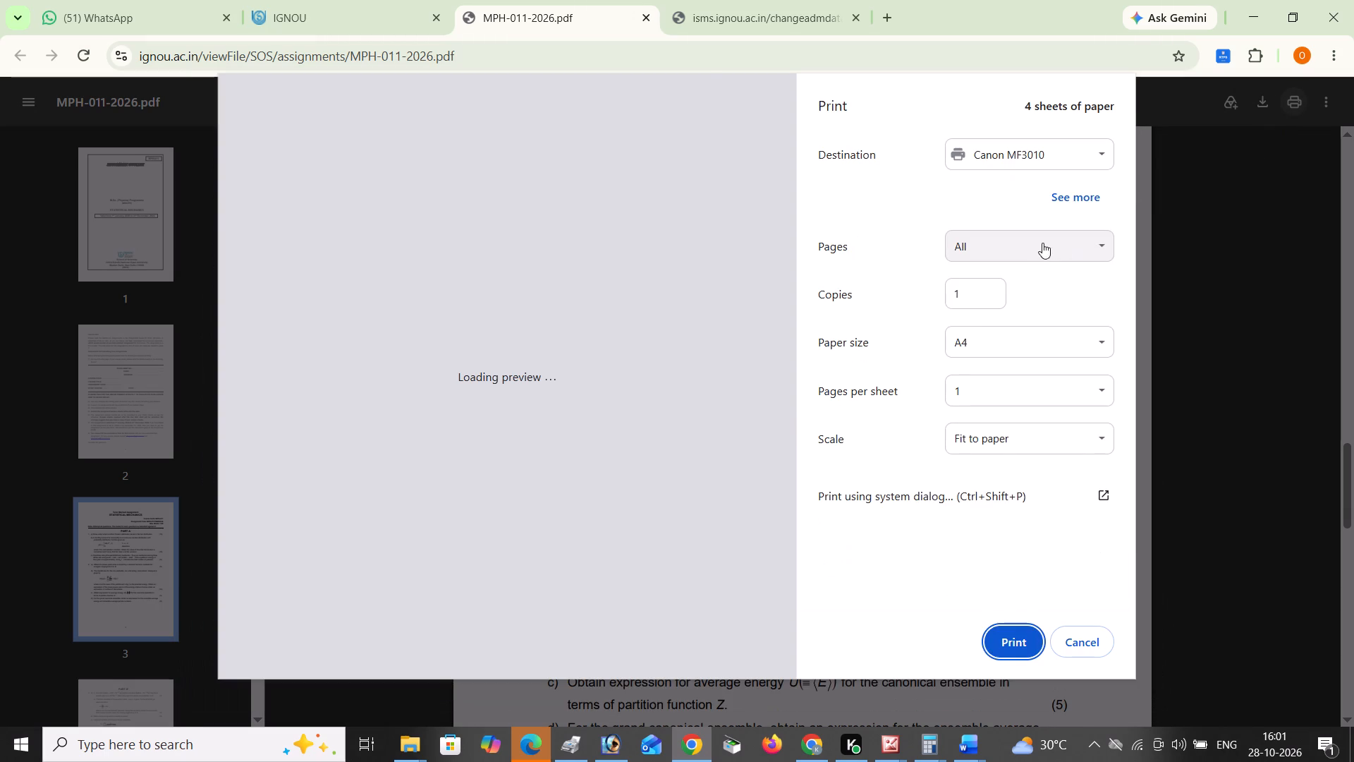
{"action": "left_click", "coordinate": [1042, 243]}
{"action": "left_click", "coordinate": [993, 328]}
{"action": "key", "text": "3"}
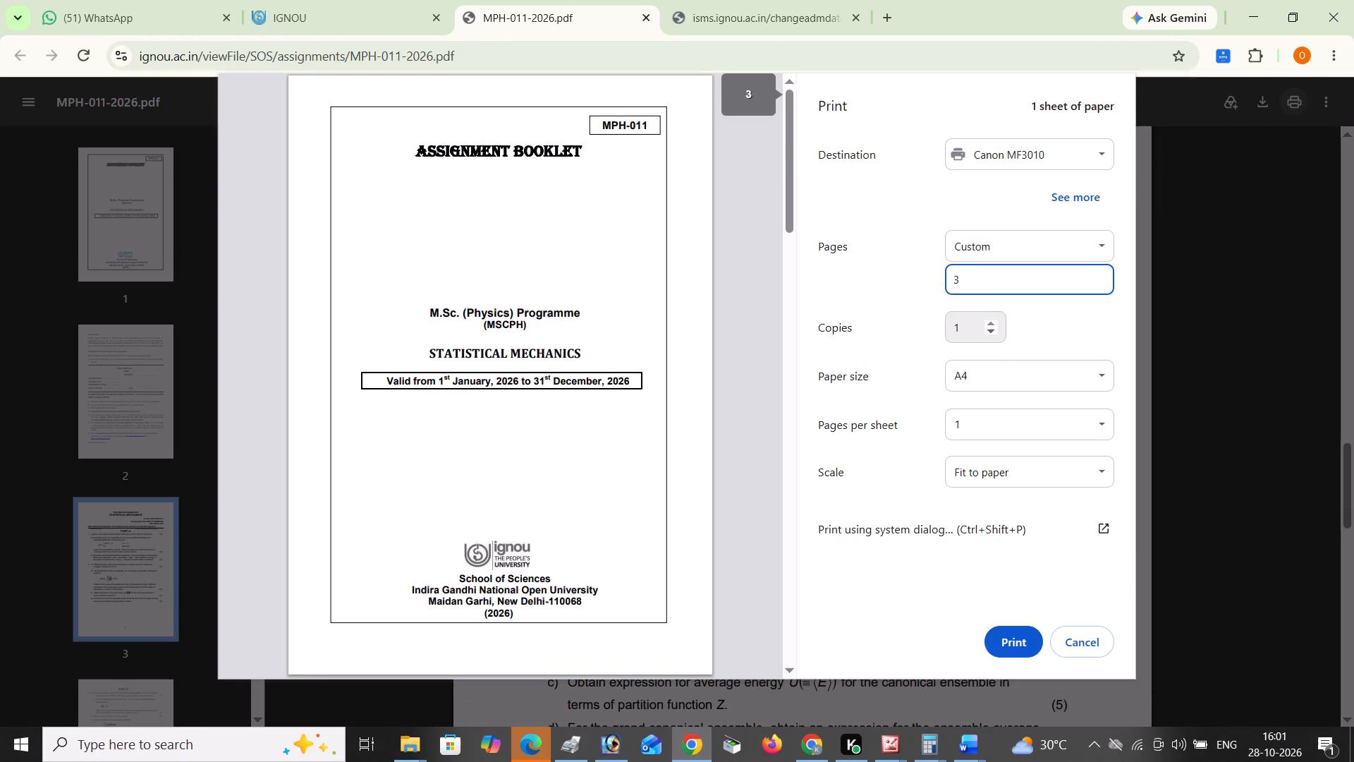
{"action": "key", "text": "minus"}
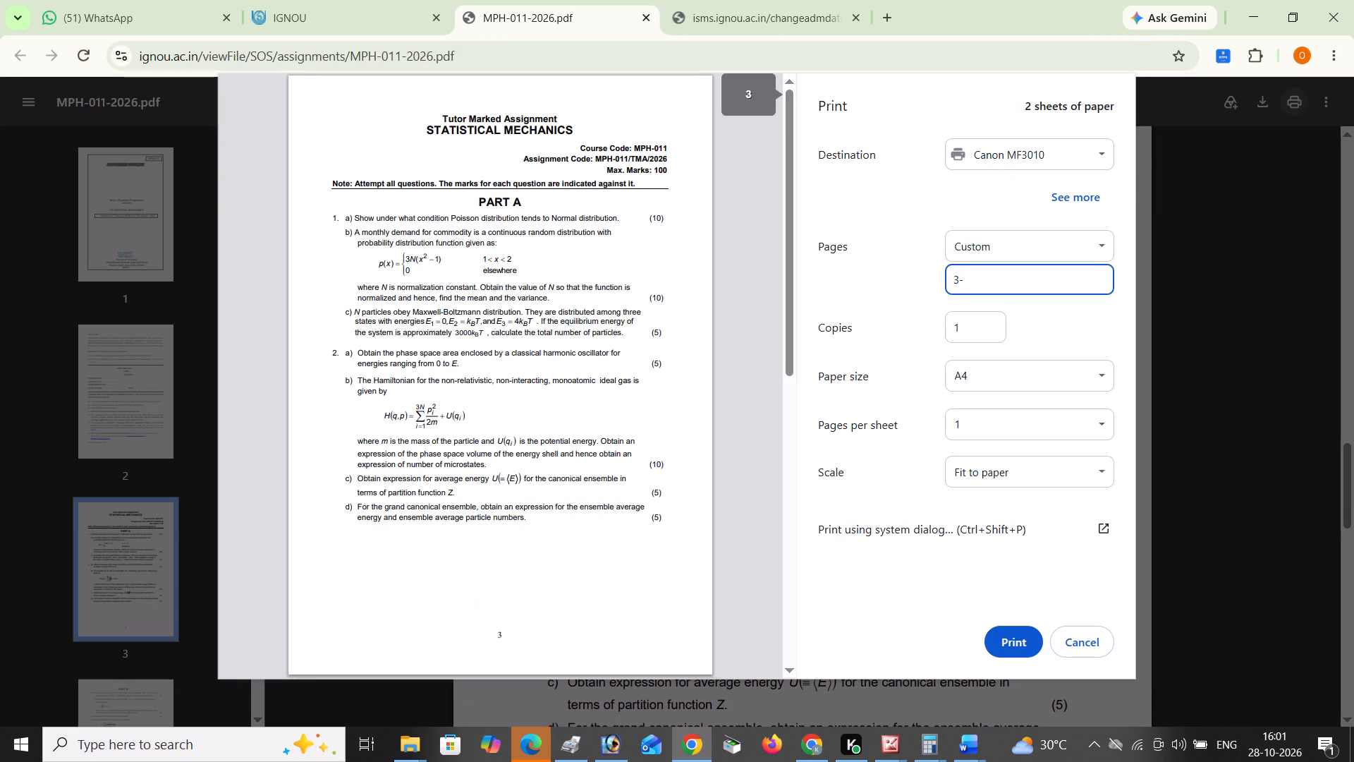
{"action": "scroll", "coordinate": [533, 427], "scroll_direction": "down", "scroll_amount": 10}
{"action": "left_click", "coordinate": [1006, 641]}
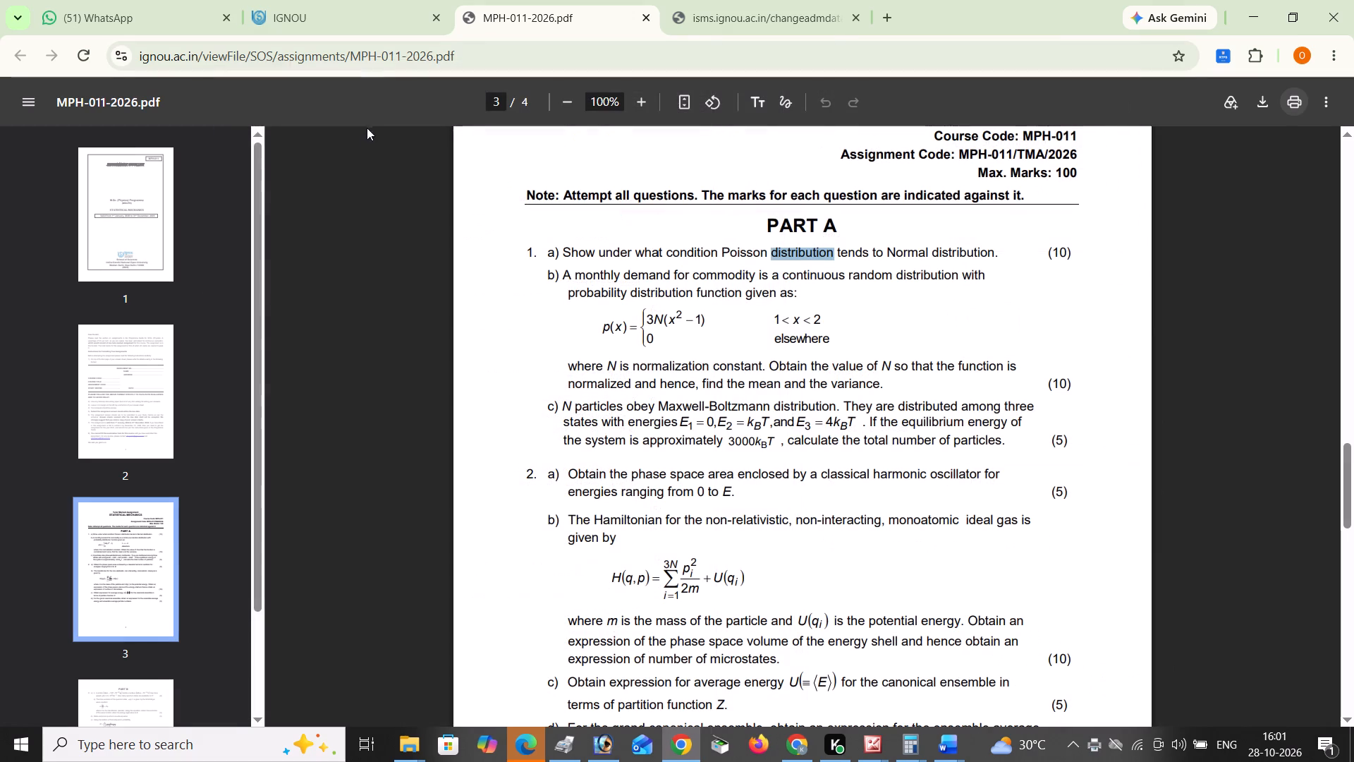
Move the registration details tab so it sits between WhatsApp and the IGNOU assignments tab.
{"action": "left_click", "coordinate": [362, 10]}
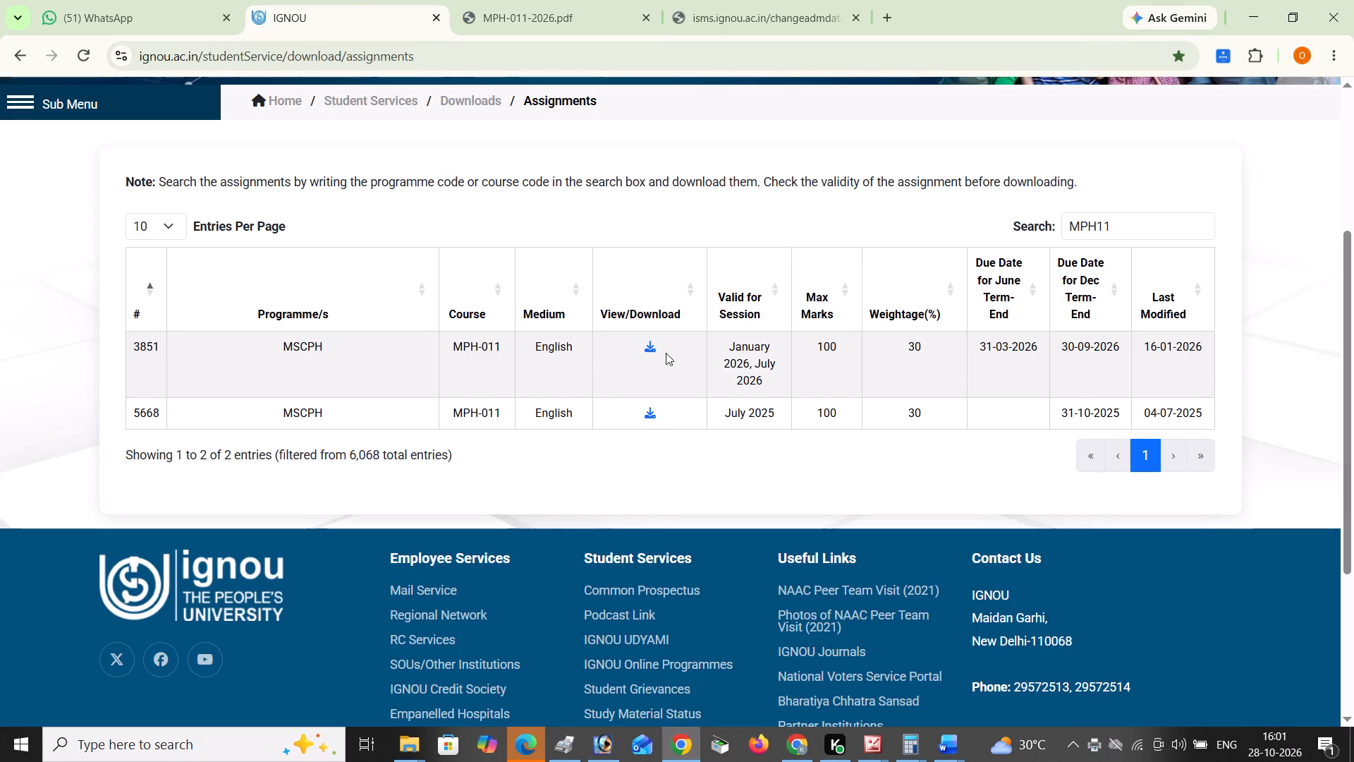
{"action": "left_click", "coordinate": [782, 0]}
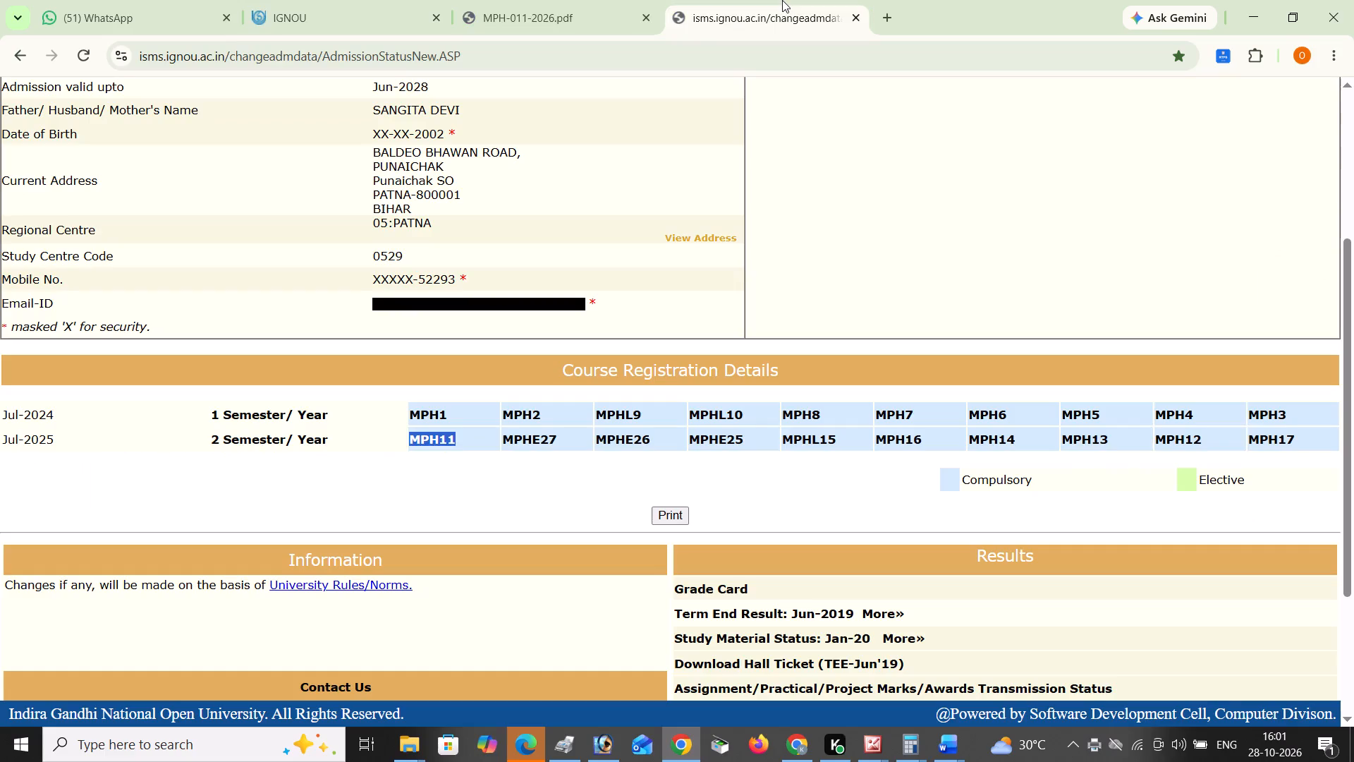
{"action": "left_click_drag", "start_coordinate": [782, 1], "coordinate": [318, 0]}
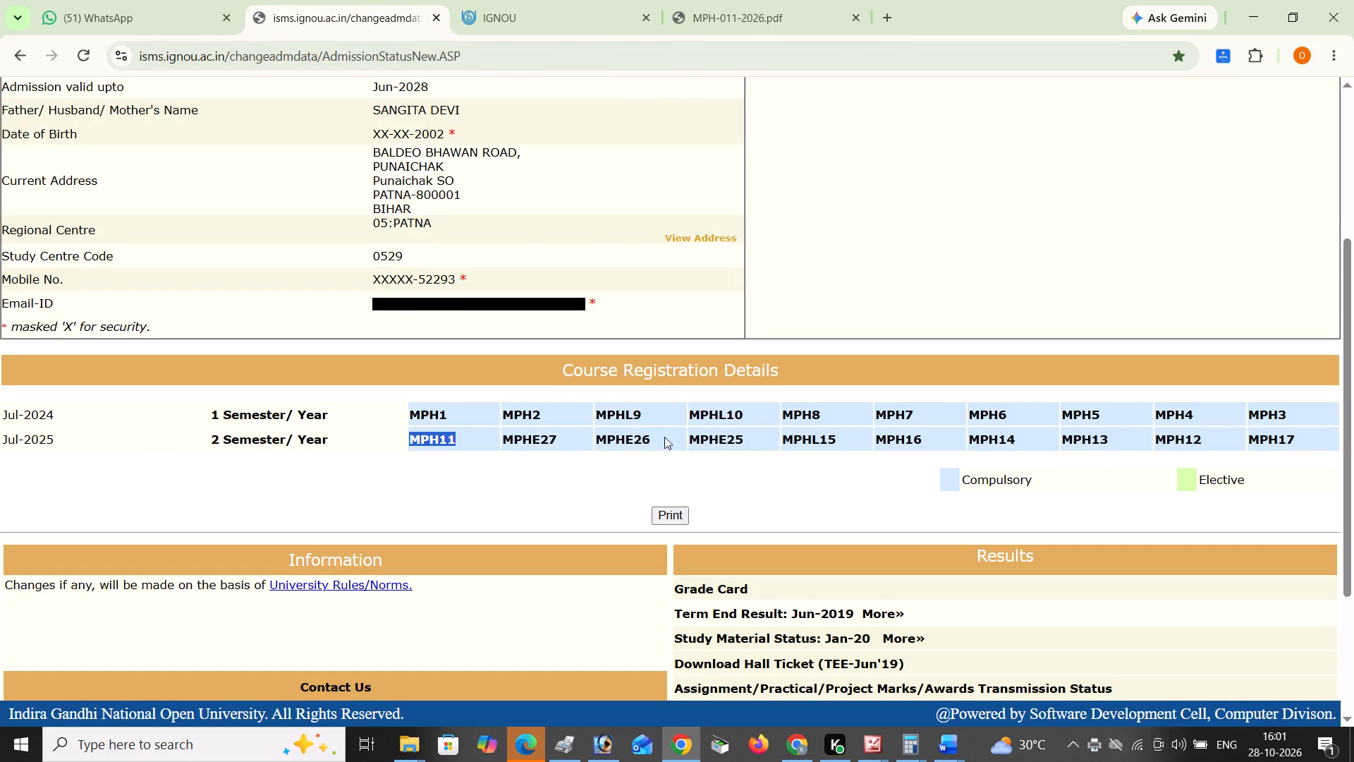
Copy the course code MPHE27 from the Jul-2025 registration row and search IGNOU's assignments table for it.
{"action": "double_click", "coordinate": [543, 435]}
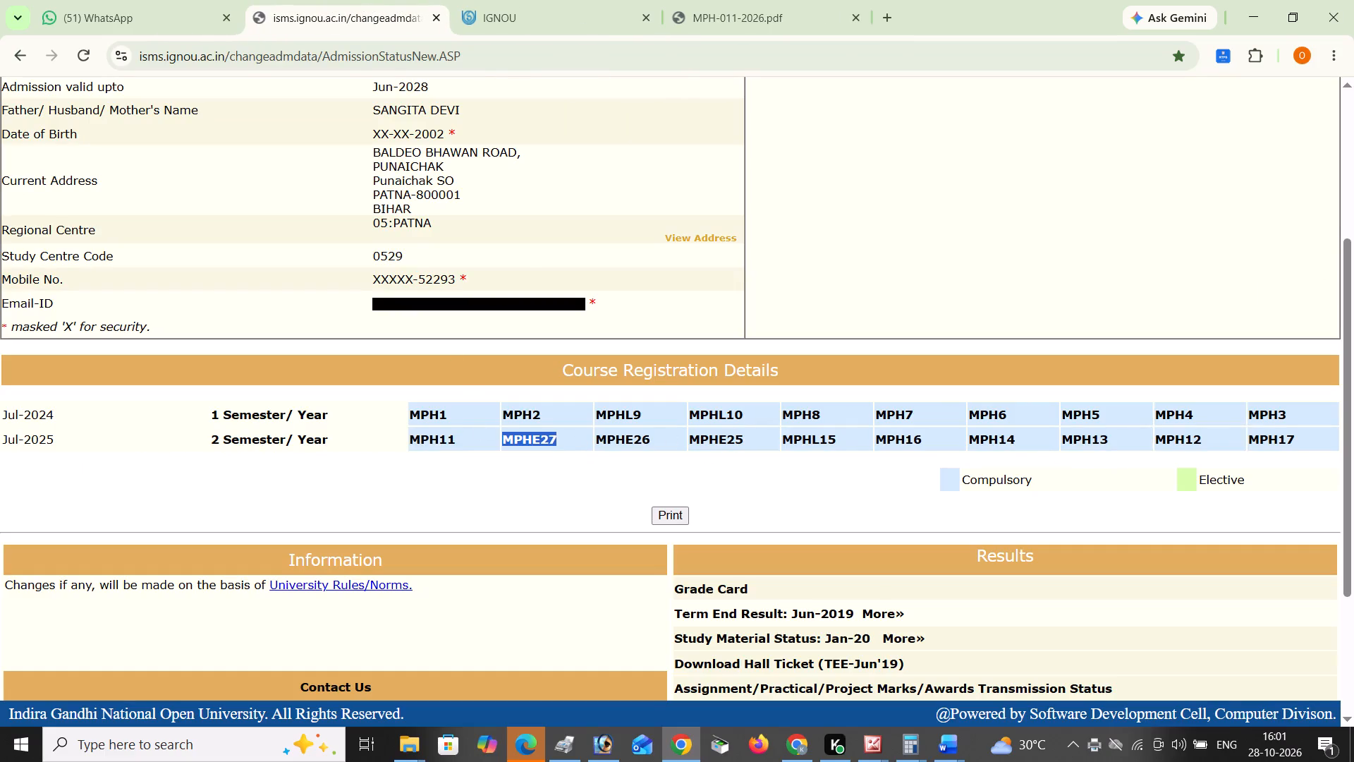
{"action": "key", "text": "ctrl+c"}
{"action": "left_click", "coordinate": [556, 0]}
{"action": "scroll", "coordinate": [710, 267], "scroll_direction": "up", "scroll_amount": 2}
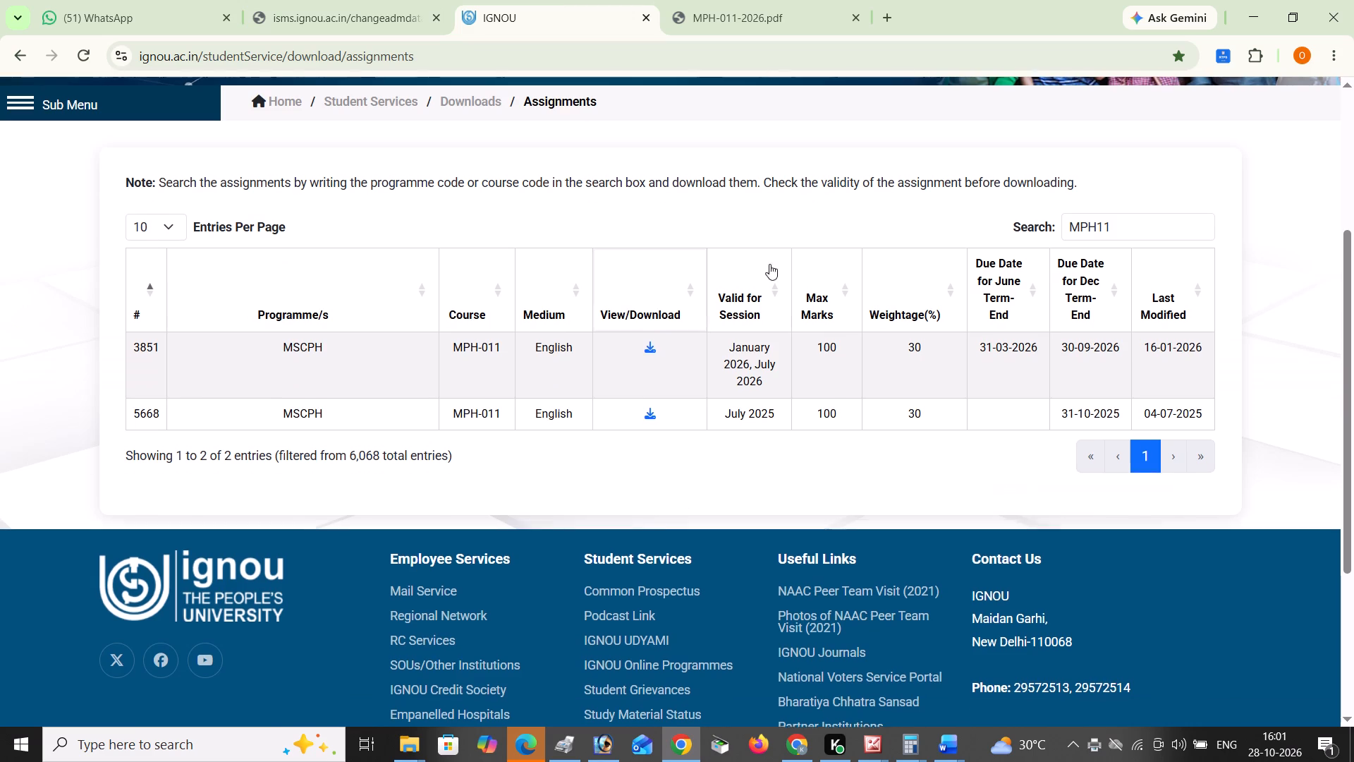
{"action": "scroll", "coordinate": [769, 264], "scroll_direction": "up", "scroll_amount": 1}
{"action": "double_click", "coordinate": [1075, 473]}
{"action": "key", "text": "ctrl+v"}
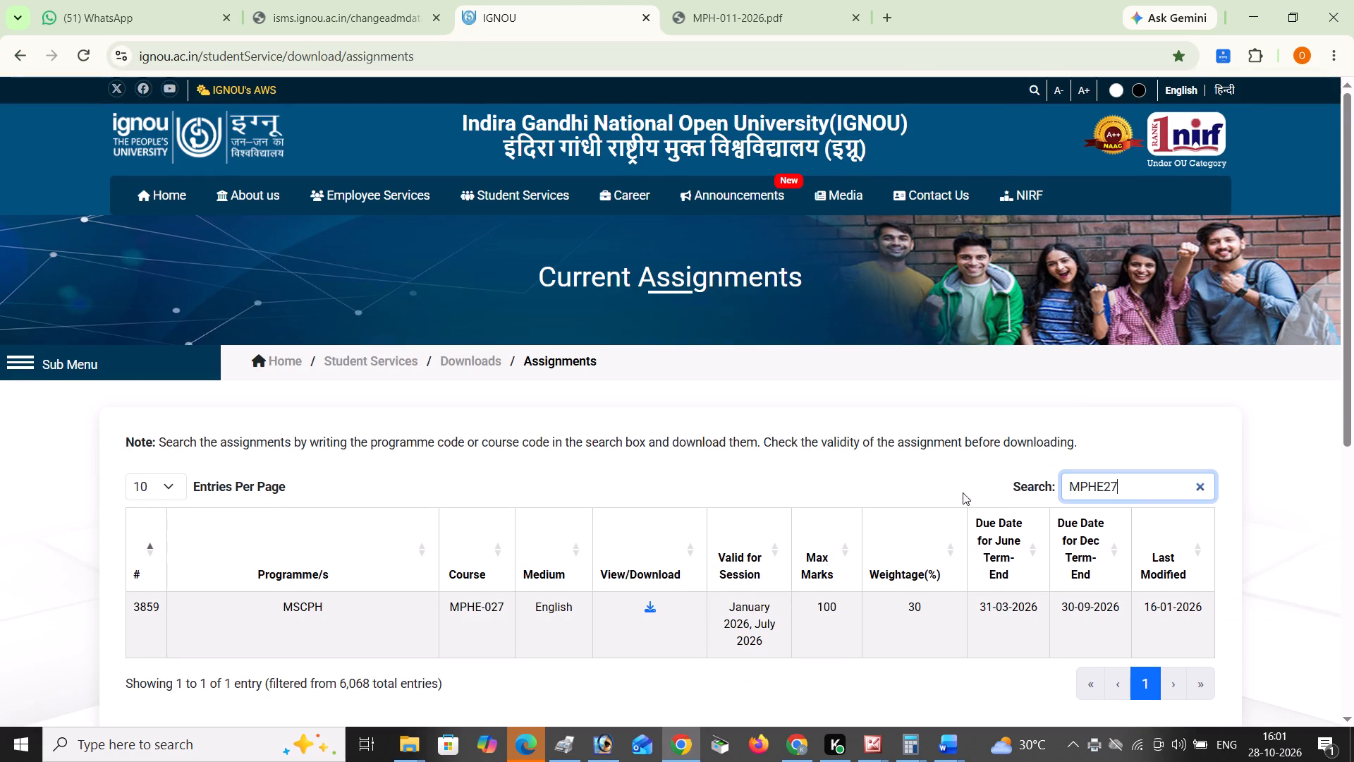
Open the English MPHE-027 assignment for January 2026, July 2026 and print only the question pages, from page 3 onward.
{"action": "scroll", "coordinate": [773, 483], "scroll_direction": "down", "scroll_amount": 4}
{"action": "left_click", "coordinate": [651, 253]}
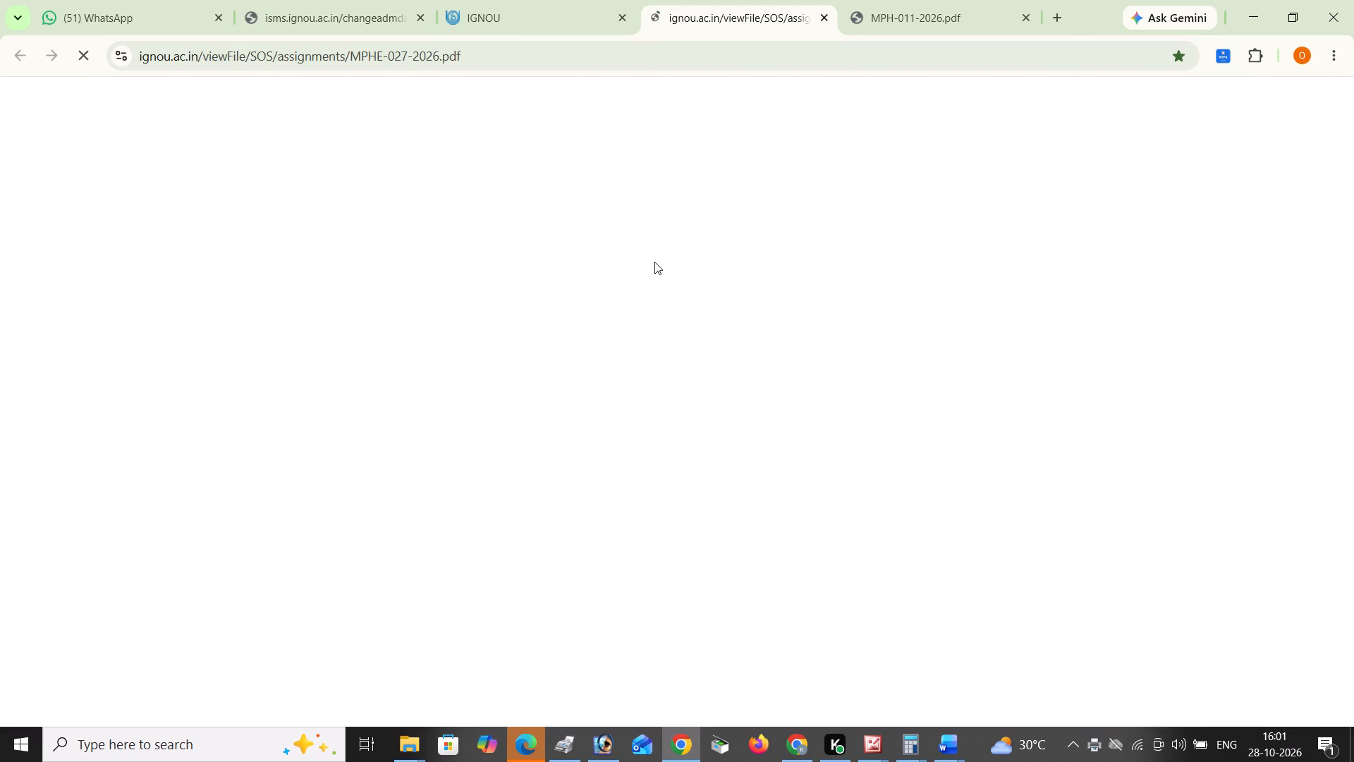
{"action": "left_click", "coordinate": [1286, 104]}
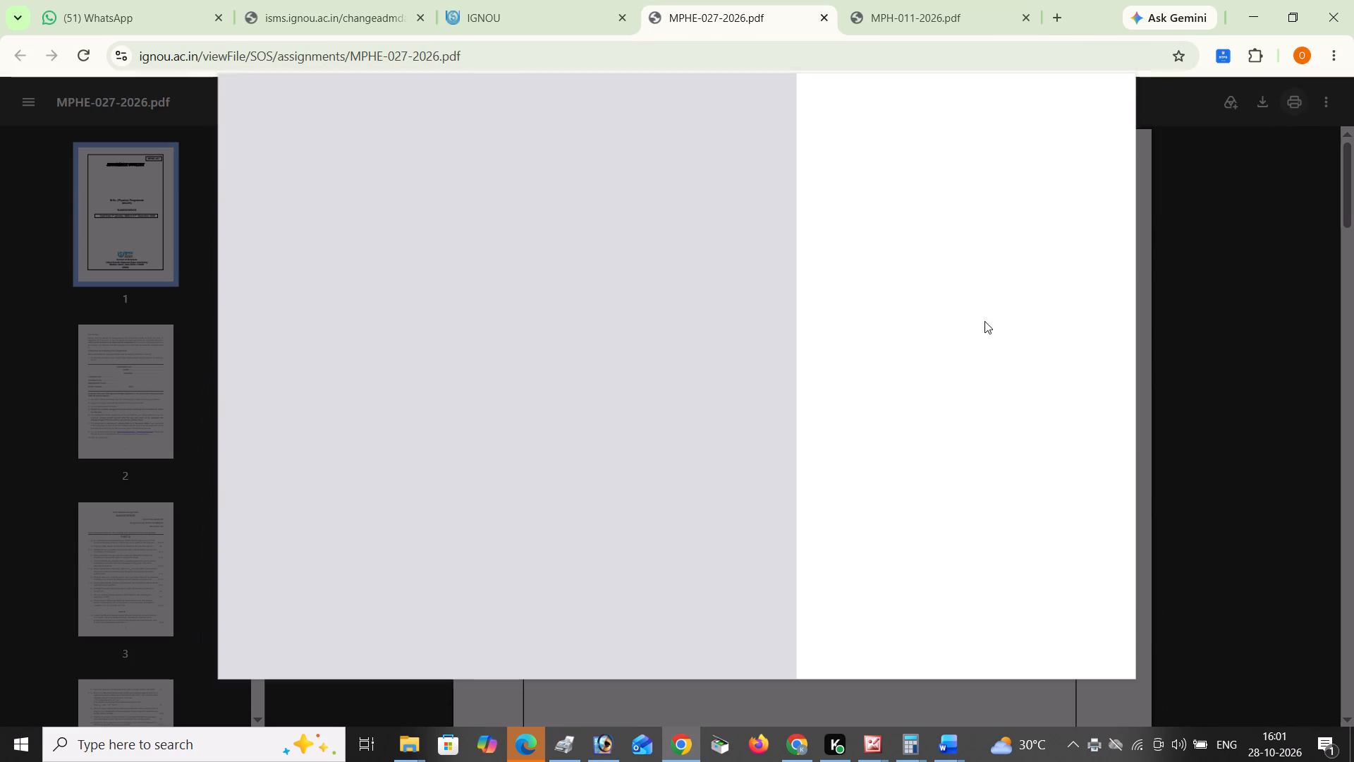
{"action": "left_click", "coordinate": [993, 236]}
{"action": "left_click", "coordinate": [1004, 331]}
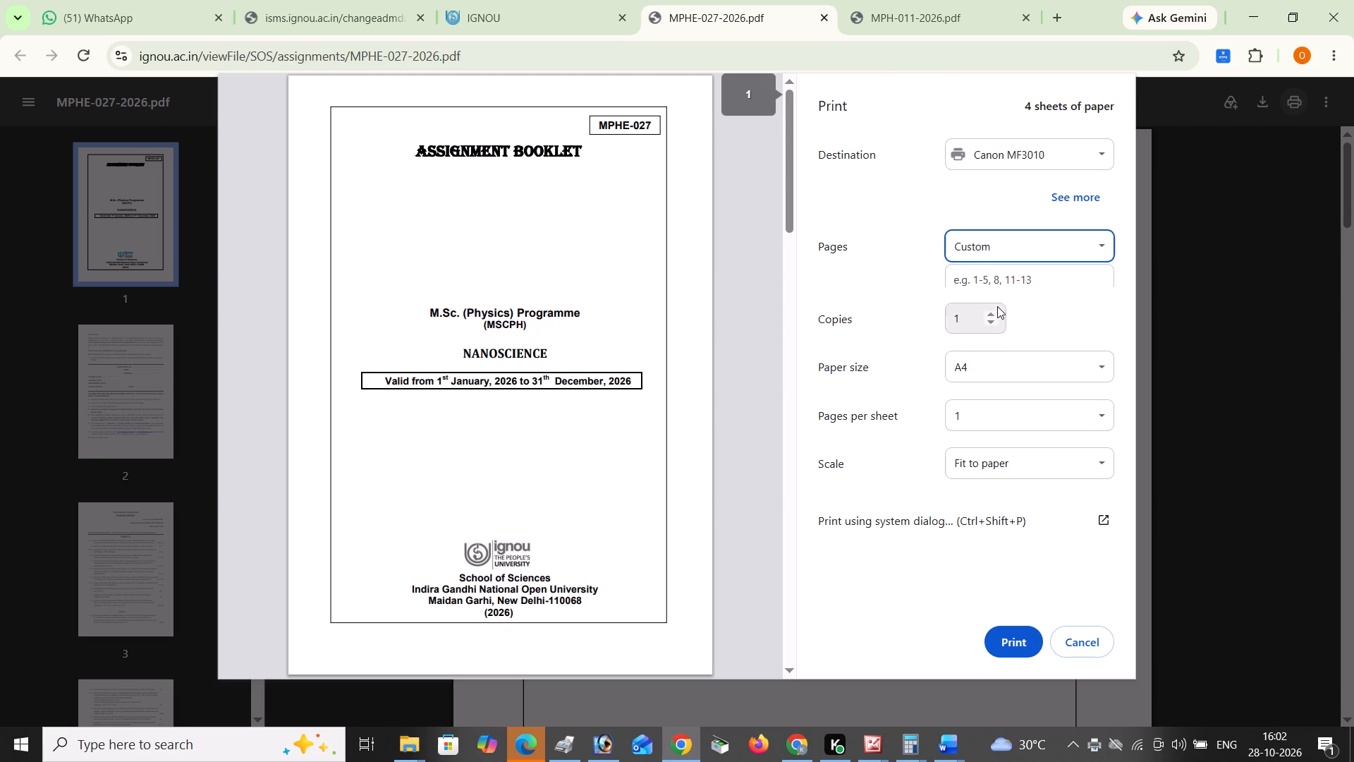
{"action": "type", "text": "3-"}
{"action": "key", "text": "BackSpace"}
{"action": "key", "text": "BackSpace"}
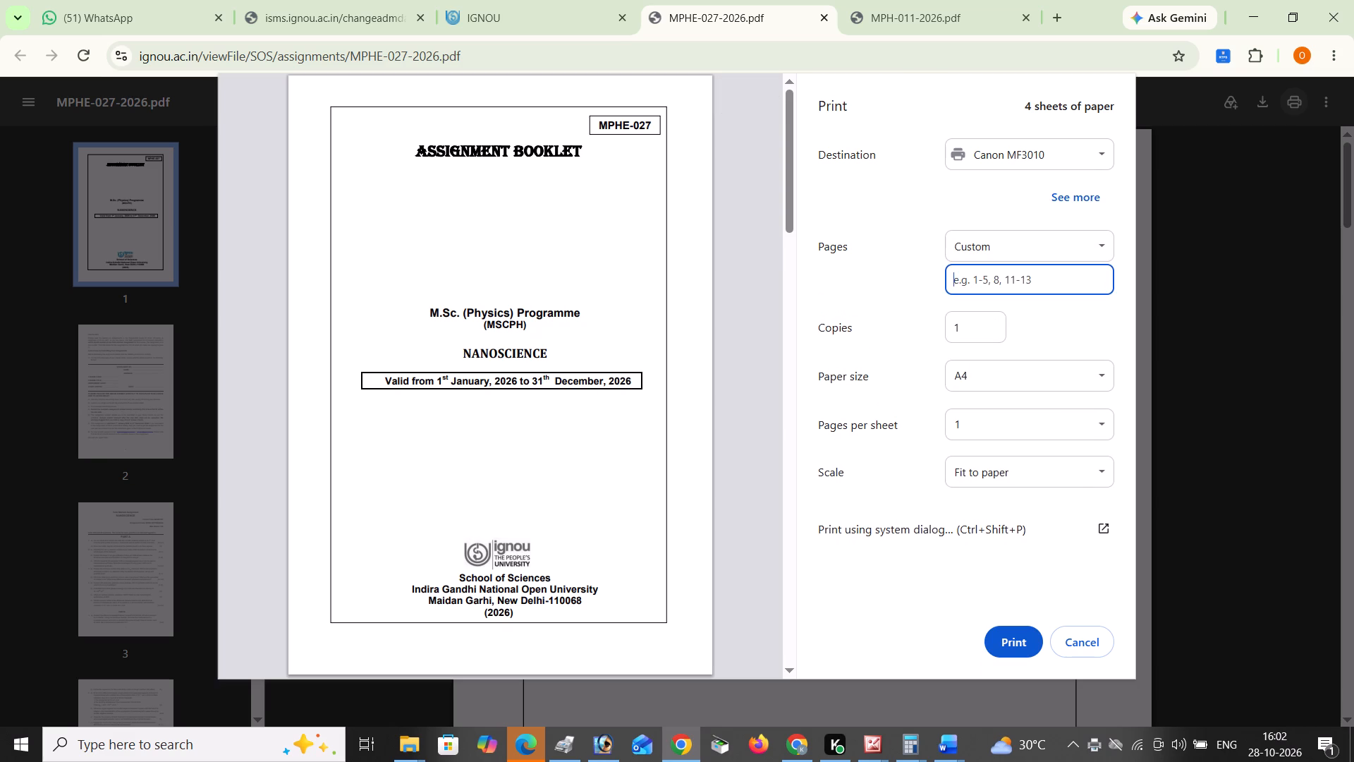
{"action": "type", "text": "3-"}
{"action": "scroll", "coordinate": [547, 391], "scroll_direction": "down", "scroll_amount": 4}
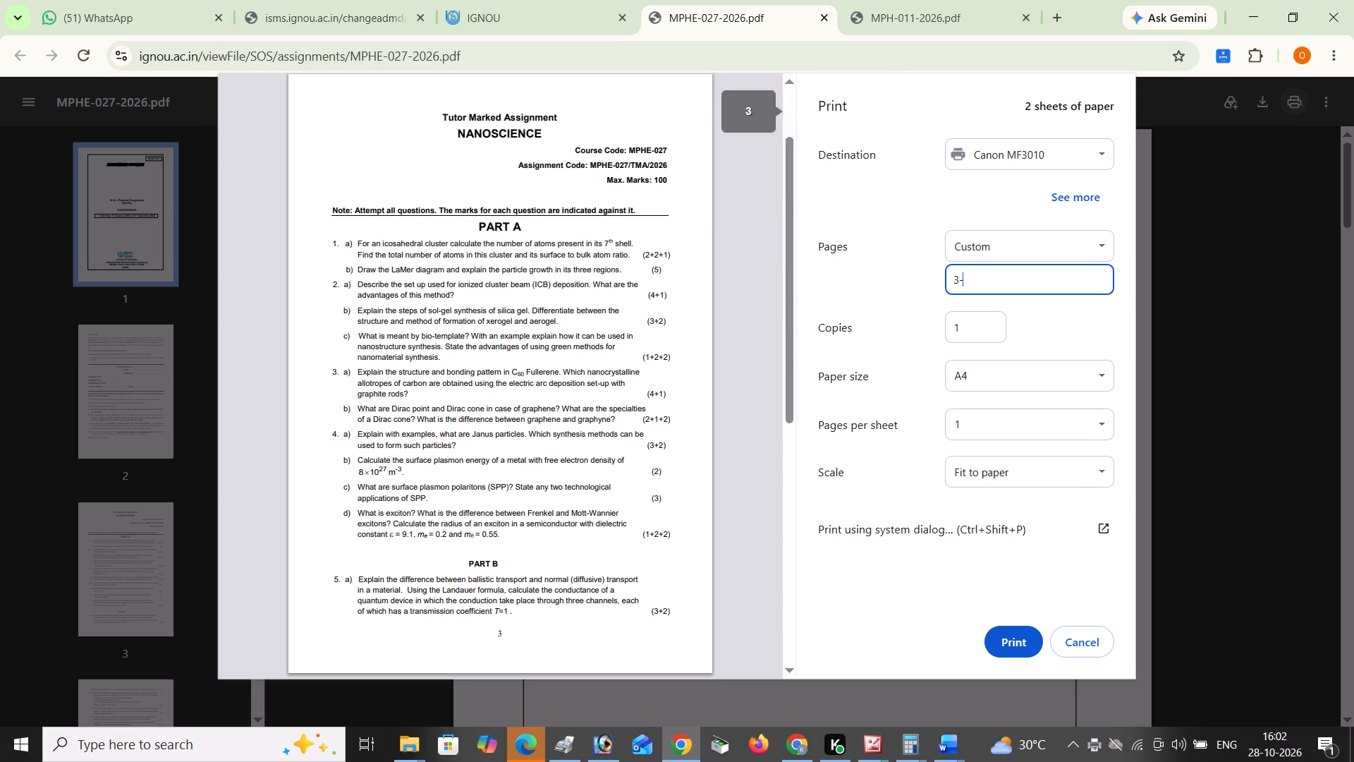
{"action": "scroll", "coordinate": [547, 392], "scroll_direction": "down", "scroll_amount": 14}
{"action": "left_click", "coordinate": [1013, 641]}
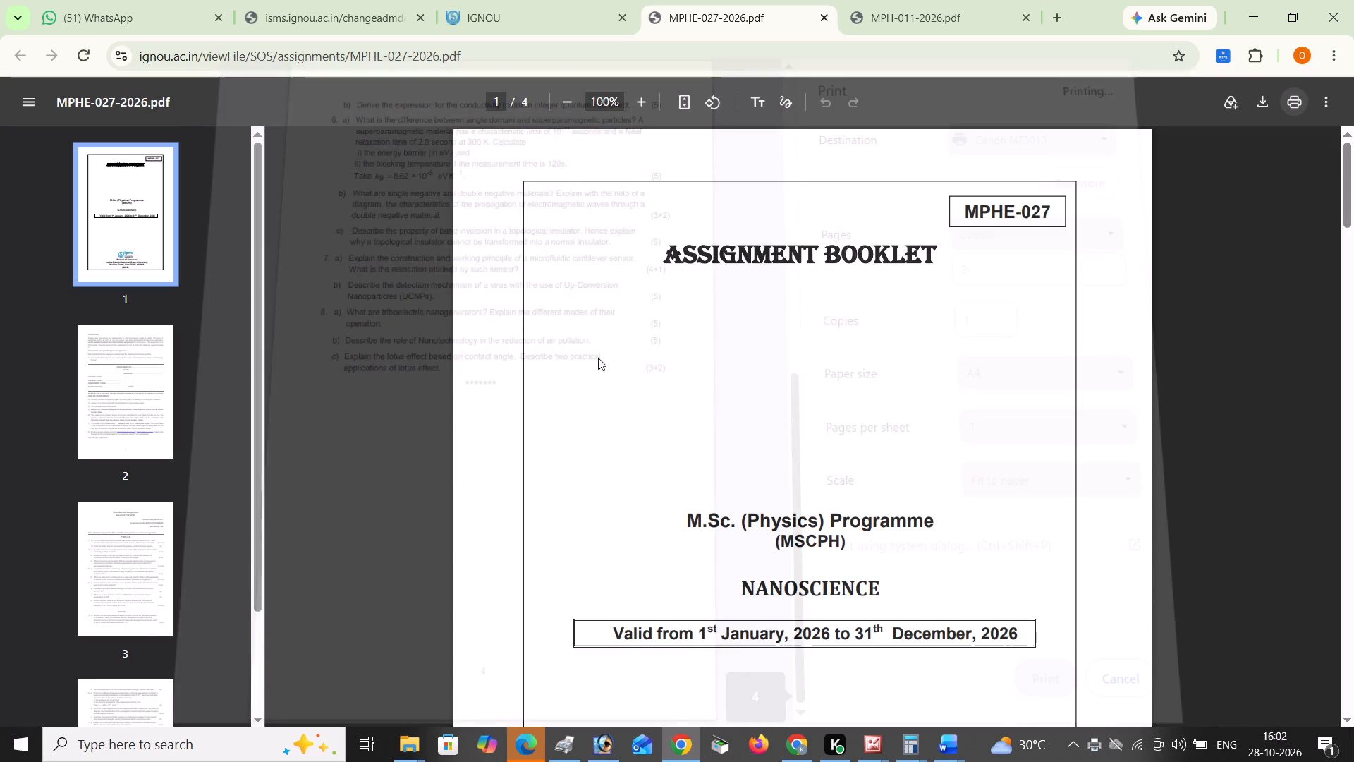
Copy the course code MPHE26 from the Jul-2025 registration row and search the assignments table for it.
{"action": "left_click", "coordinate": [340, 4]}
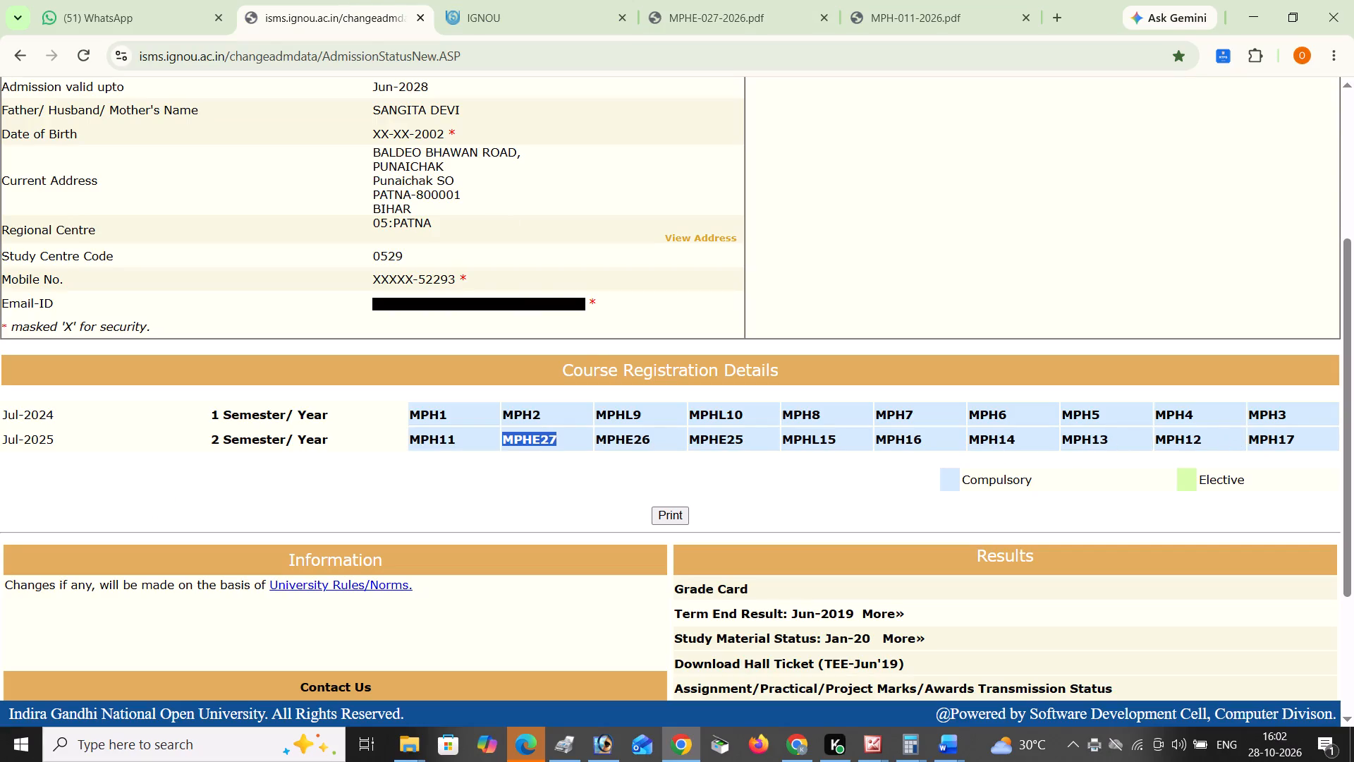
{"action": "double_click", "coordinate": [619, 442]}
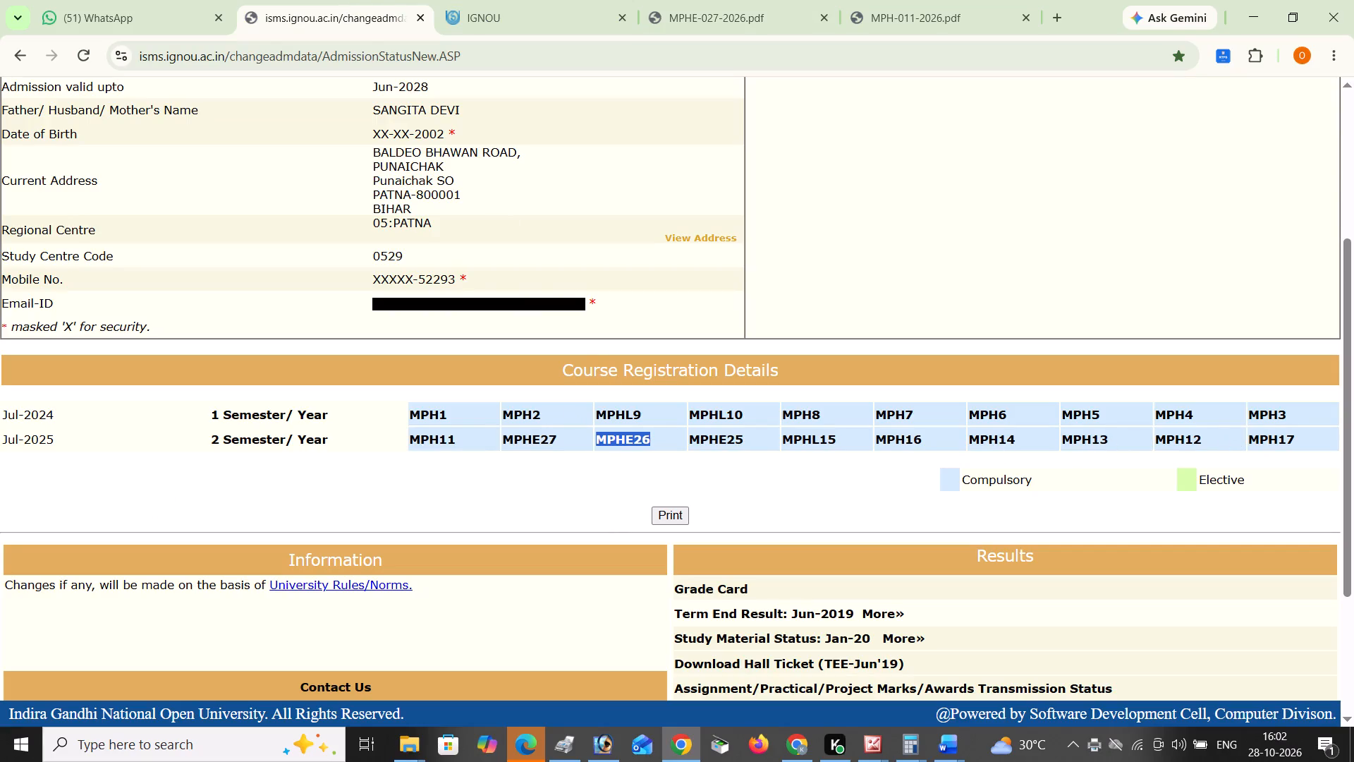
{"action": "key", "text": "ctrl+c"}
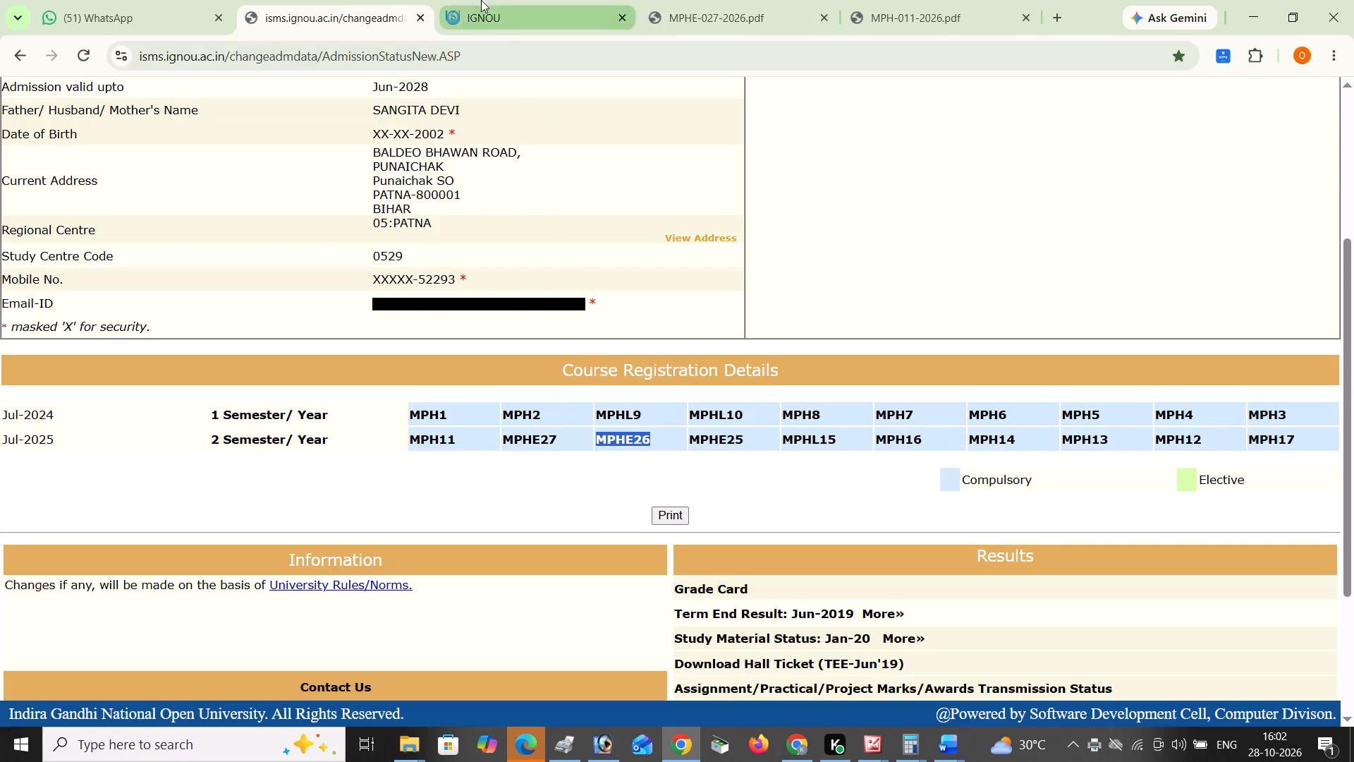
{"action": "left_click", "coordinate": [499, 0]}
{"action": "double_click", "coordinate": [1092, 140]}
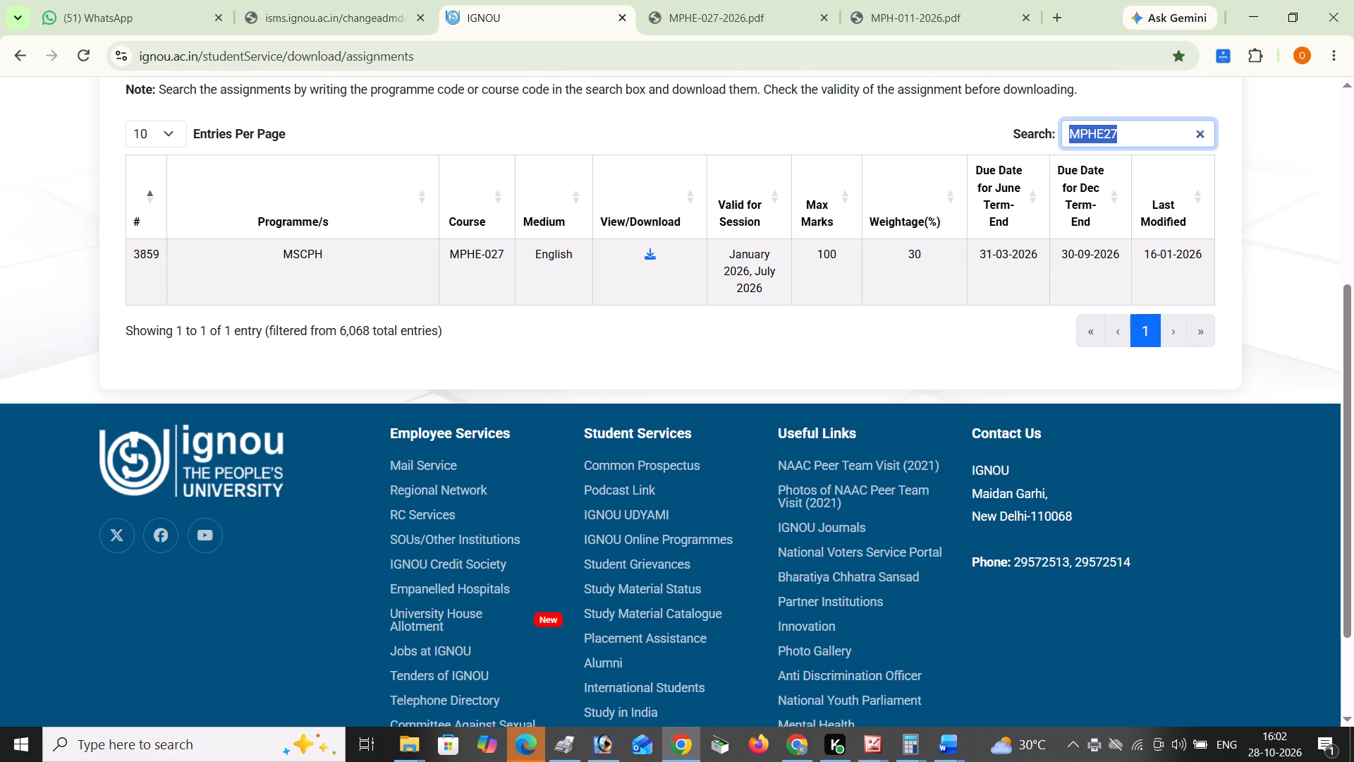
{"action": "key", "text": "ctrl+v"}
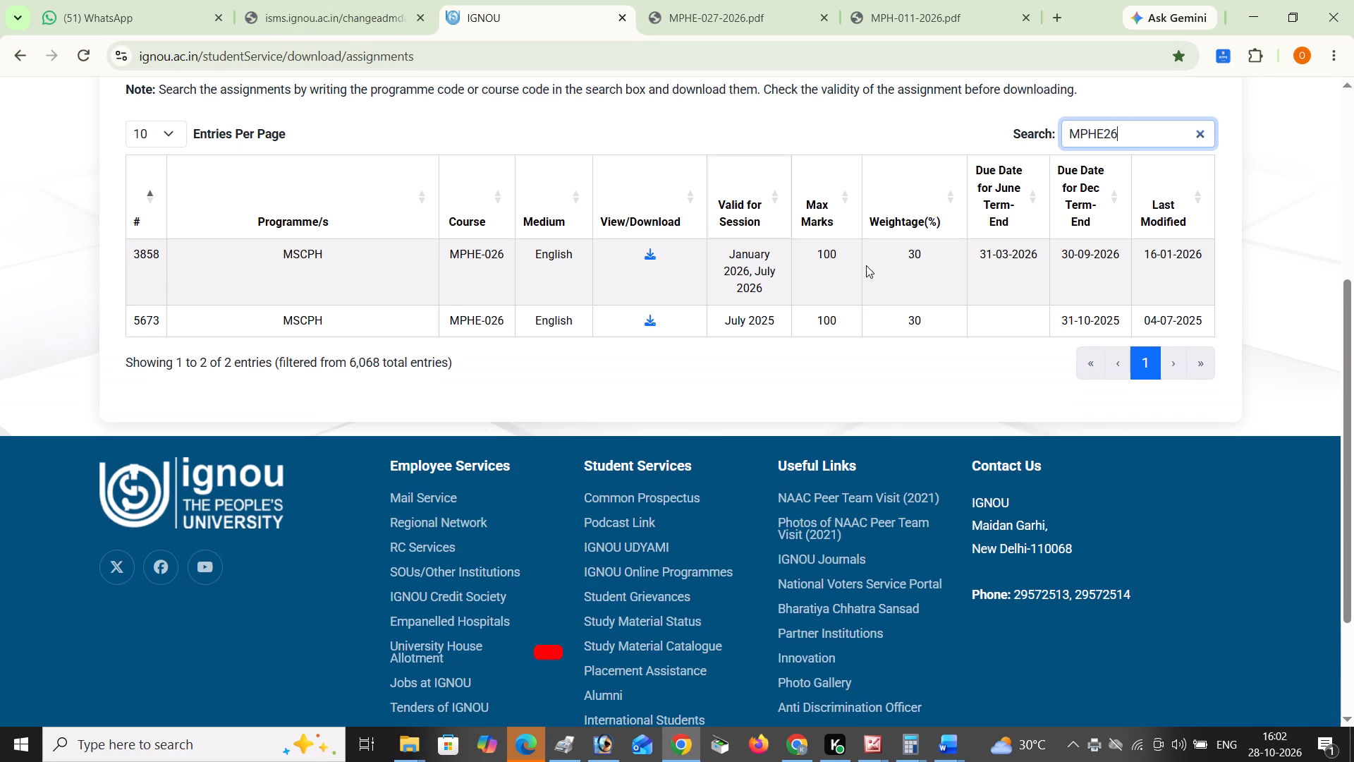
Open the English MPHE-026 assignment for January 2026, July 2026 and print only the question pages, from page 3 onward.
{"action": "left_click", "coordinate": [654, 252]}
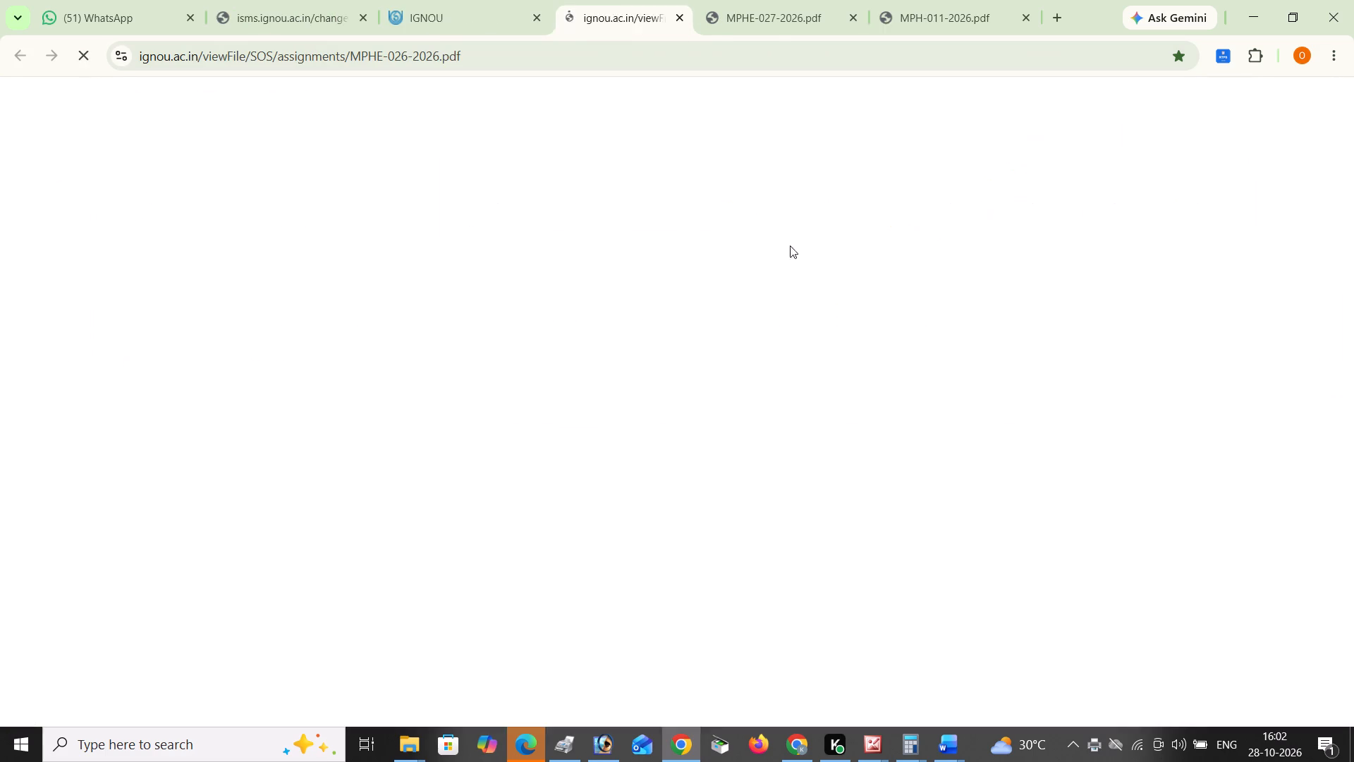
{"action": "left_click", "coordinate": [1291, 99]}
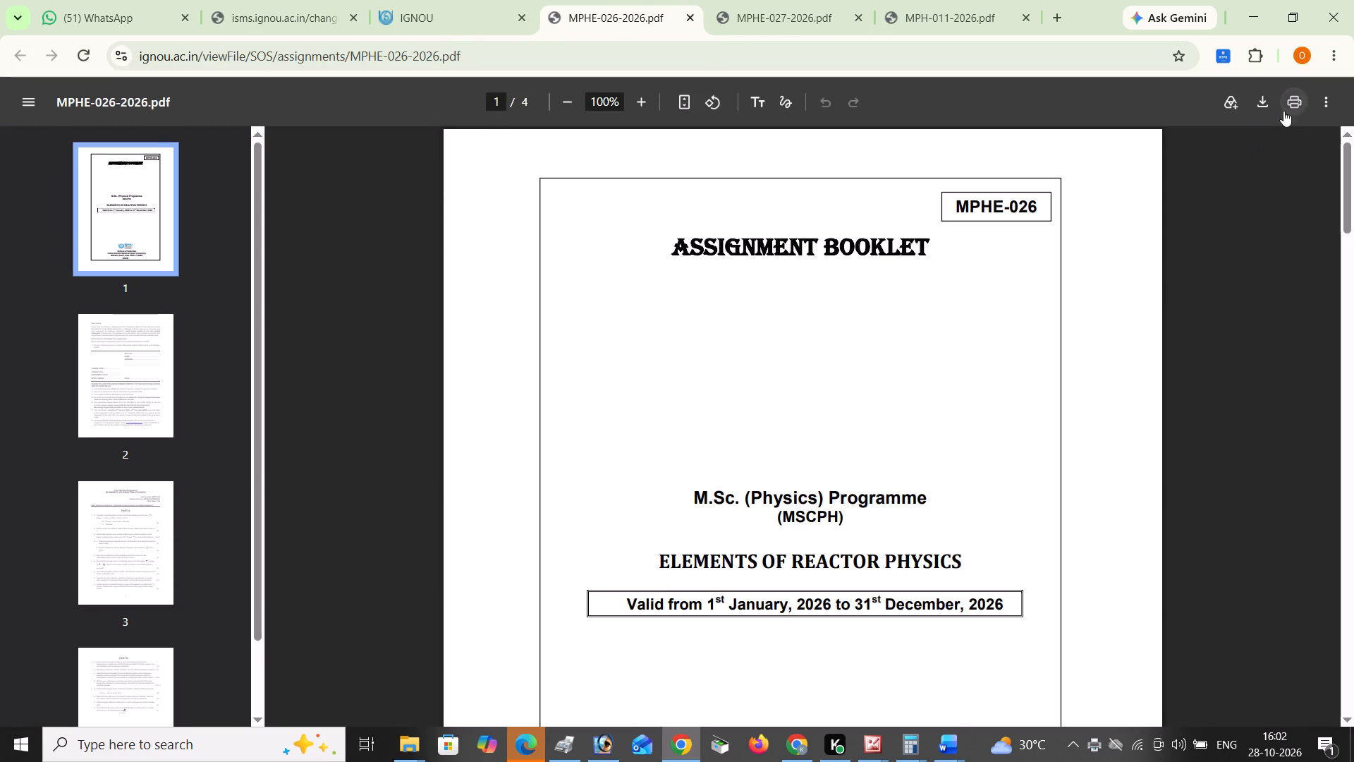
{"action": "left_click", "coordinate": [989, 244]}
{"action": "left_click", "coordinate": [995, 334]}
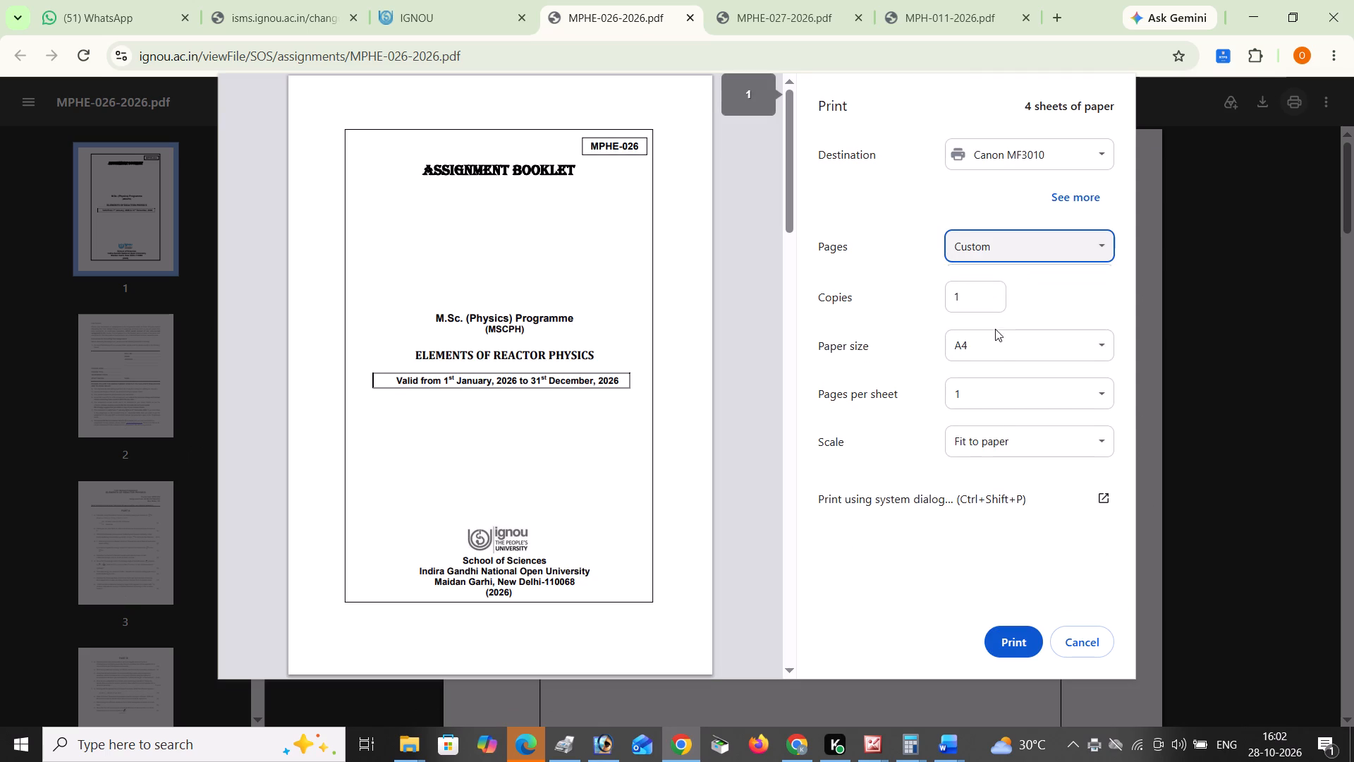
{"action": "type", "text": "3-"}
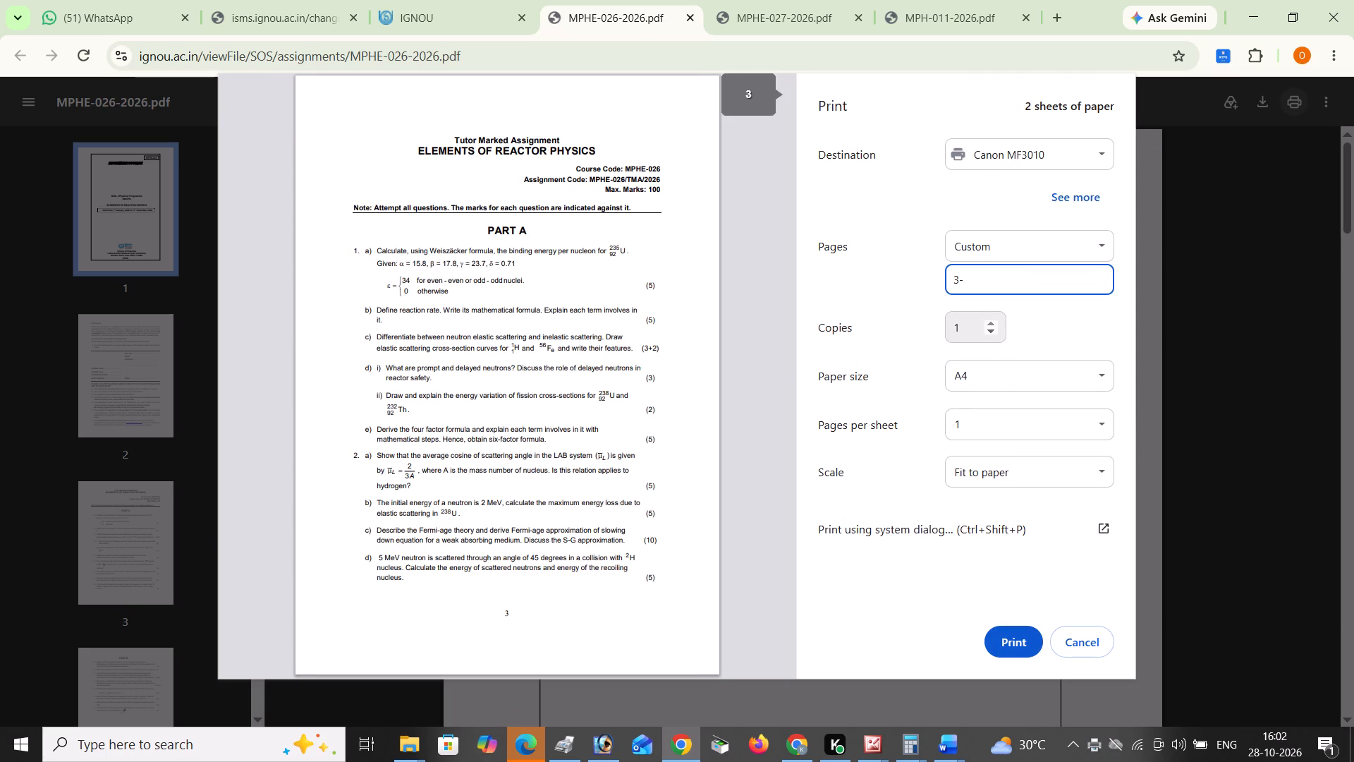
{"action": "scroll", "coordinate": [640, 334], "scroll_direction": "down", "scroll_amount": 17}
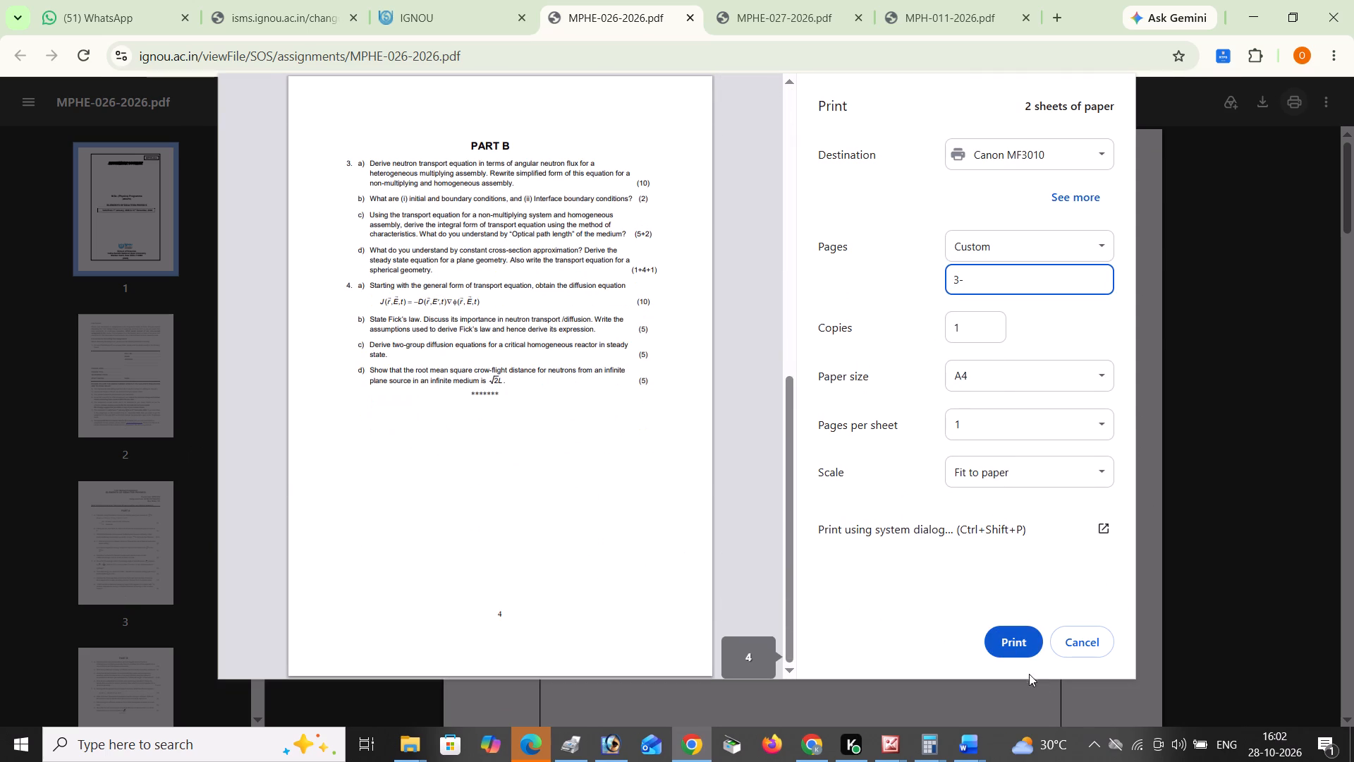
{"action": "left_click", "coordinate": [1022, 636]}
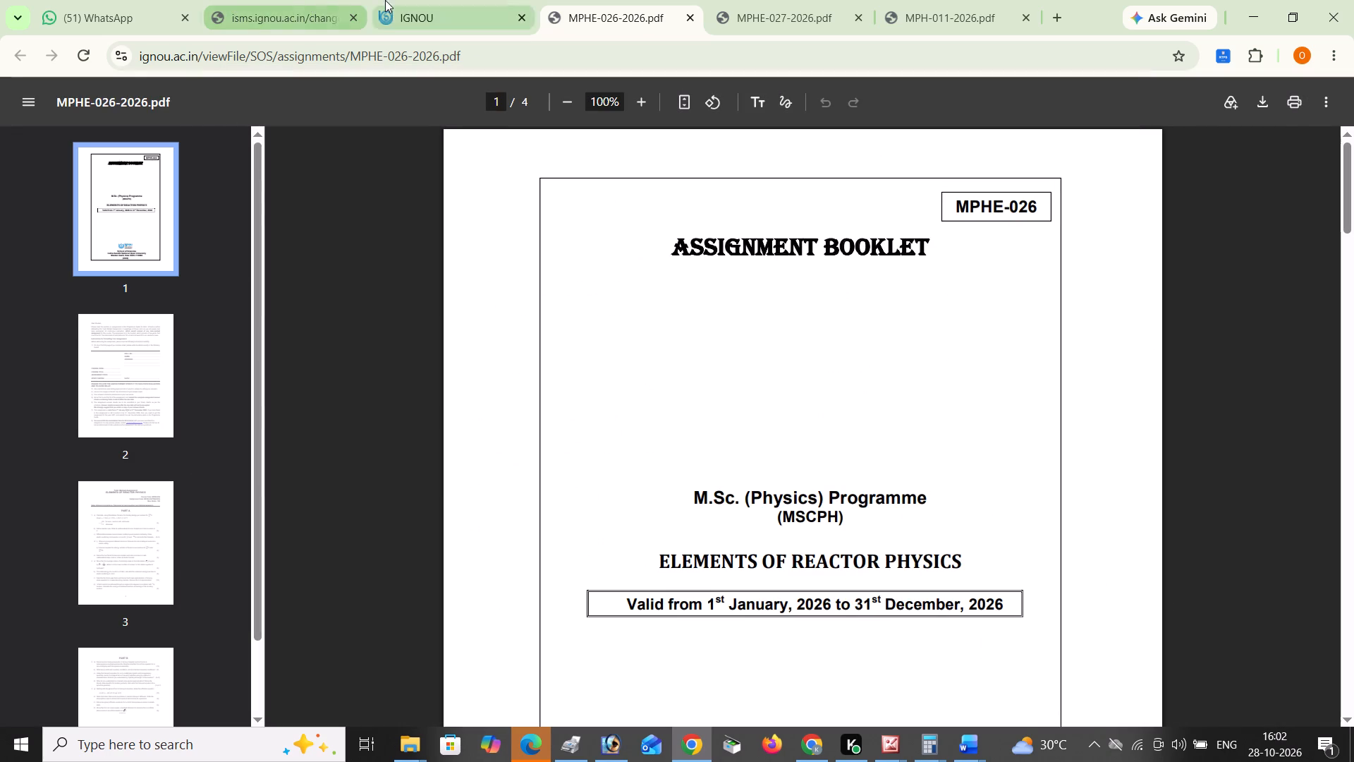
Copy the course code MPHE25 from the Jul-2025 registration row and search the assignments table for it.
{"action": "left_click", "coordinate": [283, 0]}
{"action": "double_click", "coordinate": [725, 435]}
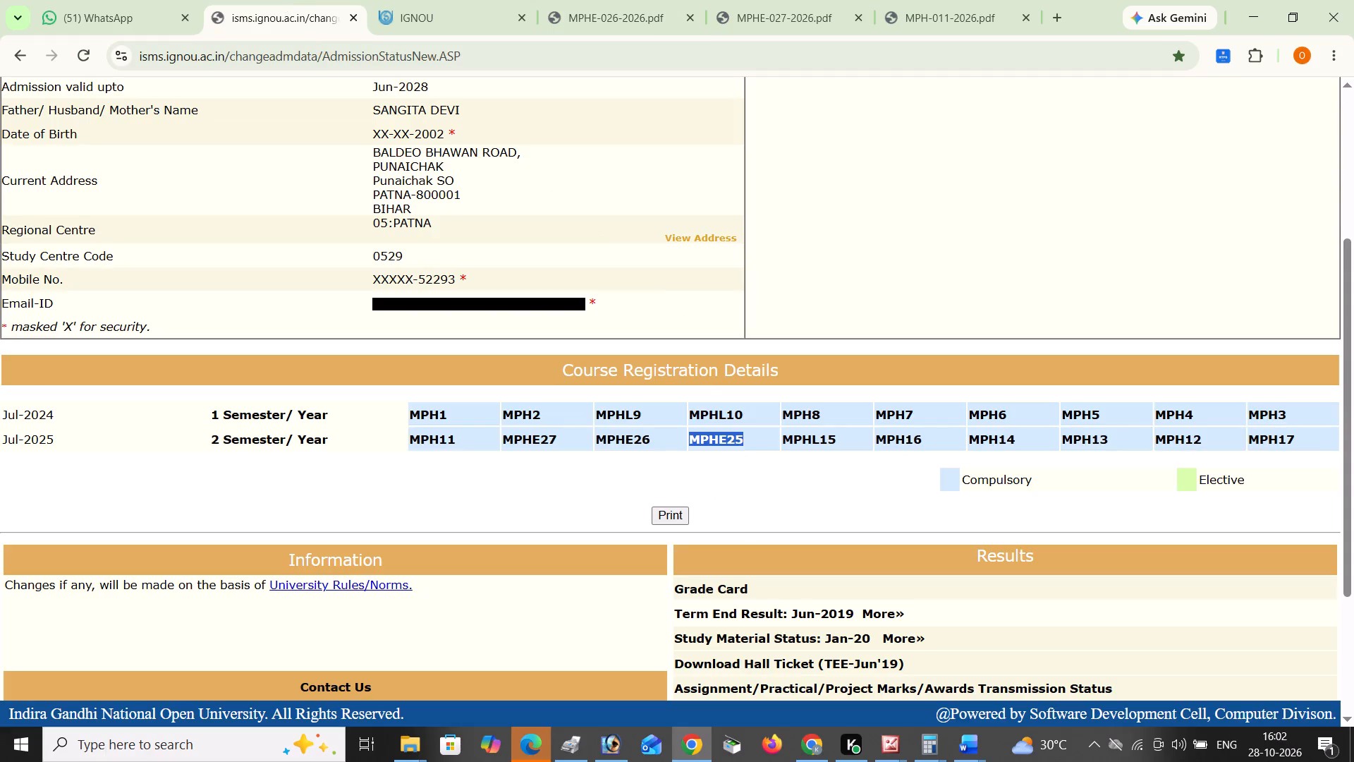
{"action": "key", "text": "ctrl+c"}
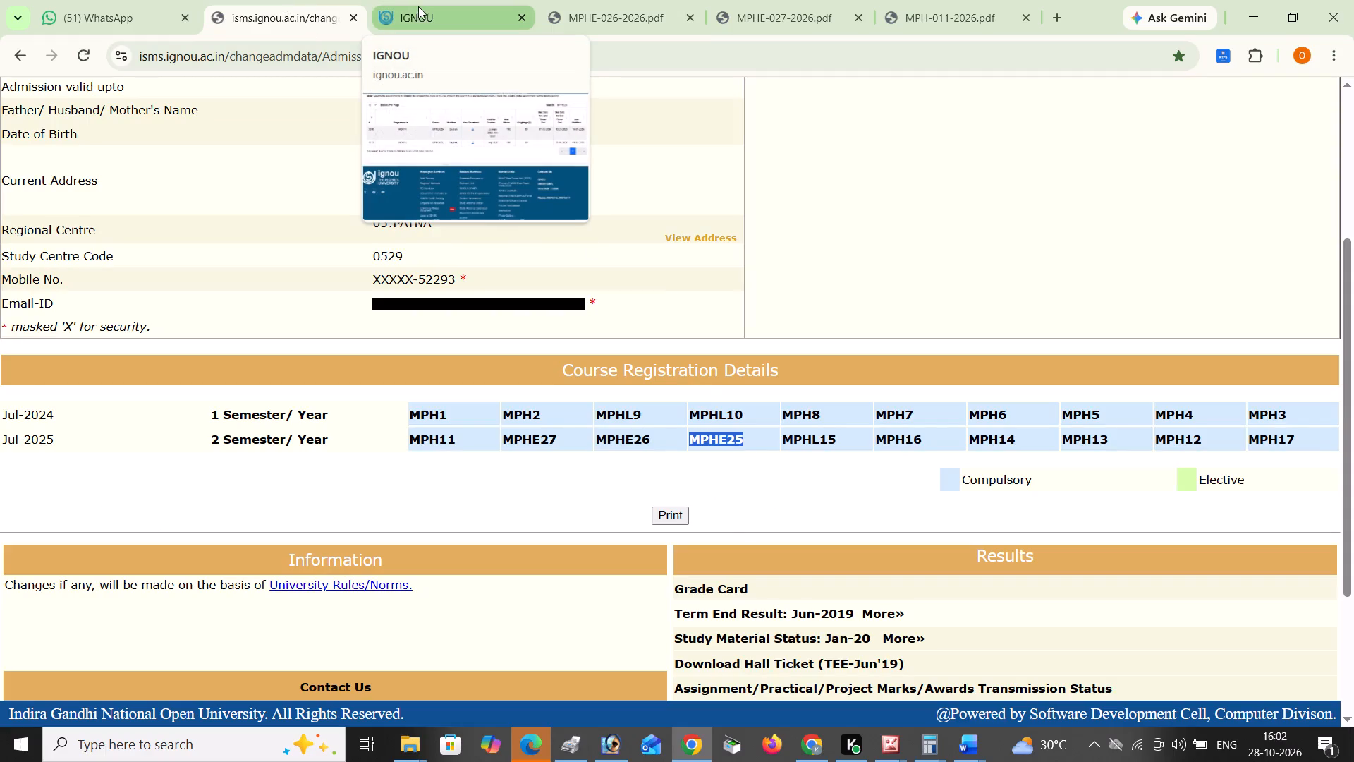
{"action": "left_click", "coordinate": [432, 0]}
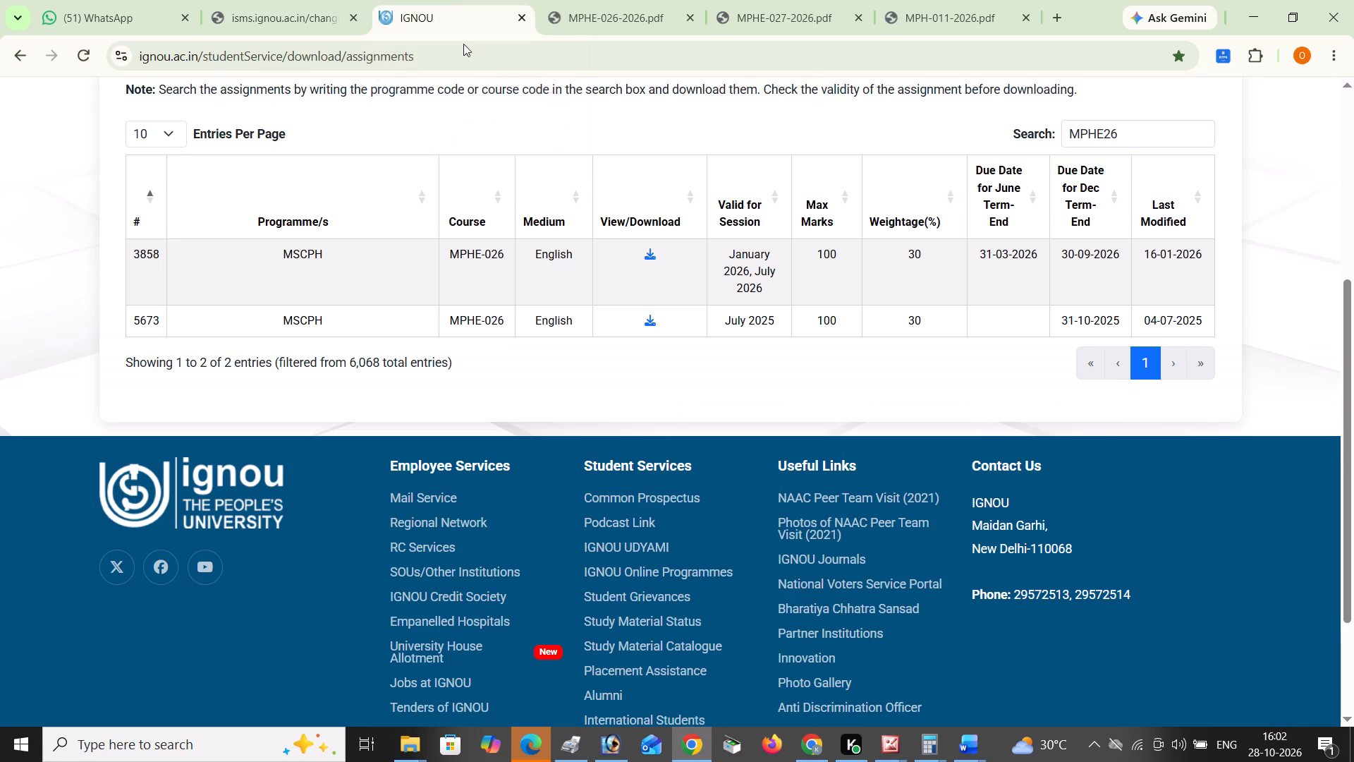
{"action": "double_click", "coordinate": [1084, 135]}
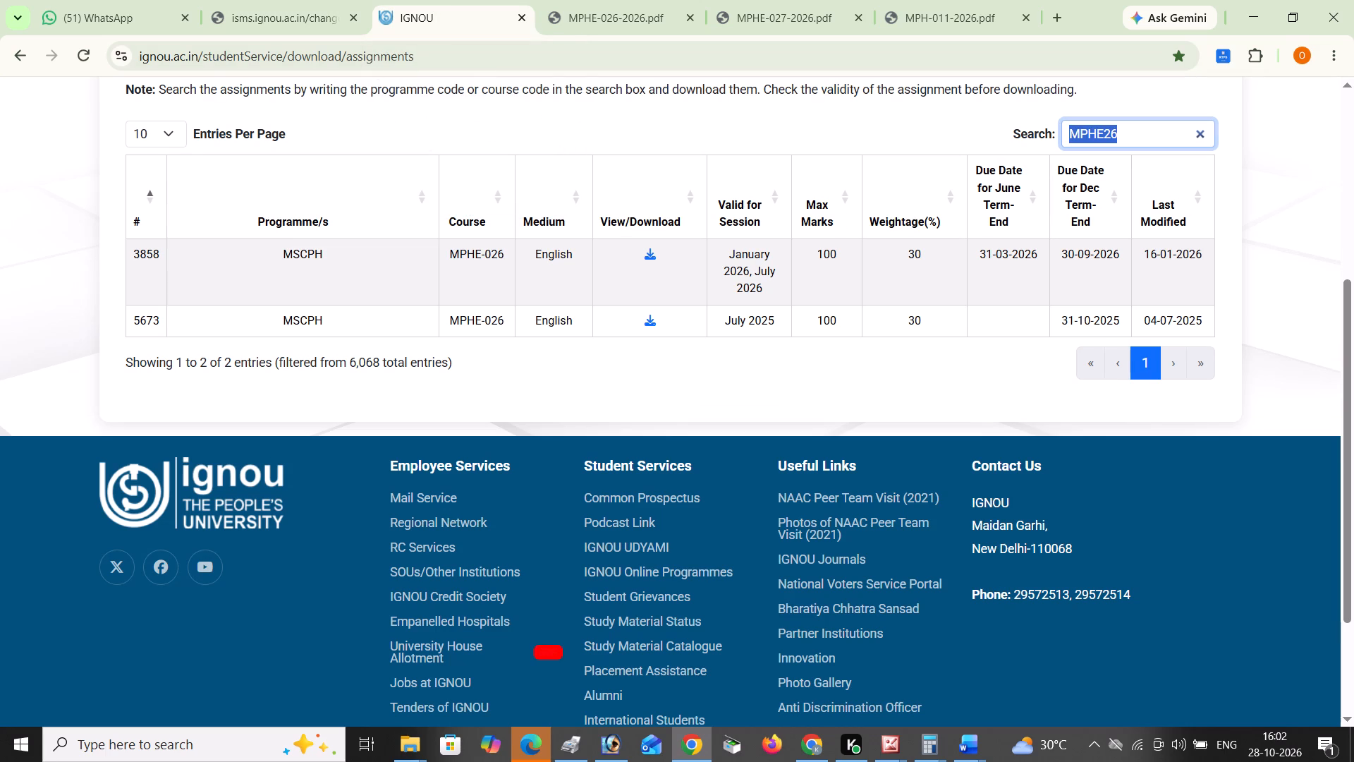
{"action": "key", "text": "ctrl+v"}
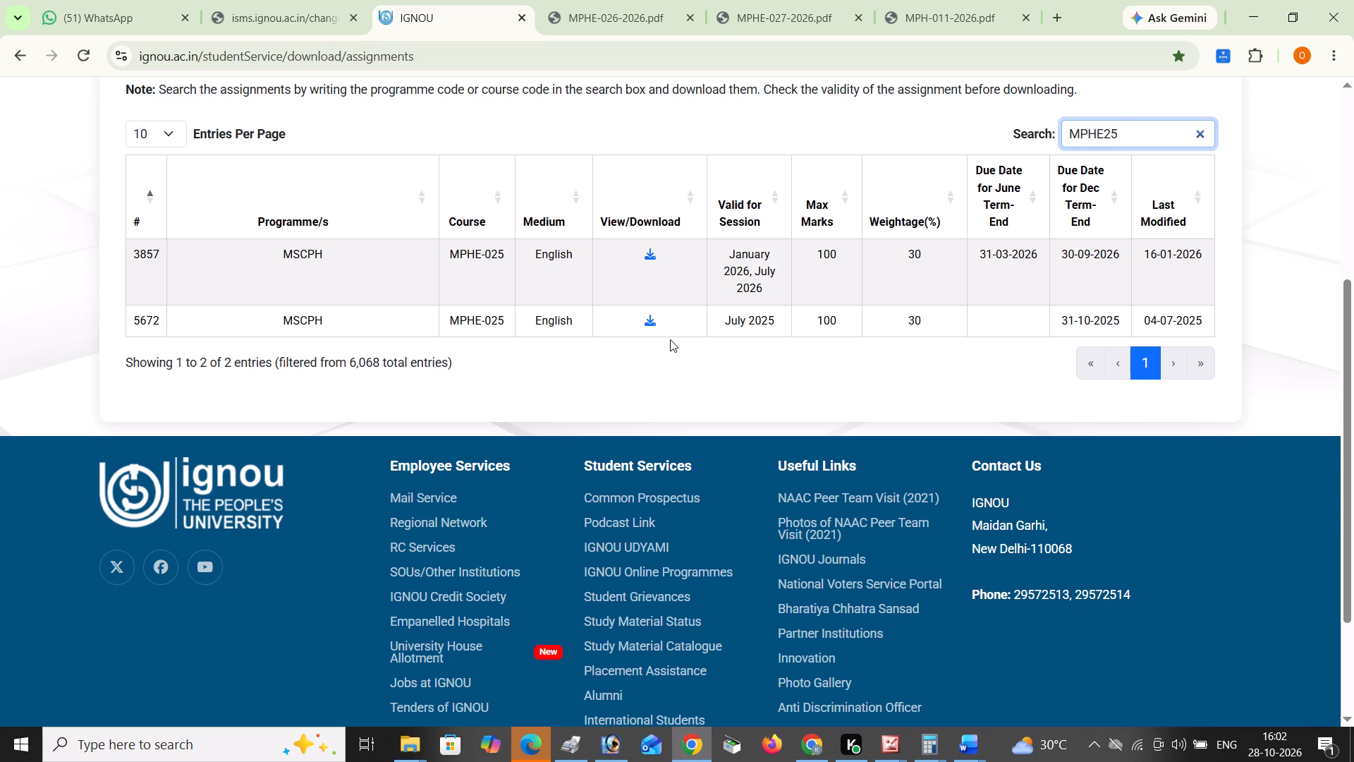
Open the English MPHE-025 assignment for January 2026, July 2026 and print only the question pages, from page 3 onward.
{"action": "left_click", "coordinate": [652, 256]}
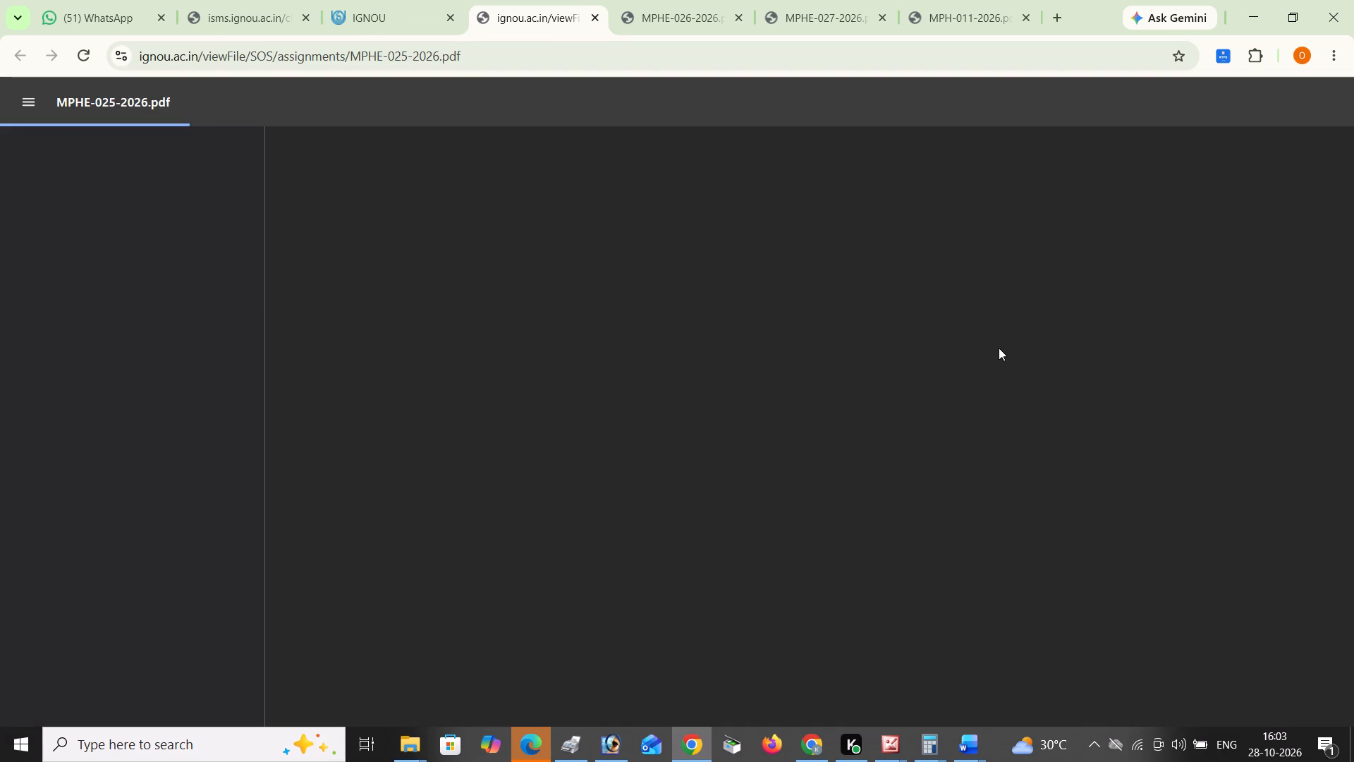
{"action": "scroll", "coordinate": [0, 205], "scroll_direction": "down", "scroll_amount": 1}
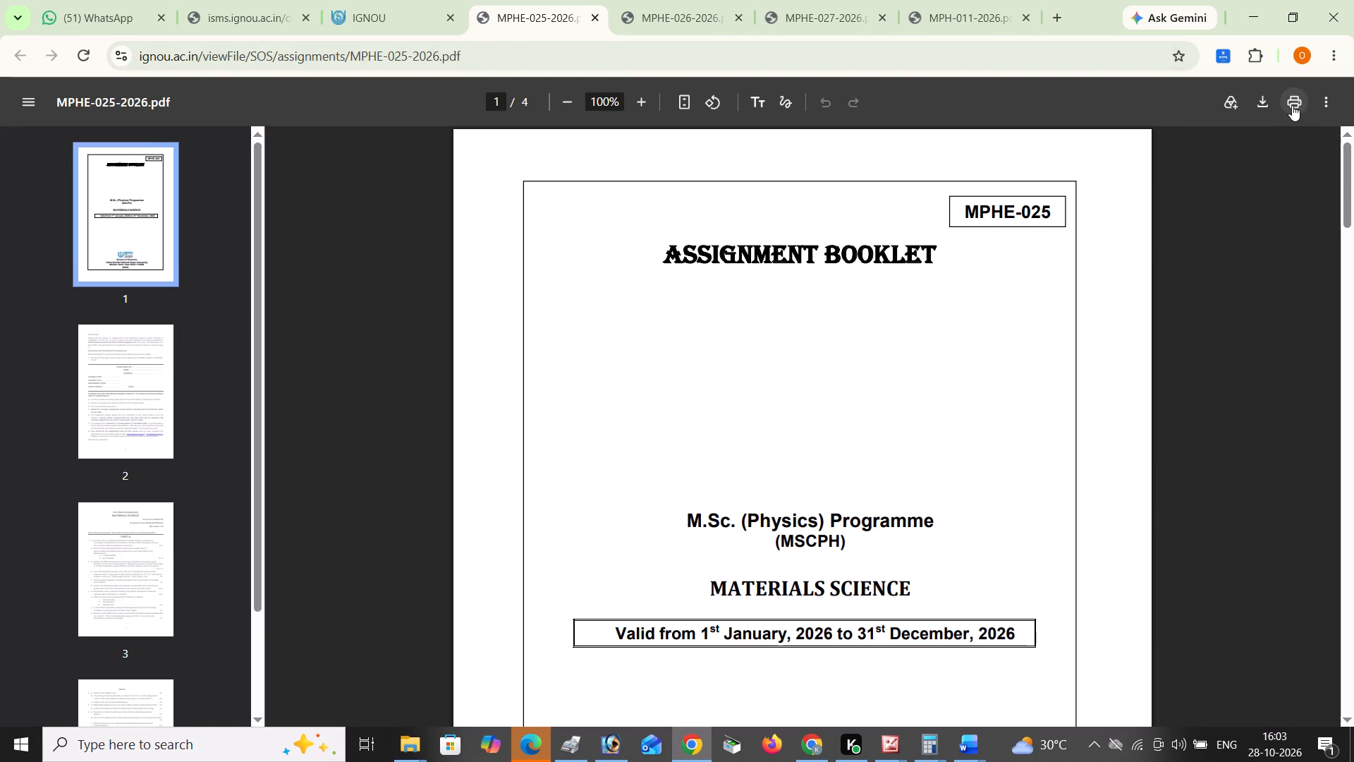
{"action": "left_click", "coordinate": [1292, 105]}
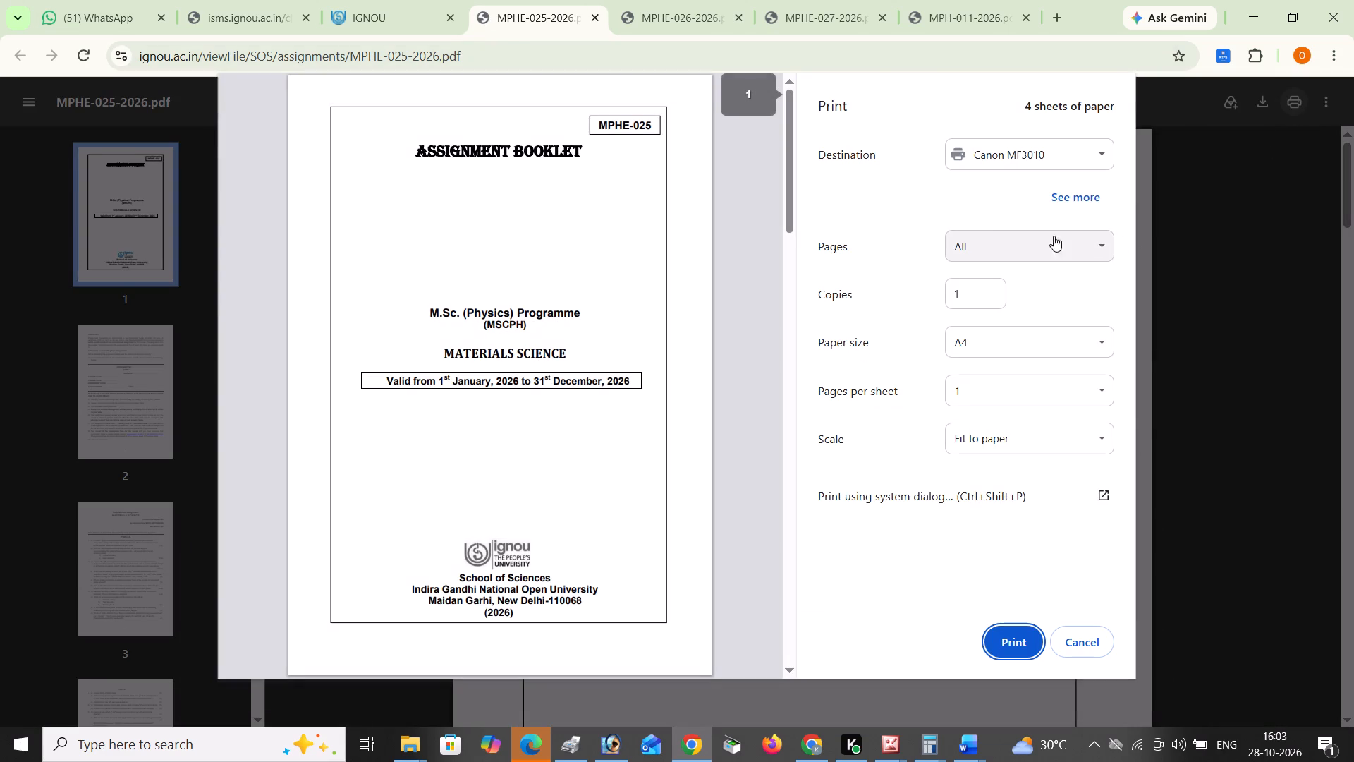
{"action": "left_click", "coordinate": [1018, 245]}
{"action": "left_click", "coordinate": [994, 337]}
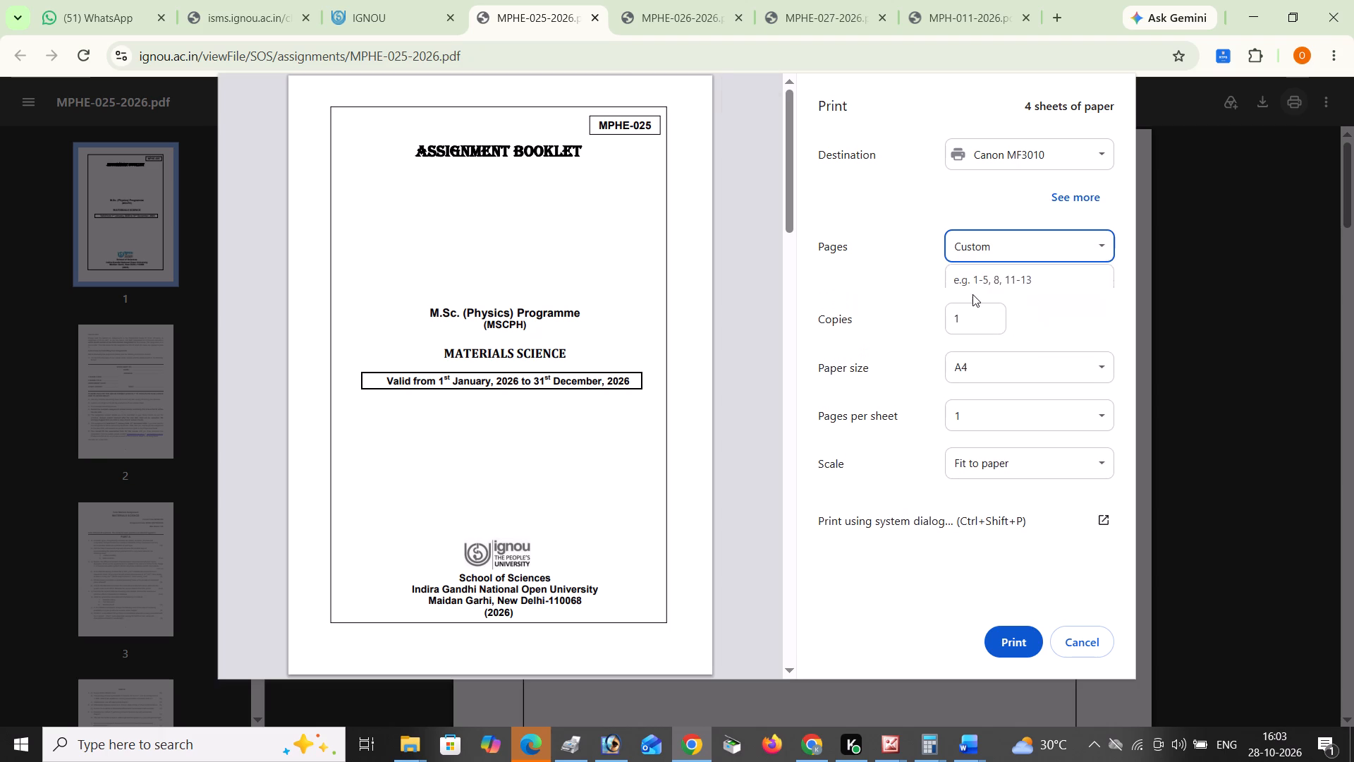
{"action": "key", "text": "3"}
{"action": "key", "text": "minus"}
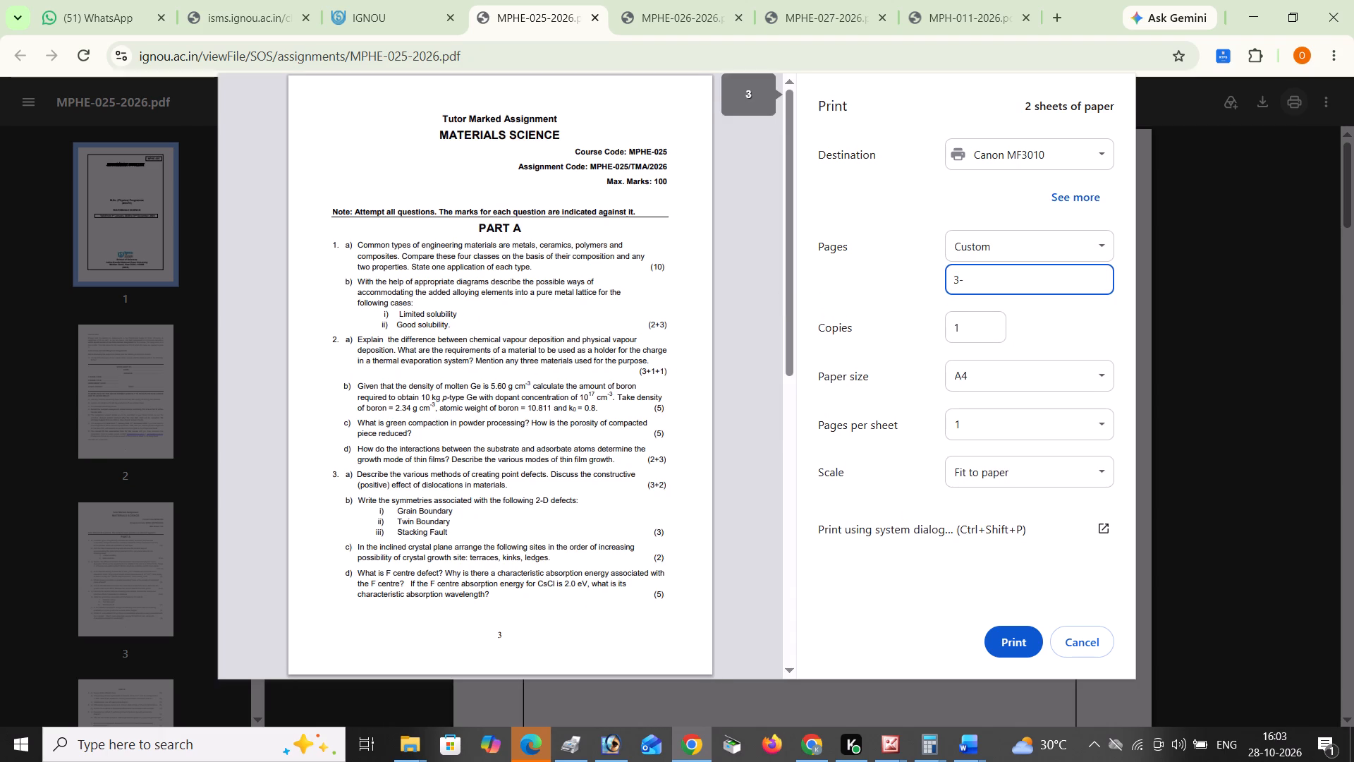
{"action": "scroll", "coordinate": [575, 295], "scroll_direction": "down", "scroll_amount": 20}
{"action": "scroll", "coordinate": [575, 295], "scroll_direction": "down", "scroll_amount": 2}
{"action": "scroll", "coordinate": [776, 466], "scroll_direction": "down", "scroll_amount": 3}
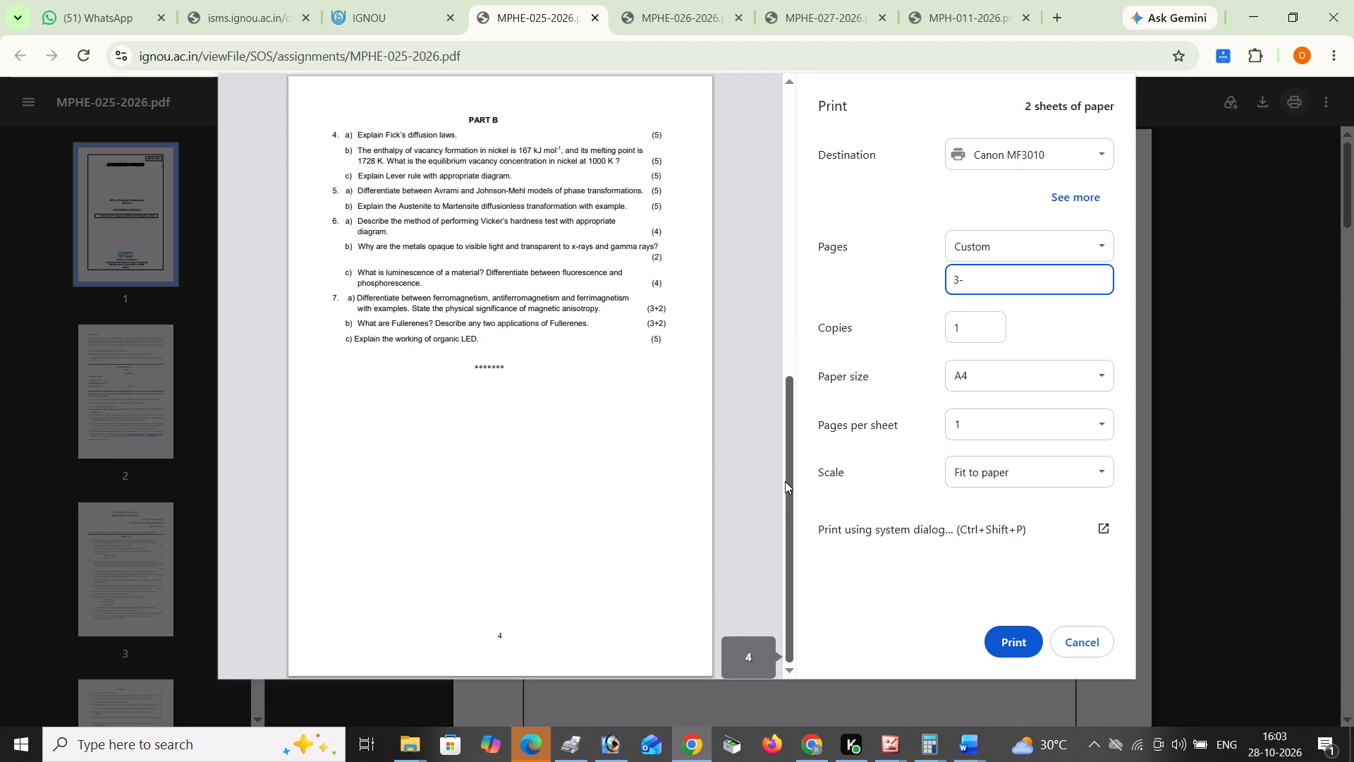
{"action": "scroll", "coordinate": [908, 646], "scroll_direction": "down", "scroll_amount": 3}
{"action": "left_click", "coordinate": [1009, 635]}
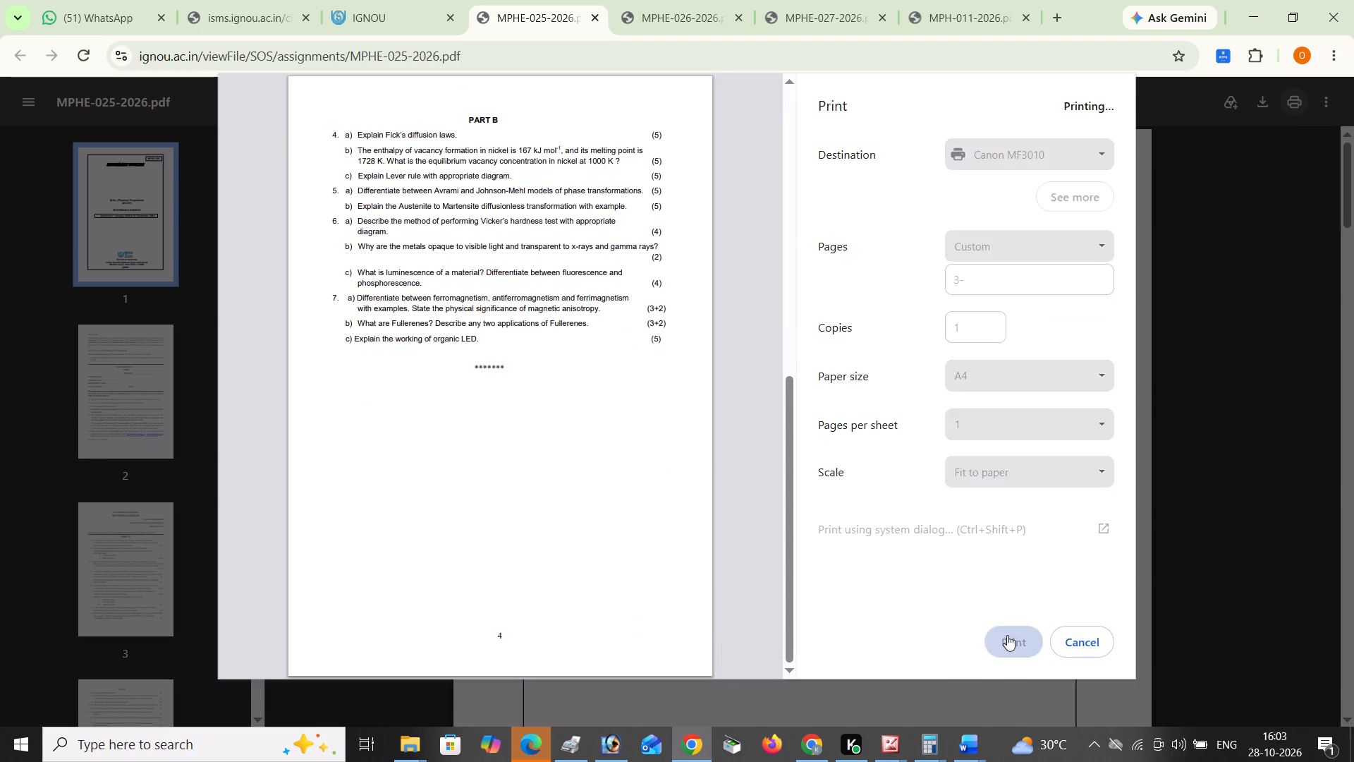
Copy the course code MPH16 from the Jul-2025 registration row and search the assignments table for it.
{"action": "left_click", "coordinate": [263, 3]}
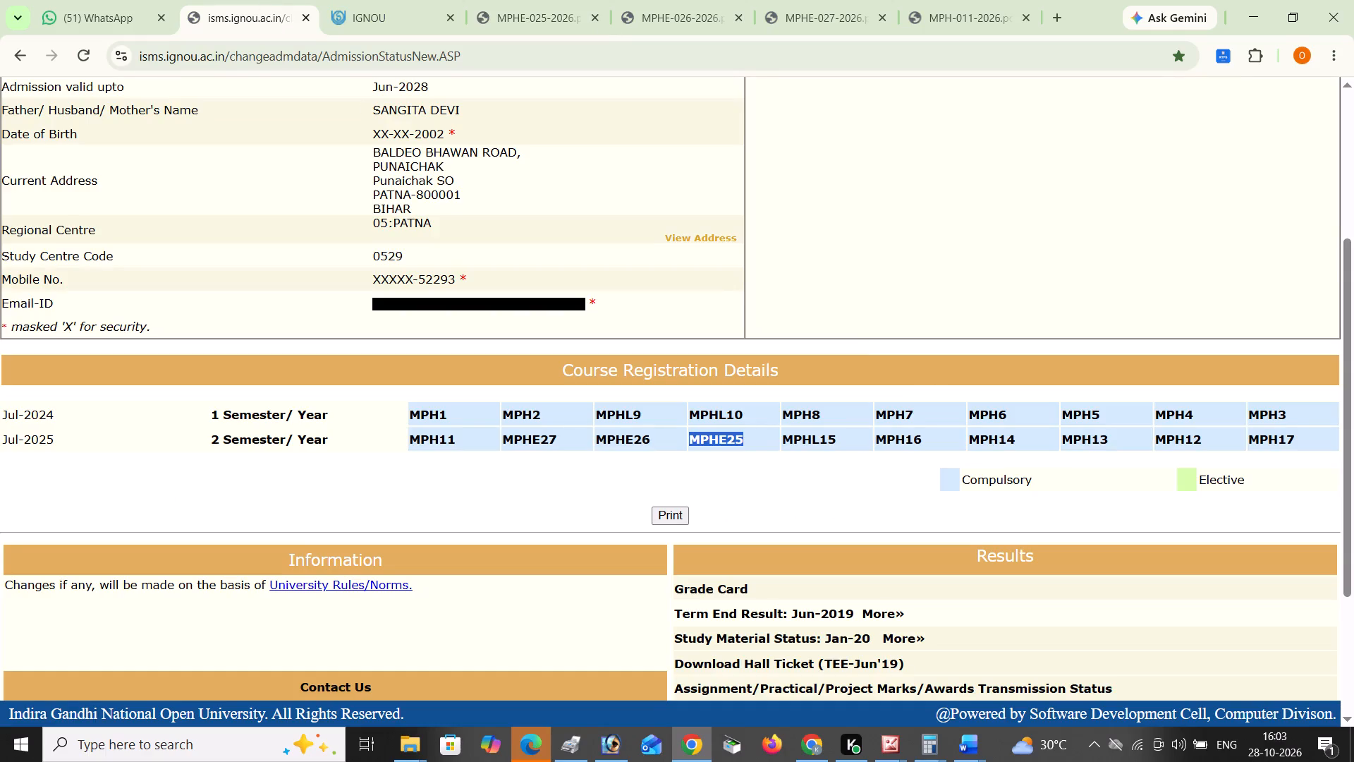
{"action": "double_click", "coordinate": [895, 440]}
{"action": "key", "text": "ctrl+c"}
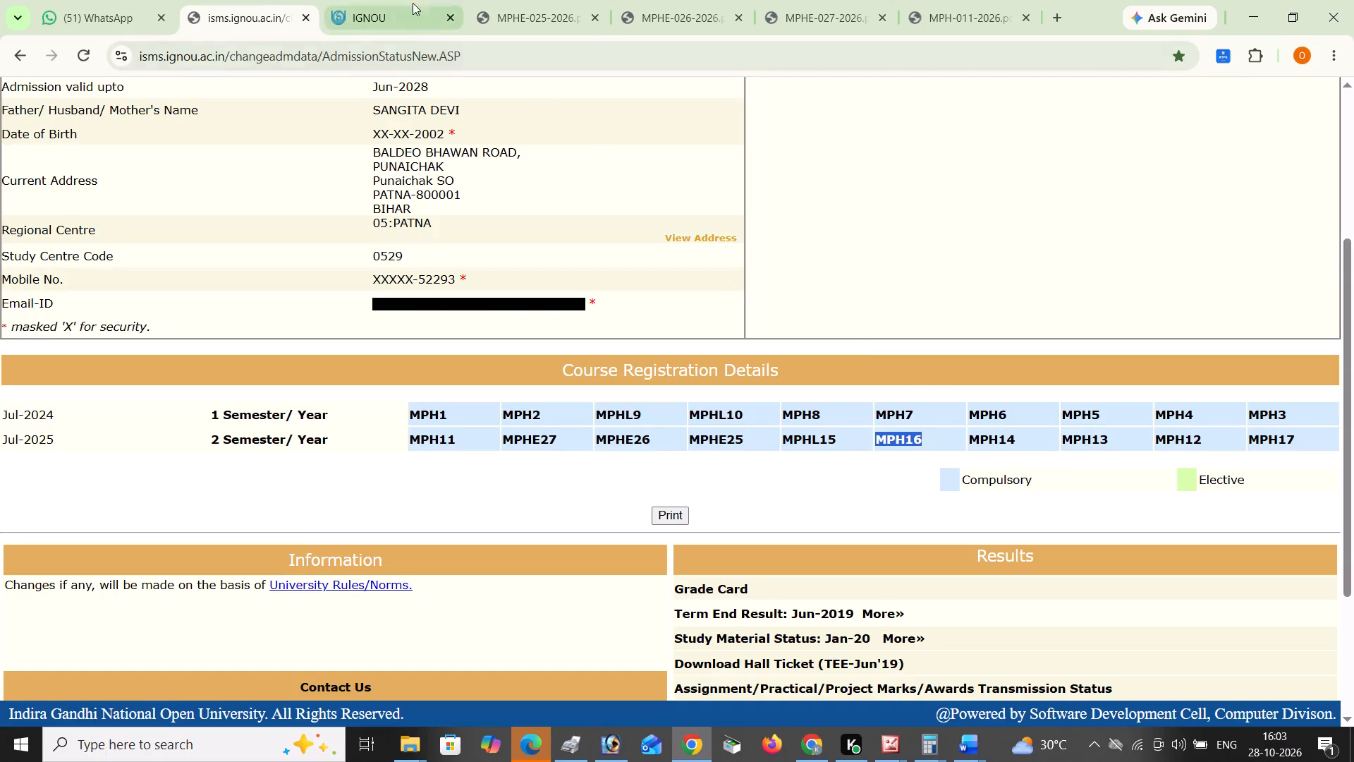
{"action": "left_click", "coordinate": [402, 0]}
{"action": "scroll", "coordinate": [1116, 265], "scroll_direction": "up", "scroll_amount": 1}
{"action": "double_click", "coordinate": [1090, 220]}
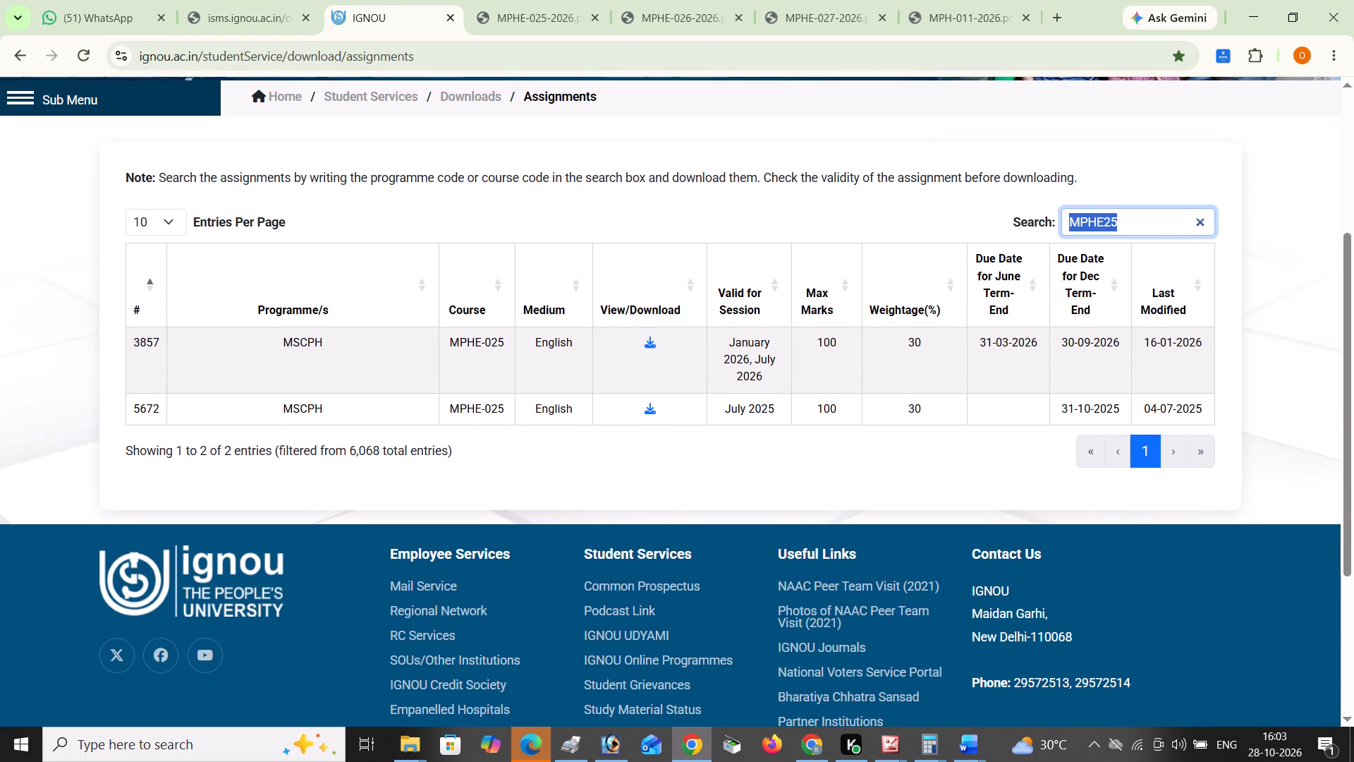
{"action": "key", "text": "ctrl+v"}
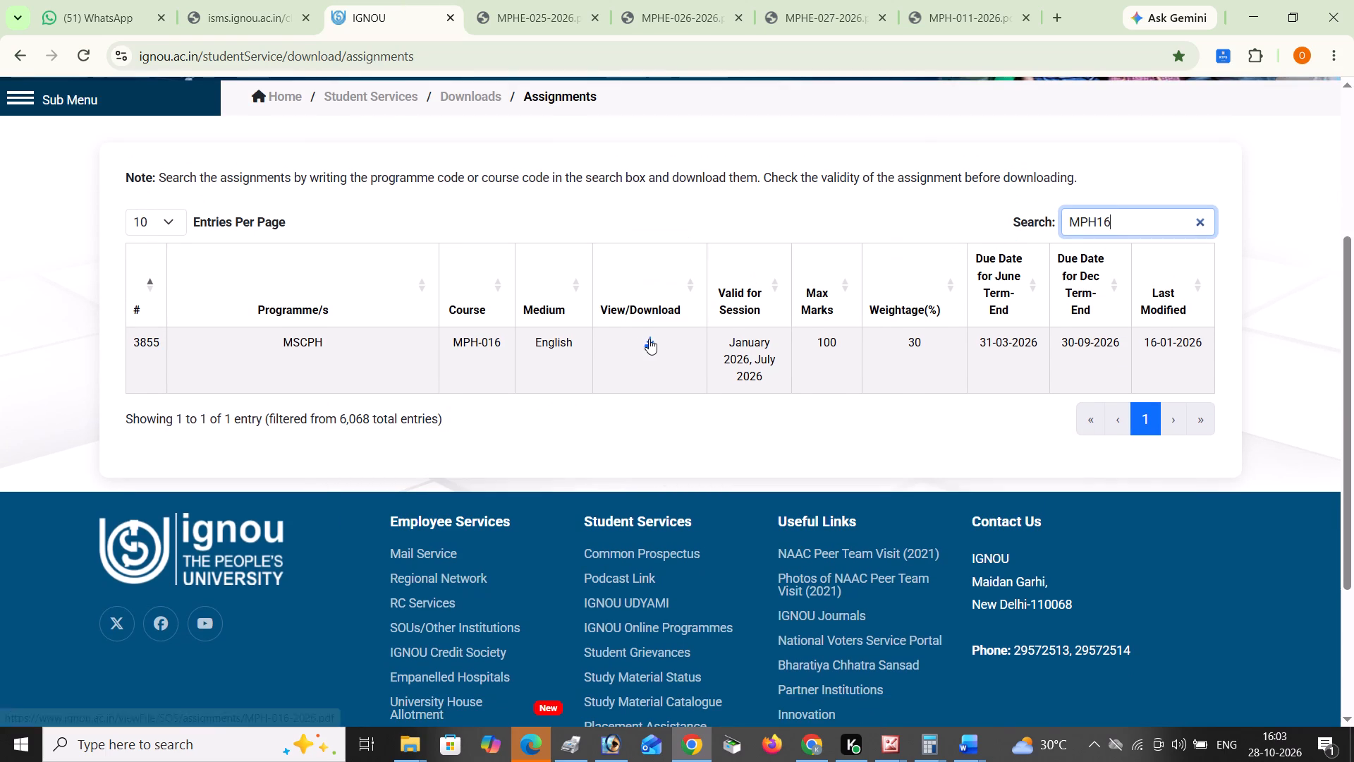
Open the English MPH-016 assignment for January 2026, July 2026 and print only the question pages, from page 3 onward.
{"action": "left_click", "coordinate": [649, 339]}
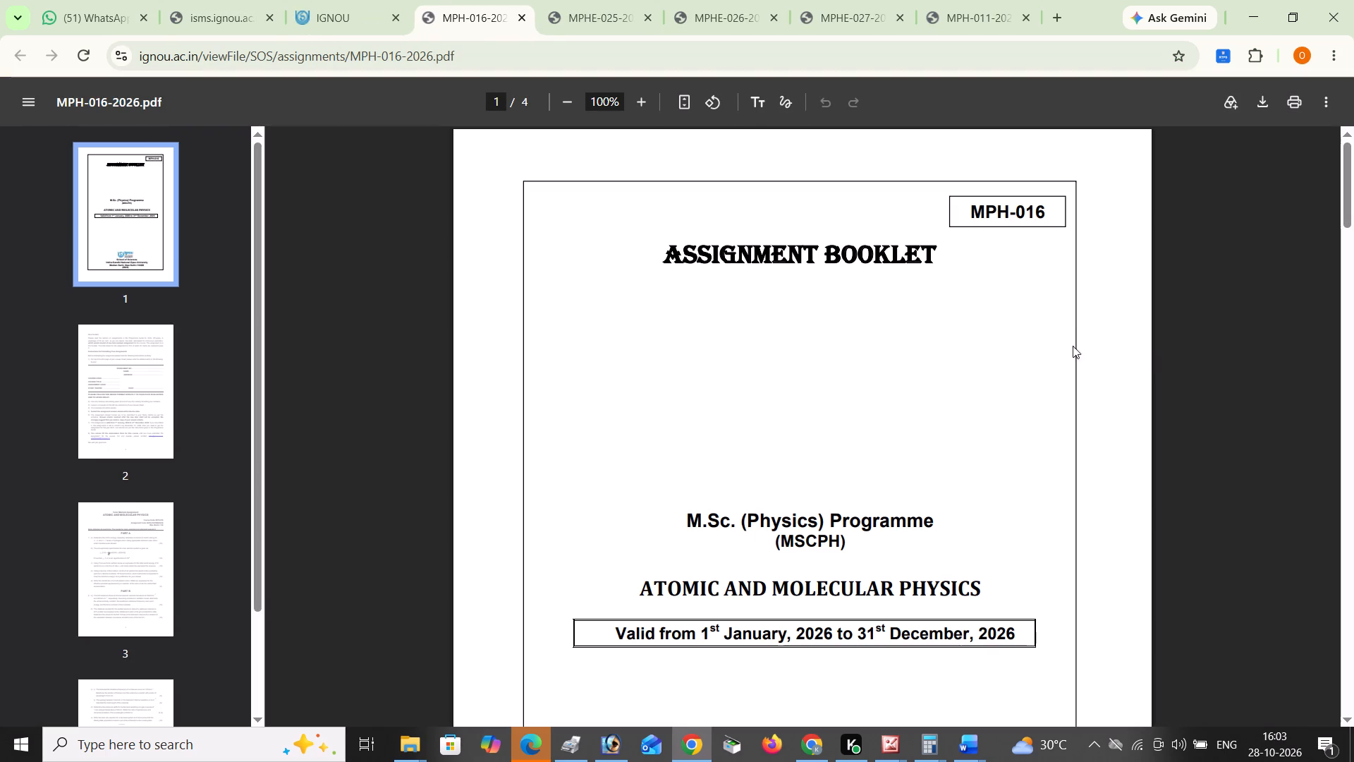
{"action": "left_click", "coordinate": [1294, 102]}
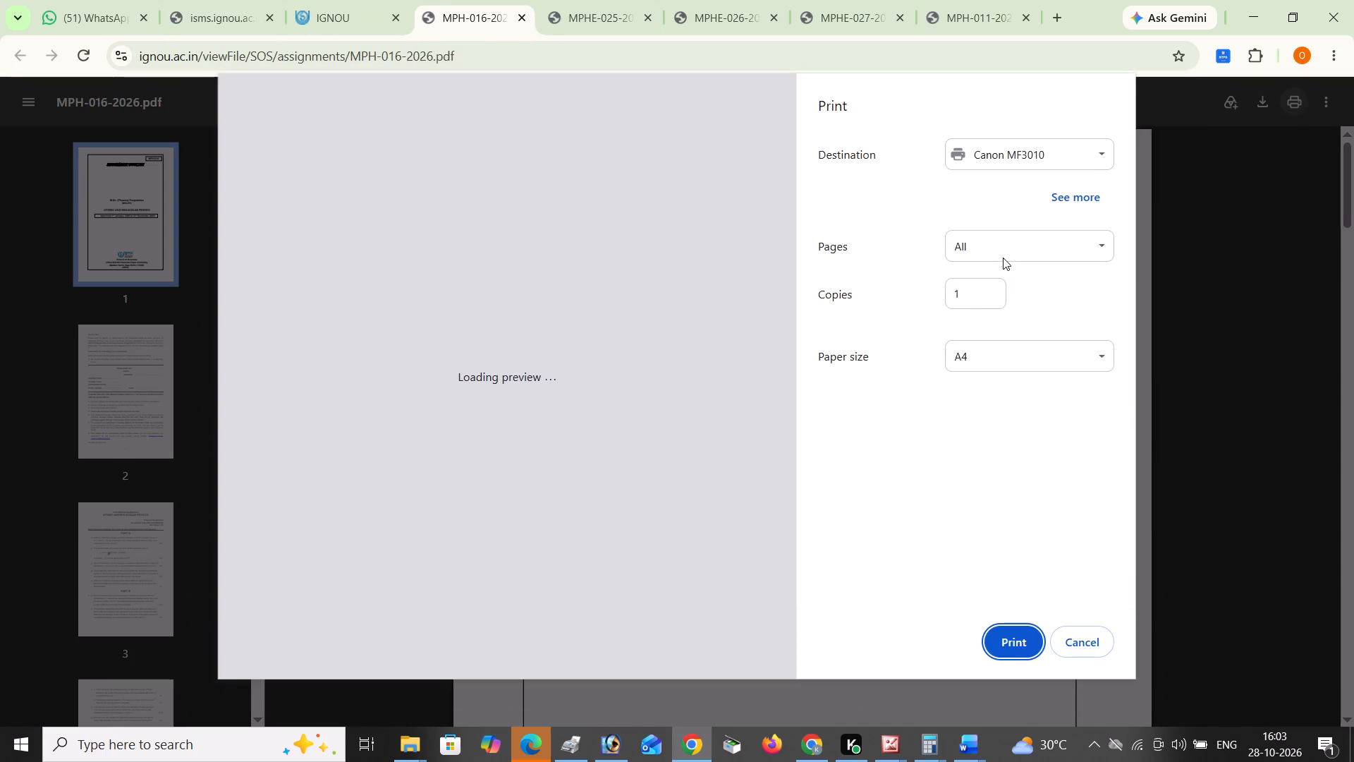
{"action": "left_click", "coordinate": [999, 246]}
{"action": "left_click", "coordinate": [1015, 338]}
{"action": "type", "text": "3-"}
{"action": "scroll", "coordinate": [586, 348], "scroll_direction": "down", "scroll_amount": 20}
{"action": "scroll", "coordinate": [586, 348], "scroll_direction": "down", "scroll_amount": 4}
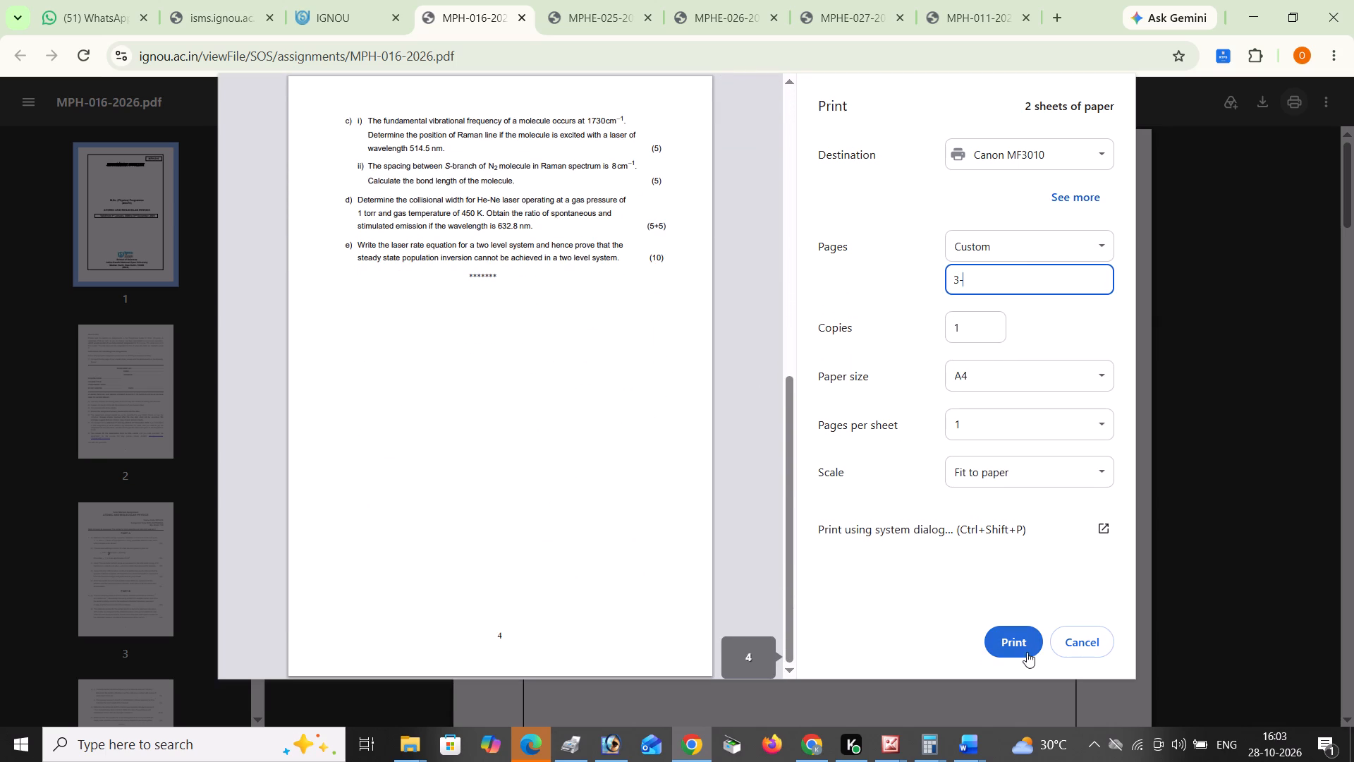
{"action": "left_click", "coordinate": [1014, 647]}
Copy the course code MPH14 from the Jul-2025 registration row and search the assignments table for it.
{"action": "left_click", "coordinate": [352, 6]}
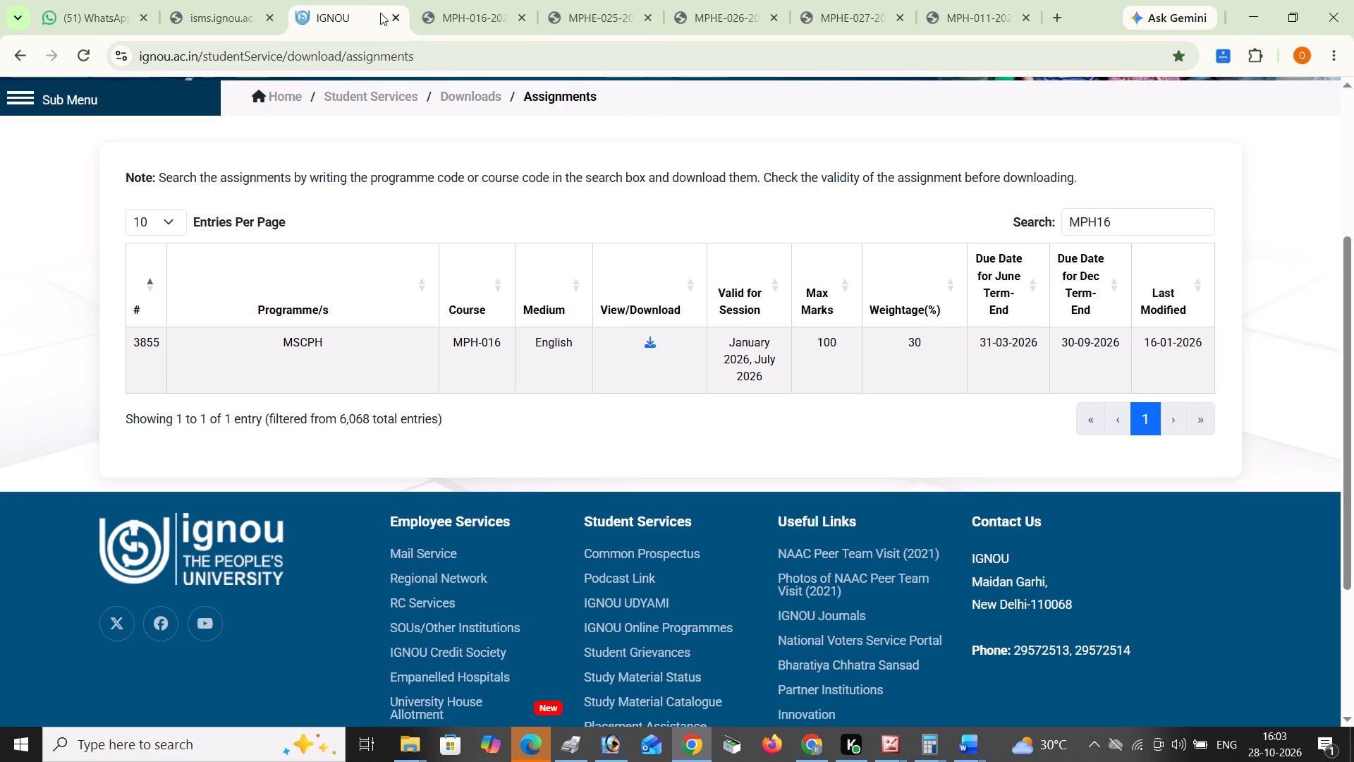
{"action": "left_click", "coordinate": [214, 1]}
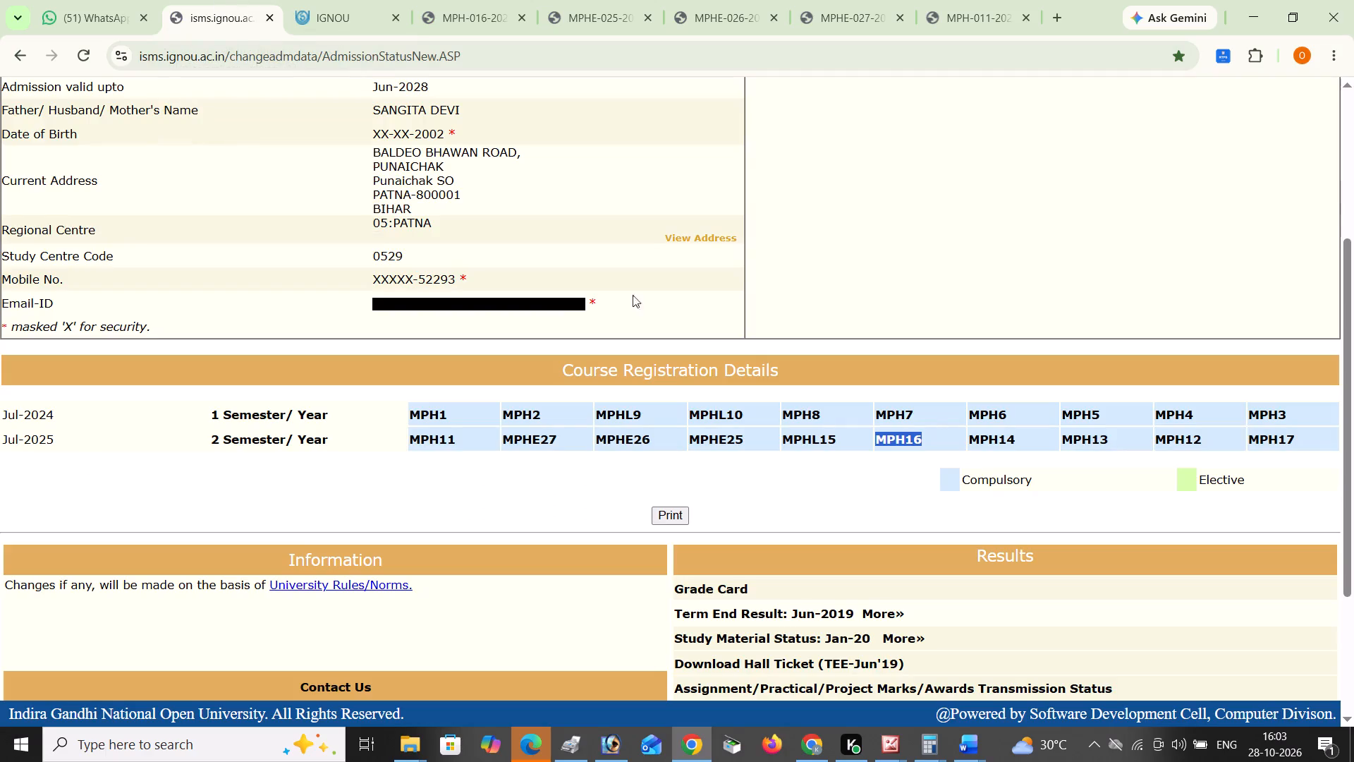
{"action": "double_click", "coordinate": [980, 438]}
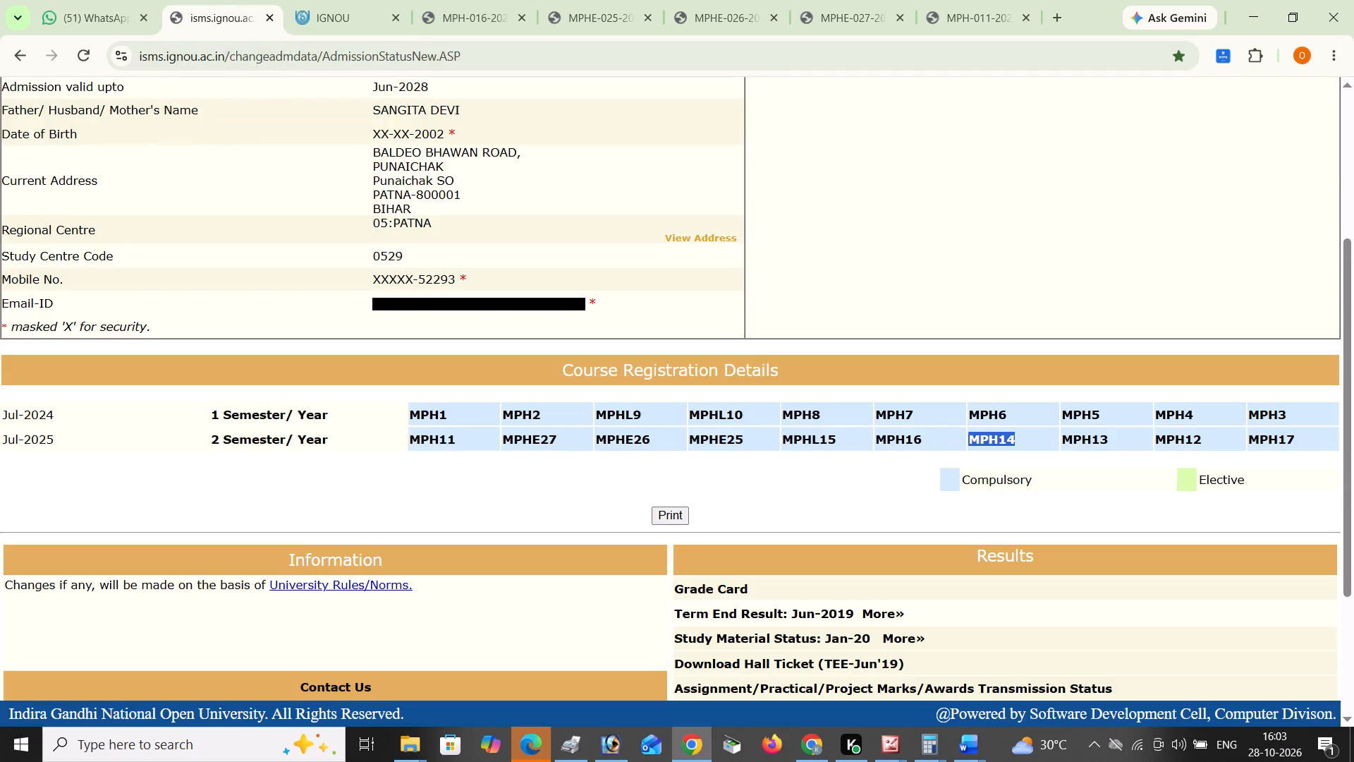
{"action": "key", "text": "ctrl+c"}
{"action": "left_click", "coordinate": [327, 0]}
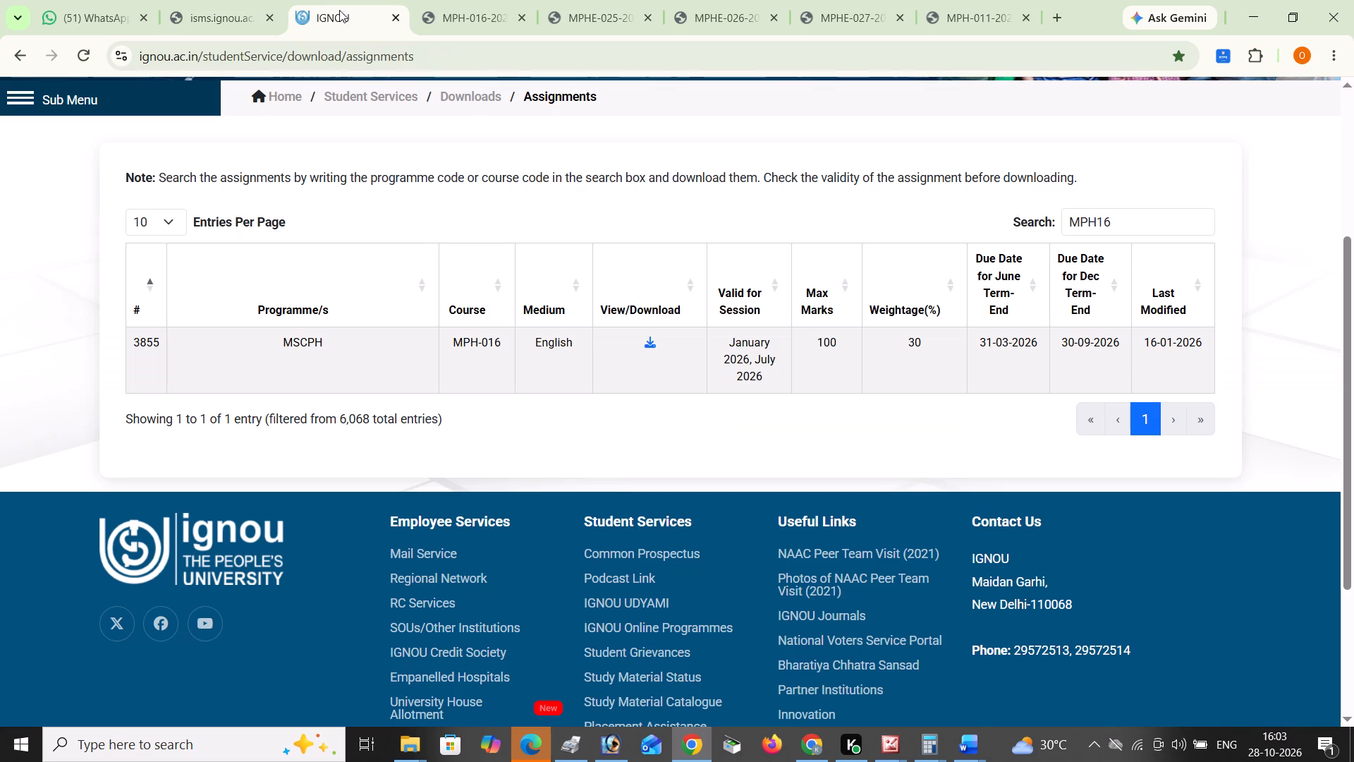
{"action": "double_click", "coordinate": [1079, 234]}
{"action": "key", "text": "ctrl+v"}
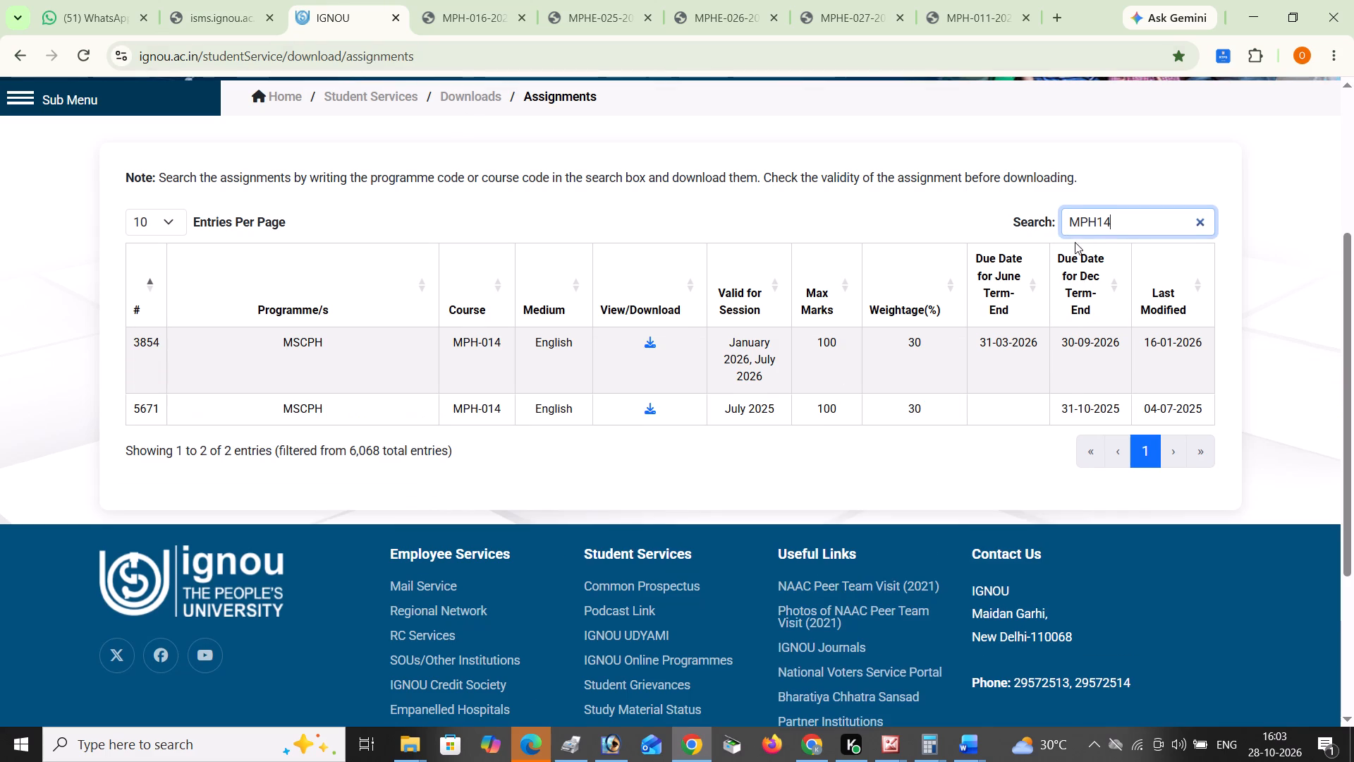
Open the English MPH-014 assignment for January 2026, July 2026 and print only the question pages, from page 3 onward.
{"action": "scroll", "coordinate": [635, 420], "scroll_direction": "down", "scroll_amount": 1}
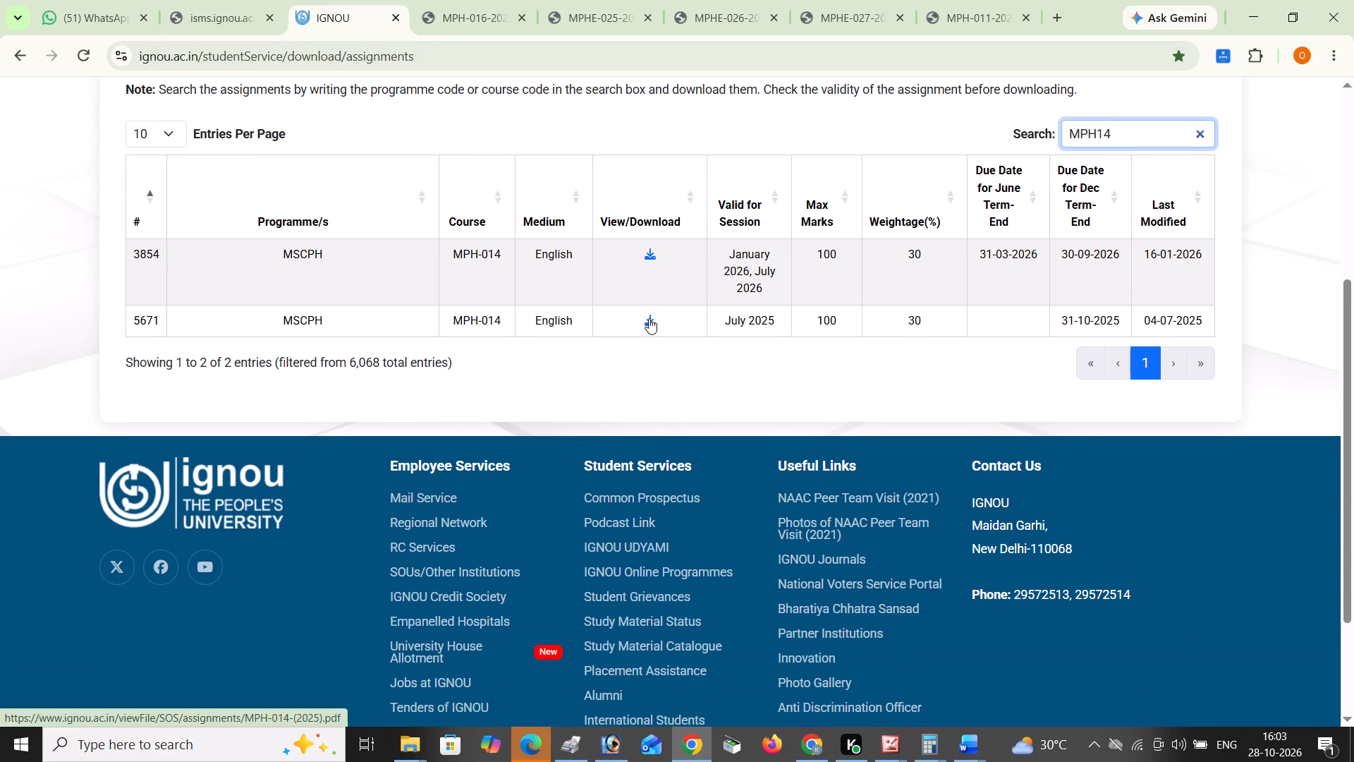
{"action": "left_click", "coordinate": [646, 250]}
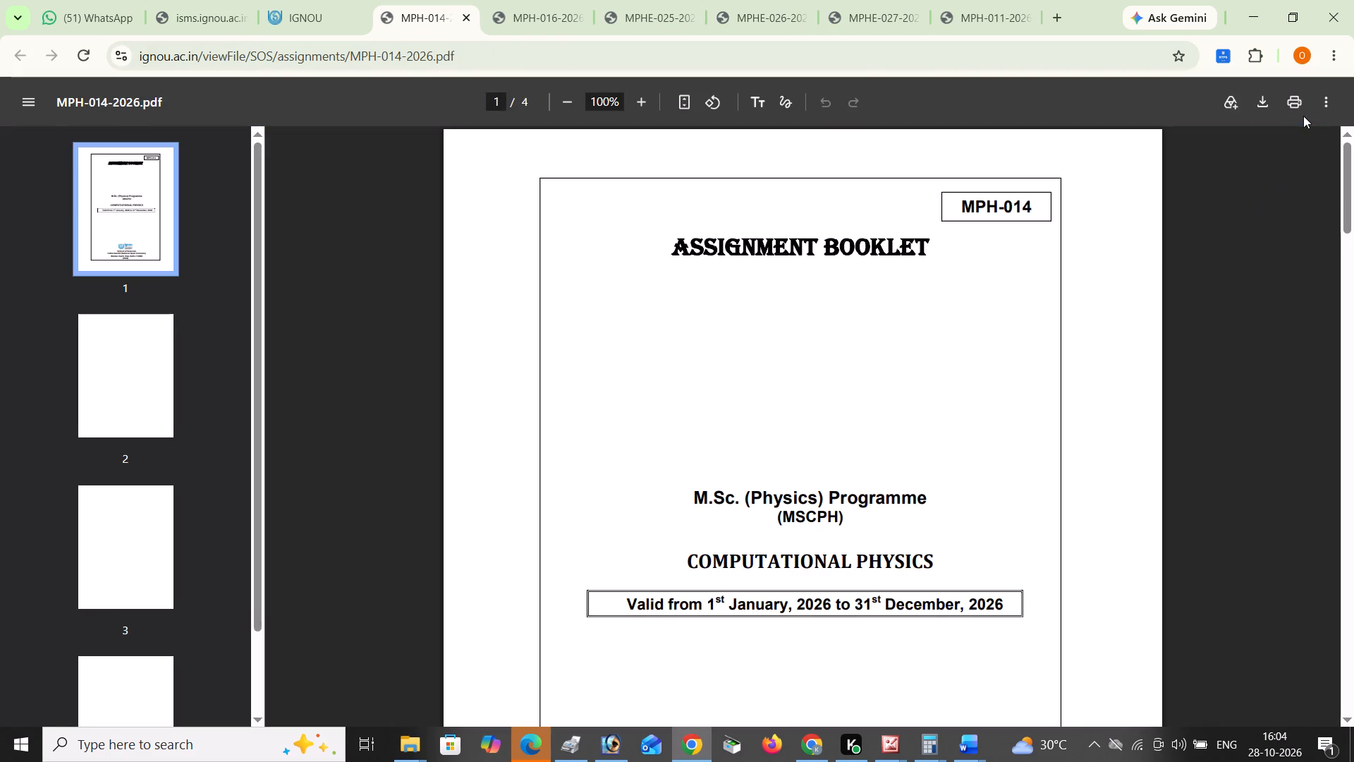
{"action": "left_click", "coordinate": [1301, 103]}
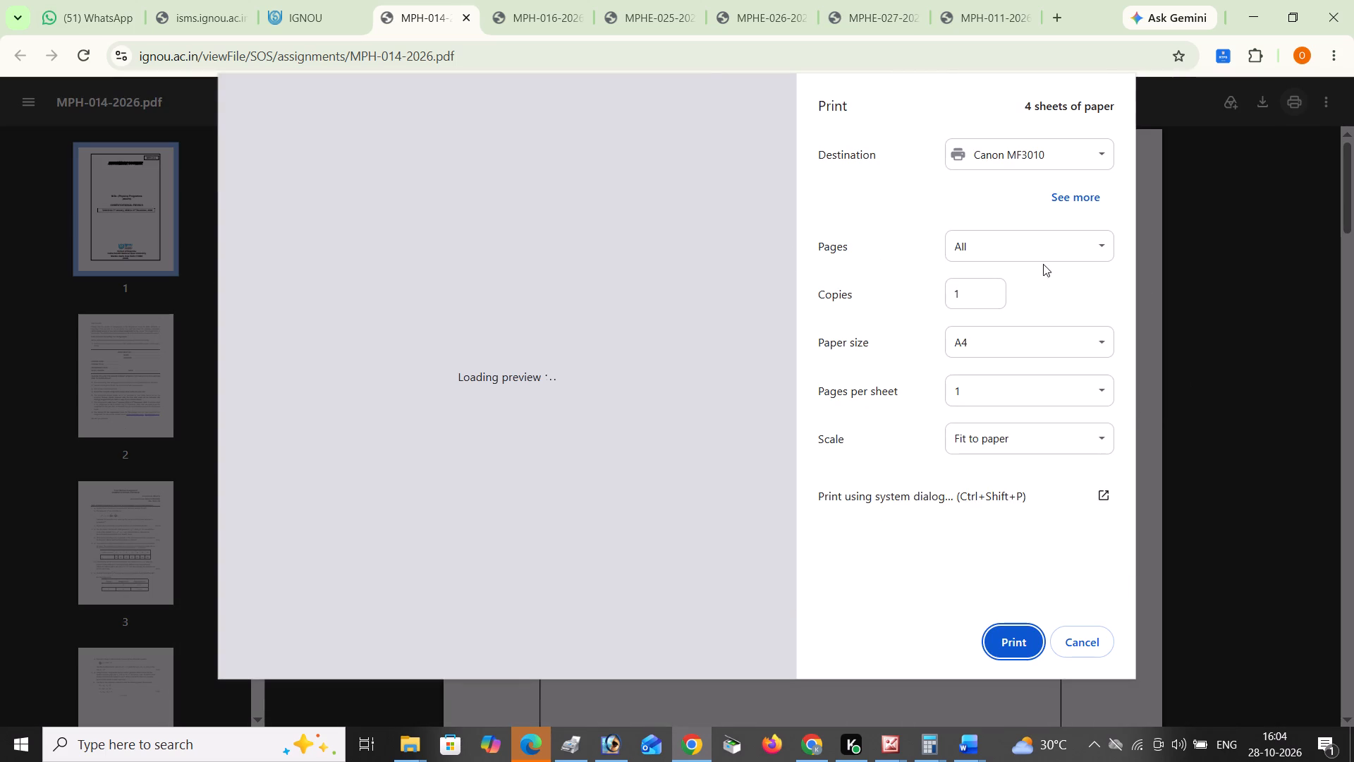
{"action": "left_click", "coordinate": [1027, 253]}
{"action": "left_click", "coordinate": [1012, 331]}
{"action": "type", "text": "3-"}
{"action": "scroll", "coordinate": [571, 347], "scroll_direction": "down", "scroll_amount": 13}
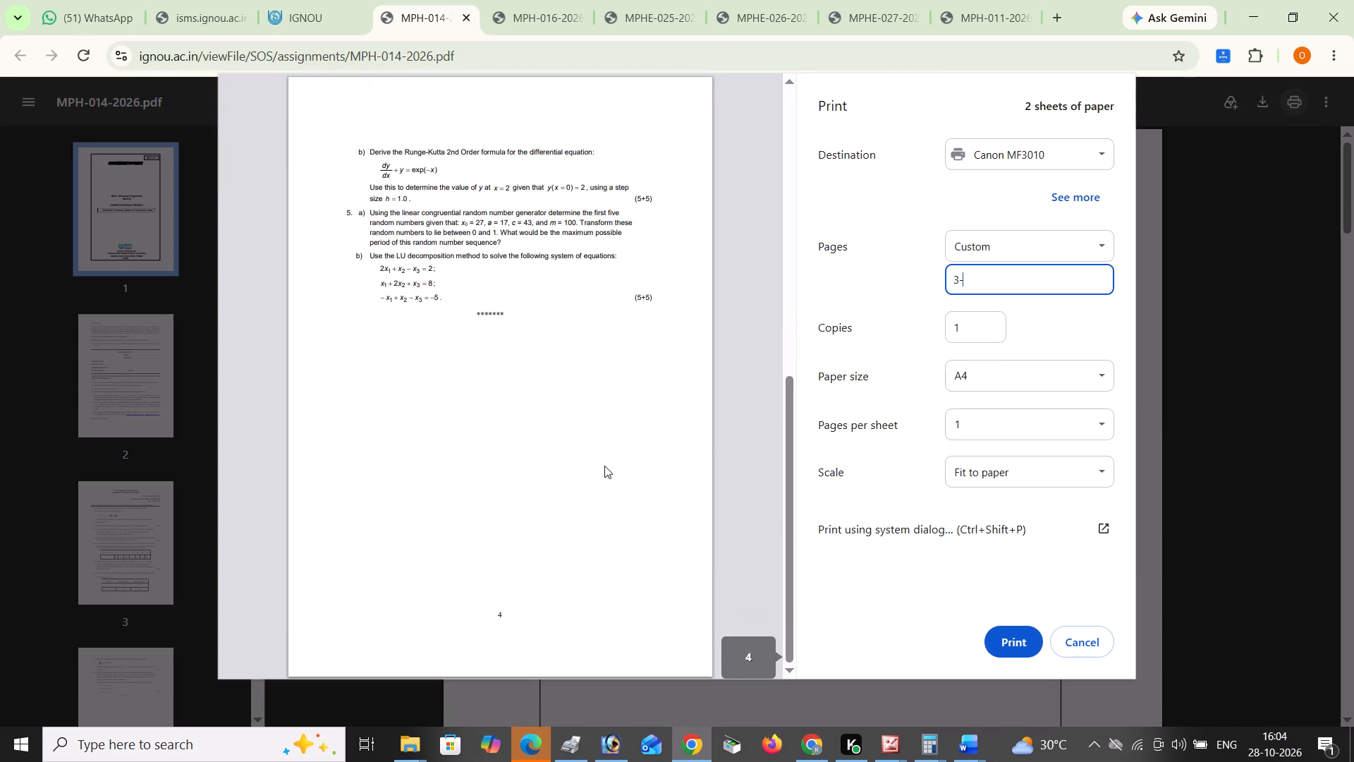
{"action": "scroll", "coordinate": [604, 466], "scroll_direction": "down", "scroll_amount": 9}
{"action": "left_click", "coordinate": [1021, 641]}
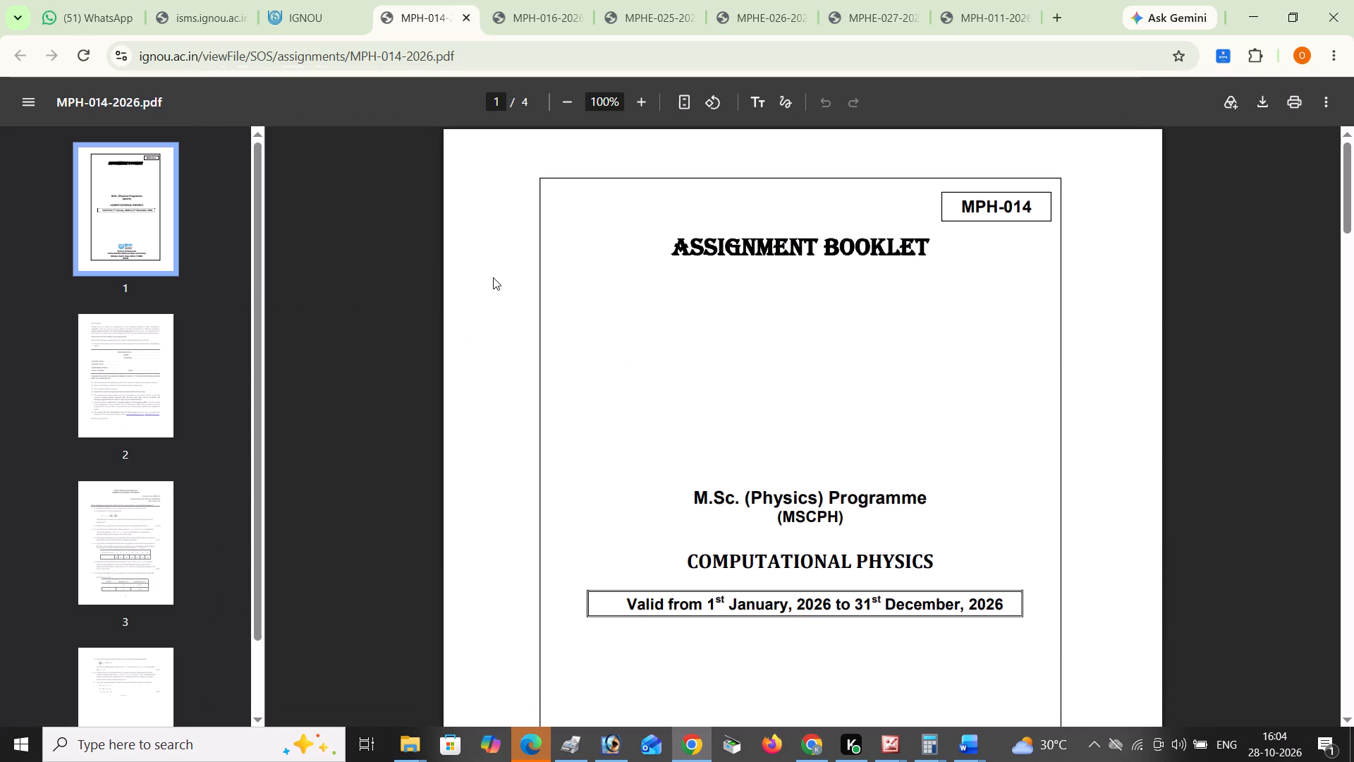
Copy the course code MPH13 from the Jul-2025 registration row and search the assignments table for it.
{"action": "left_click", "coordinate": [322, 19]}
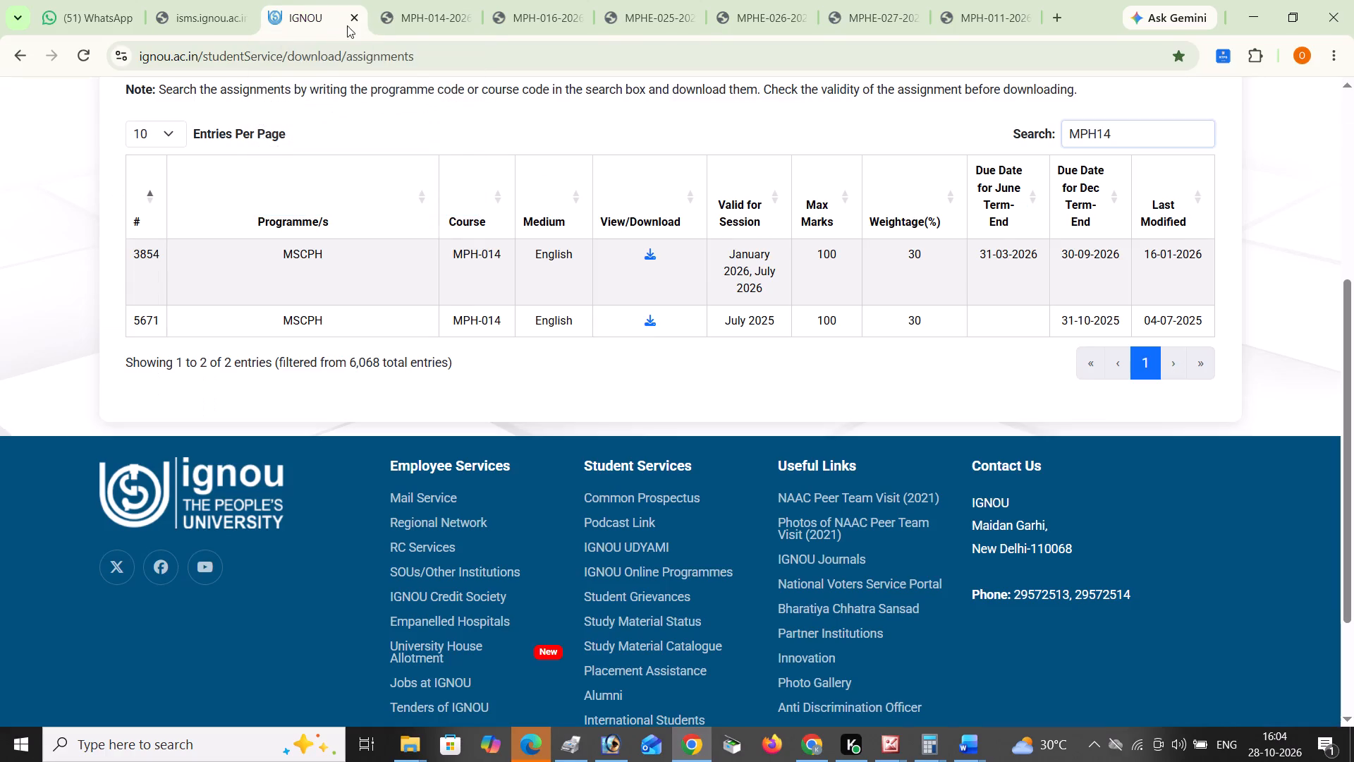
{"action": "left_click", "coordinate": [173, 3]}
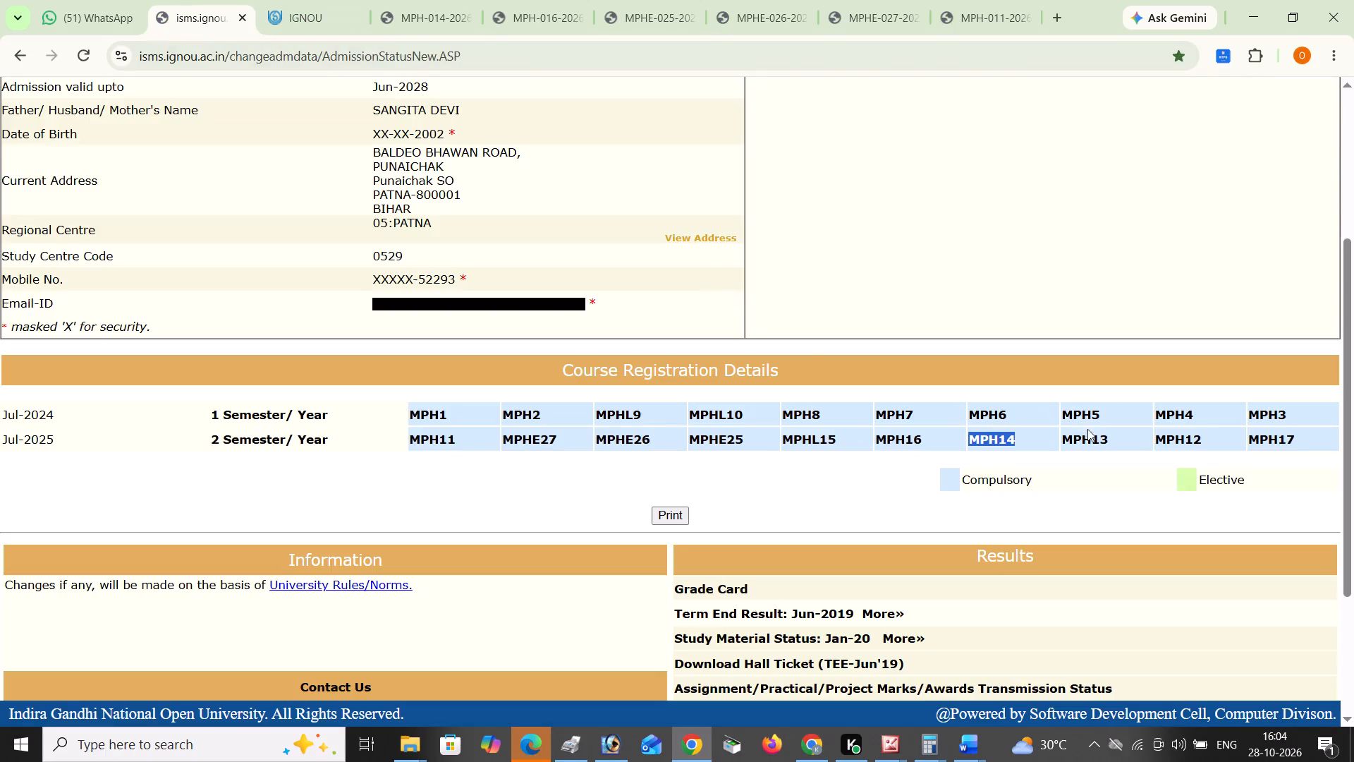
{"action": "double_click", "coordinate": [1095, 439]}
{"action": "key", "text": "ctrl+c"}
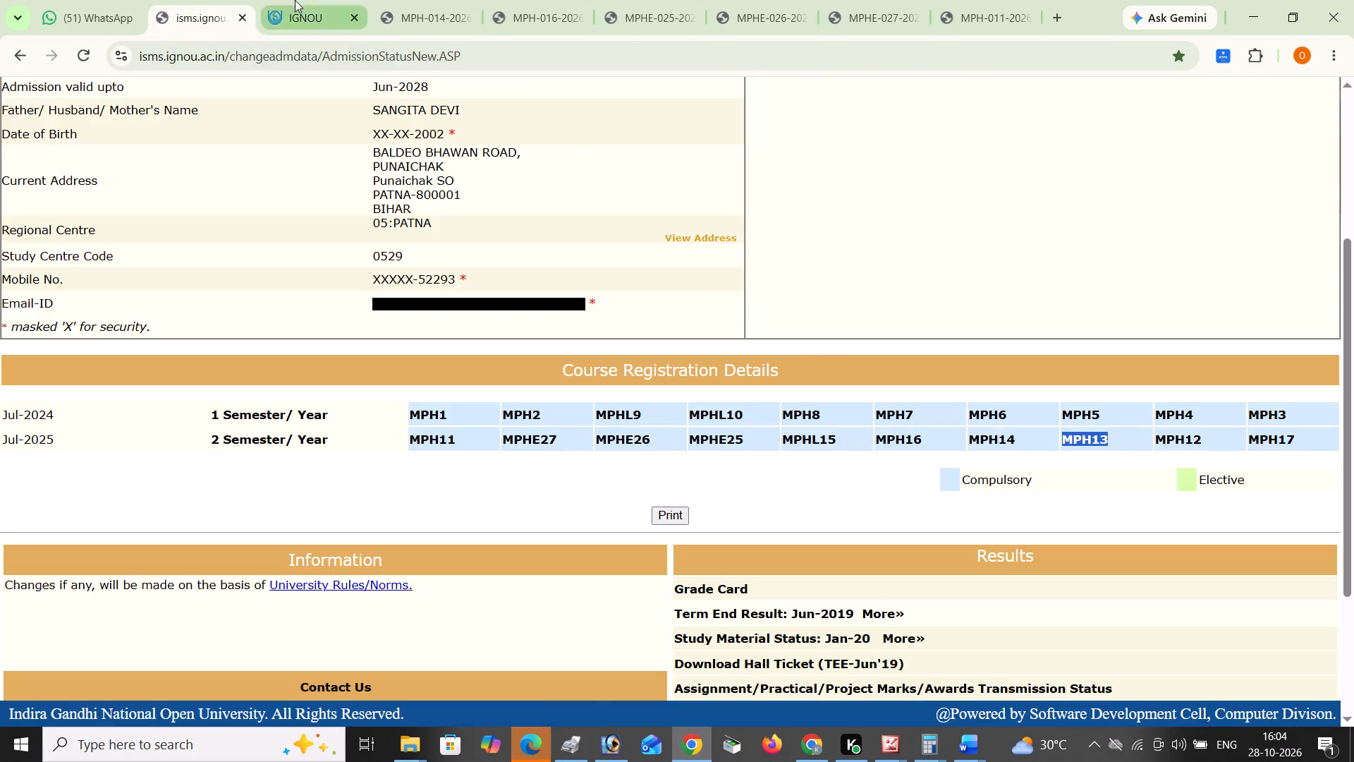
{"action": "left_click", "coordinate": [295, 0]}
{"action": "scroll", "coordinate": [1133, 265], "scroll_direction": "up", "scroll_amount": 1}
{"action": "double_click", "coordinate": [1087, 223]}
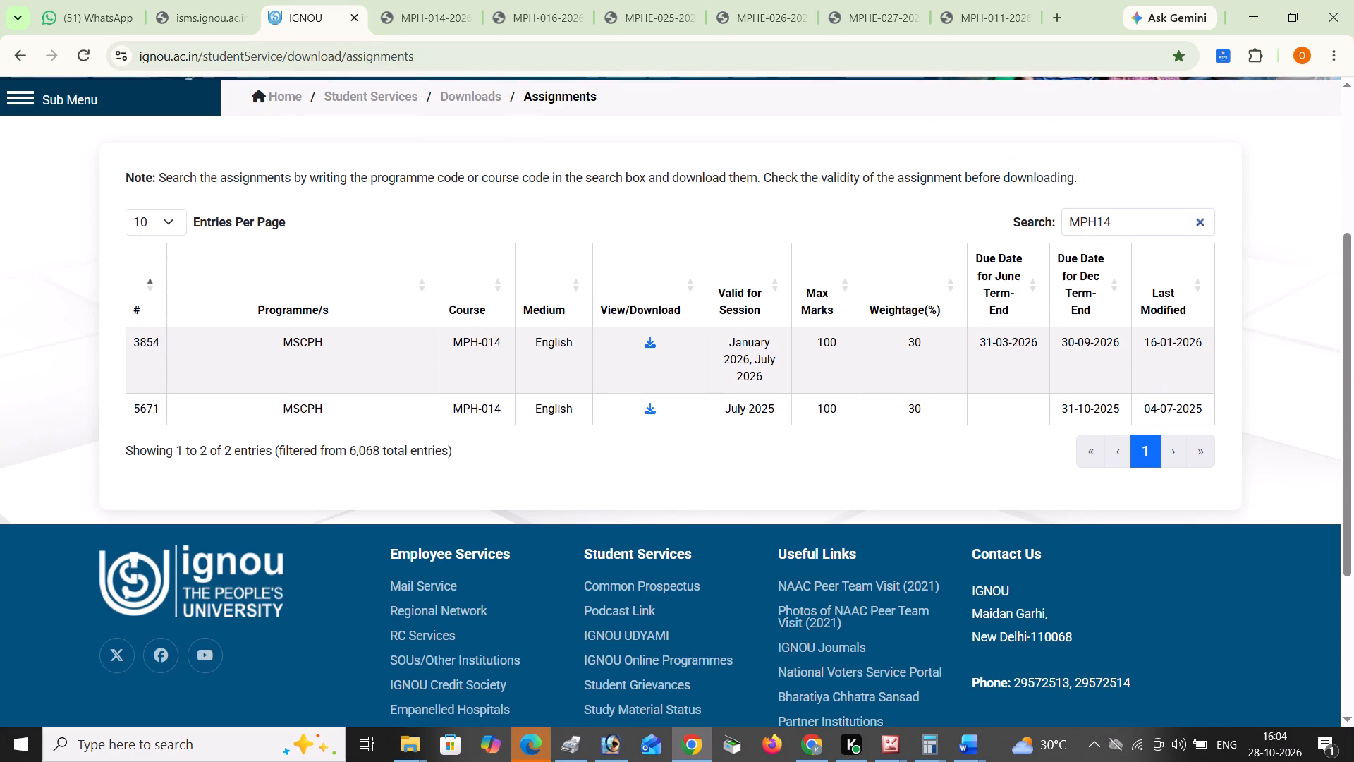
{"action": "key", "text": "ctrl+v"}
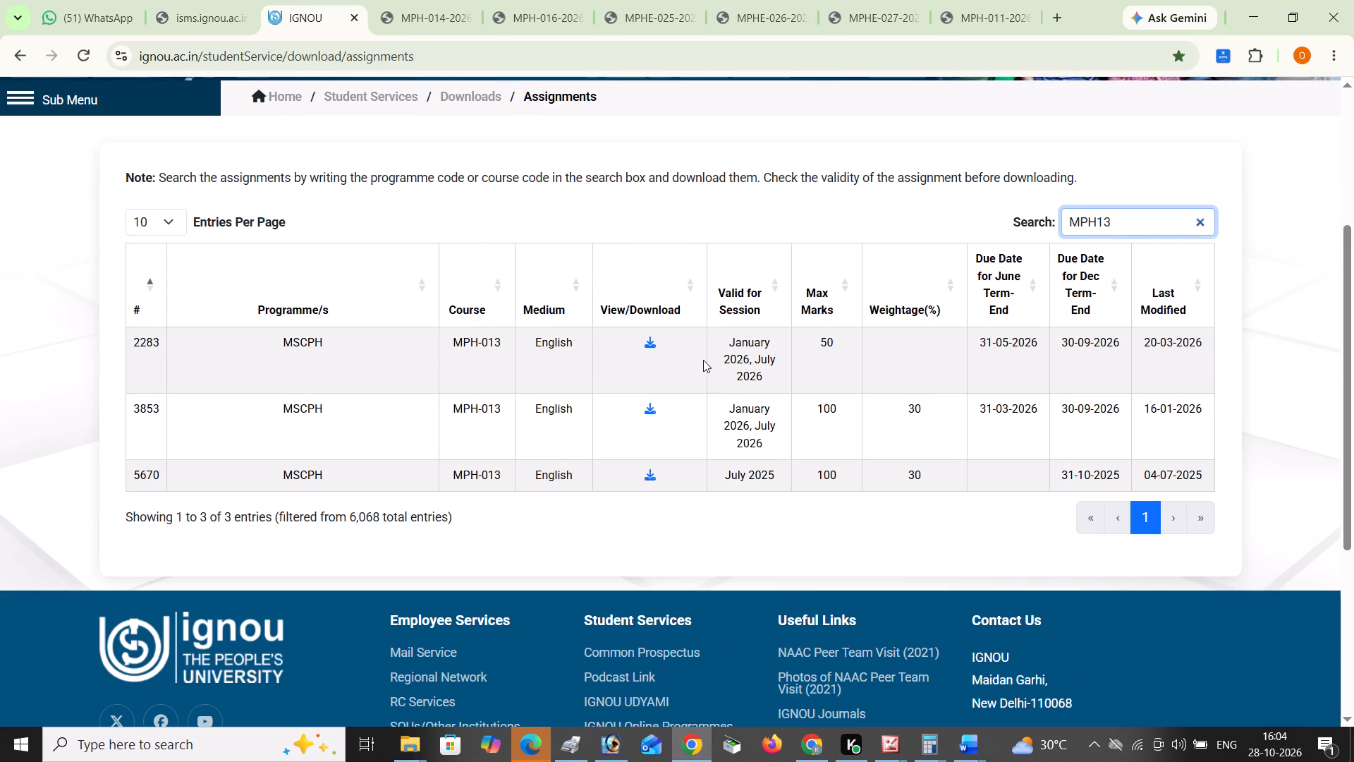
Open the English MPH-013 assignment for January 2026, July 2026 that has 100 maximum marks and 30% weightage.
{"action": "left_click", "coordinate": [644, 403]}
Examine the MPH-013 booklet's cover, instructions and question page, comparing the course title, code and questions.
{"action": "scroll", "coordinate": [664, 412], "scroll_direction": "down", "scroll_amount": 13}
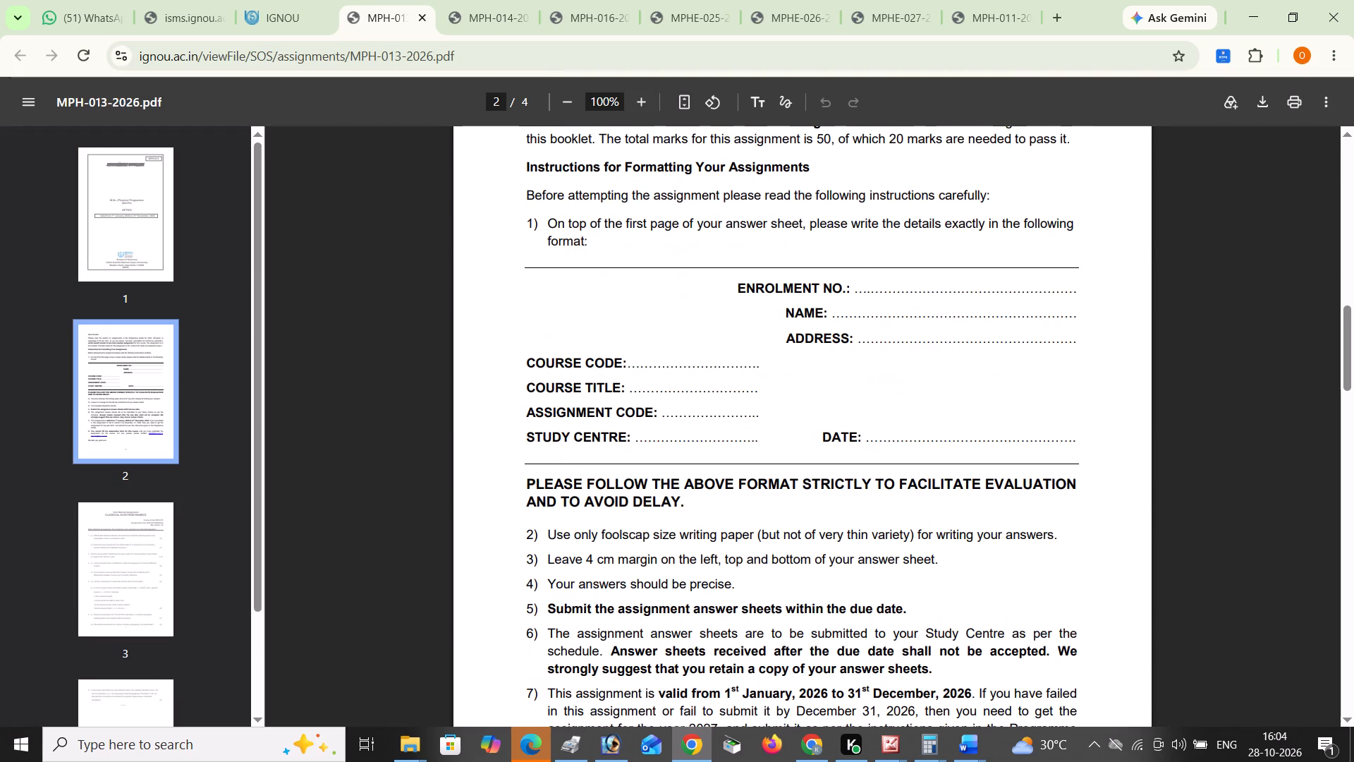
{"action": "scroll", "coordinate": [668, 430], "scroll_direction": "up", "scroll_amount": 12}
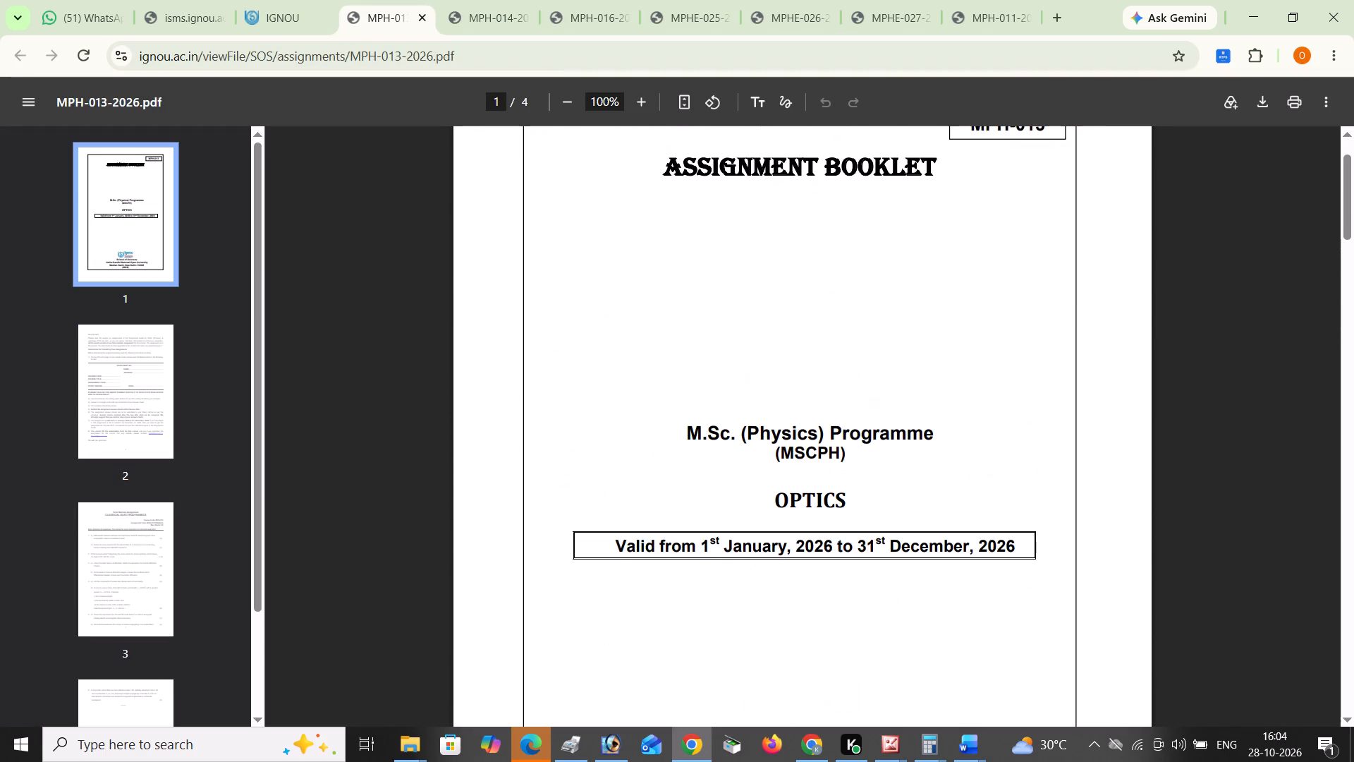
{"action": "scroll", "coordinate": [668, 430], "scroll_direction": "up", "scroll_amount": 3}
{"action": "scroll", "coordinate": [668, 430], "scroll_direction": "down", "scroll_amount": 20}
{"action": "scroll", "coordinate": [668, 430], "scroll_direction": "down", "scroll_amount": 1}
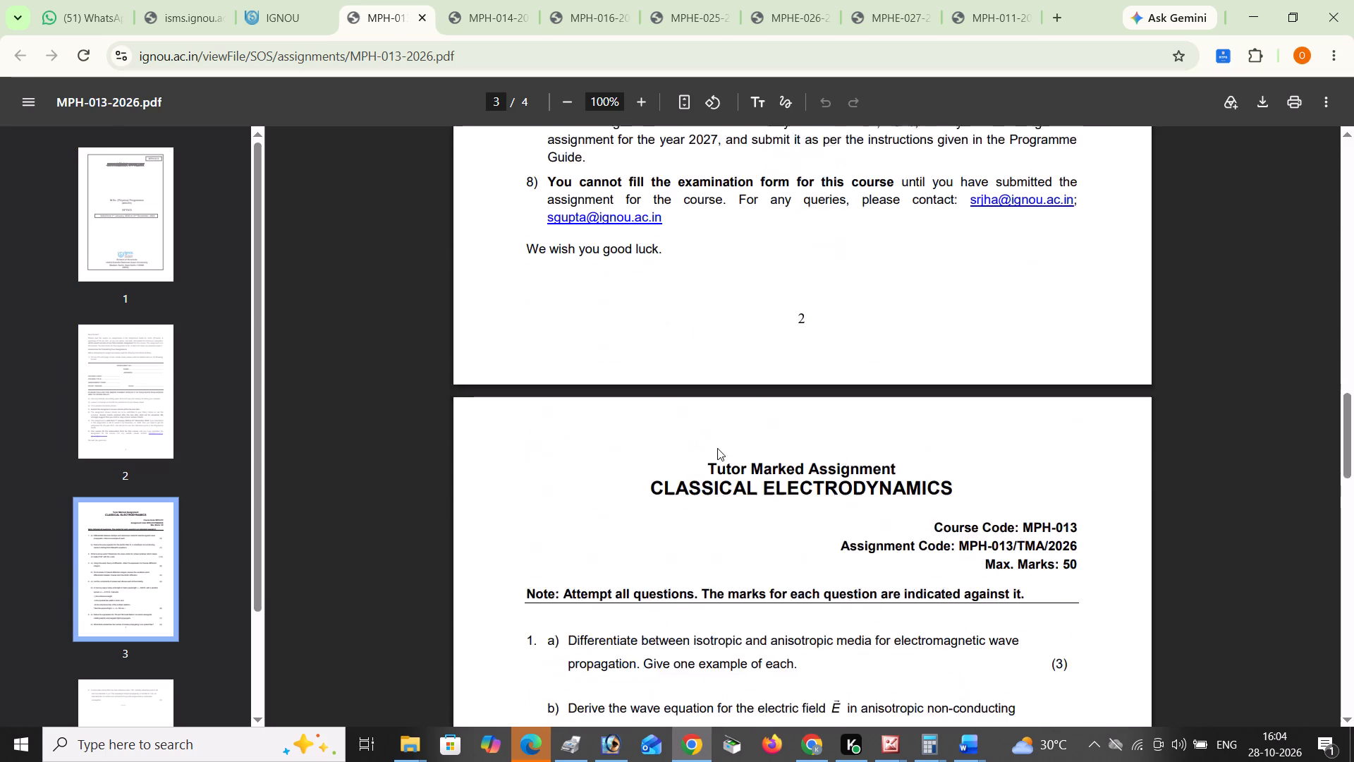
{"action": "scroll", "coordinate": [717, 448], "scroll_direction": "down", "scroll_amount": 4}
{"action": "scroll", "coordinate": [733, 452], "scroll_direction": "up", "scroll_amount": 1}
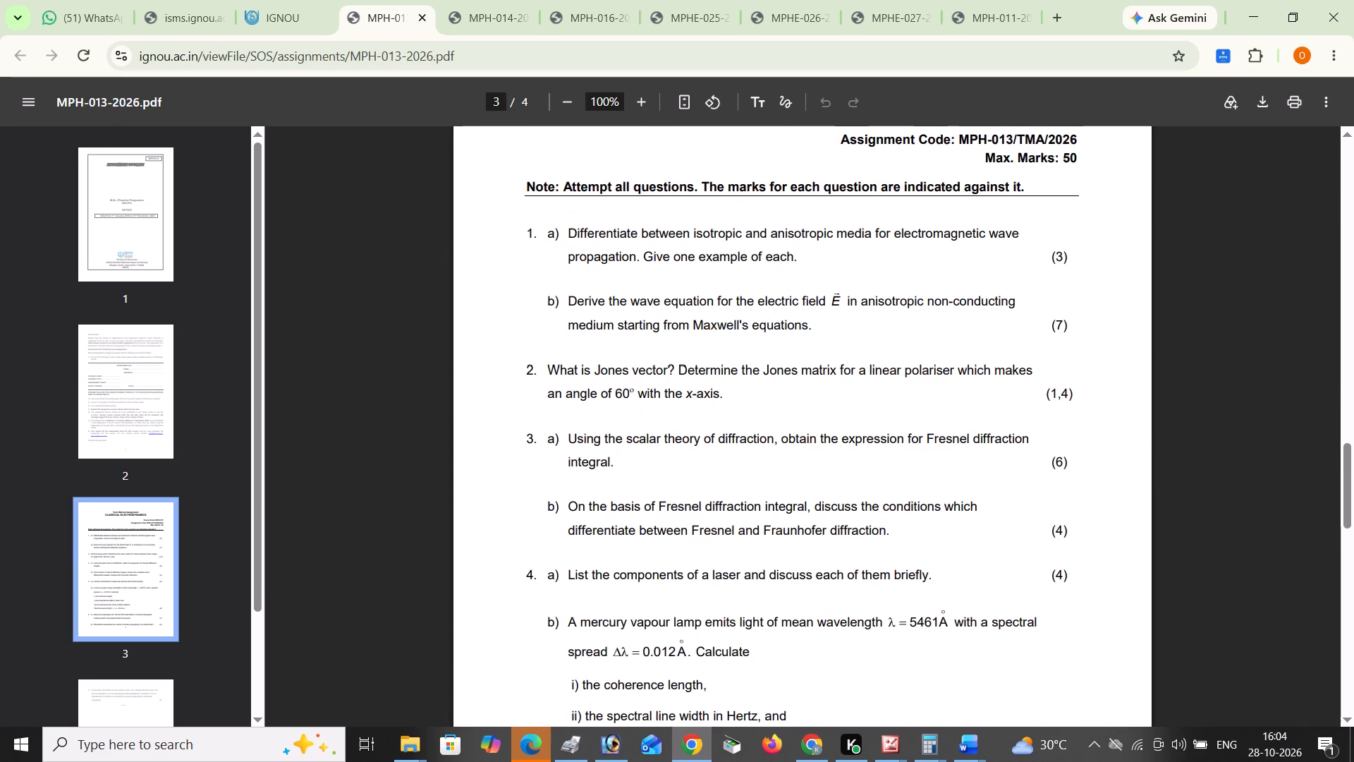
{"action": "left_click_drag", "start_coordinate": [587, 264], "coordinate": [783, 258]}
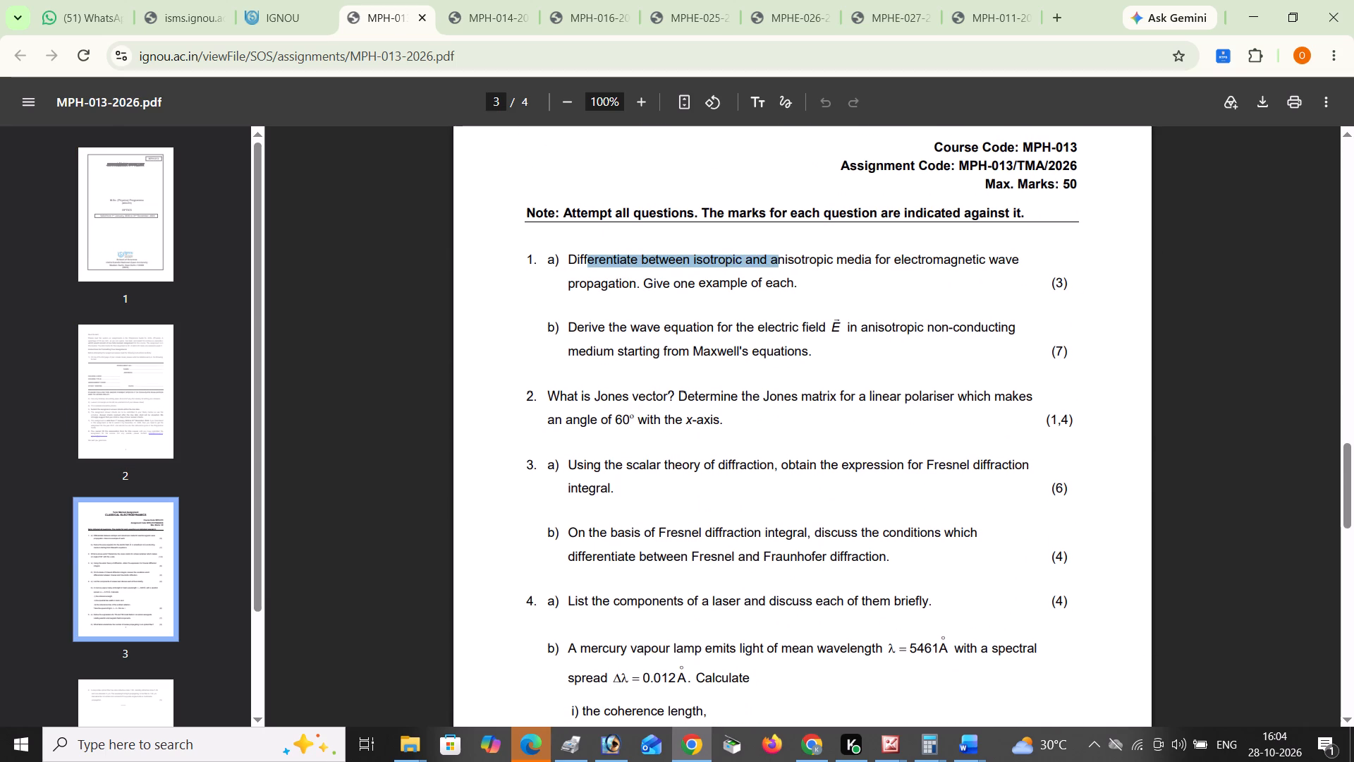
{"action": "left_click_drag", "start_coordinate": [783, 258], "coordinate": [816, 255]}
Print only the question pages of the MPH-013 assignment, from page 3 onward.
{"action": "left_click", "coordinate": [1291, 106]}
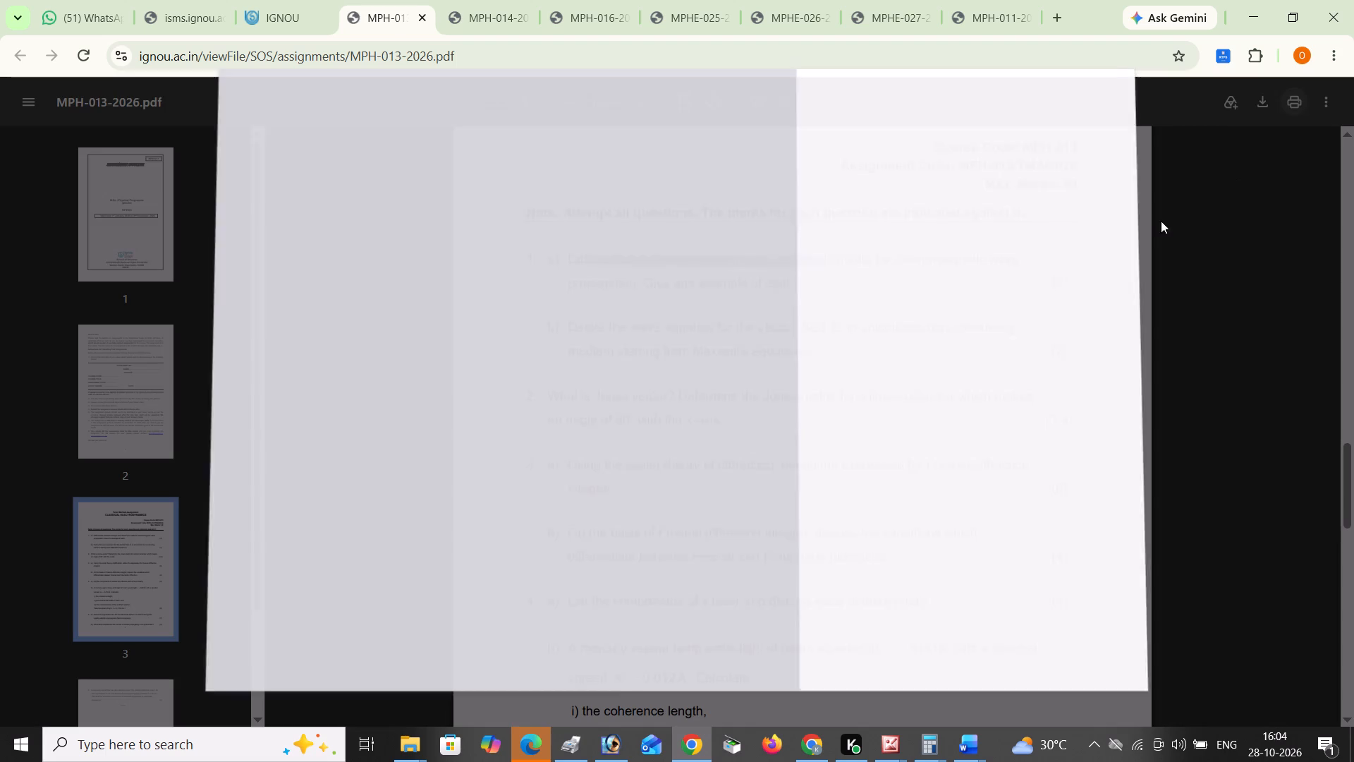
{"action": "left_click", "coordinate": [1021, 244]}
{"action": "left_click", "coordinate": [976, 336]}
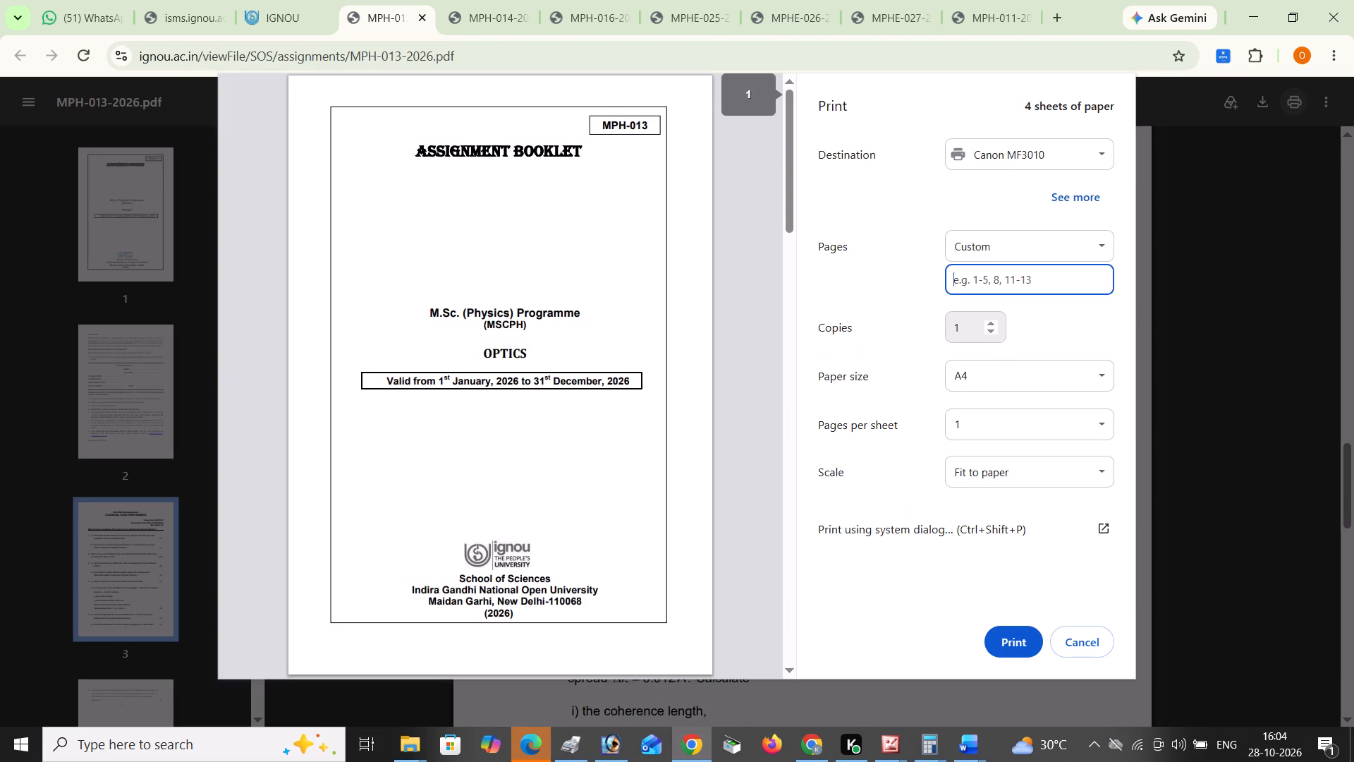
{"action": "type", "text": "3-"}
{"action": "scroll", "coordinate": [528, 371], "scroll_direction": "down", "scroll_amount": 8}
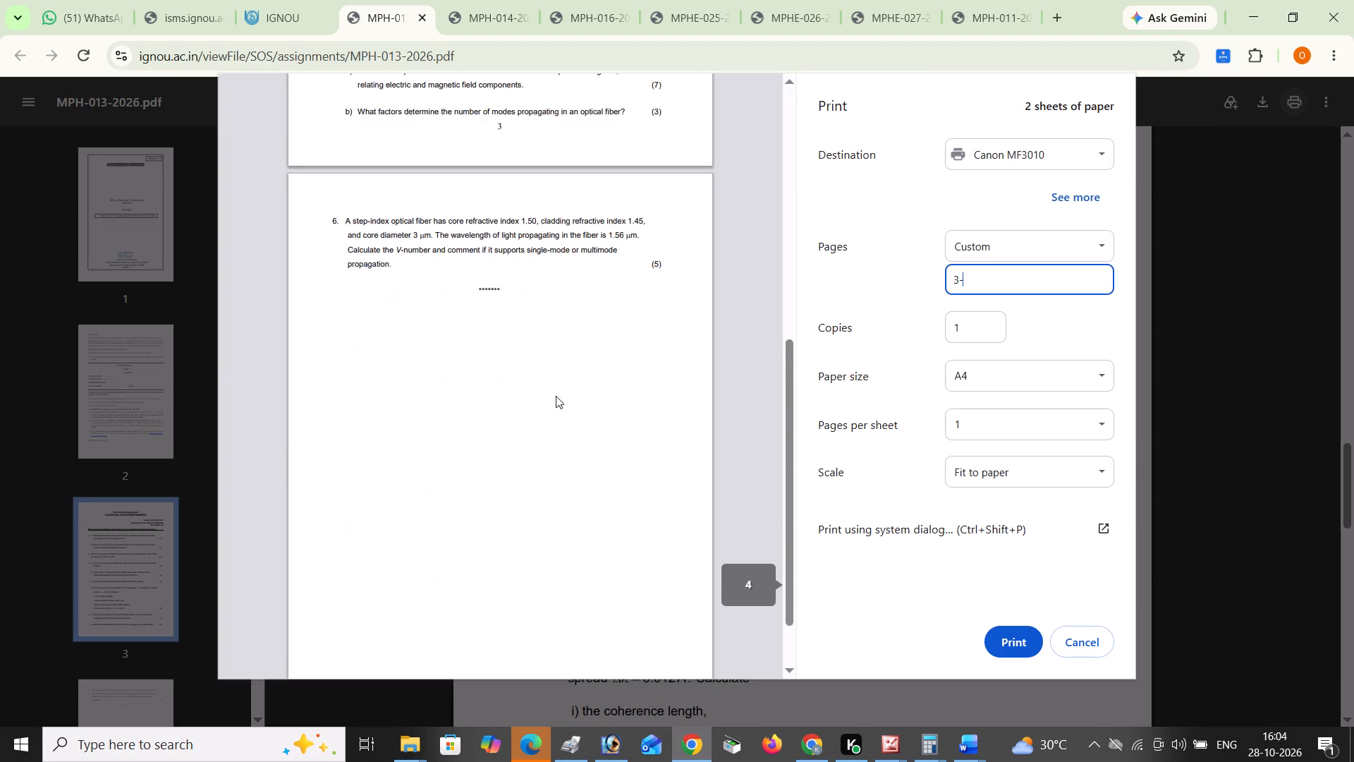
{"action": "scroll", "coordinate": [556, 396], "scroll_direction": "down", "scroll_amount": 8}
{"action": "left_click", "coordinate": [1017, 643]}
Copy the course code MPH12 from the Jul-2025 registration row and search the assignments table for it.
{"action": "left_click", "coordinate": [166, 4]}
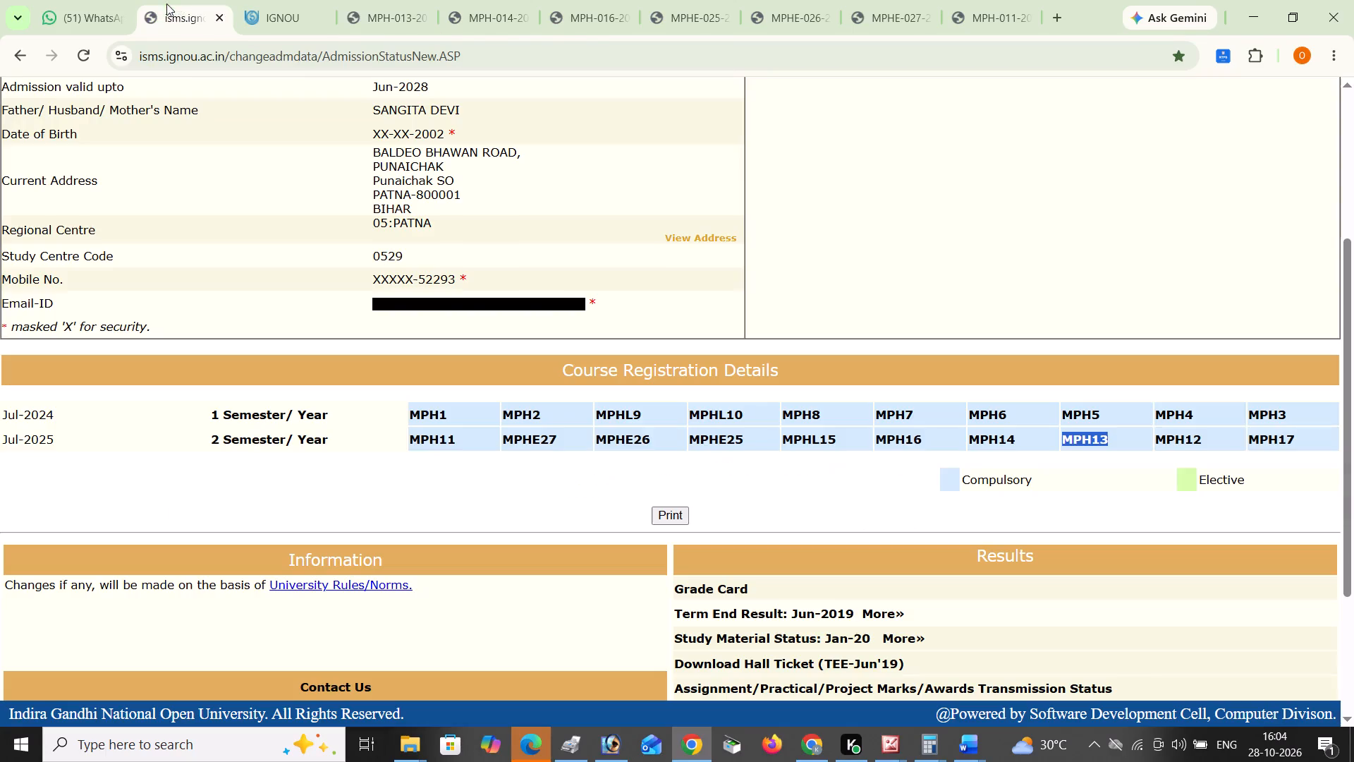
{"action": "double_click", "coordinate": [1192, 433]}
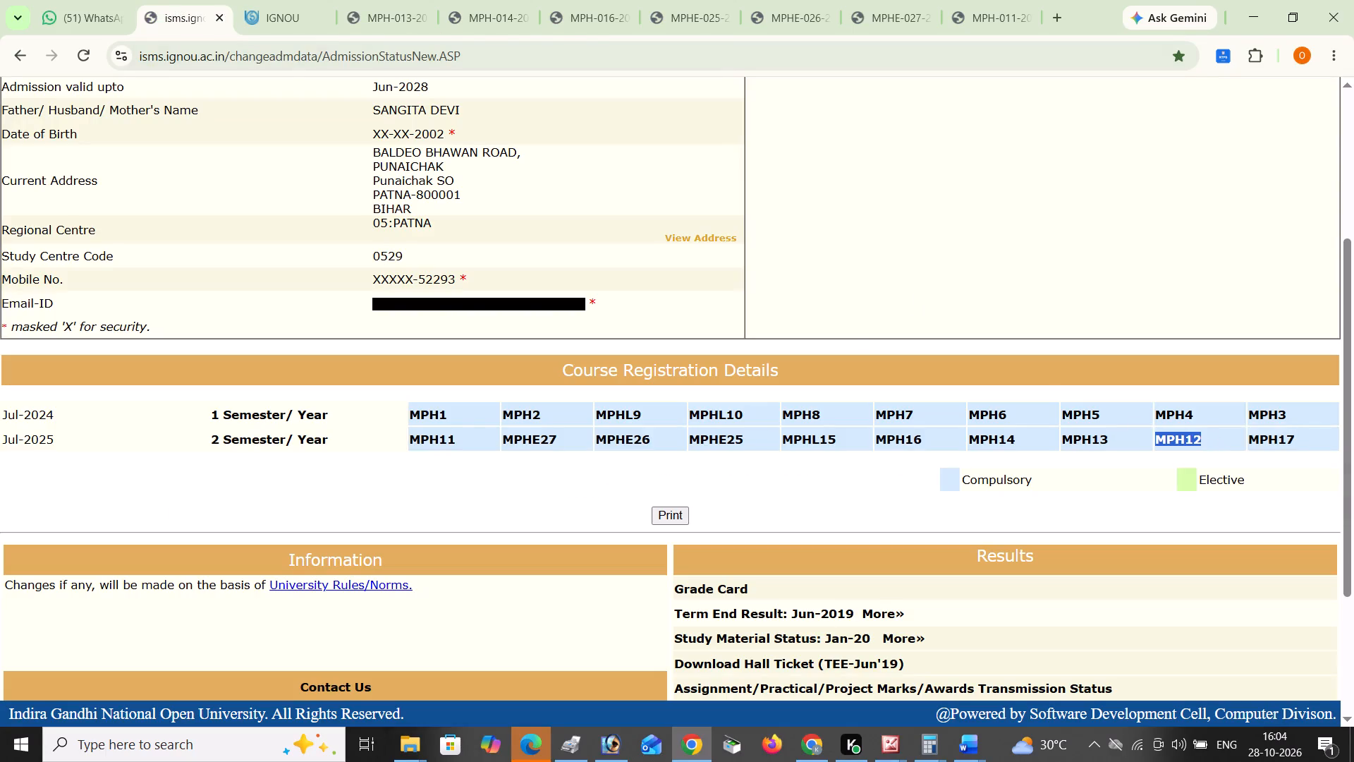
{"action": "key", "text": "ctrl+c"}
{"action": "left_click", "coordinate": [286, 16]}
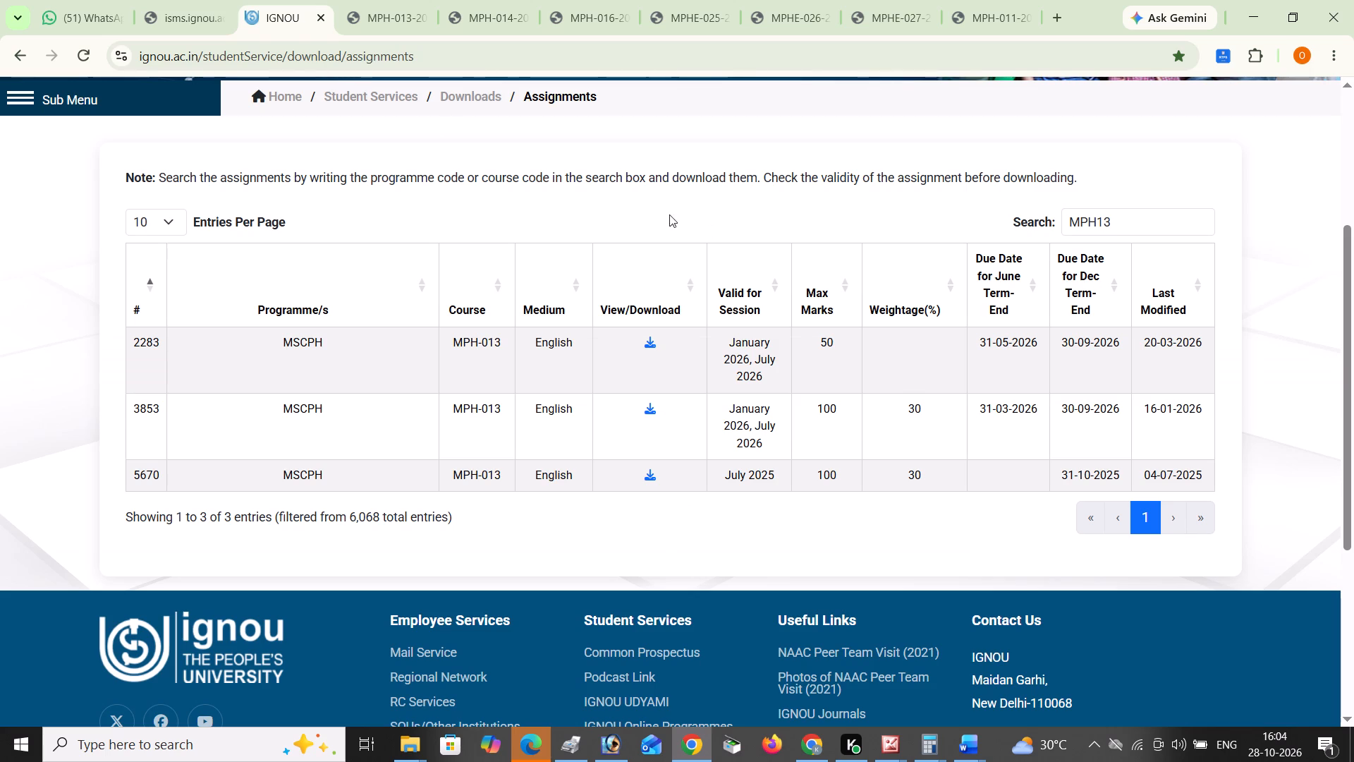
{"action": "double_click", "coordinate": [1071, 219]}
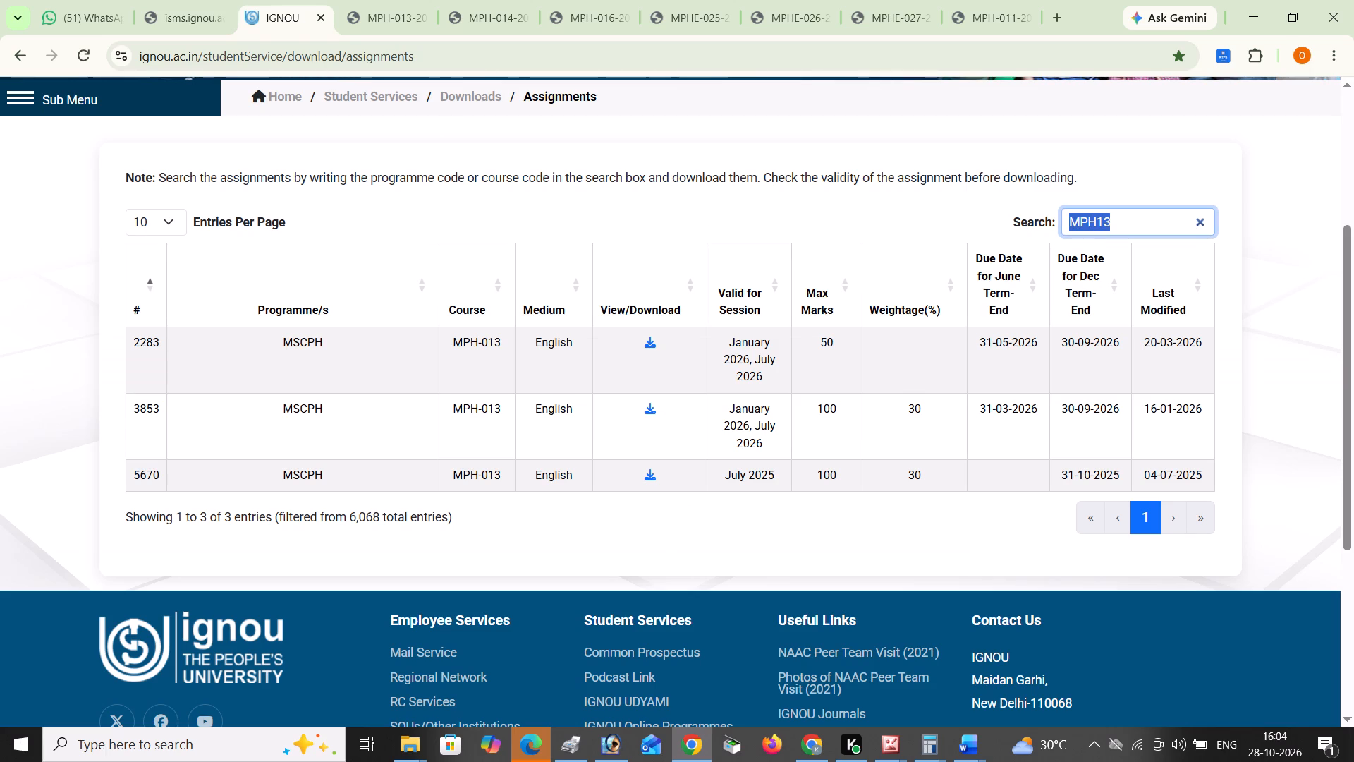
{"action": "key", "text": "ctrl+v"}
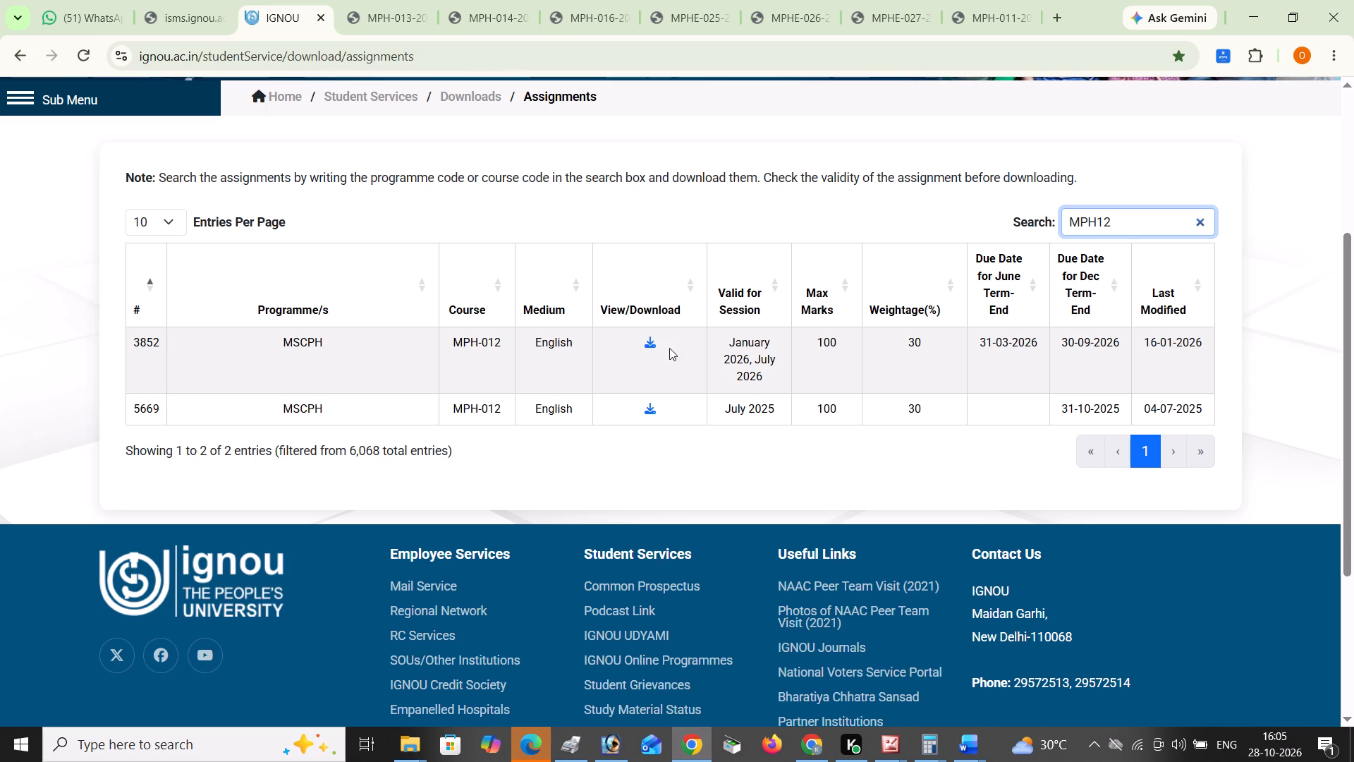
Open the English MPH-012 assignment valid for January 2026, July 2026.
{"action": "left_click", "coordinate": [647, 344]}
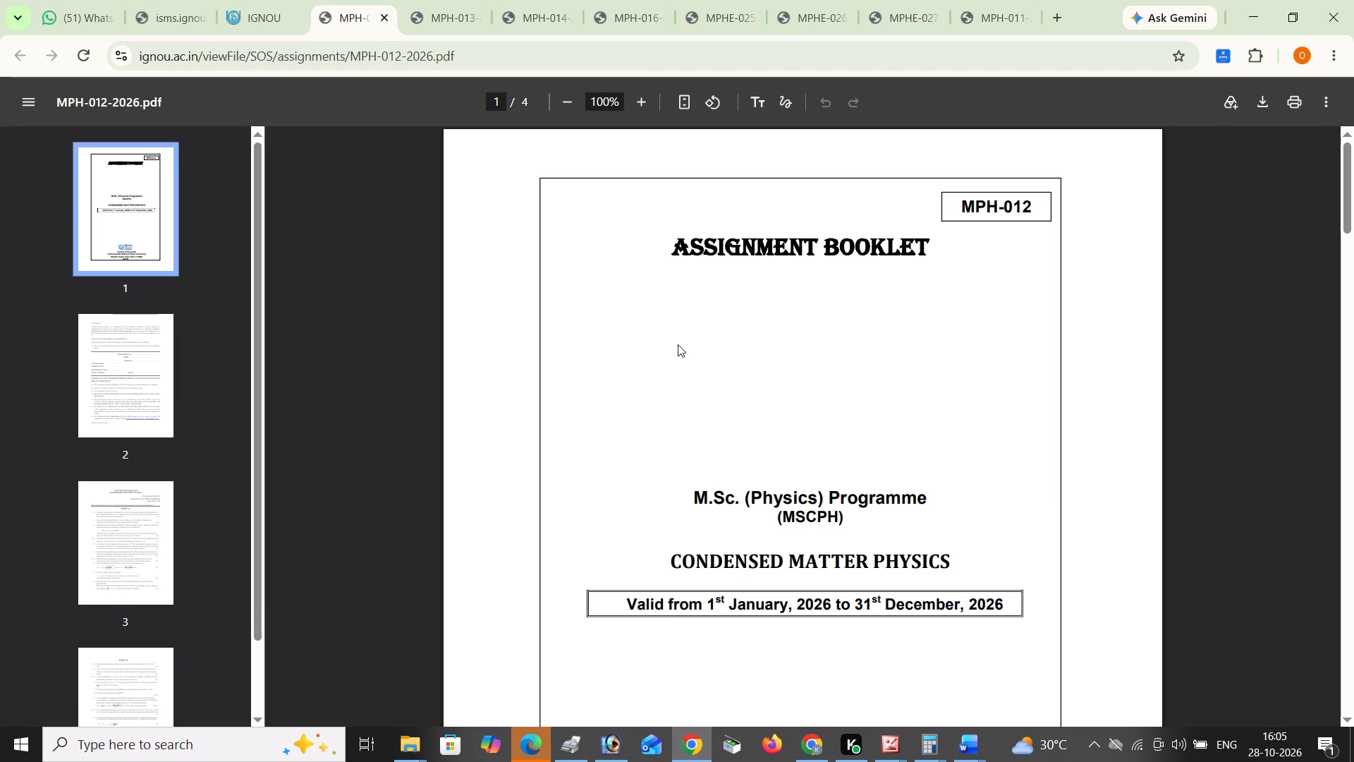
Print only the question pages of the MPH-012 assignment, from page 3 onward, checking them in the preview.
{"action": "scroll", "coordinate": [740, 314], "scroll_direction": "down", "scroll_amount": 2}
{"action": "scroll", "coordinate": [743, 313], "scroll_direction": "down", "scroll_amount": 20}
{"action": "scroll", "coordinate": [743, 313], "scroll_direction": "down", "scroll_amount": 13}
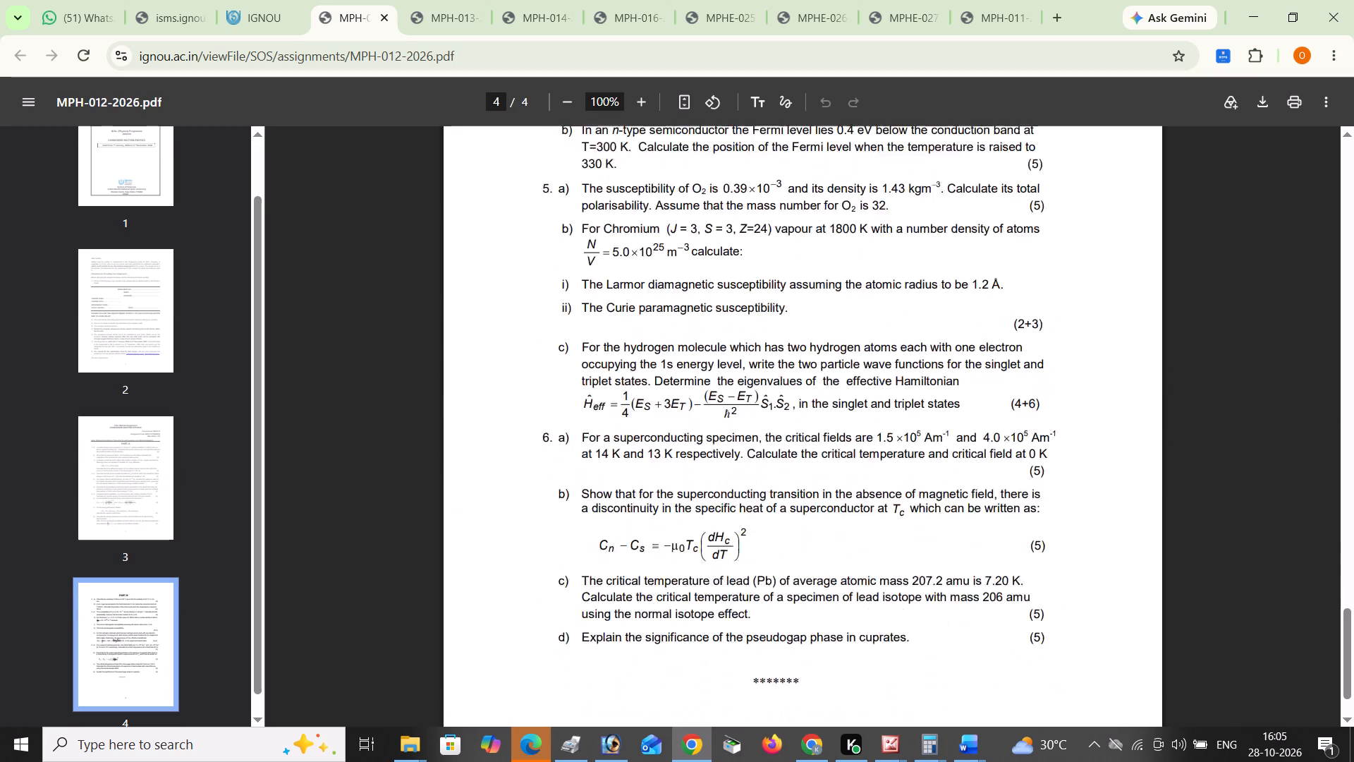
{"action": "scroll", "coordinate": [1329, 164], "scroll_direction": "down", "scroll_amount": 1}
{"action": "left_click", "coordinate": [1289, 99]}
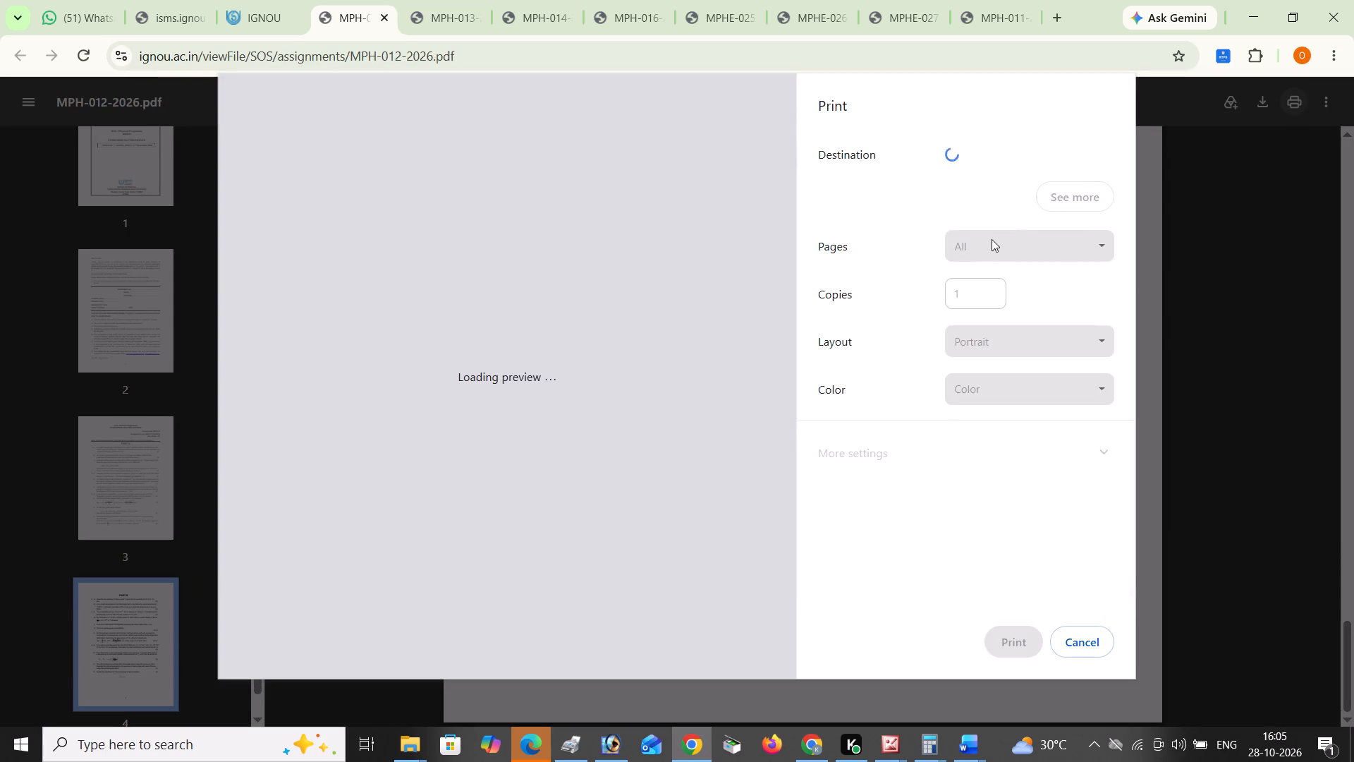
{"action": "left_click", "coordinate": [988, 248]}
{"action": "left_click", "coordinate": [1007, 332]}
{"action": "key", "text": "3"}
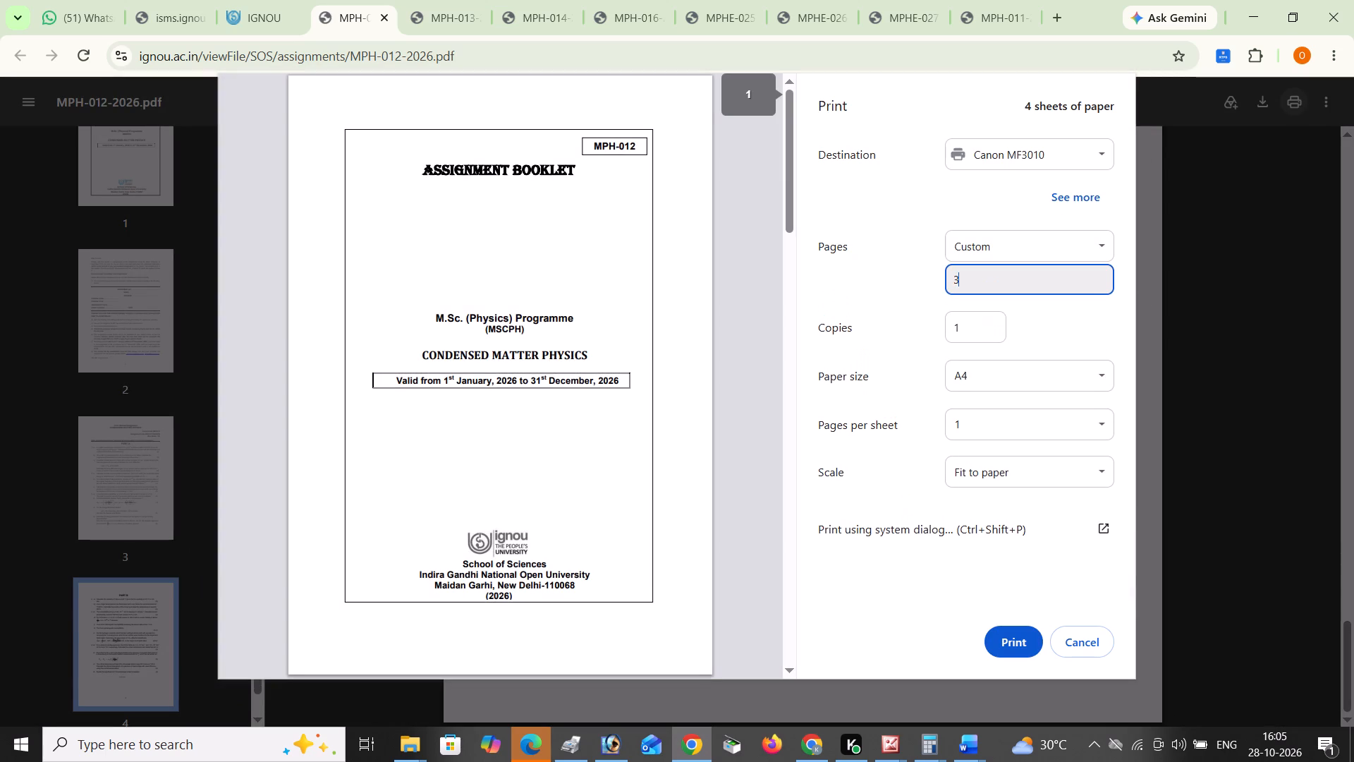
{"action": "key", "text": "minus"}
{"action": "scroll", "coordinate": [848, 265], "scroll_direction": "down", "scroll_amount": 4}
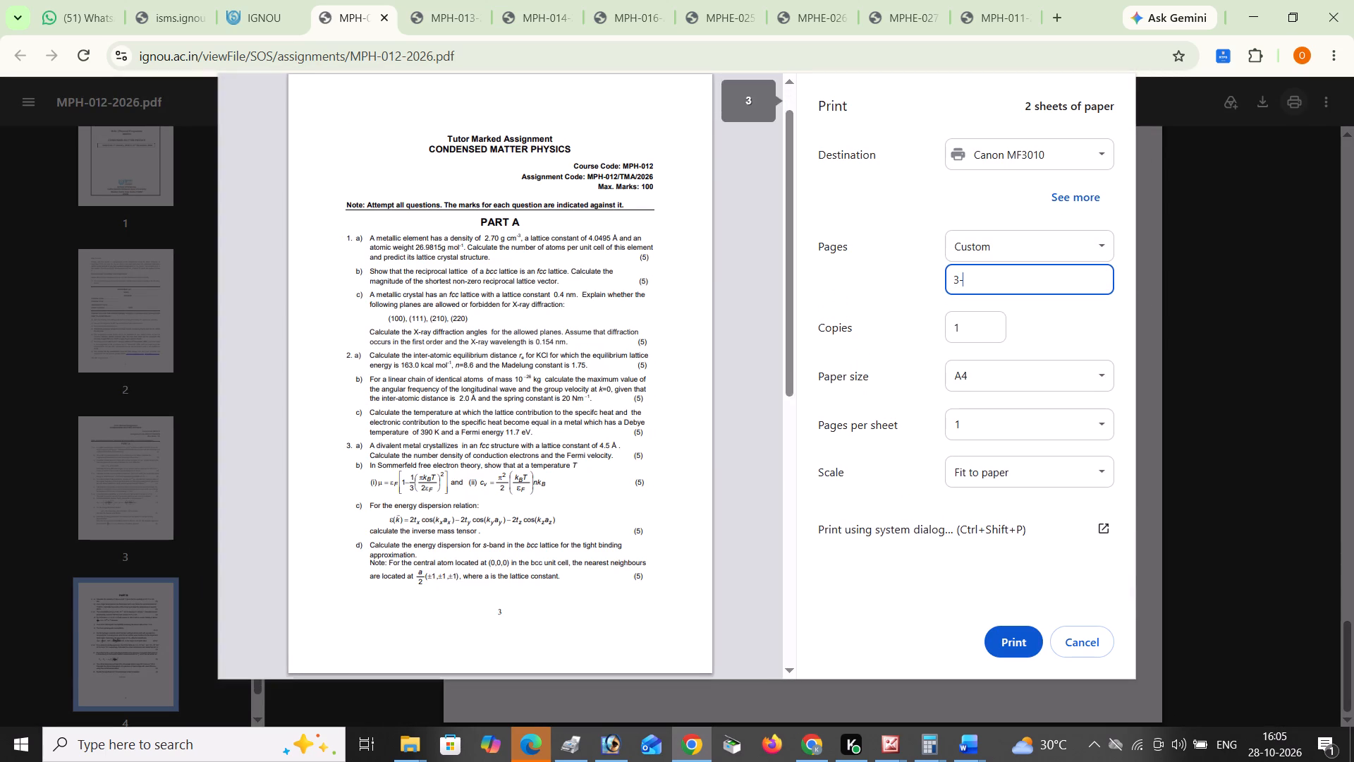
{"action": "scroll", "coordinate": [640, 283], "scroll_direction": "down", "scroll_amount": 10}
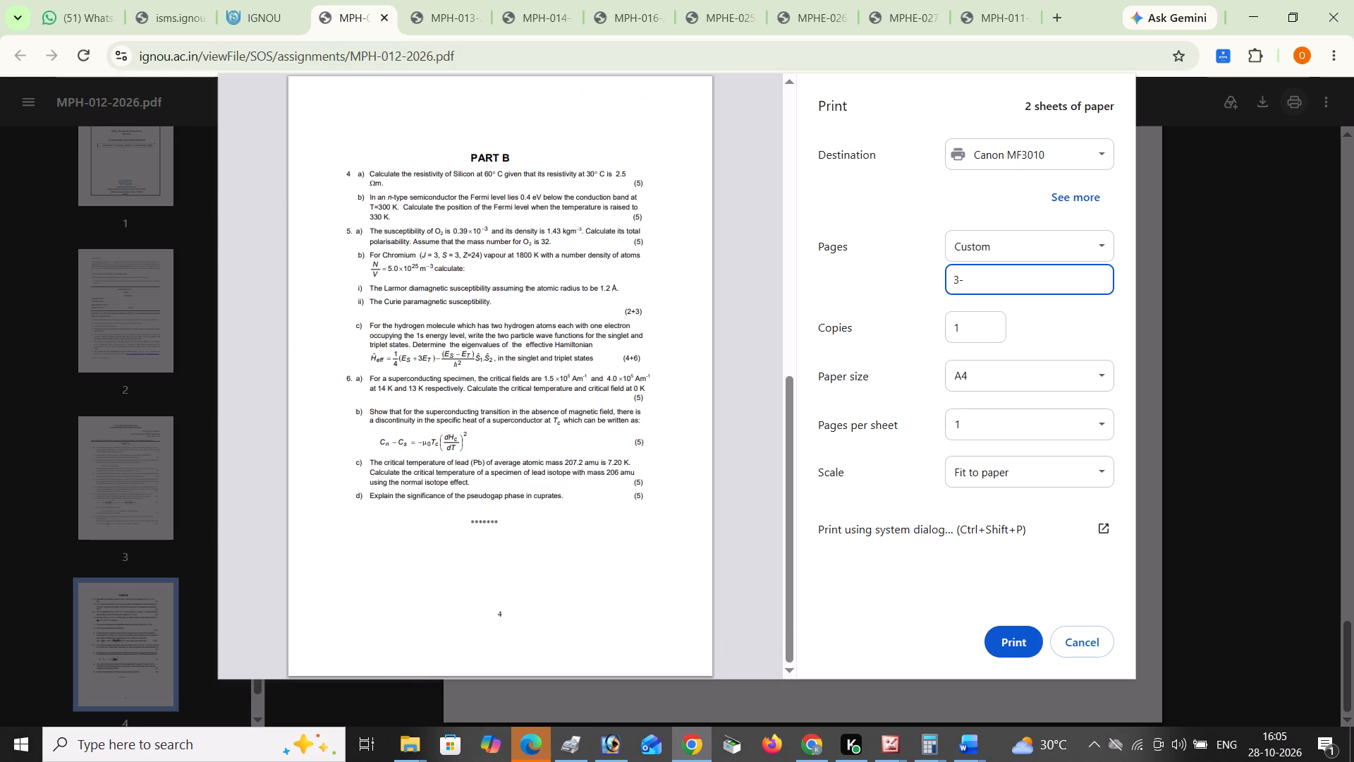
{"action": "scroll", "coordinate": [567, 381], "scroll_direction": "up", "scroll_amount": 14}
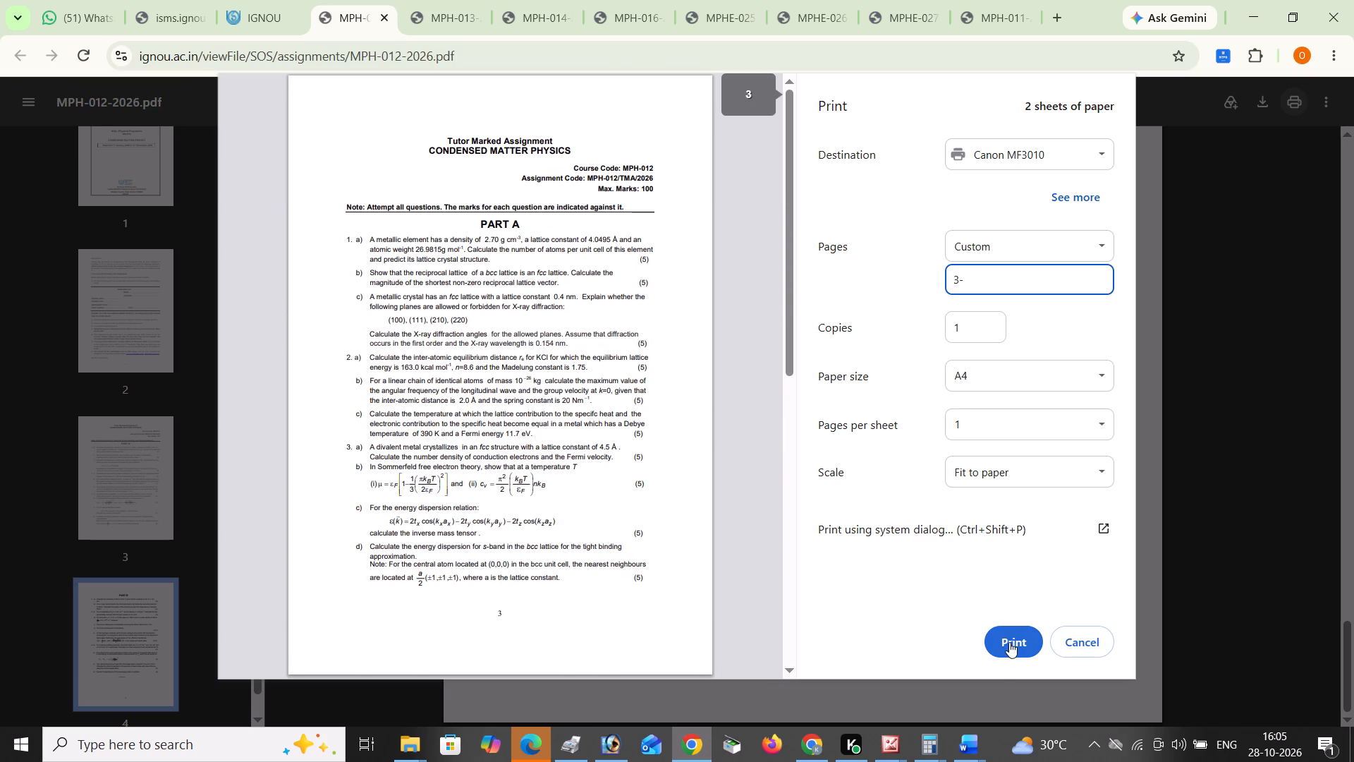
{"action": "left_click", "coordinate": [1009, 642]}
Copy the course code MPH17 from the Jul-2025 registration row and search the assignments table for it.
{"action": "left_click", "coordinate": [167, 0]}
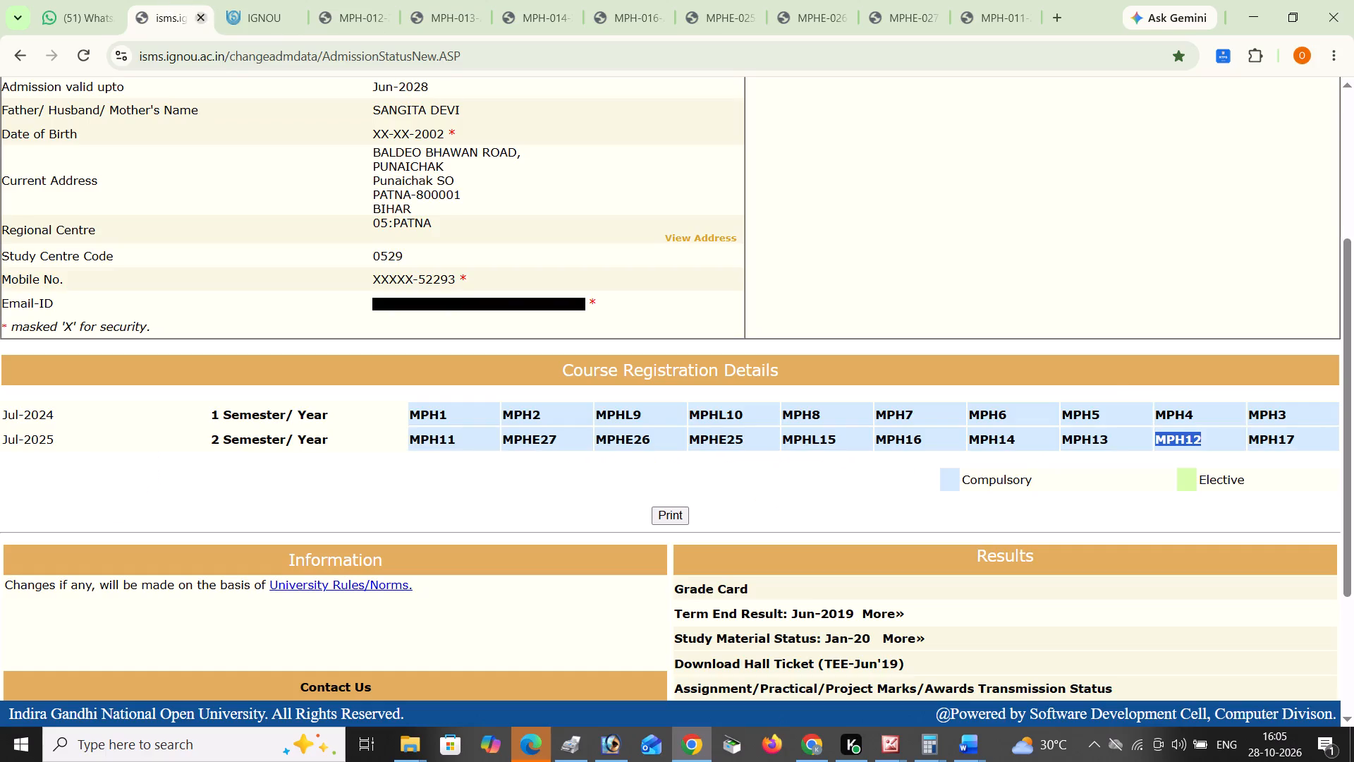
{"action": "double_click", "coordinate": [1274, 439]}
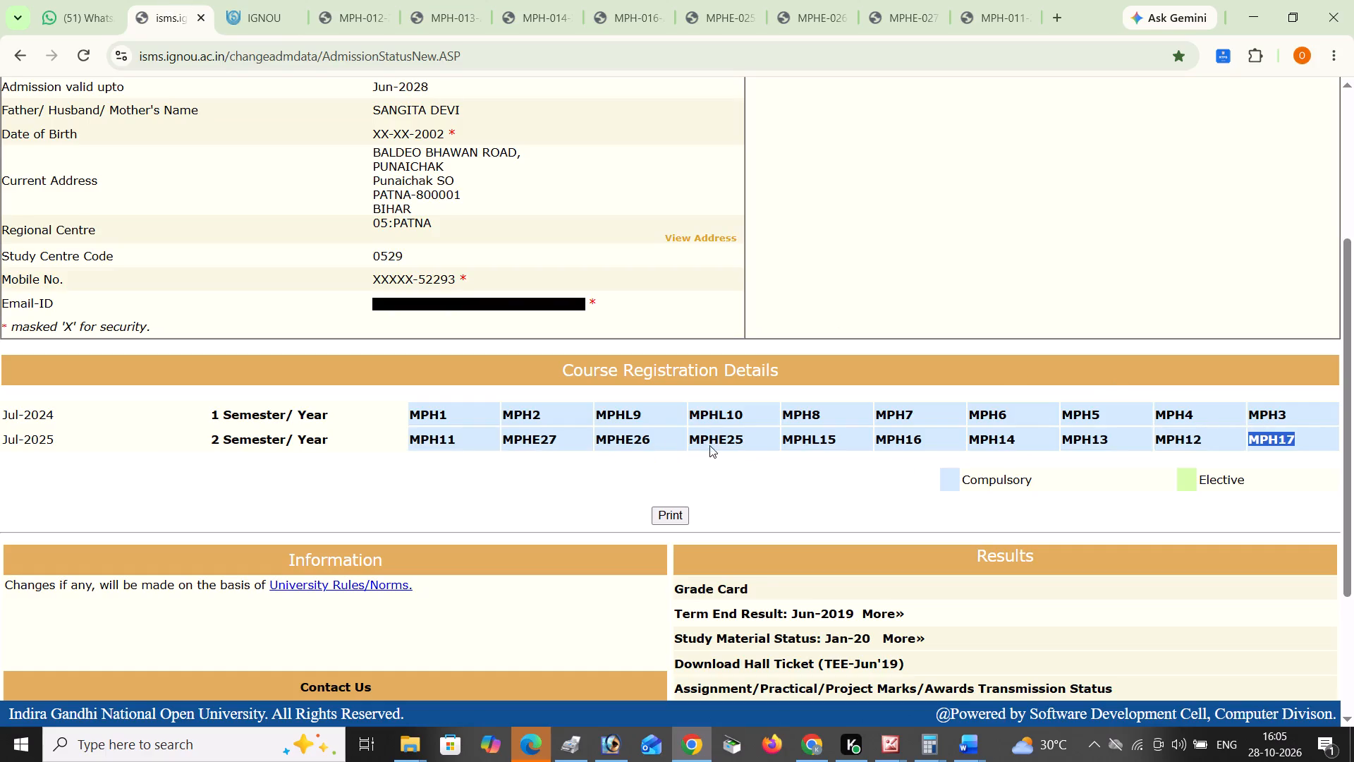
{"action": "key", "text": "ctrl+c"}
{"action": "key", "text": "ctrl+c"}
{"action": "left_click", "coordinate": [265, 0]}
{"action": "double_click", "coordinate": [1081, 226]}
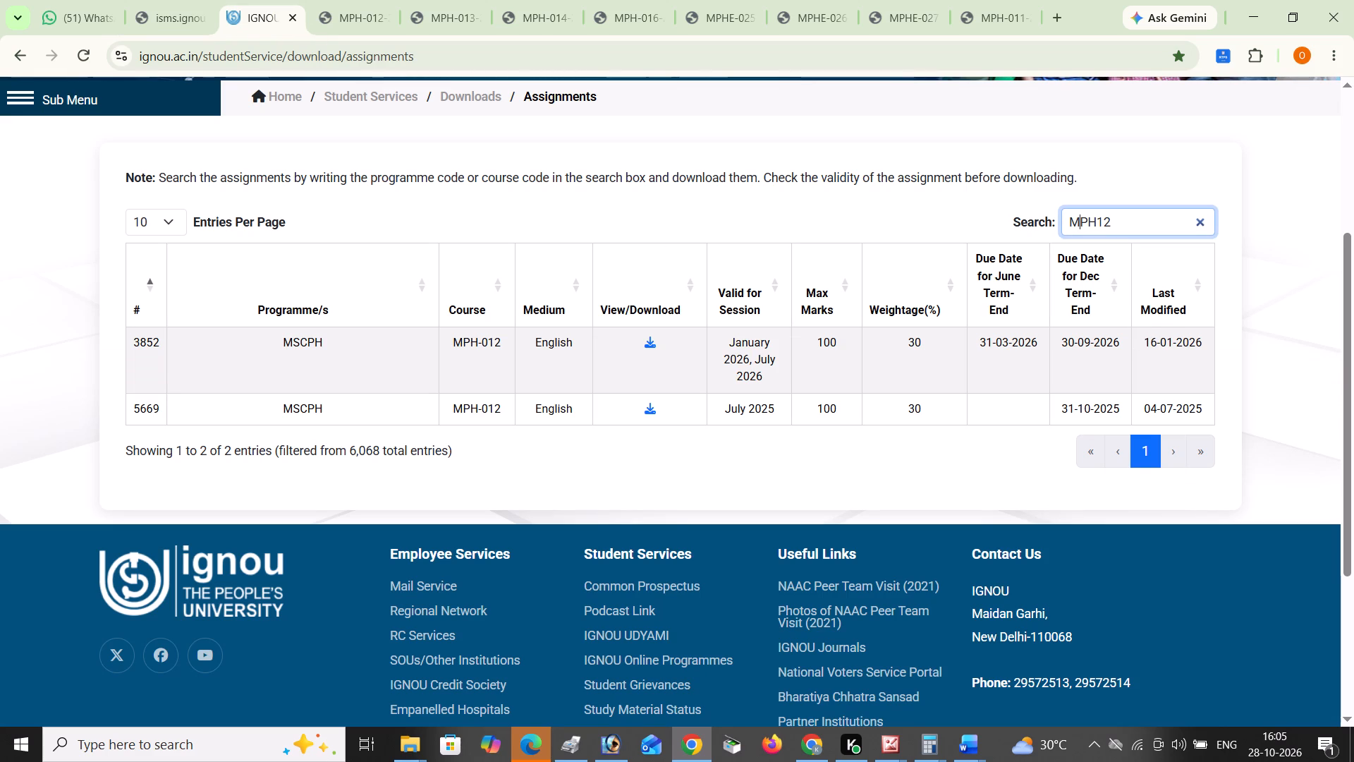
{"action": "key", "text": "ctrl+v"}
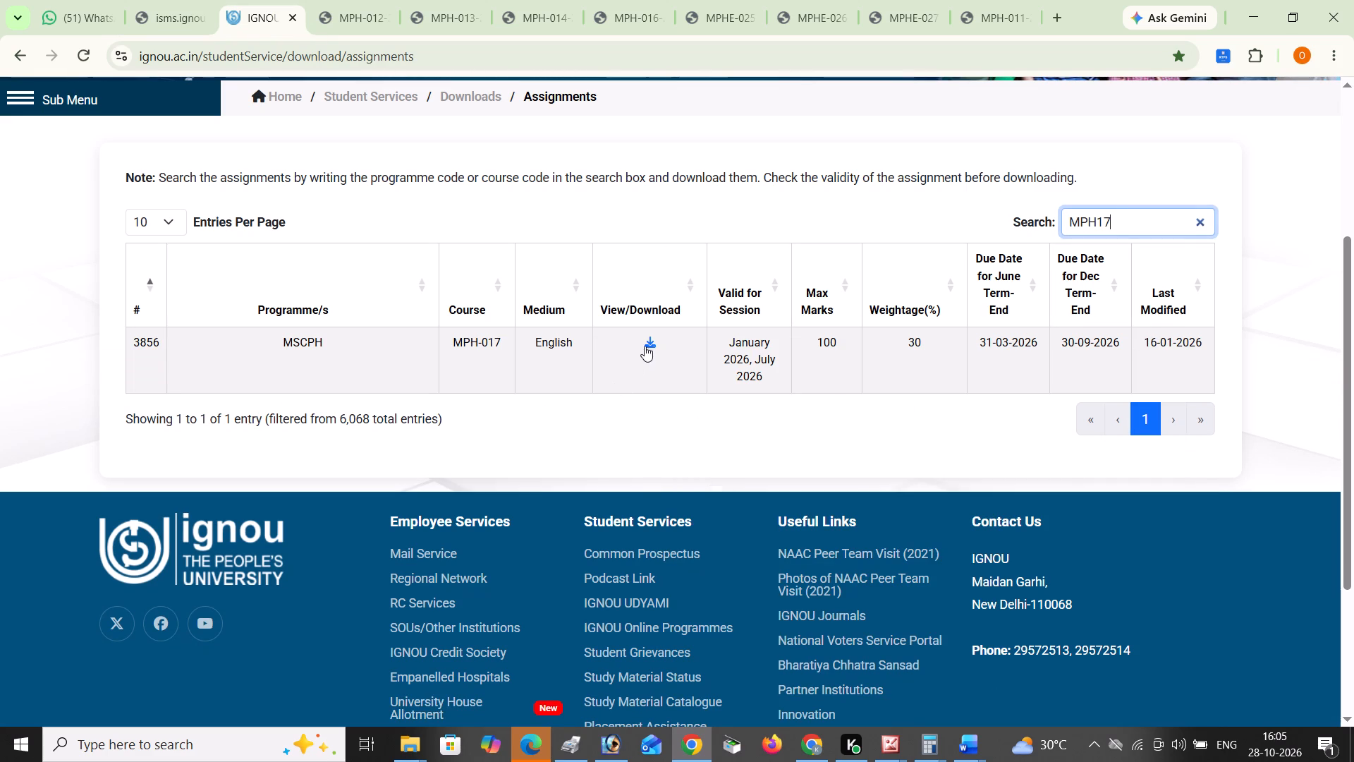
Open the English MPH-017 assignment valid for January 2026, July 2026.
{"action": "left_click", "coordinate": [646, 340]}
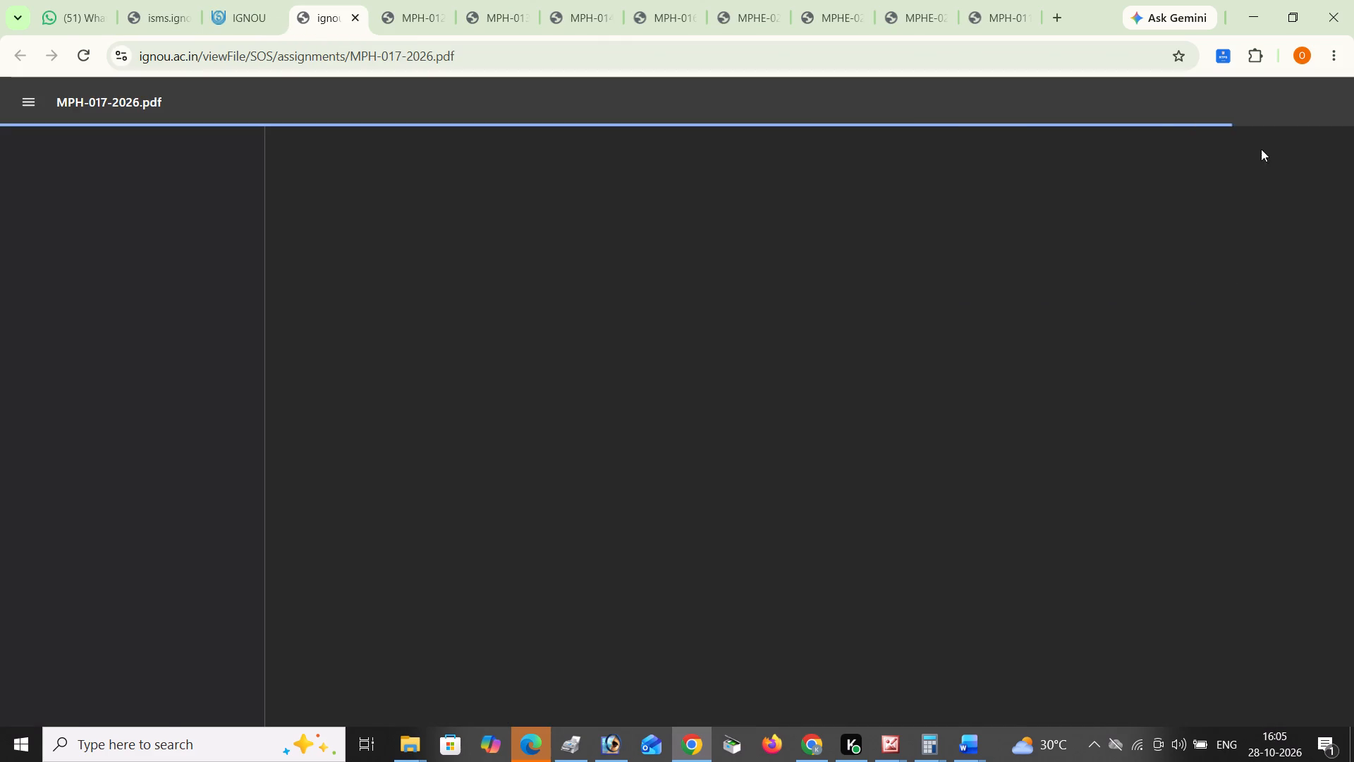
Print only the question pages of the MPH-017 assignment, from page 3 onward.
{"action": "left_click", "coordinate": [1298, 106]}
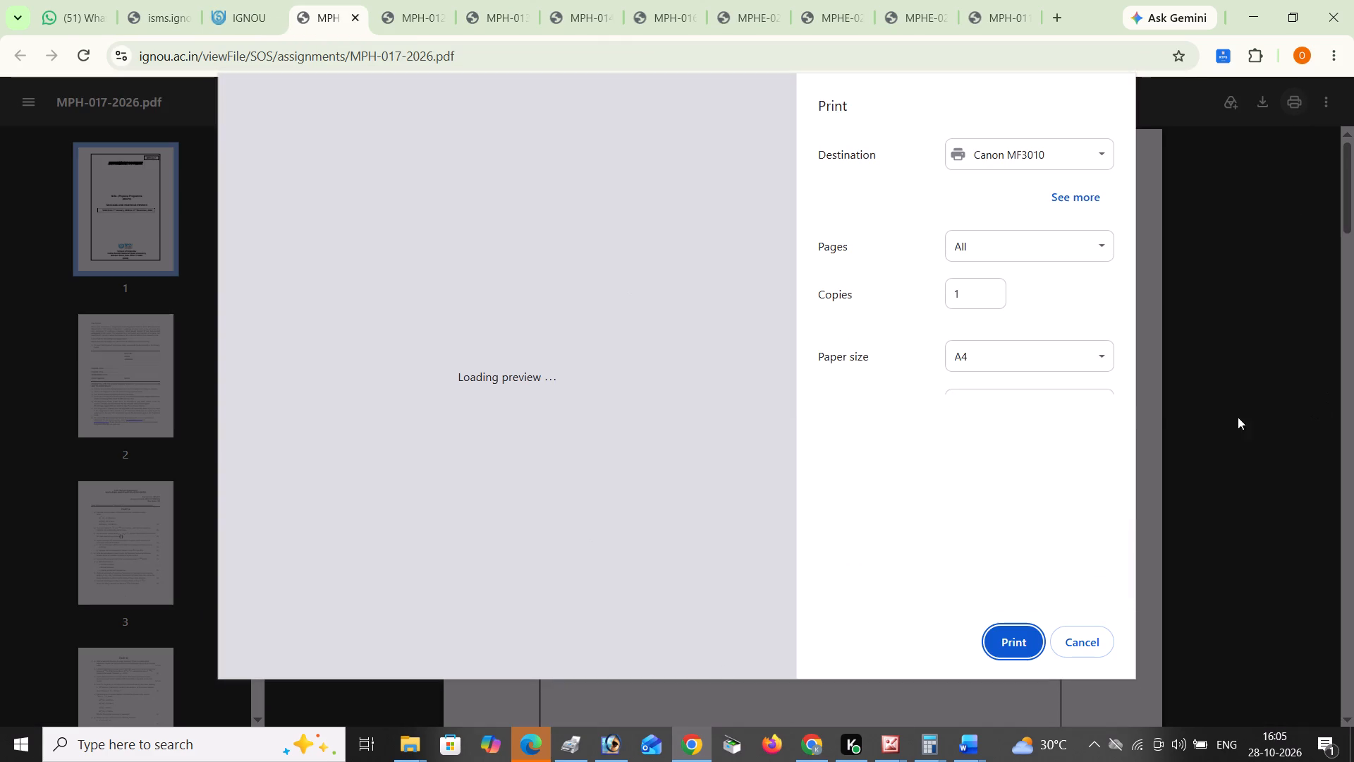
{"action": "left_click", "coordinate": [1035, 254]}
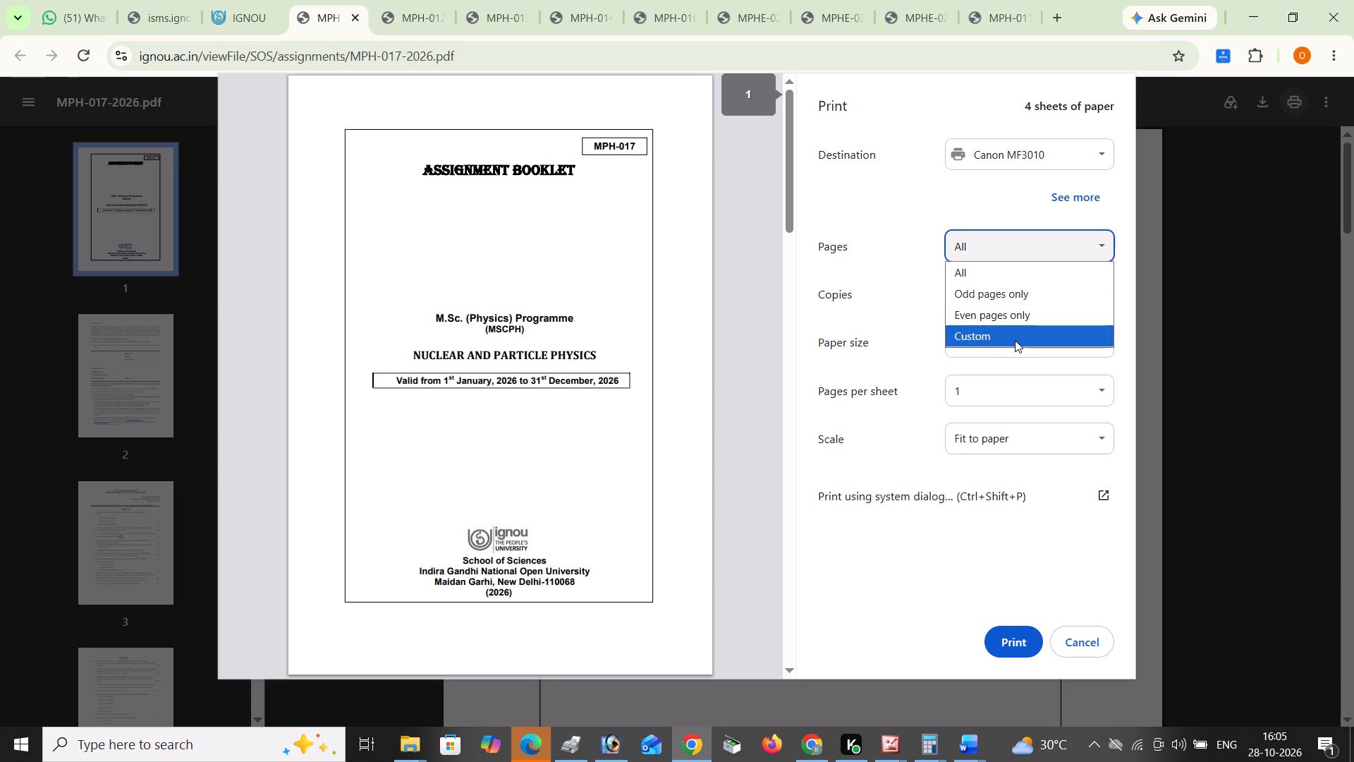
{"action": "left_click", "coordinate": [1013, 339]}
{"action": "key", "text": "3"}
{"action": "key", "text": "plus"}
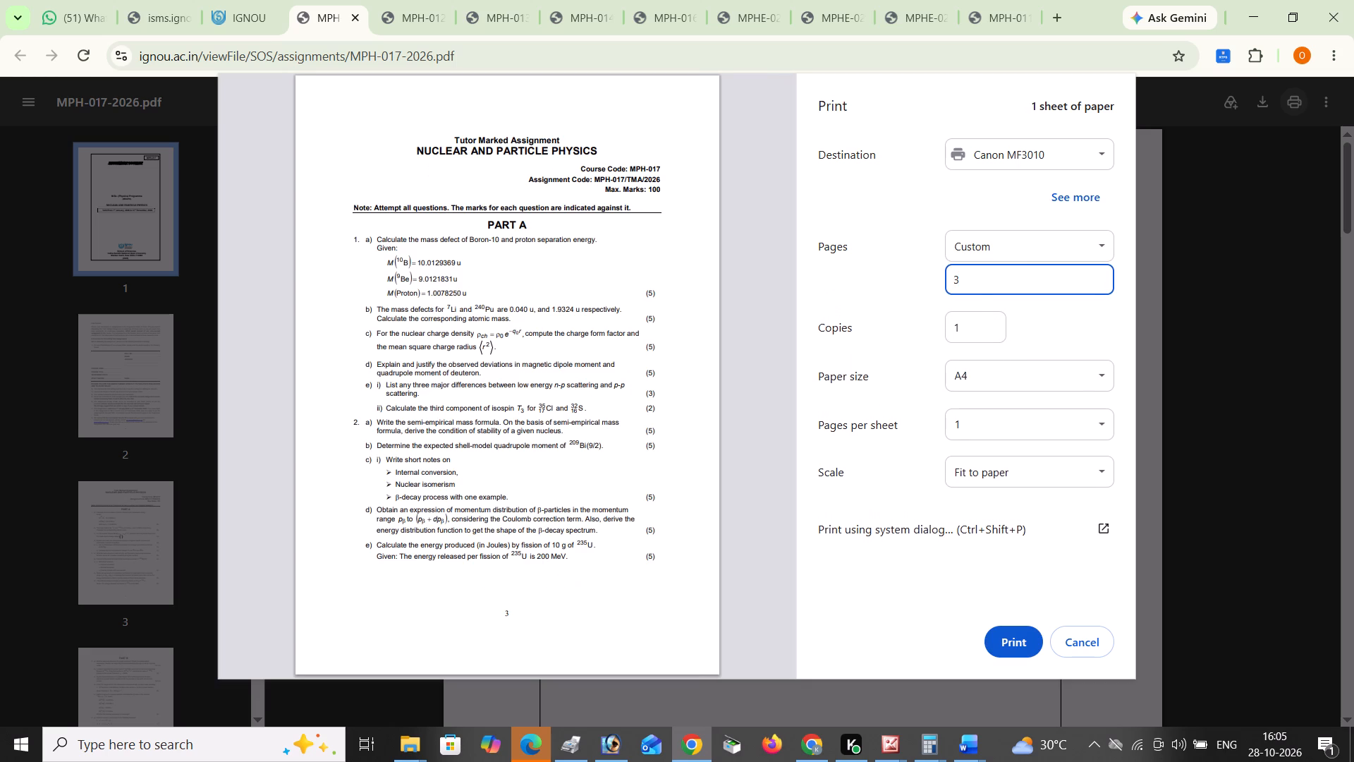
{"action": "key", "text": "BackSpace"}
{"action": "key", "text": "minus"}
{"action": "scroll", "coordinate": [681, 342], "scroll_direction": "down", "scroll_amount": 16}
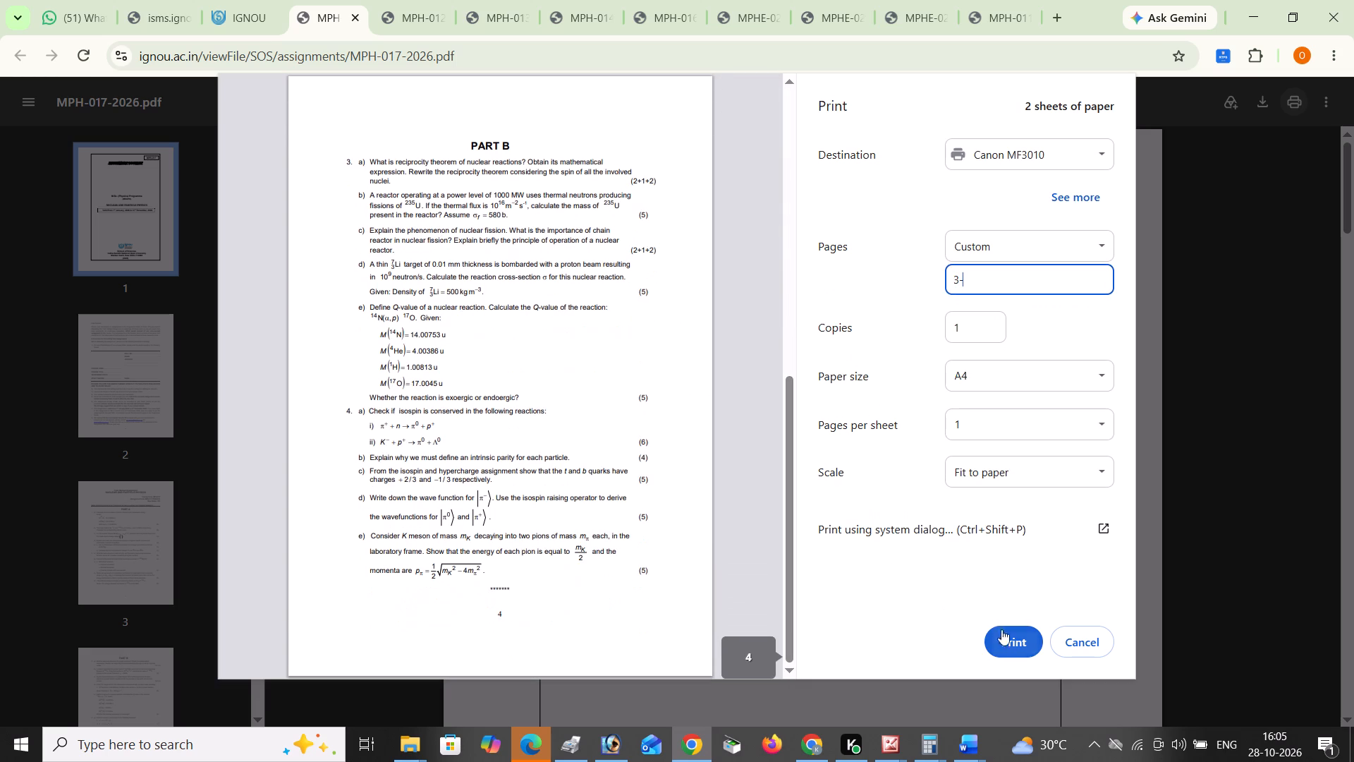
{"action": "left_click", "coordinate": [1014, 637]}
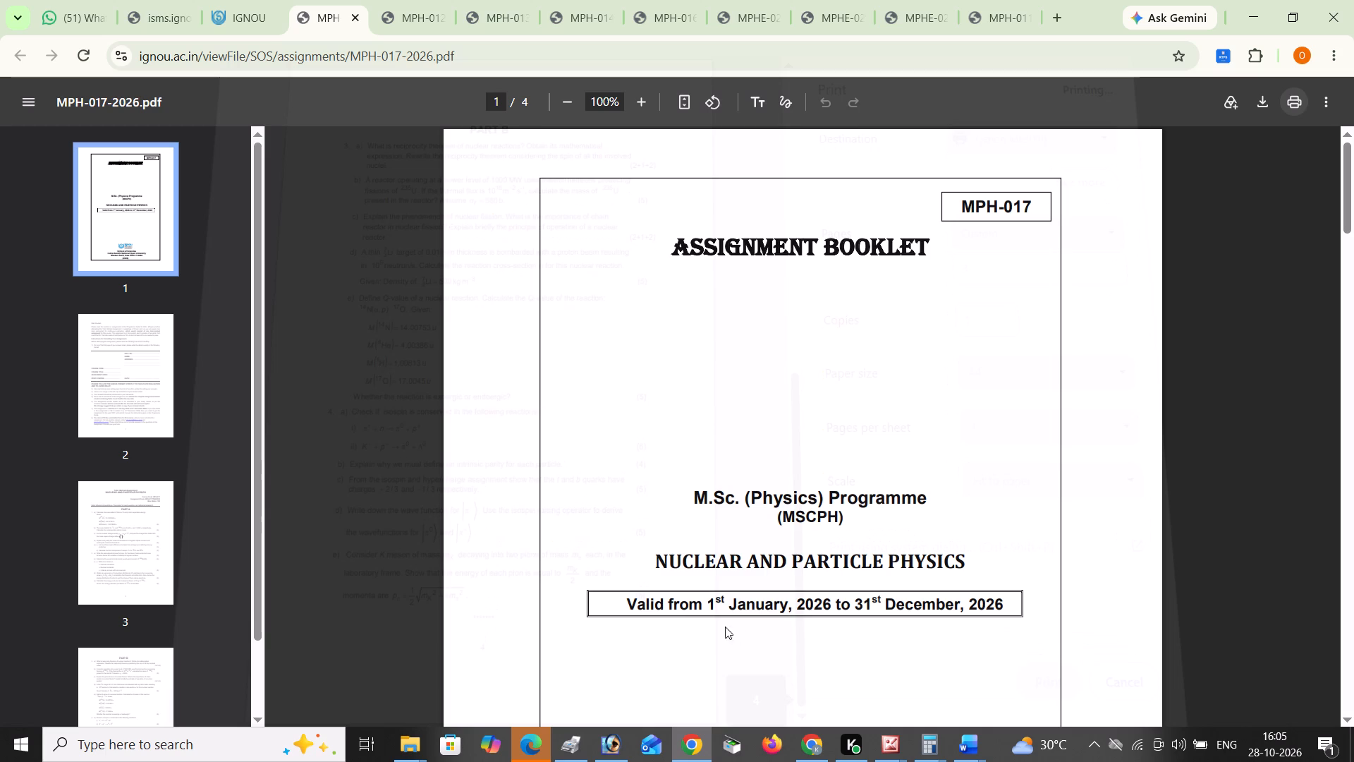
Examine the MPH-017 booklet's instructions and its Part A and Part B questions through to the last page.
{"action": "scroll", "coordinate": [779, 551], "scroll_direction": "down", "scroll_amount": 15}
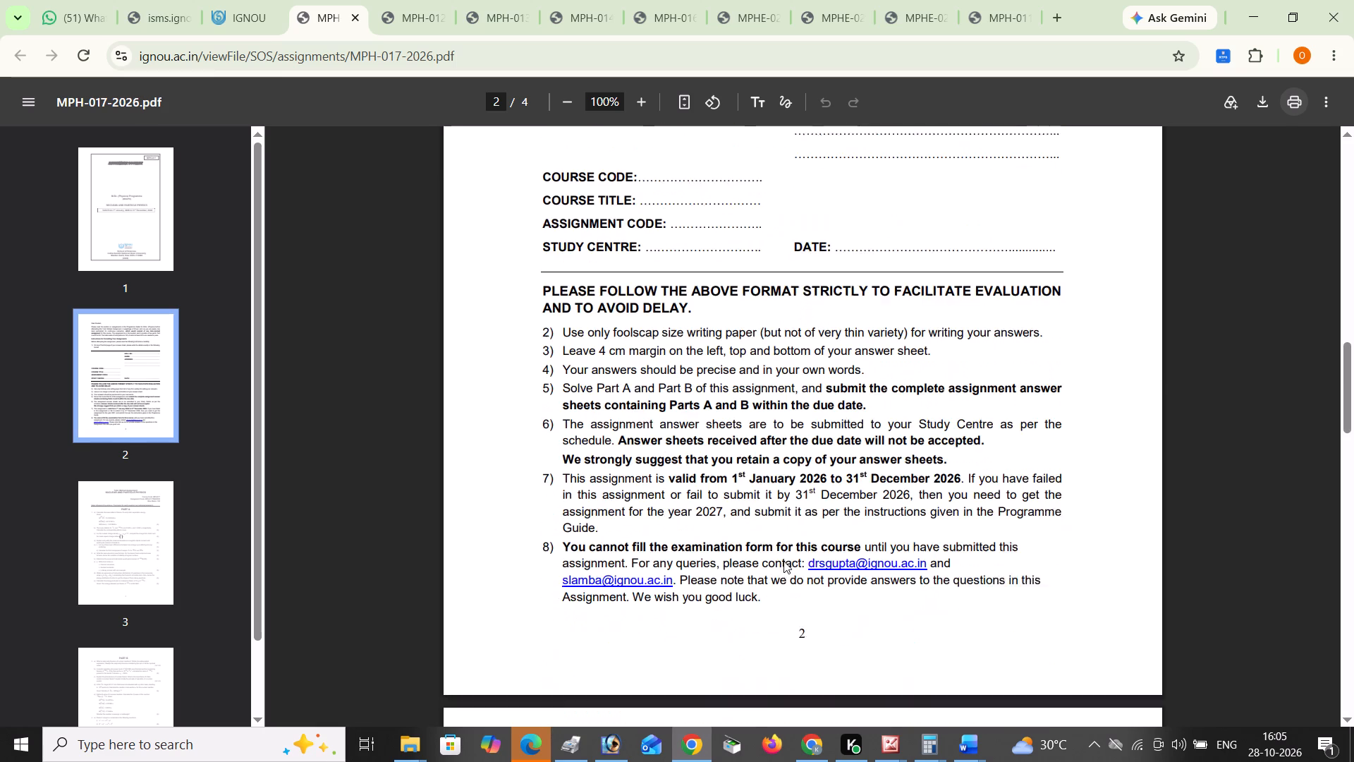
{"action": "scroll", "coordinate": [783, 561], "scroll_direction": "down", "scroll_amount": 9}
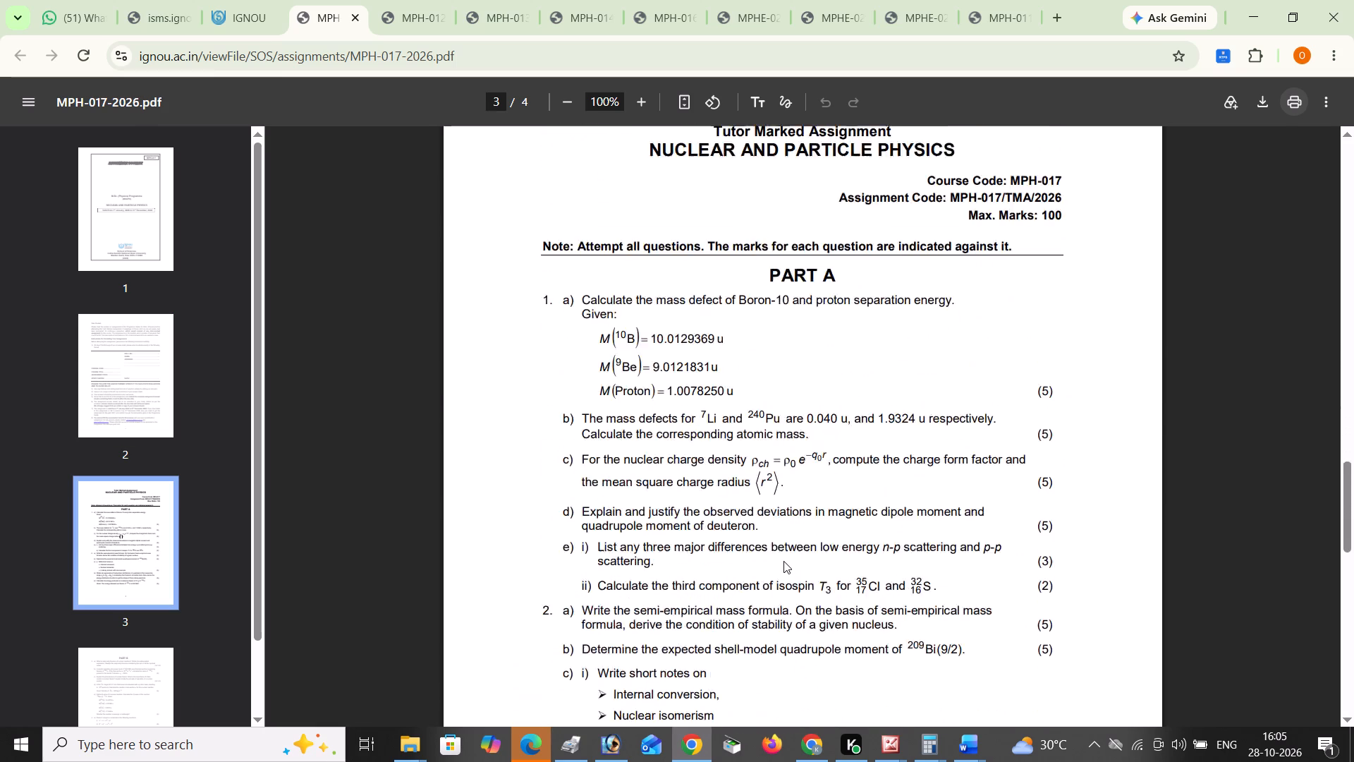
{"action": "scroll", "coordinate": [783, 561], "scroll_direction": "down", "scroll_amount": 20}
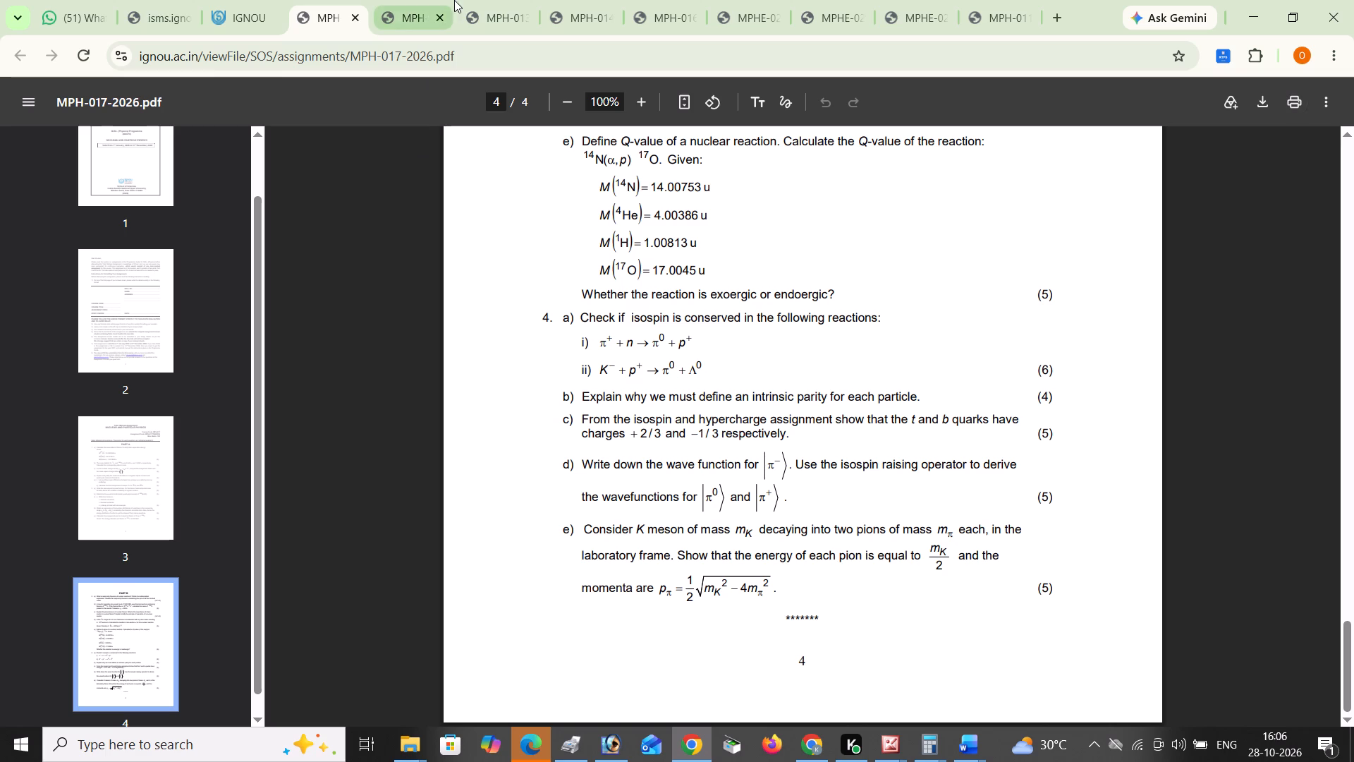
Review the other open assignment booklets one after another, from MPH-012 through the MPHE courses to MPH-011.
{"action": "left_click", "coordinate": [432, 0]}
{"action": "left_click", "coordinate": [500, 0]}
{"action": "left_click", "coordinate": [602, 0]}
{"action": "left_click", "coordinate": [649, 0]}
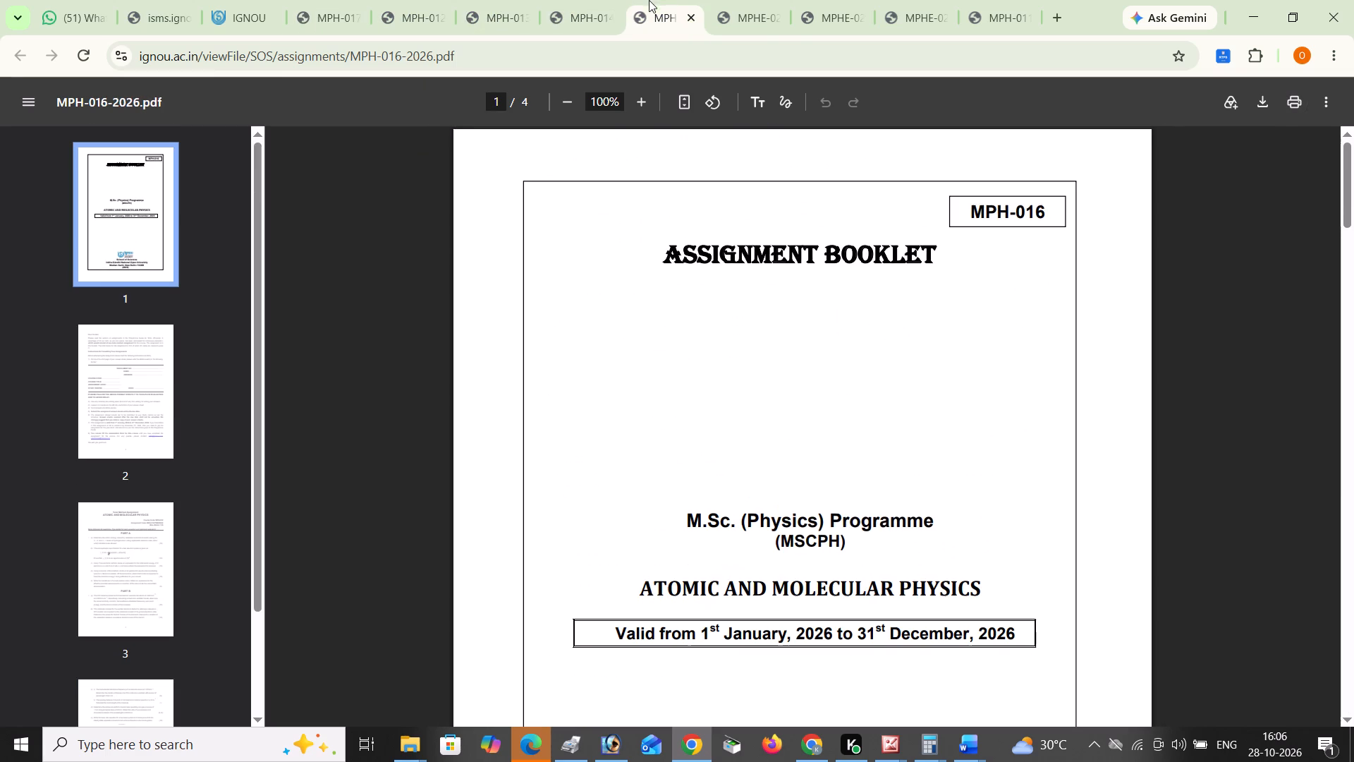
{"action": "left_click", "coordinate": [730, 0]}
{"action": "left_click", "coordinate": [824, 0]}
{"action": "left_click", "coordinate": [929, 0]}
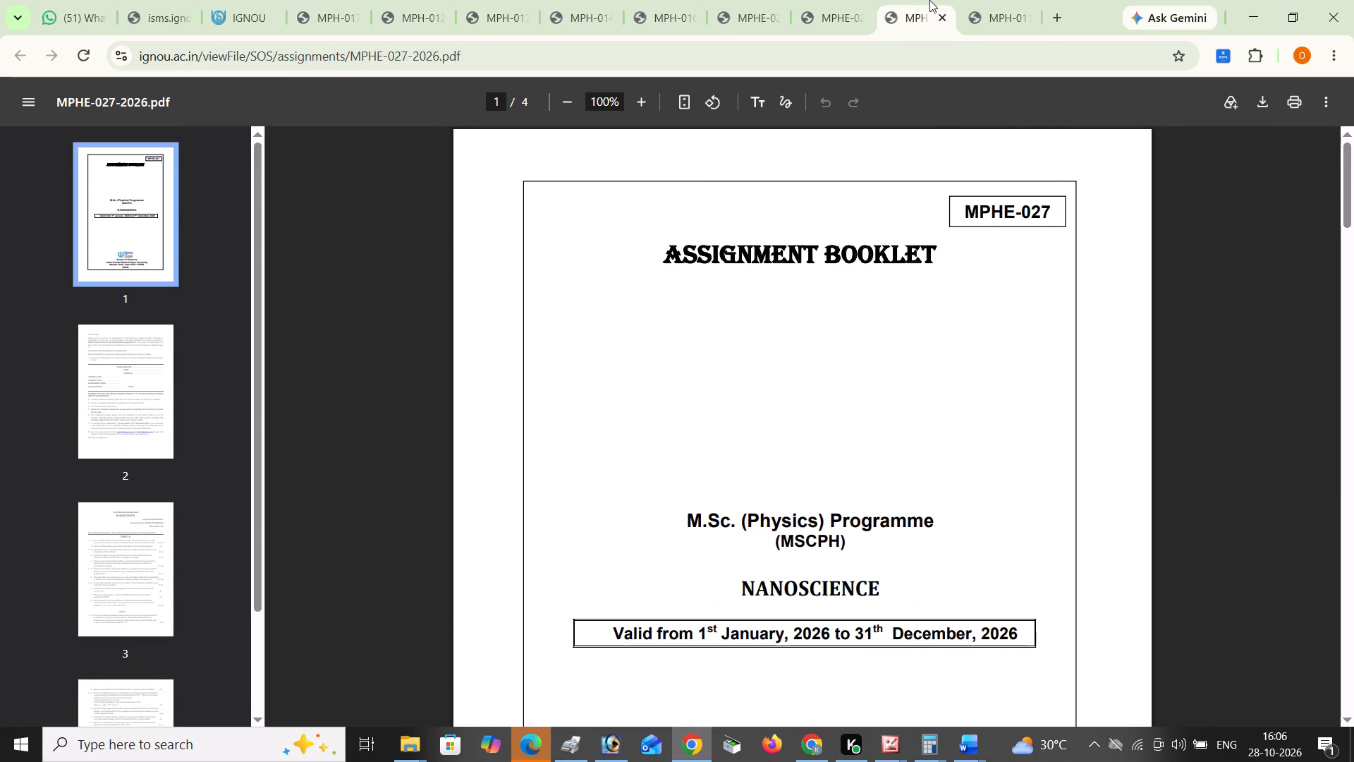
{"action": "left_click", "coordinate": [989, 6]}
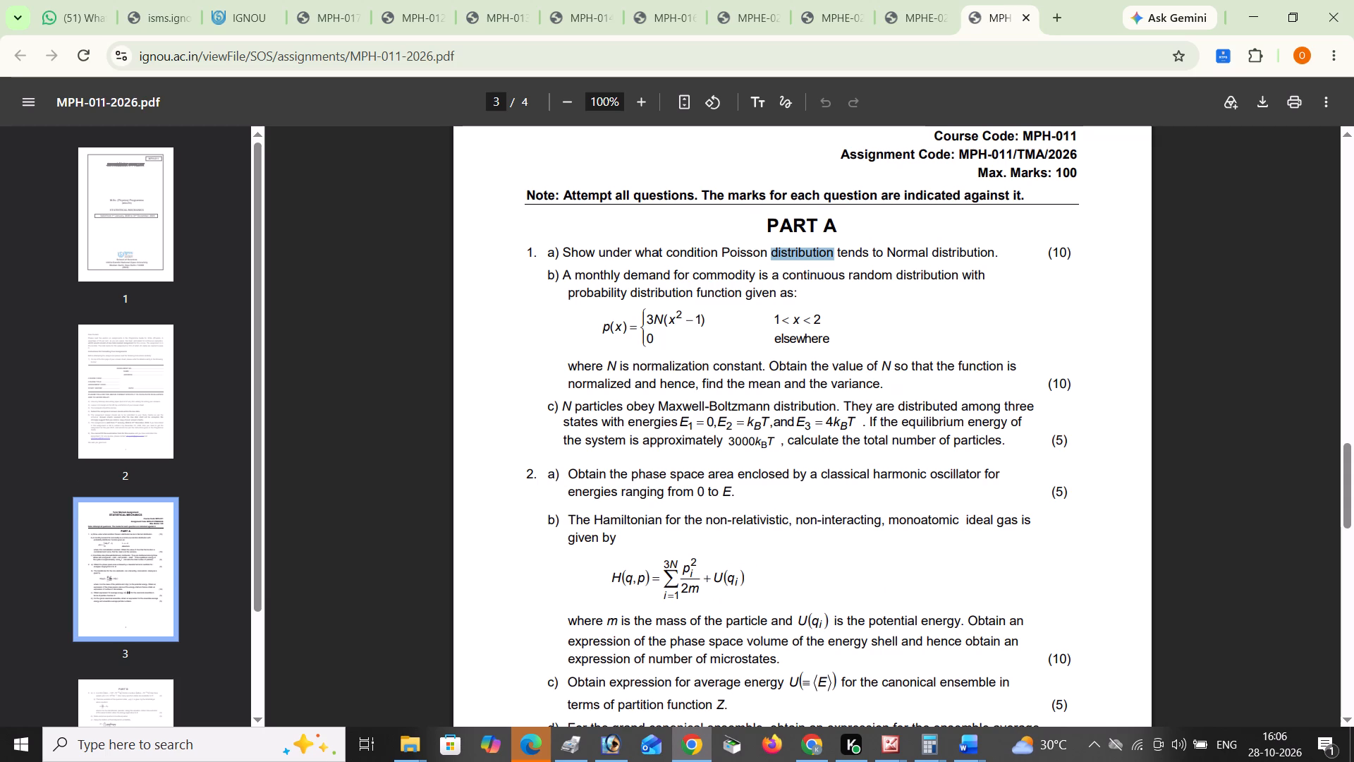
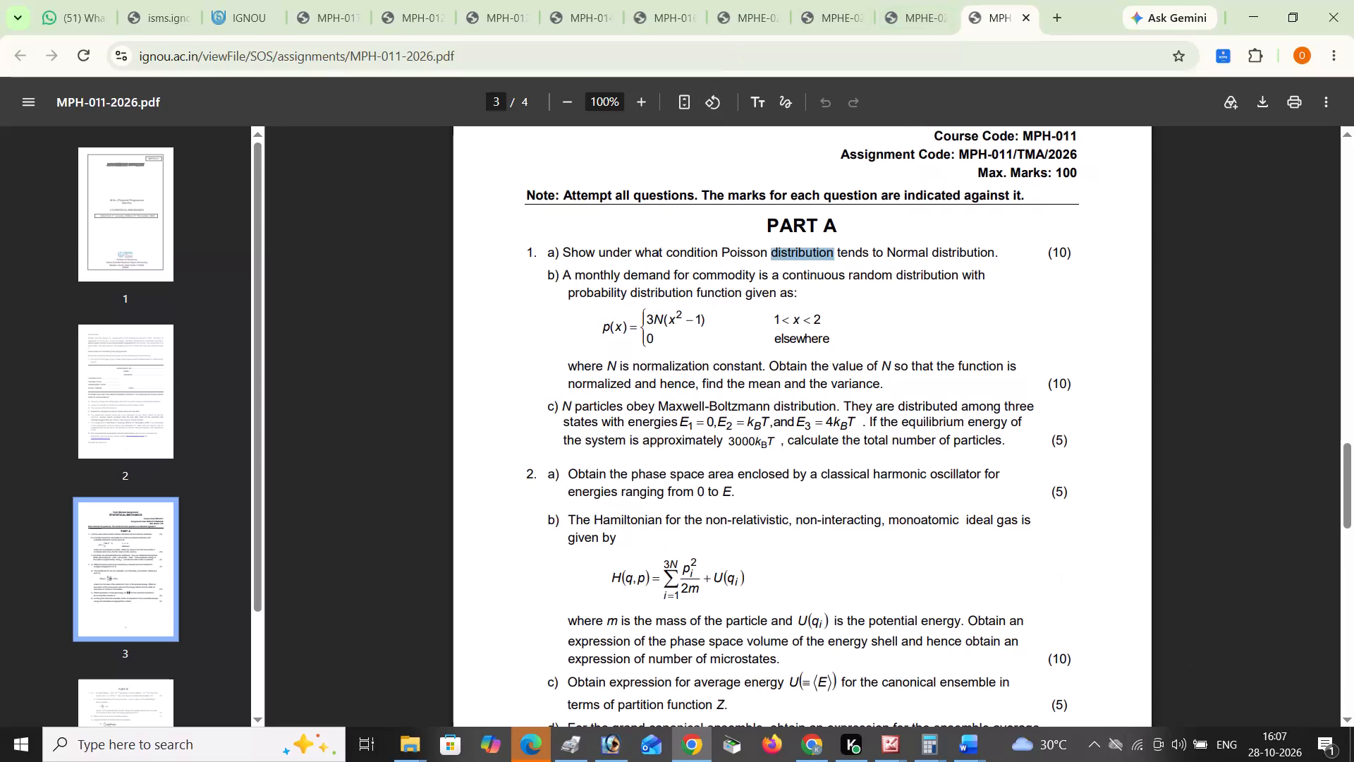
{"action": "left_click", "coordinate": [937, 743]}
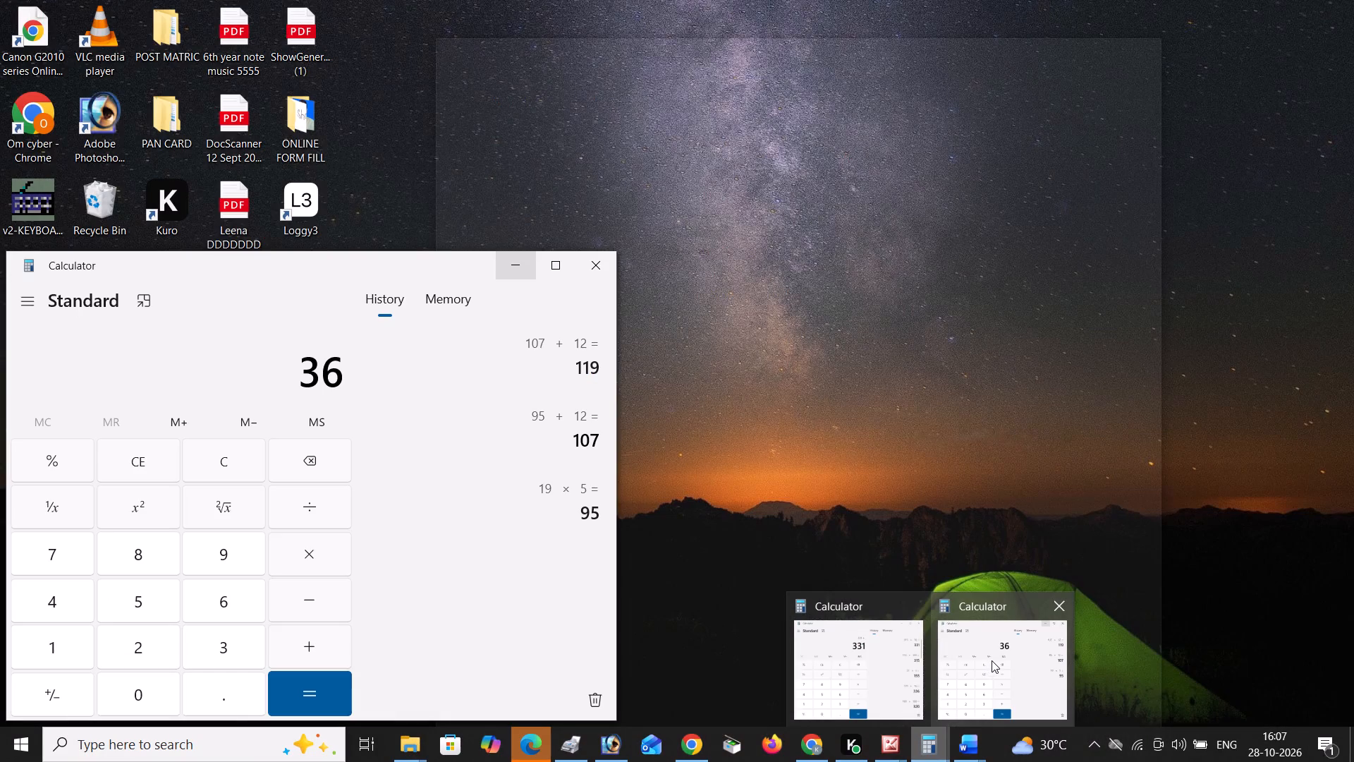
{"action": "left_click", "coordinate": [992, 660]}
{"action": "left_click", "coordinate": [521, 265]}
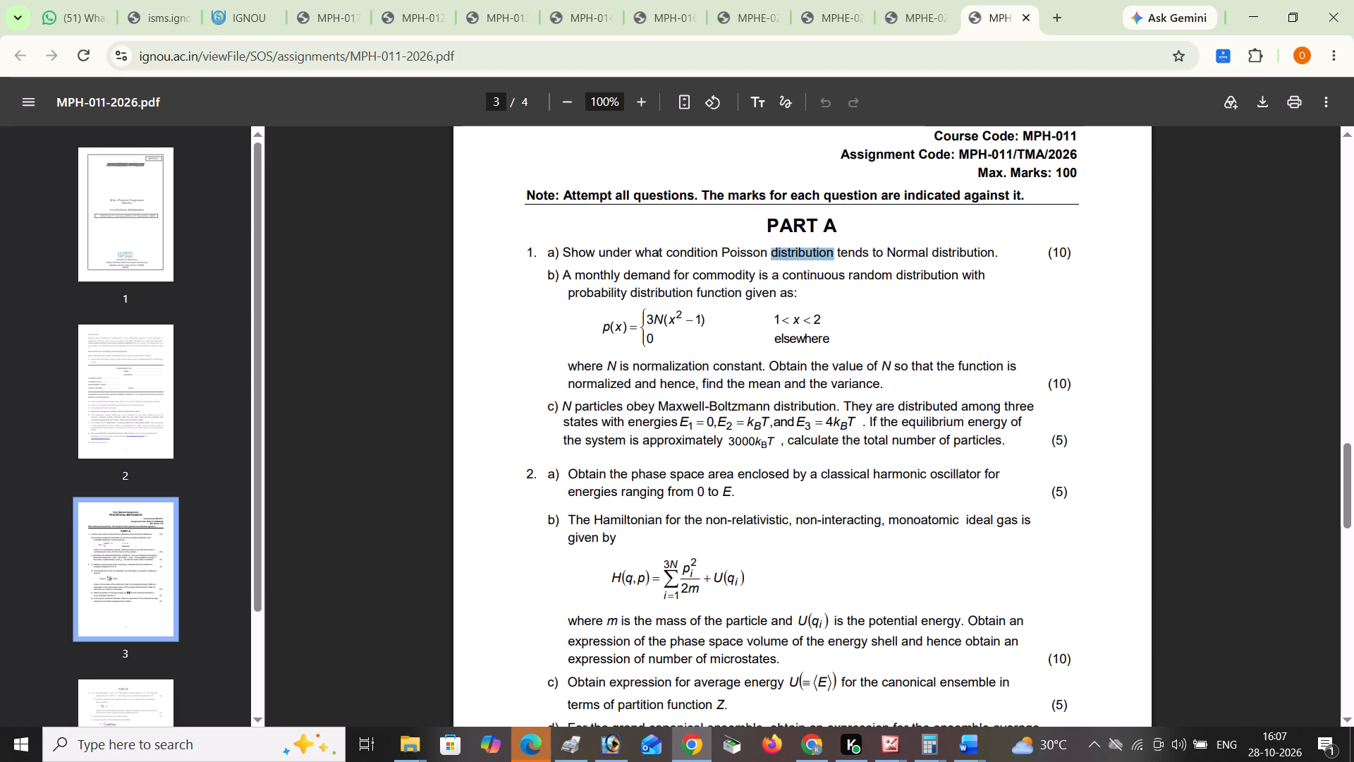
Open the bookmarked IGNOU admission and registration details page in a new browser tab.
{"action": "left_click", "coordinate": [1062, 13]}
{"action": "left_click", "coordinate": [1268, 83]}
{"action": "left_click", "coordinate": [1126, 188]}
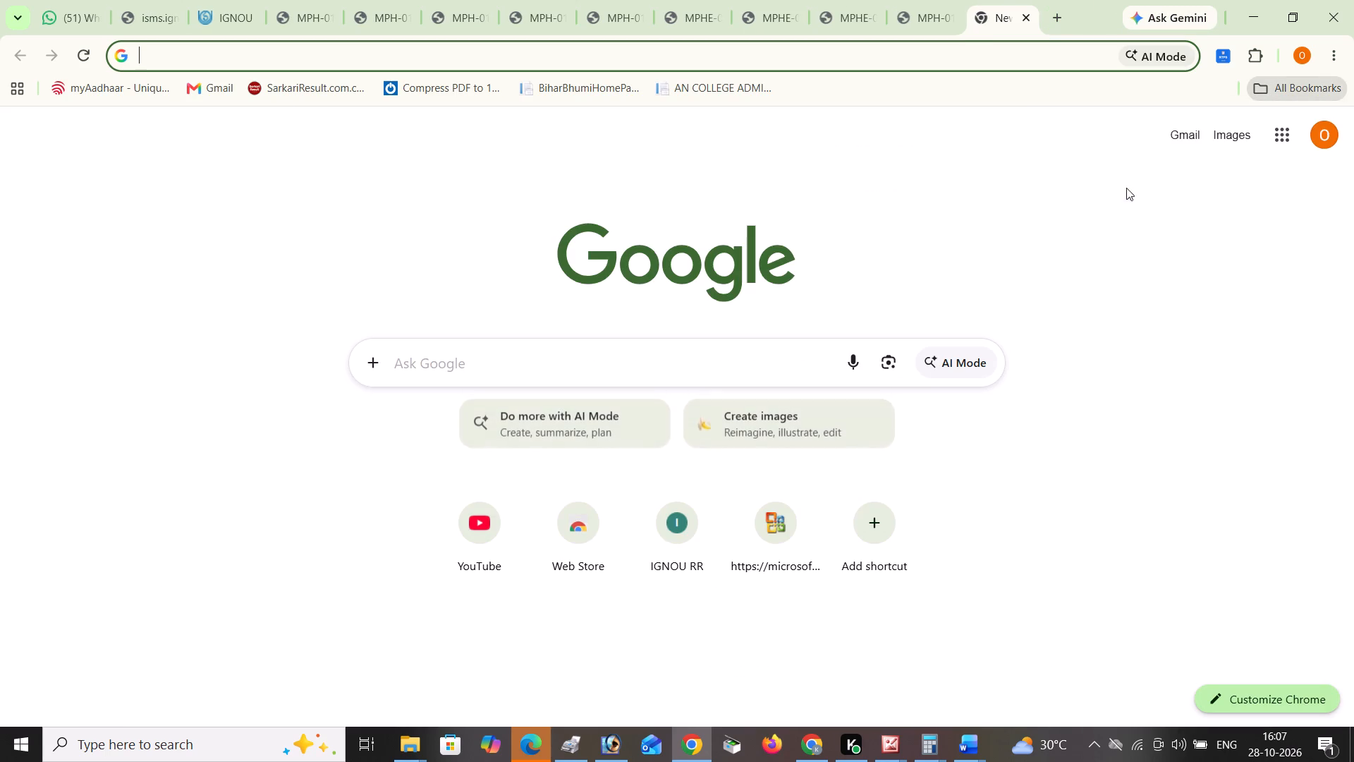
Enter the next student's enrollment number in the admission details form.
{"action": "left_click", "coordinate": [768, 238]}
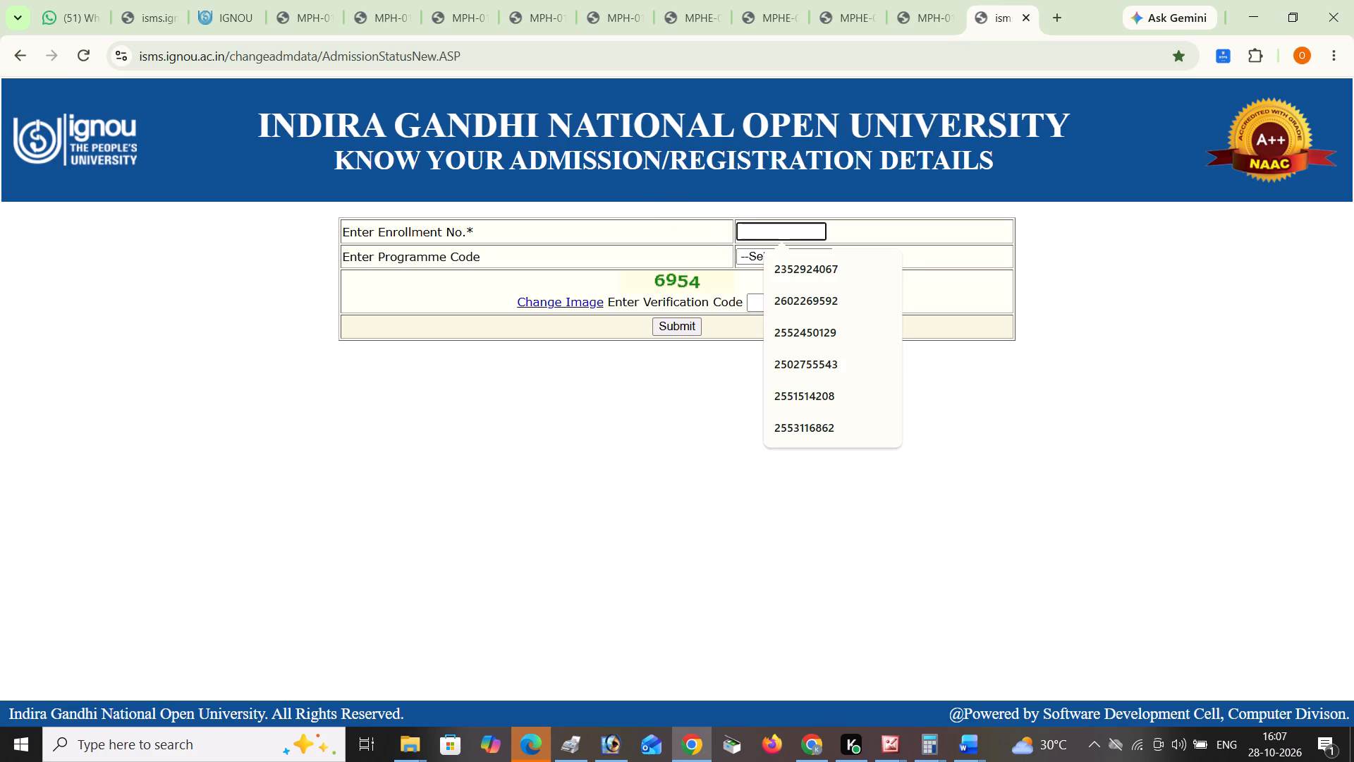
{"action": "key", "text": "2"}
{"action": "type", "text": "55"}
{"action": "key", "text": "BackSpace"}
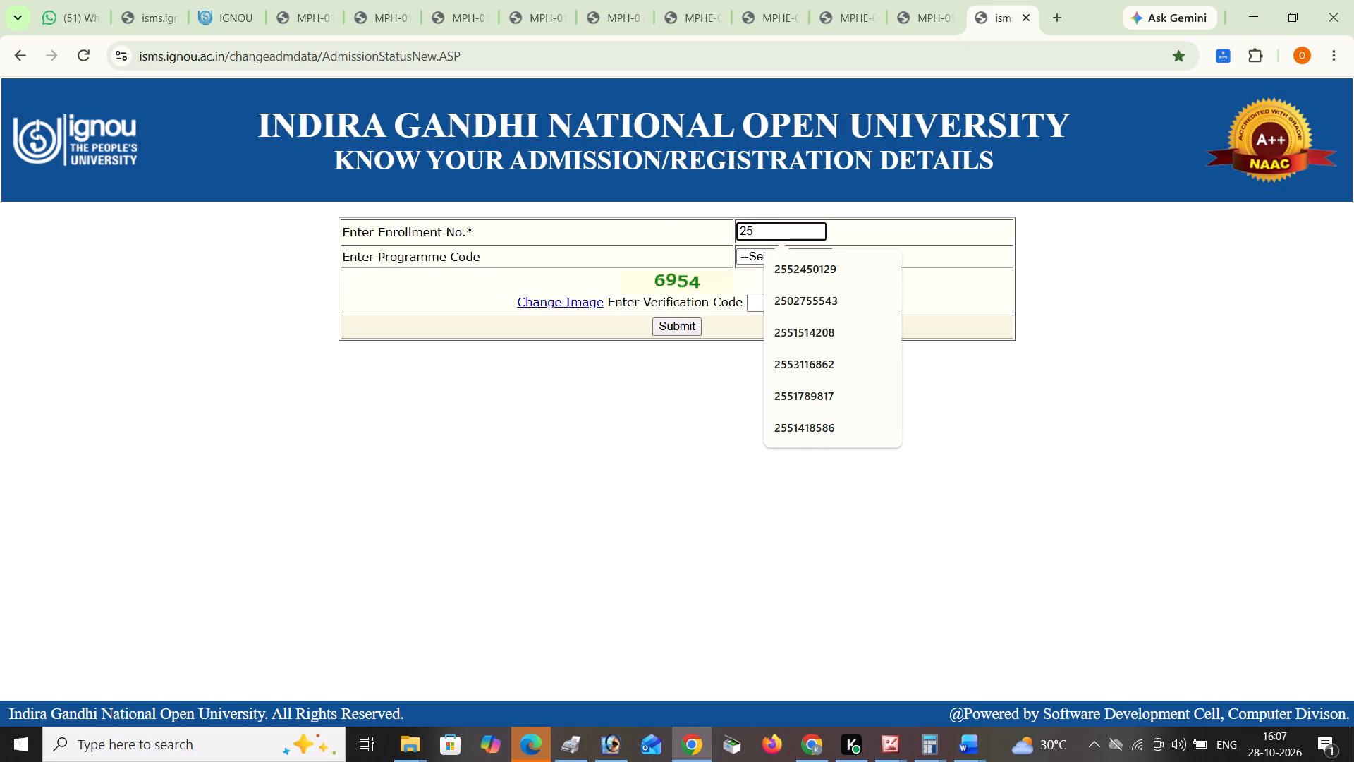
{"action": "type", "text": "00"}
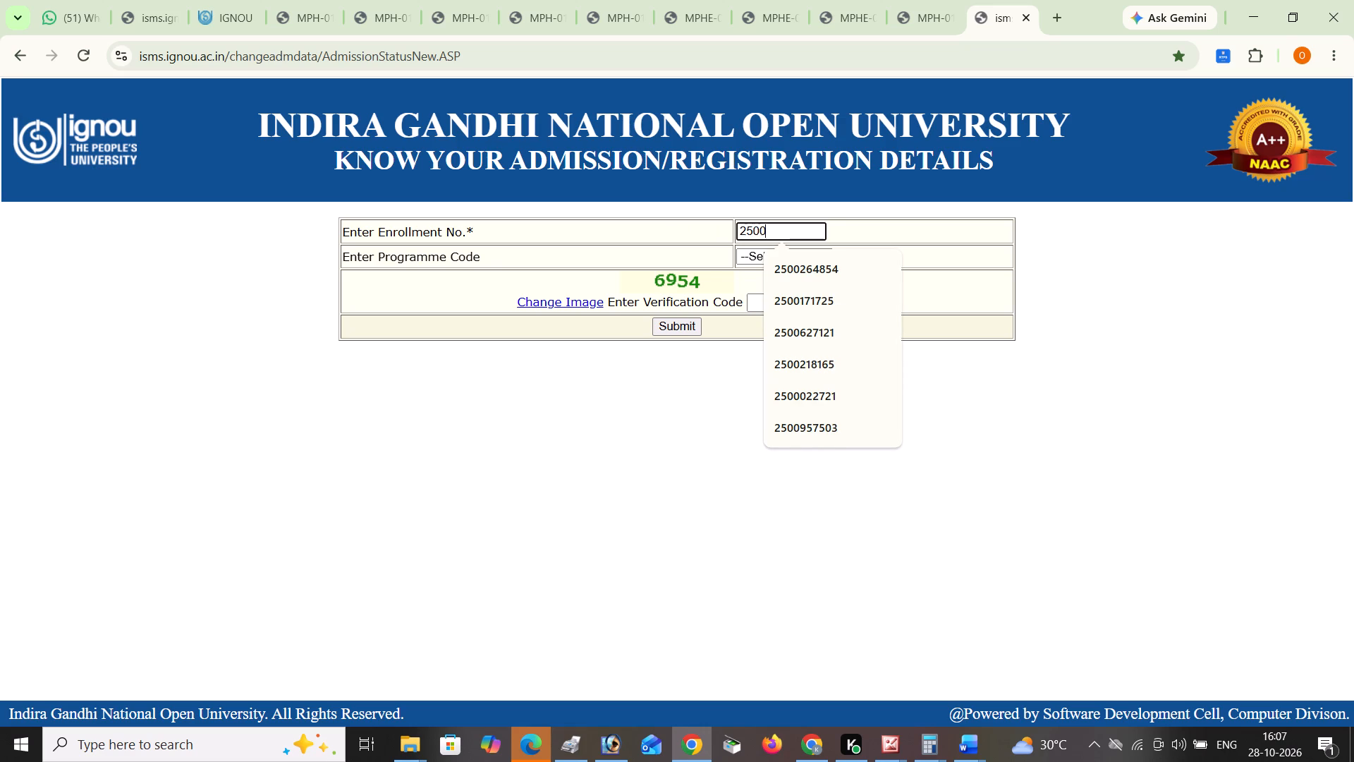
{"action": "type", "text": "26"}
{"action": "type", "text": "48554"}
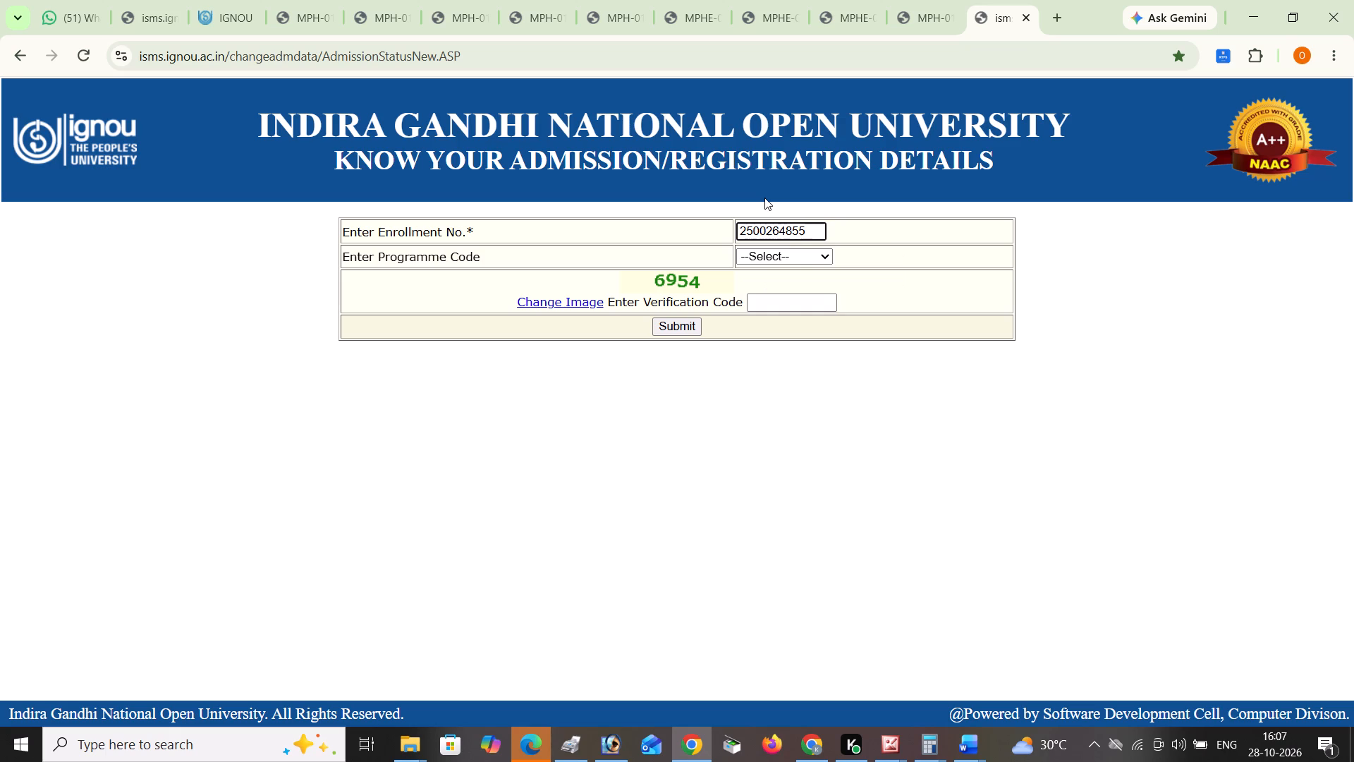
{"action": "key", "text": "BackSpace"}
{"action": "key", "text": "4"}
Choose programme code MCA_NEW, enter the displayed verification code, and submit the form to load the student's registration details.
{"action": "left_click", "coordinate": [785, 250]}
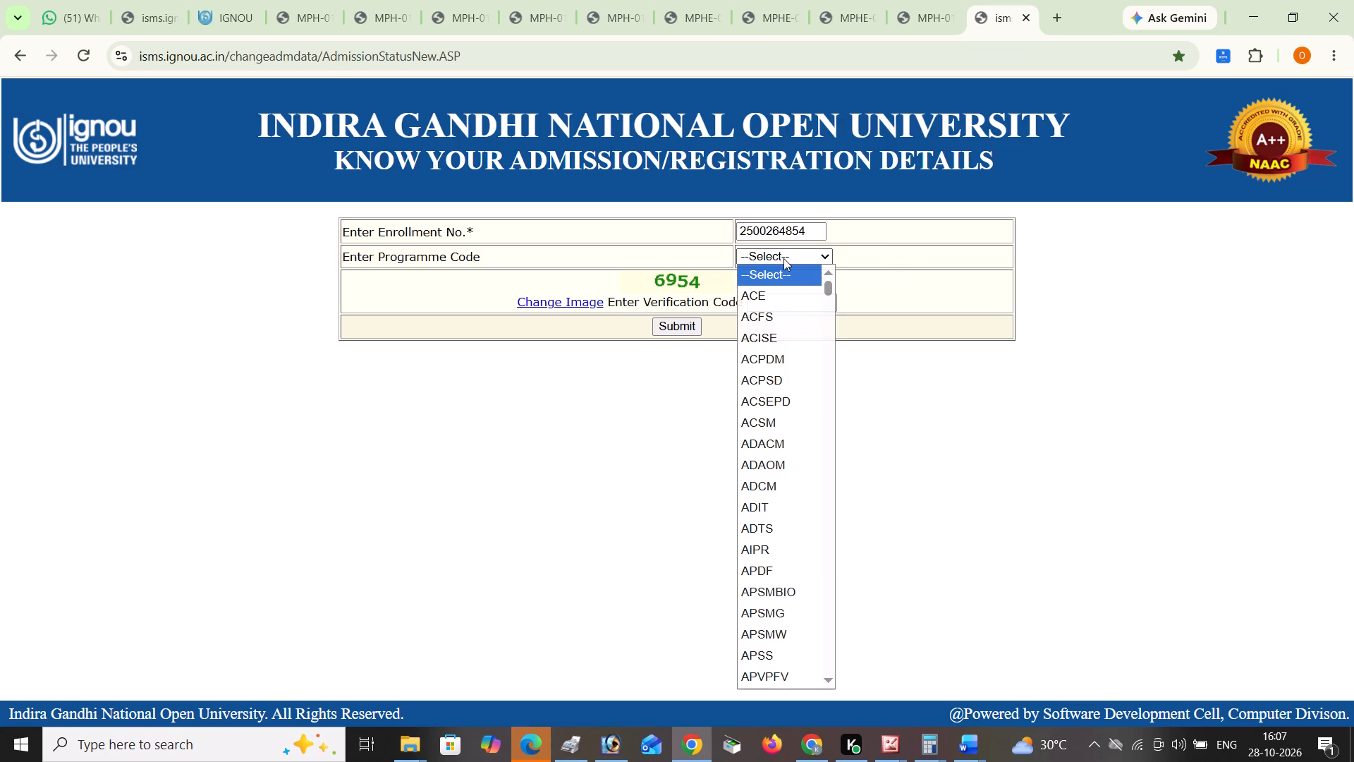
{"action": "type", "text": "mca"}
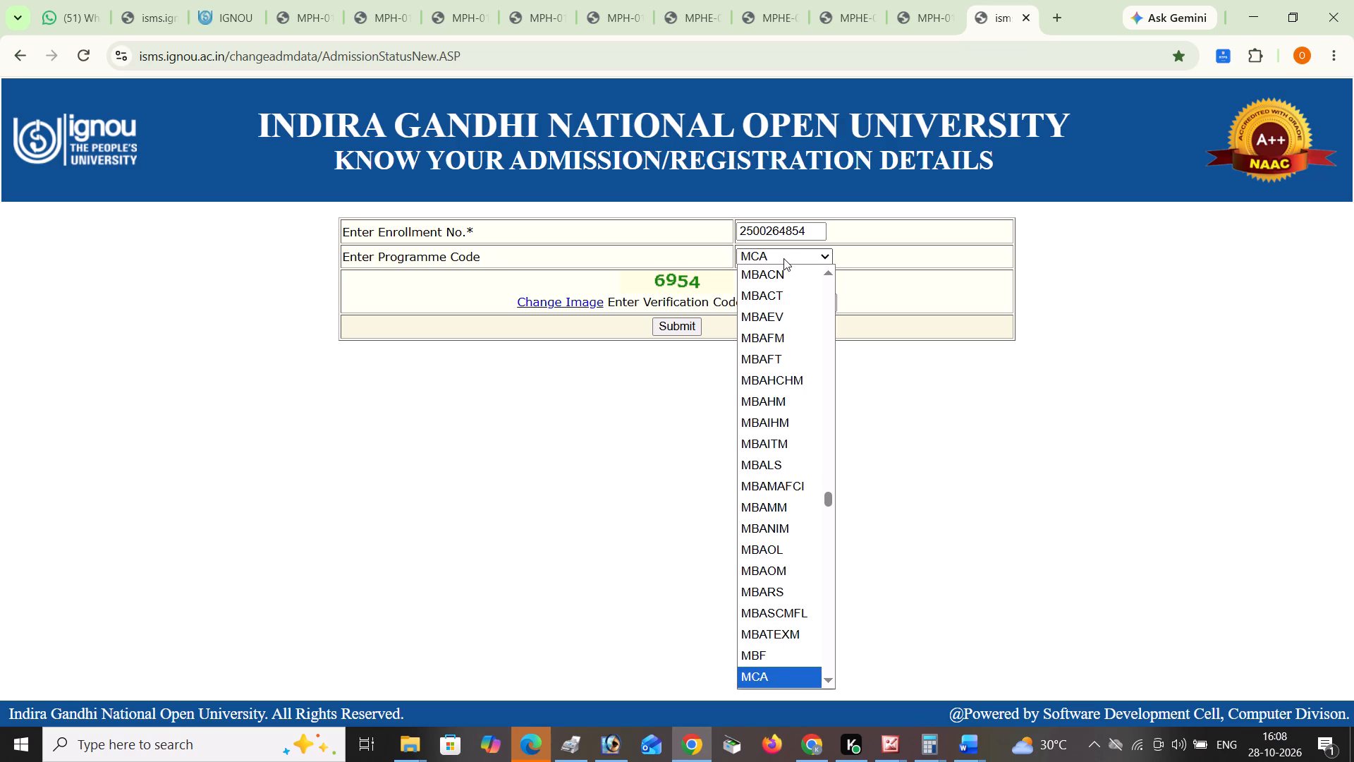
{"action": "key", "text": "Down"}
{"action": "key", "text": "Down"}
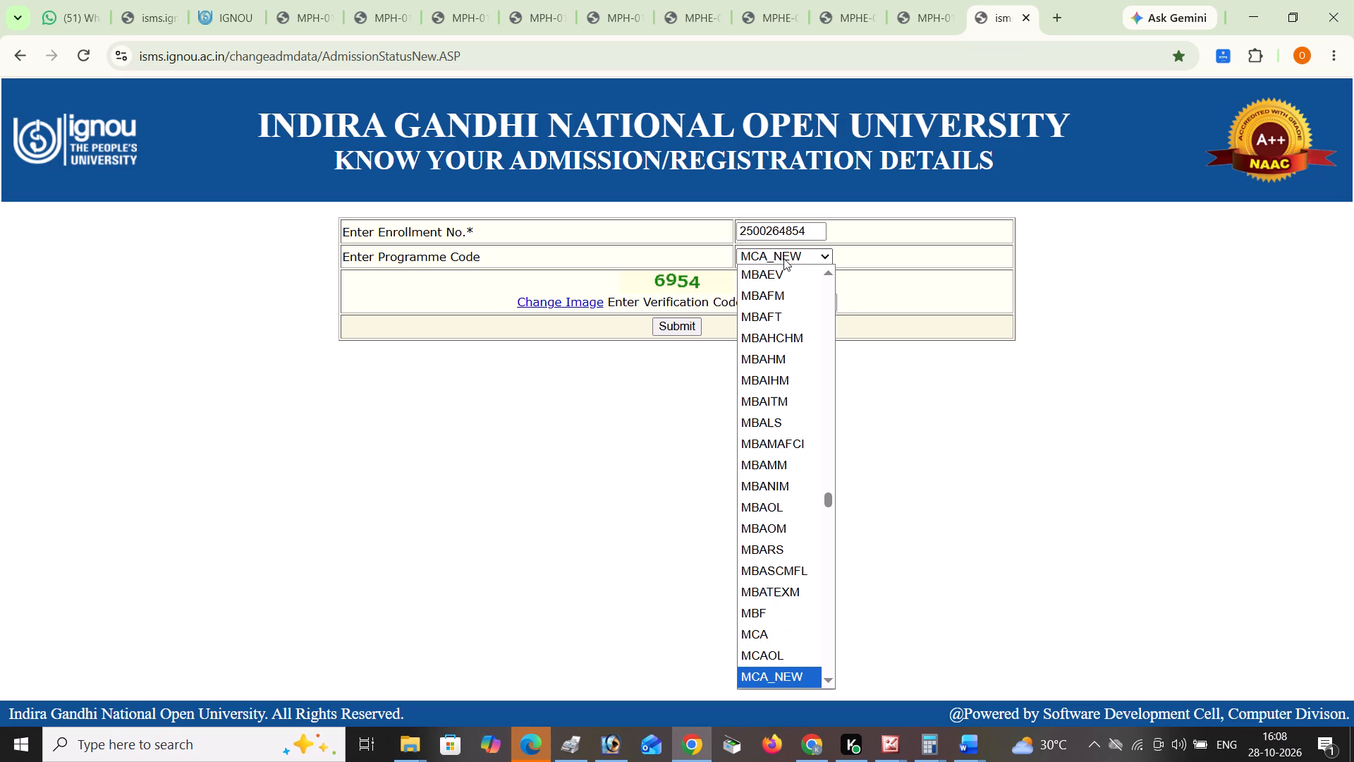
{"action": "left_click", "coordinate": [959, 274]}
{"action": "left_click", "coordinate": [804, 304]}
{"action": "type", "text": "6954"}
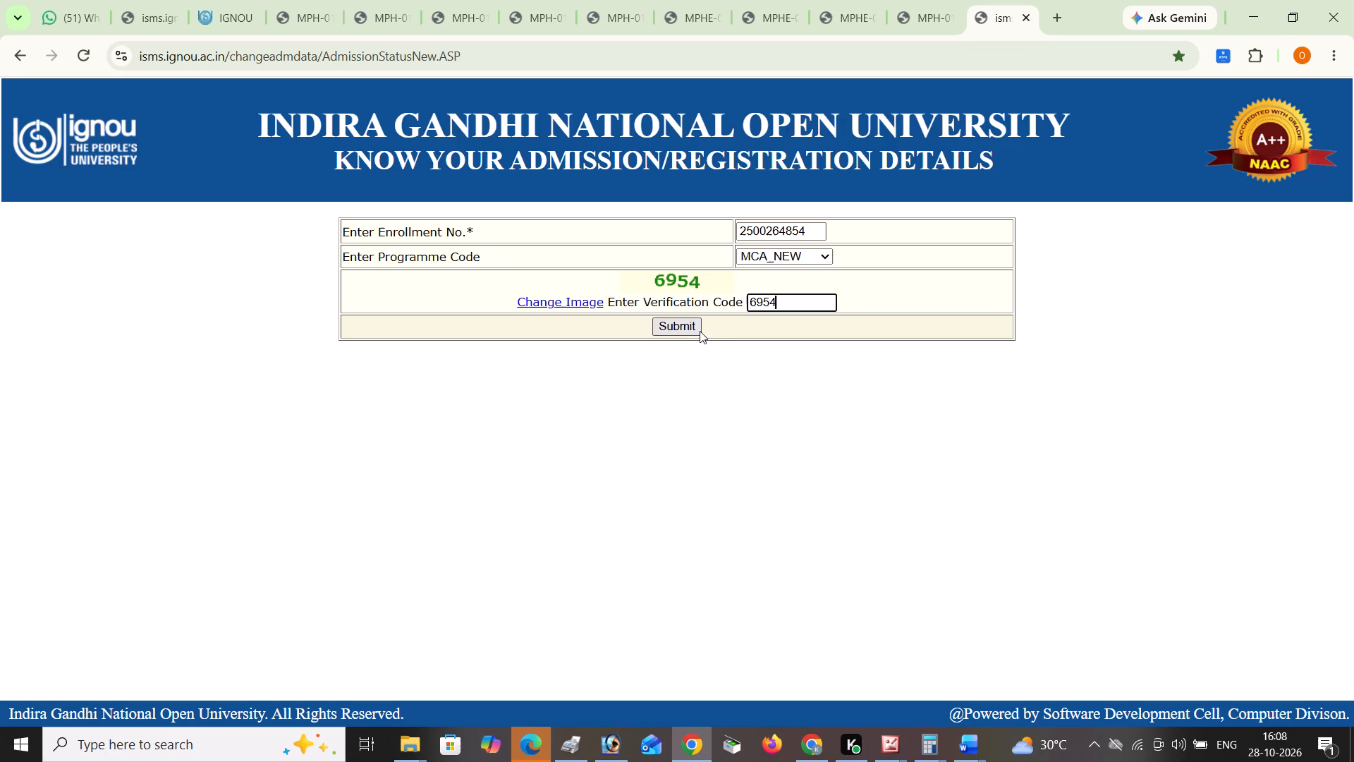
{"action": "left_click", "coordinate": [694, 329]}
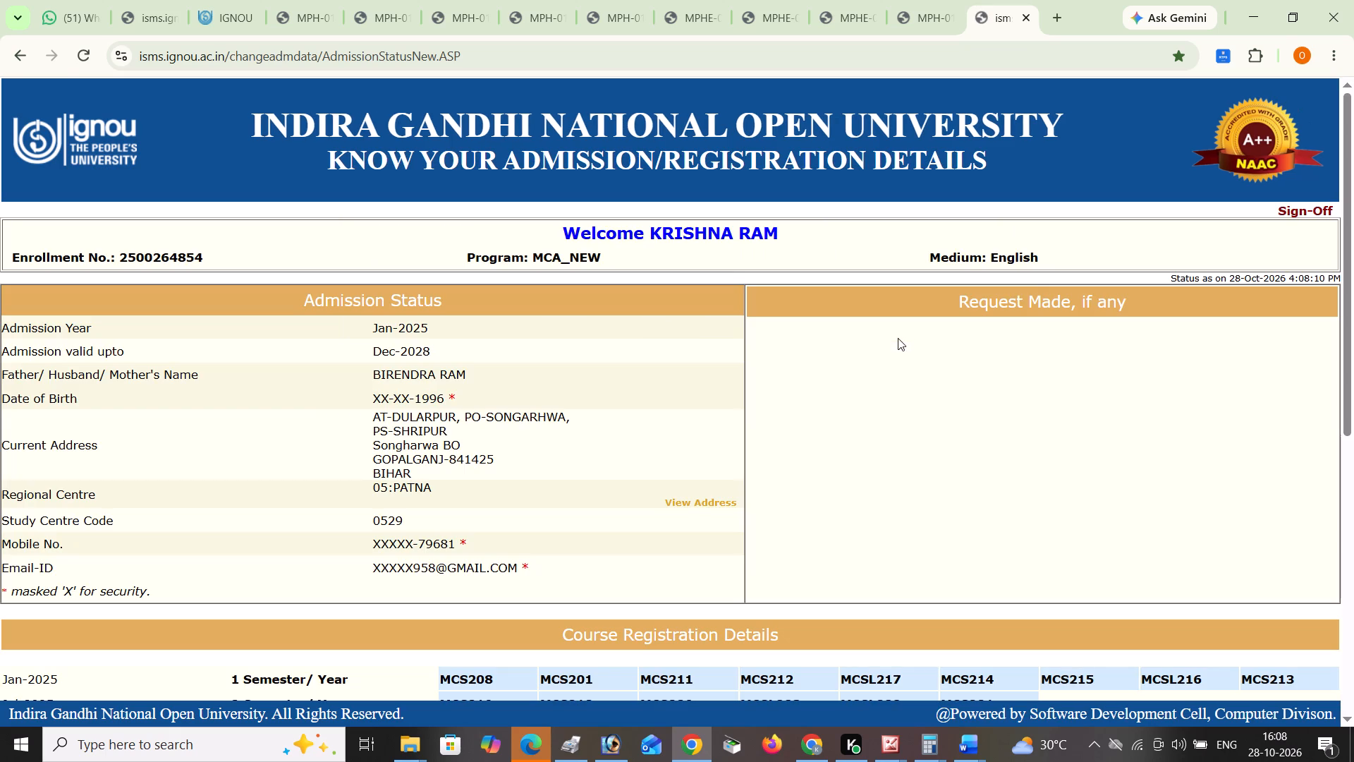
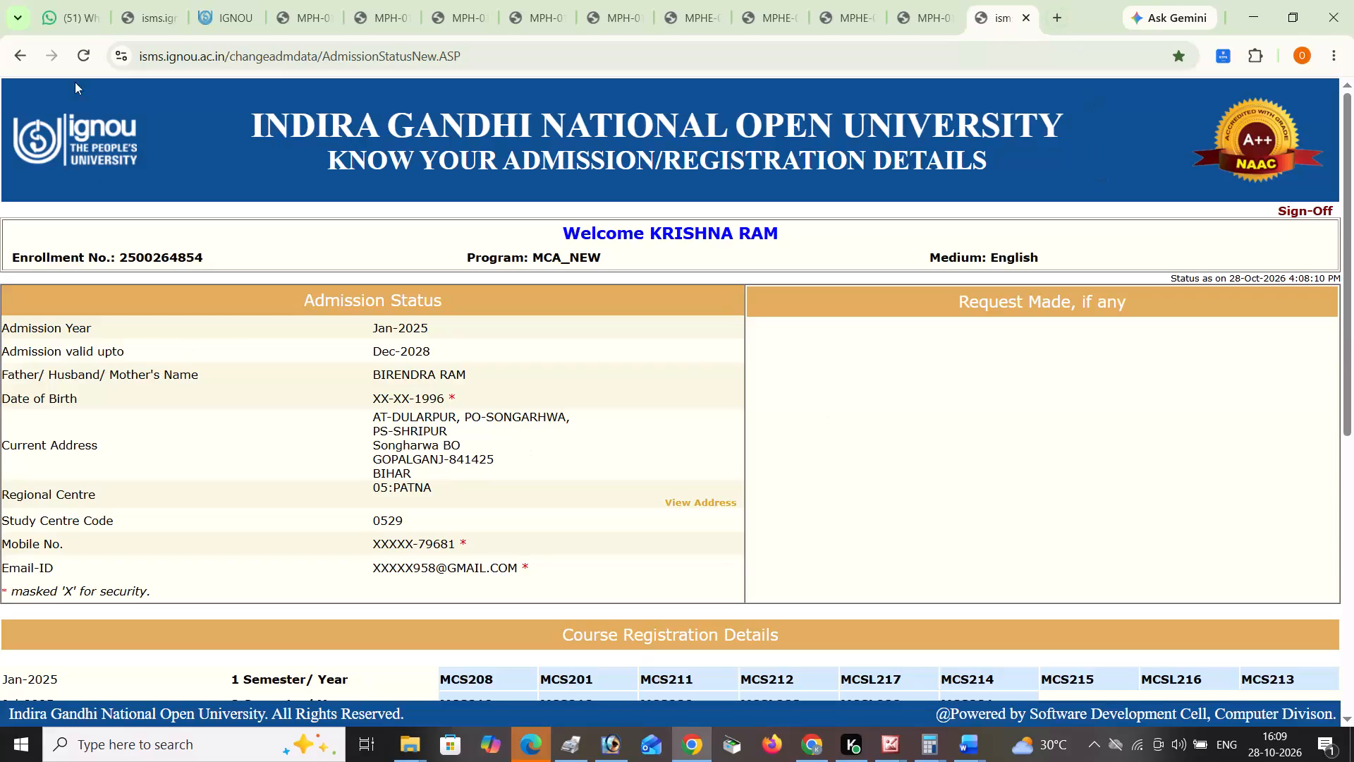
Close the old registration details tab and all open MPH and MPHE assignment PDFs, keeping WhatsApp, the IGNOU assignments page and the MCA_NEW student's details open.
{"action": "left_click", "coordinate": [138, 0]}
{"action": "left_click", "coordinate": [175, 14]}
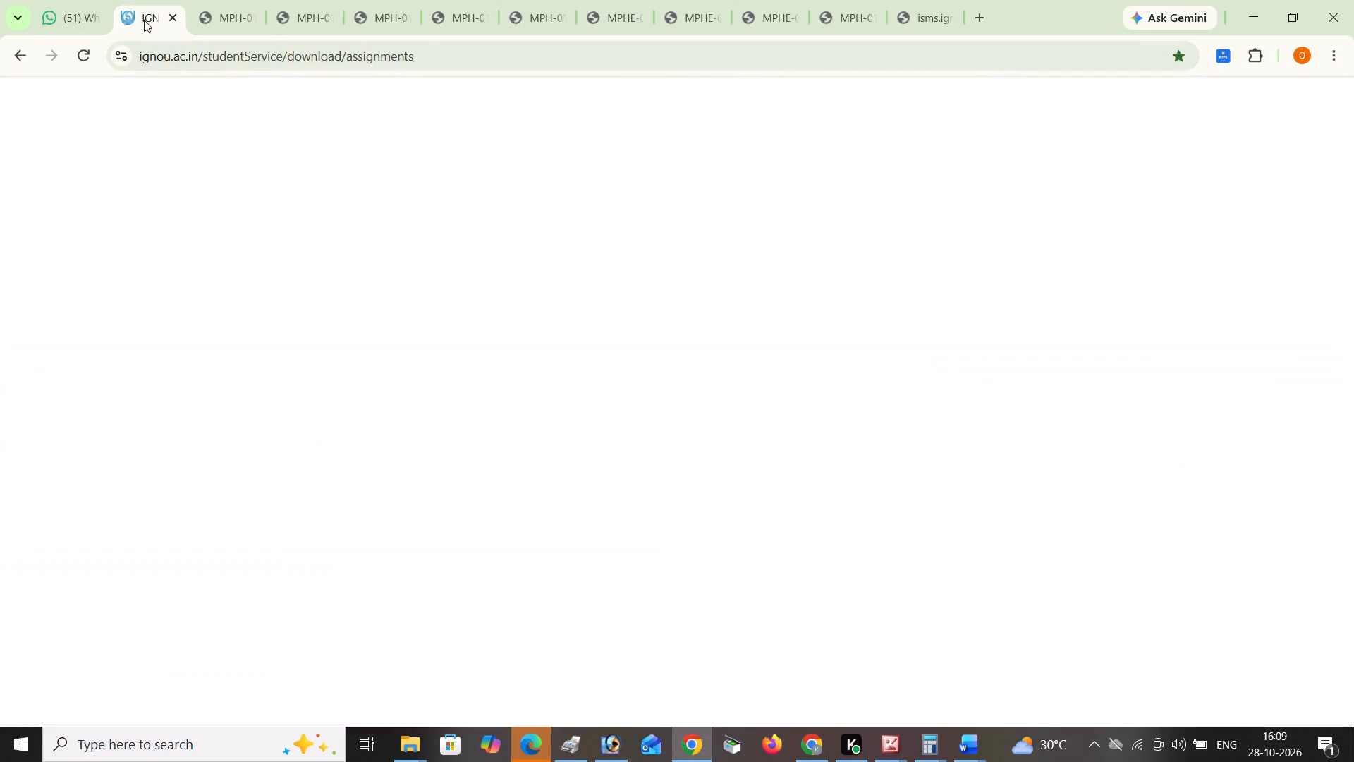
{"action": "left_click", "coordinate": [219, 6]}
{"action": "triple_click", "coordinate": [251, 13]}
{"action": "triple_click", "coordinate": [251, 13]}
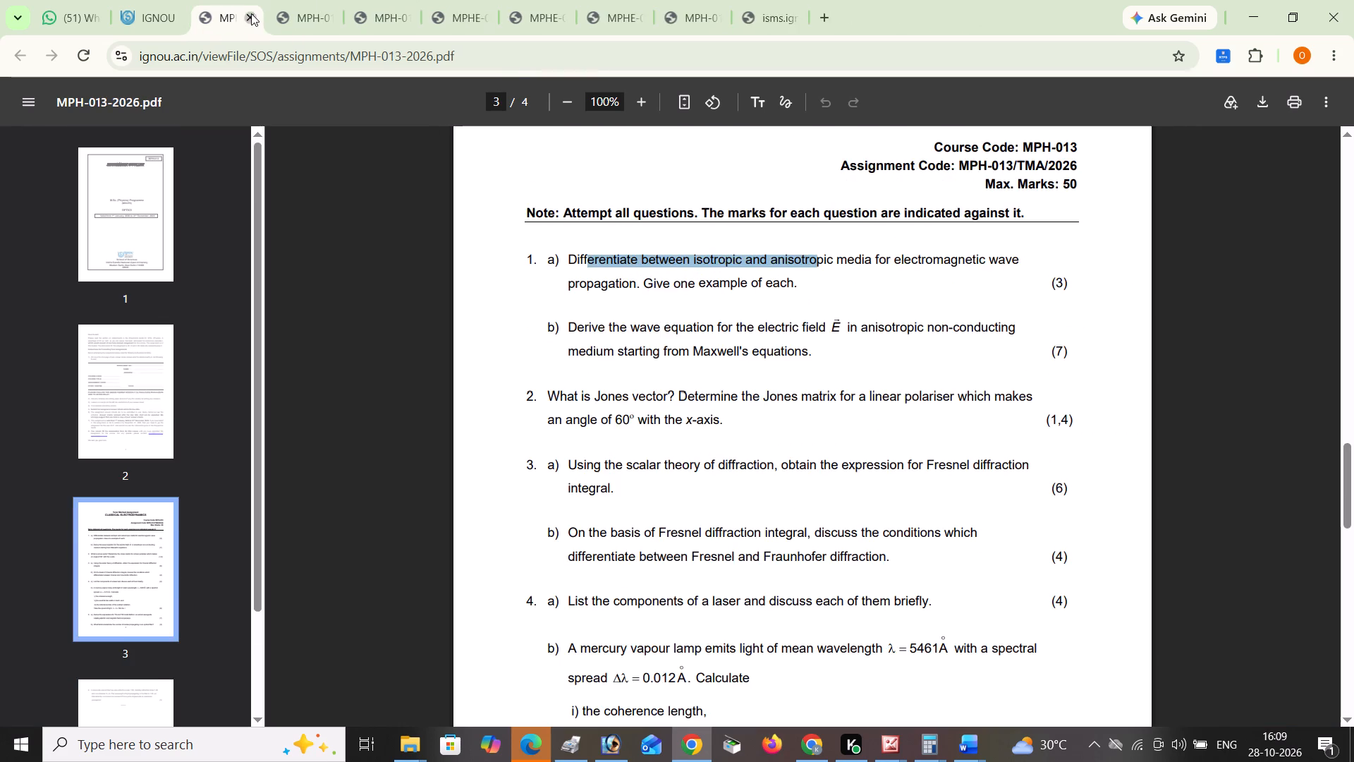
{"action": "triple_click", "coordinate": [251, 13]}
{"action": "double_click", "coordinate": [251, 13]}
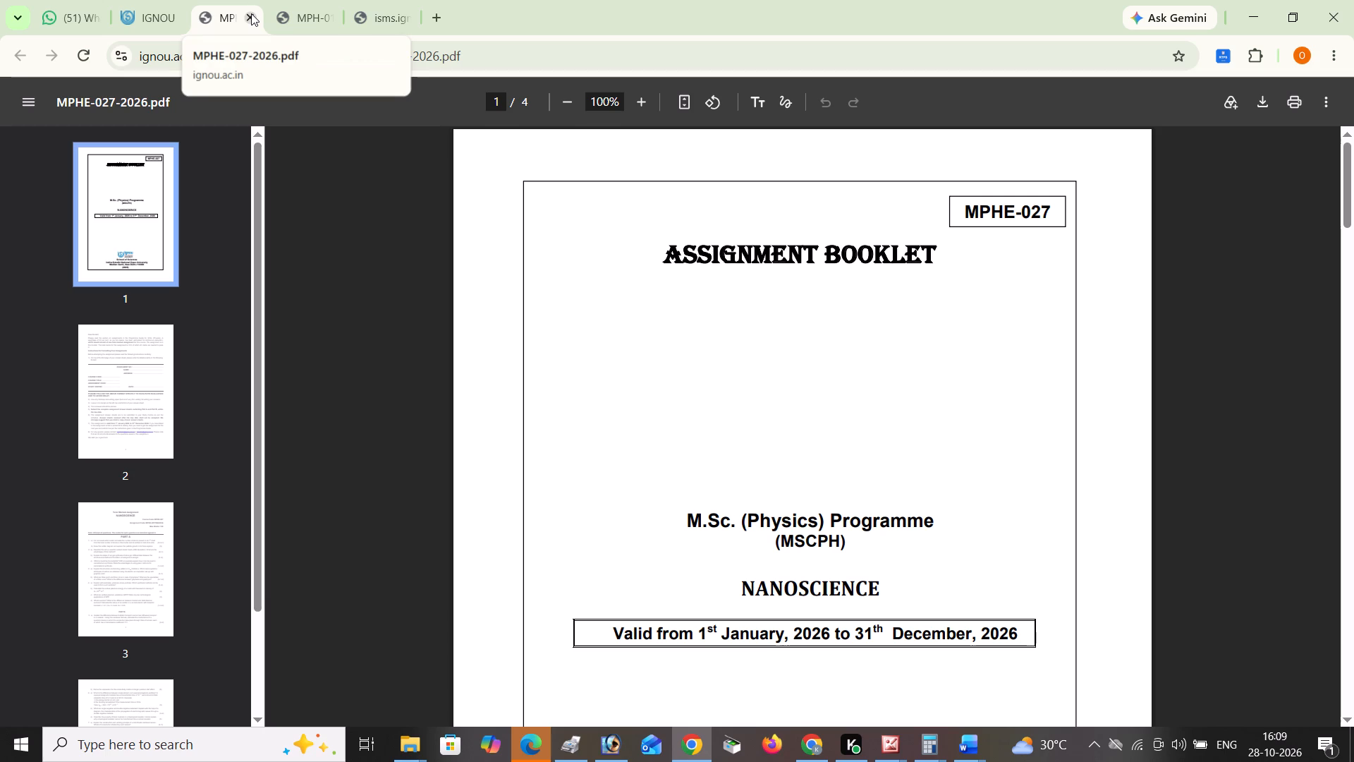
{"action": "key", "text": "space"}
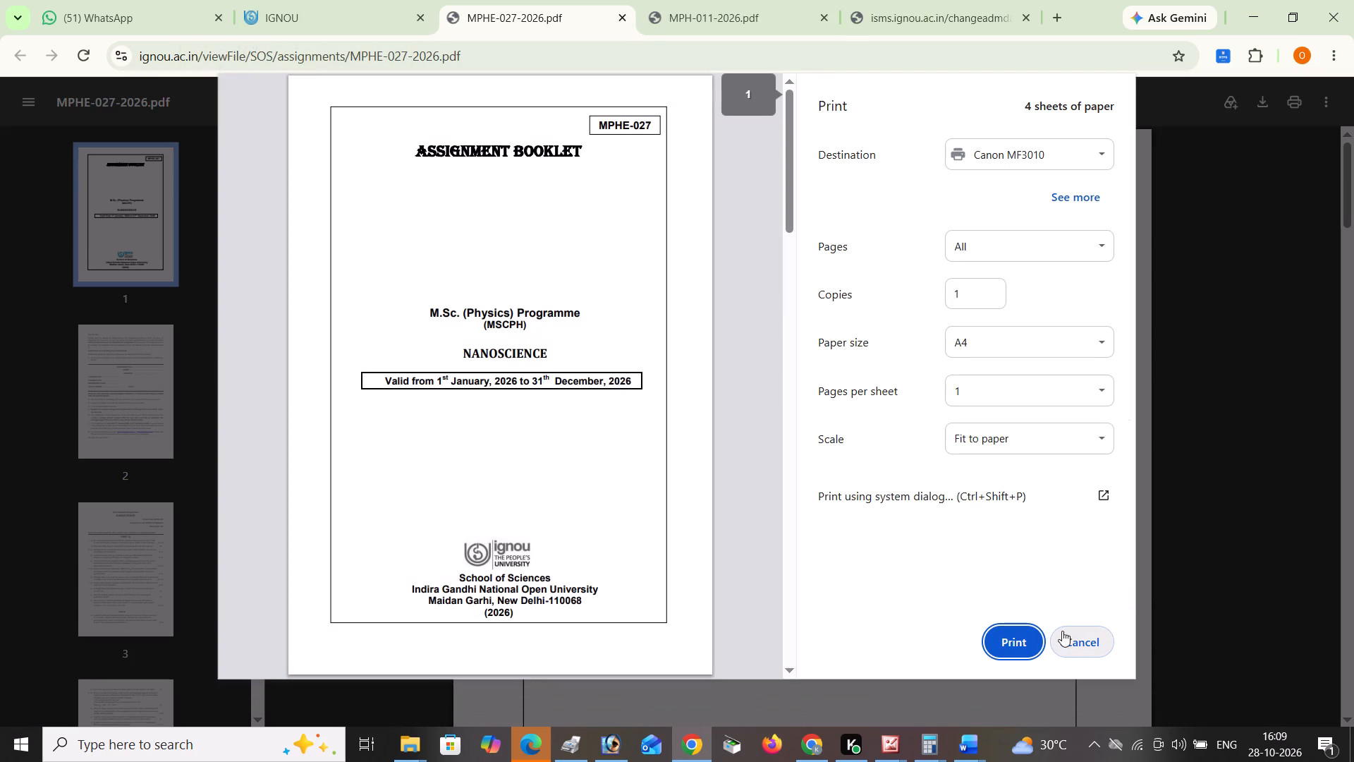
{"action": "left_click", "coordinate": [1080, 648]}
{"action": "left_click", "coordinate": [617, 22]}
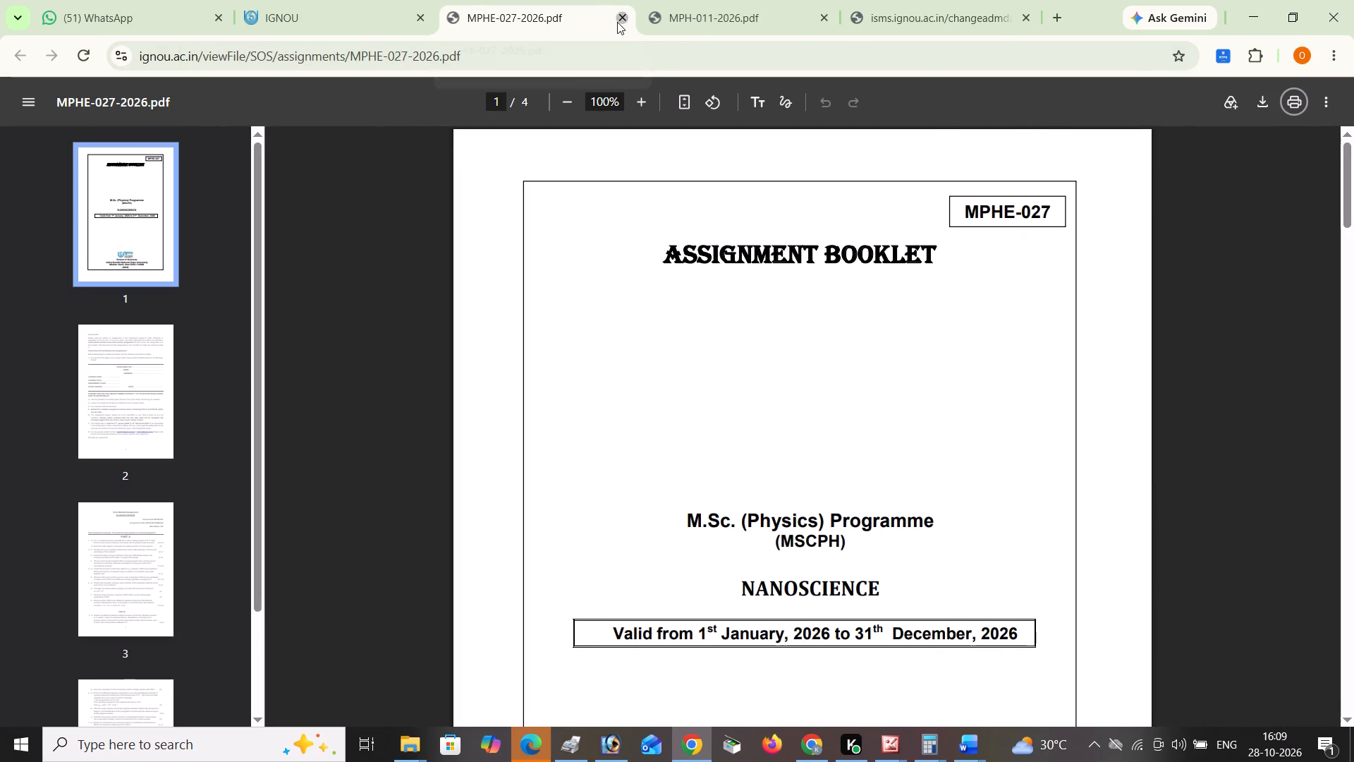
{"action": "left_click", "coordinate": [617, 22]}
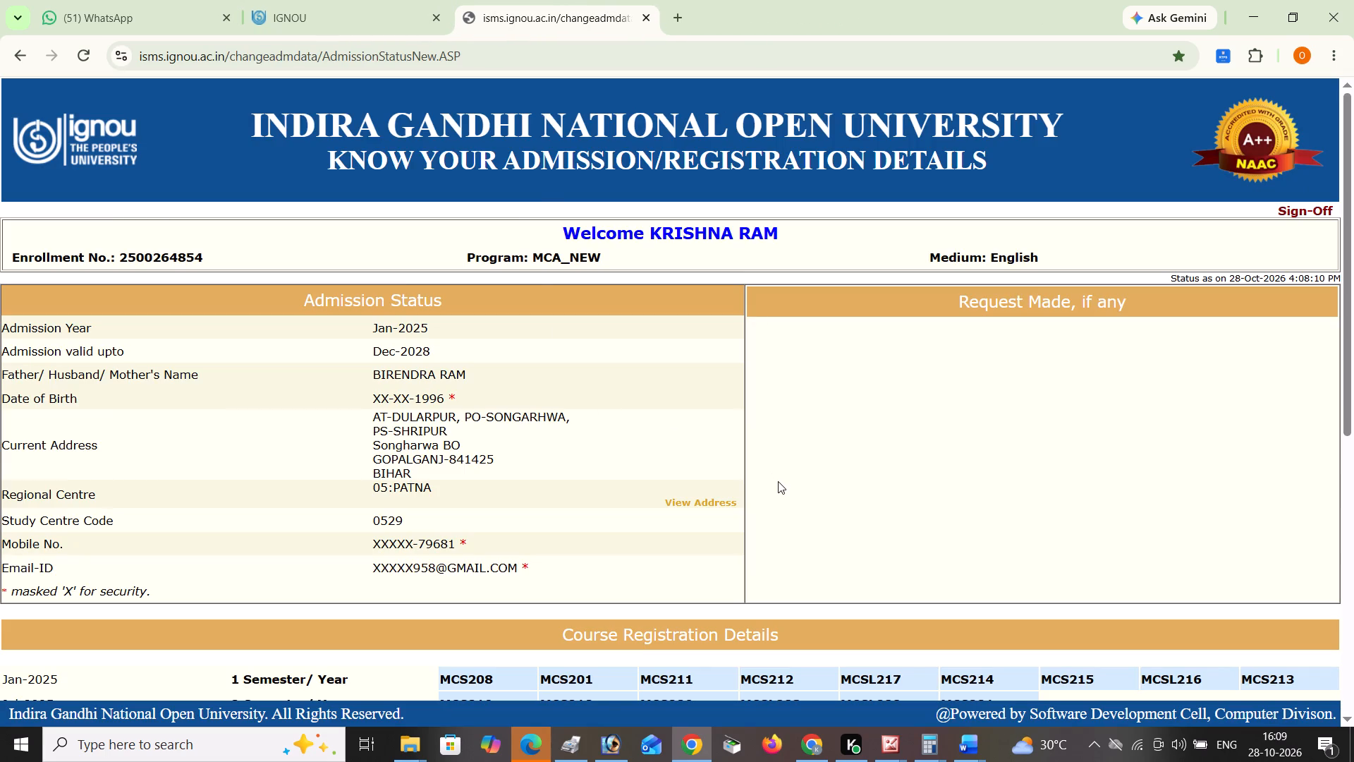
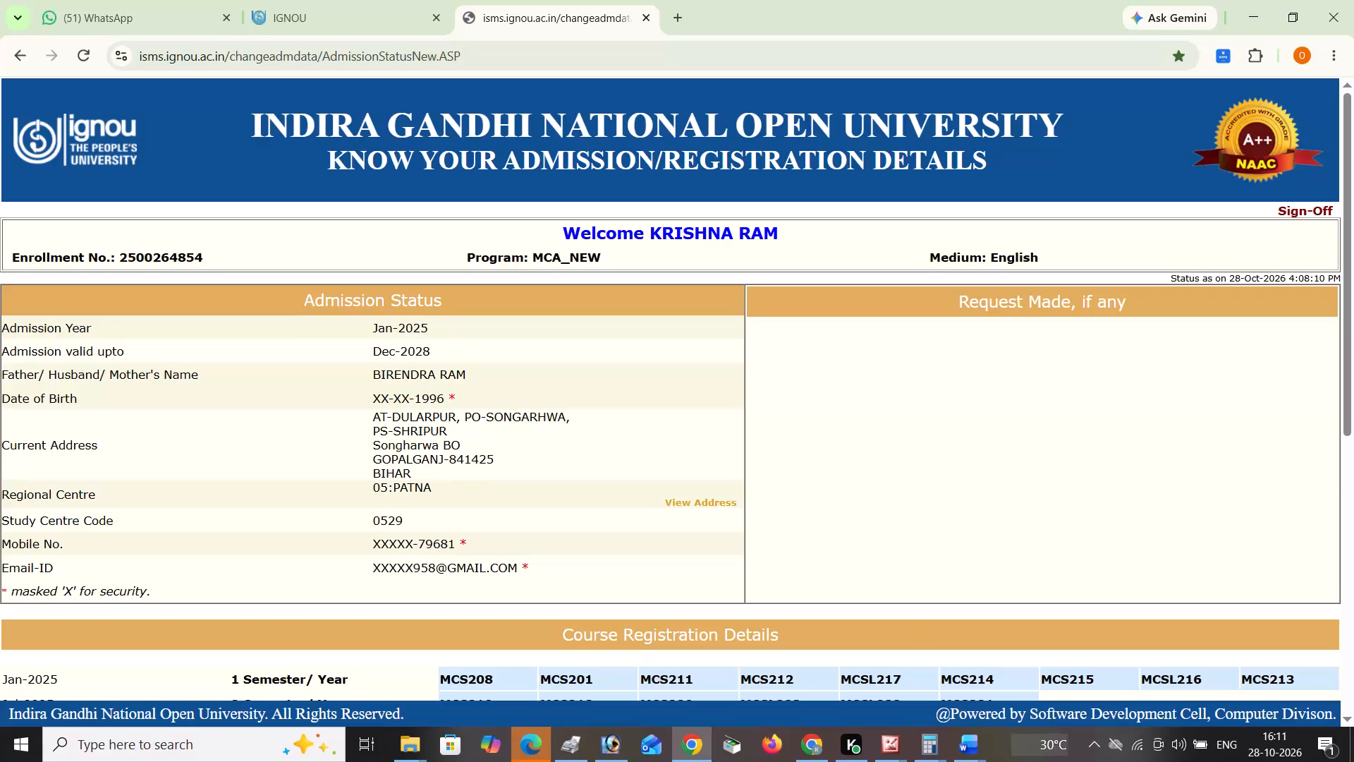
Open the bookmarked IGNOU admission and registration details form in a new tab.
{"action": "scroll", "coordinate": [1353, 761], "scroll_direction": "down", "scroll_amount": 1}
{"action": "scroll", "coordinate": [270, 32], "scroll_direction": "down", "scroll_amount": 1}
{"action": "left_click", "coordinate": [303, 0]}
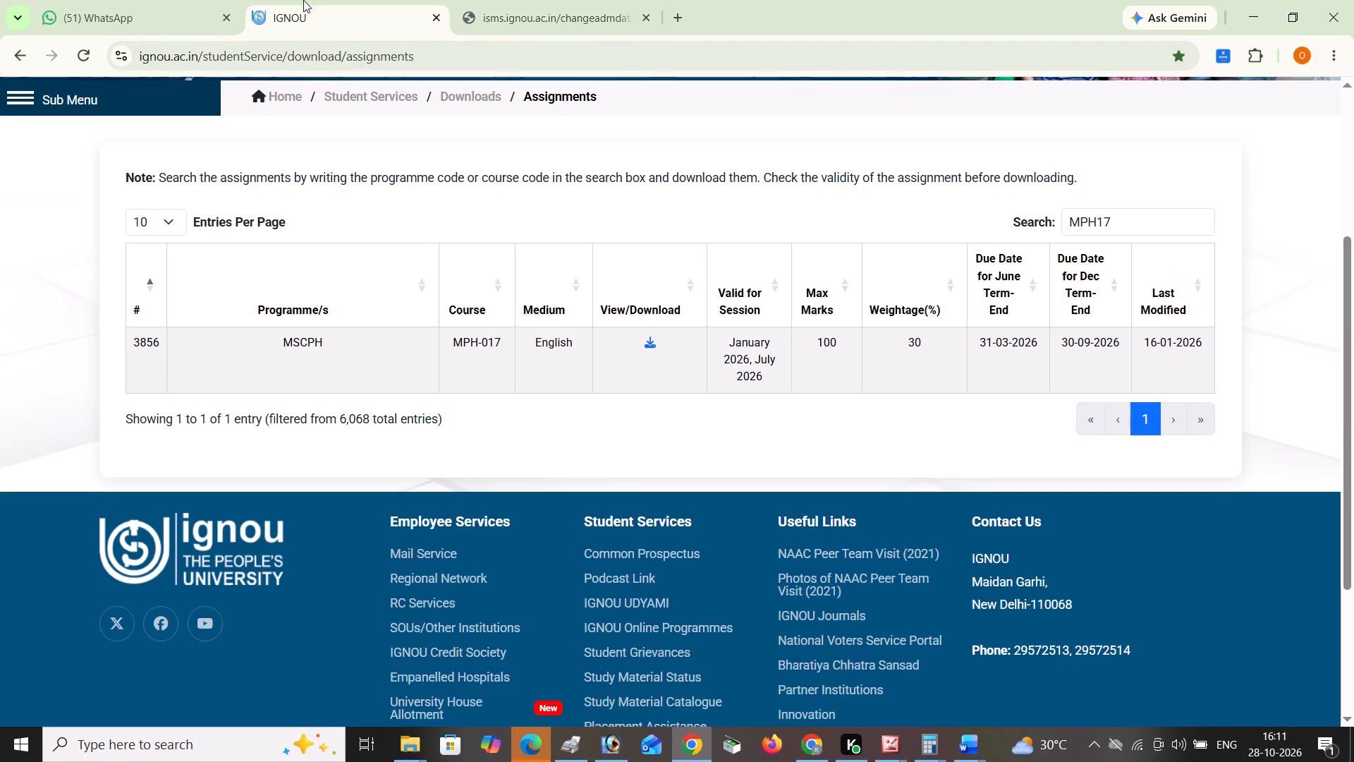
{"action": "left_click", "coordinate": [673, 16]}
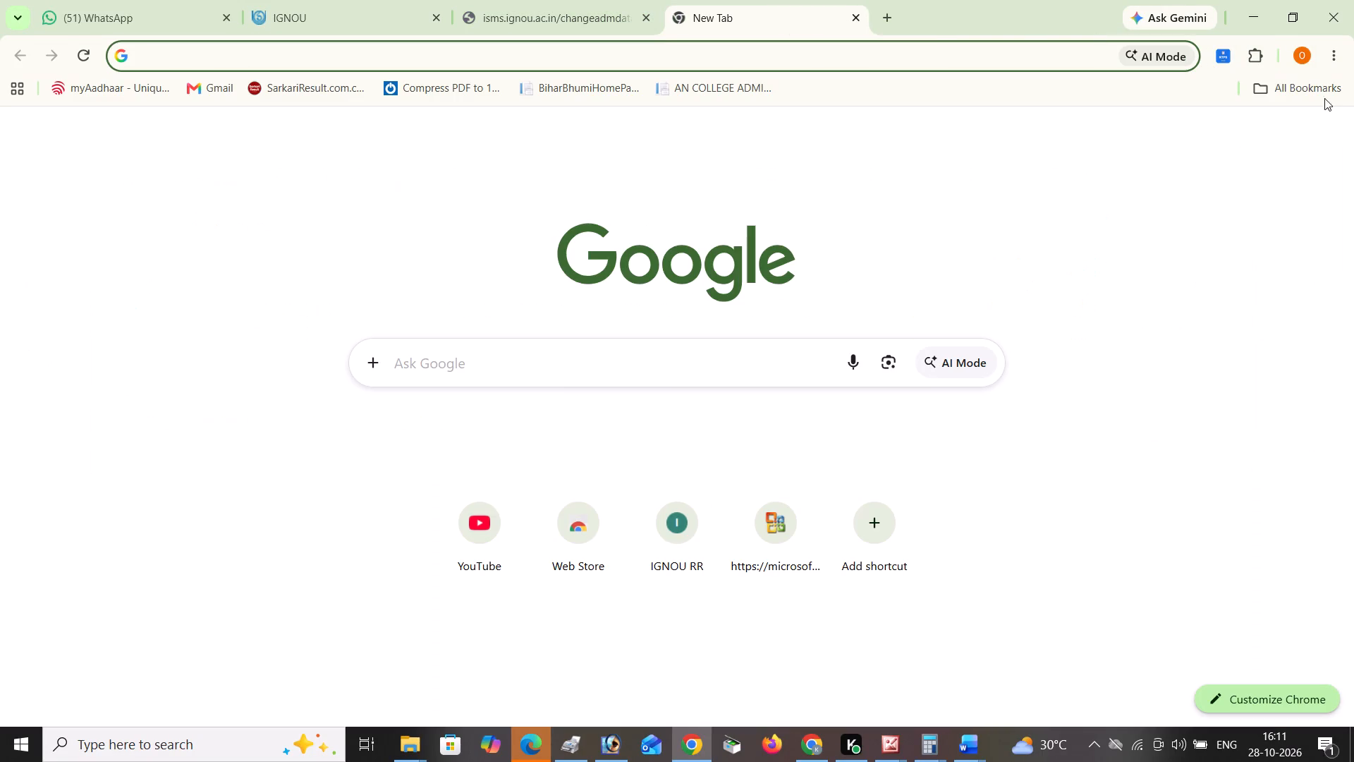
{"action": "left_click", "coordinate": [1319, 95]}
{"action": "left_click", "coordinate": [1138, 187]}
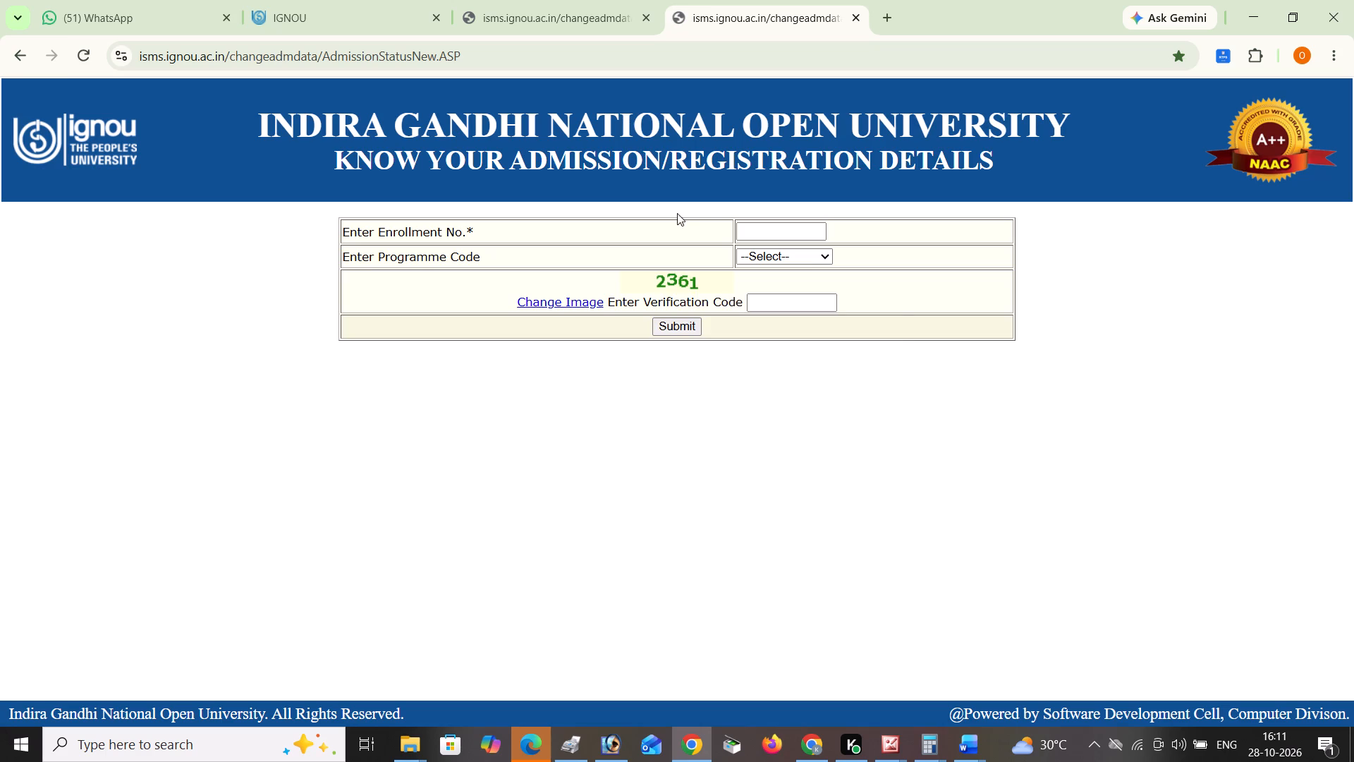
Retrieve the next student's registration details with their enrollment number, programme code MSCPH and the displayed verification code.
{"action": "left_click", "coordinate": [745, 229]}
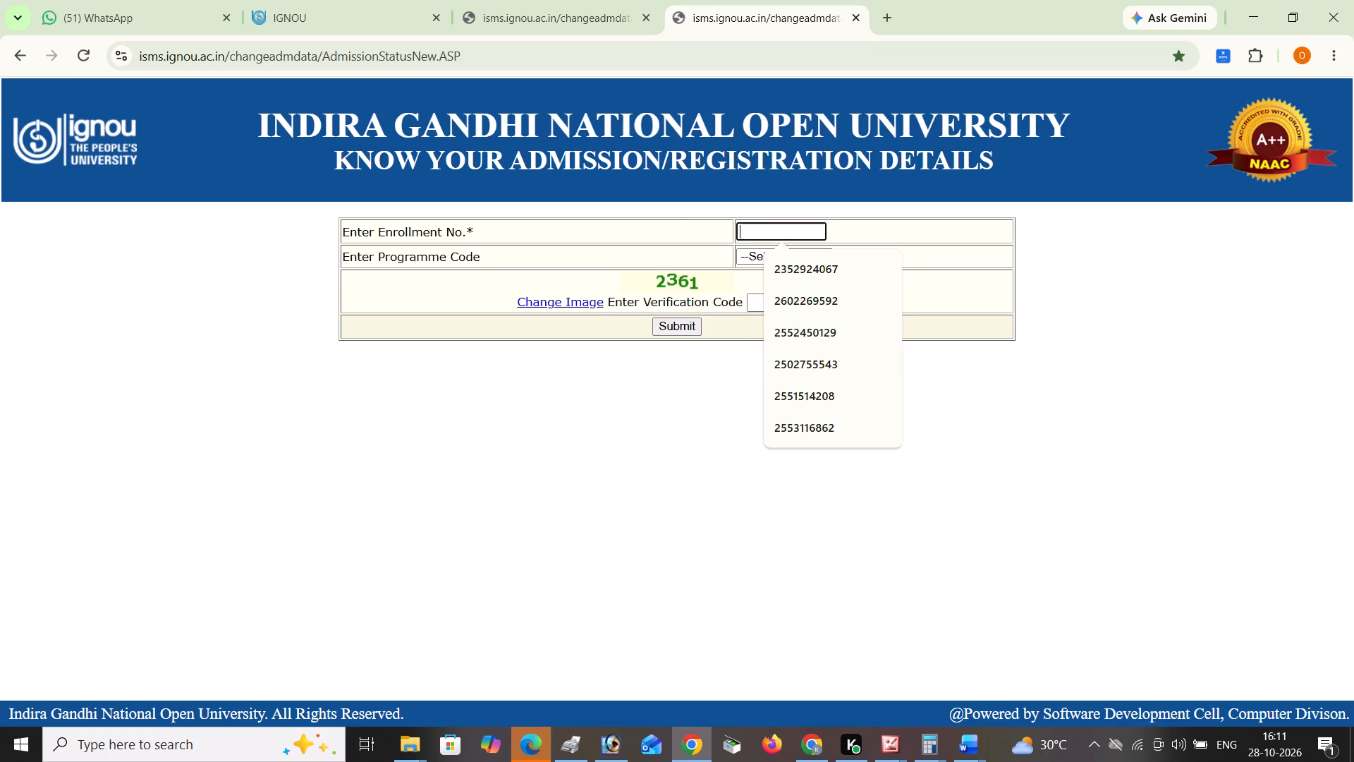
{"action": "key", "text": "2"}
{"action": "key", "text": "4"}
{"action": "key", "text": "5"}
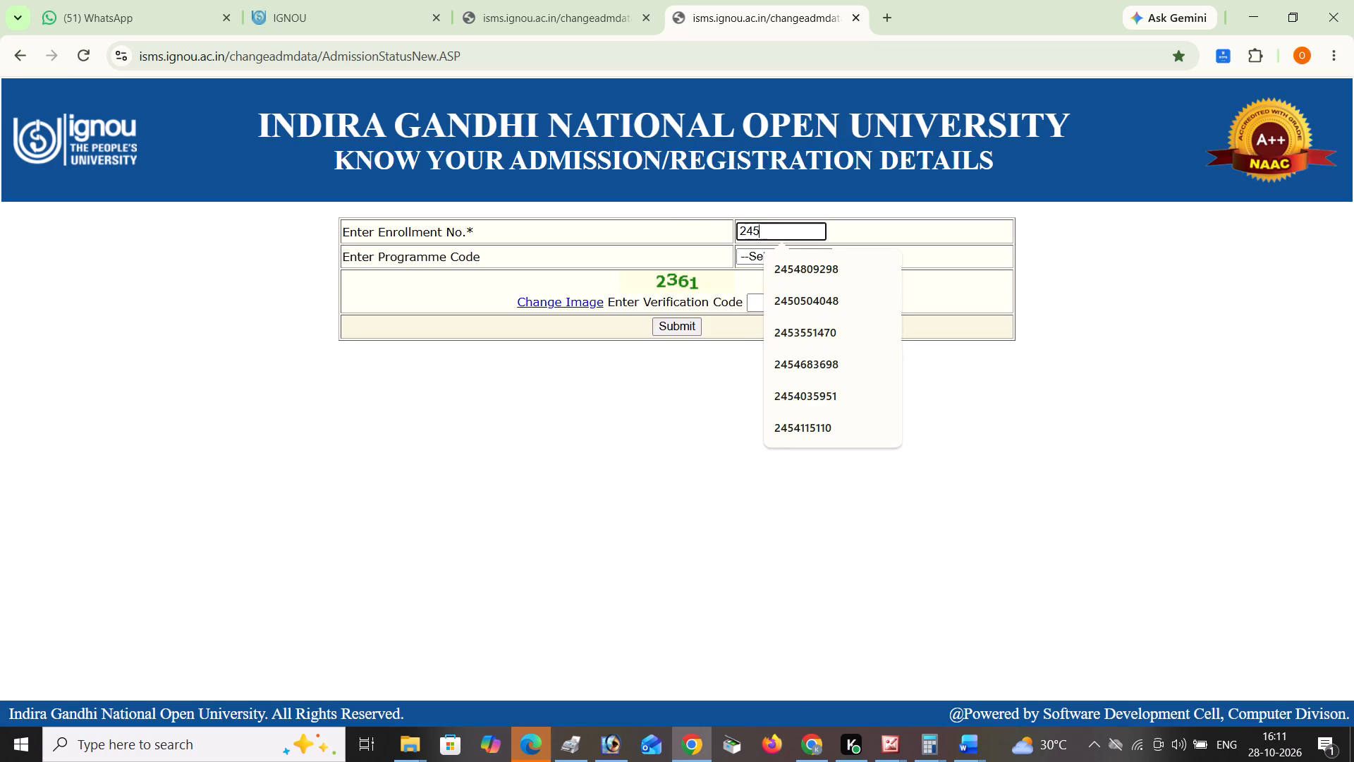
{"action": "key", "text": "0"}
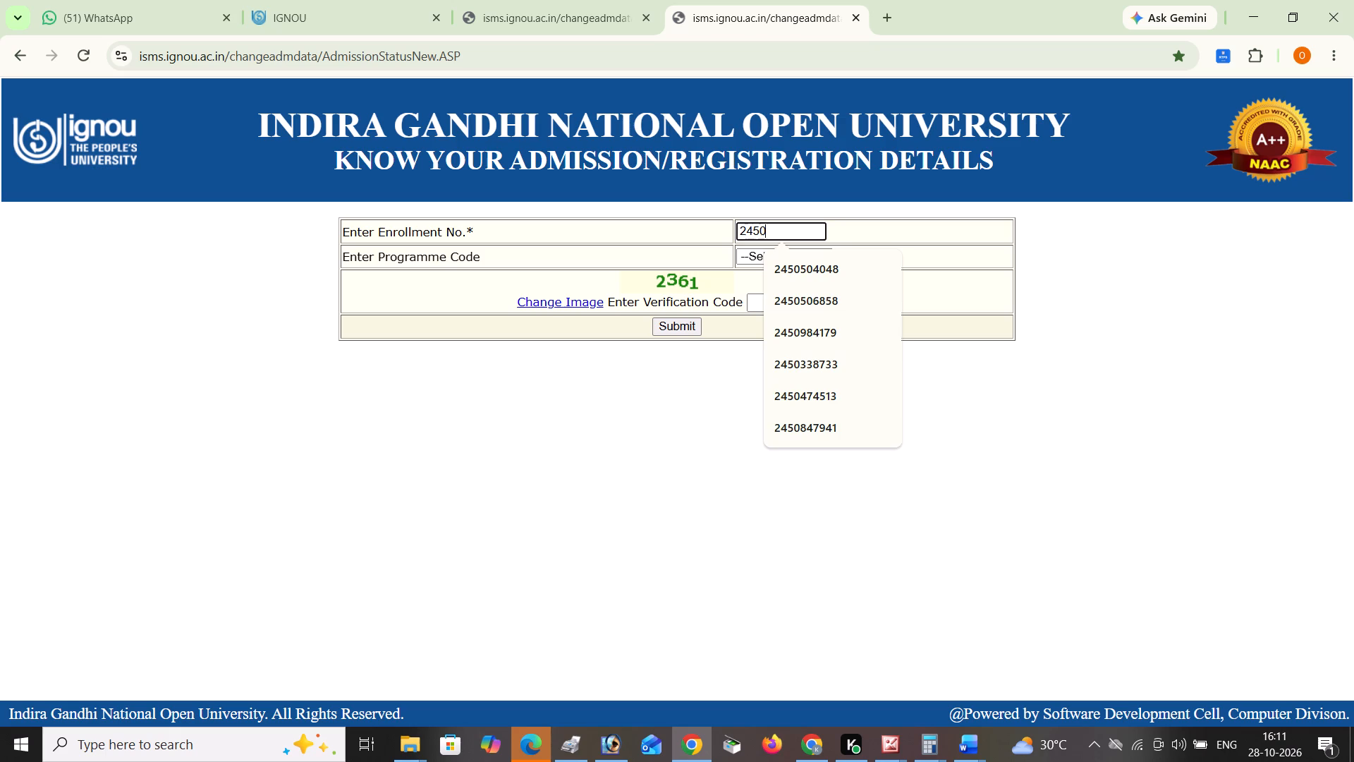
{"action": "type", "text": "27"}
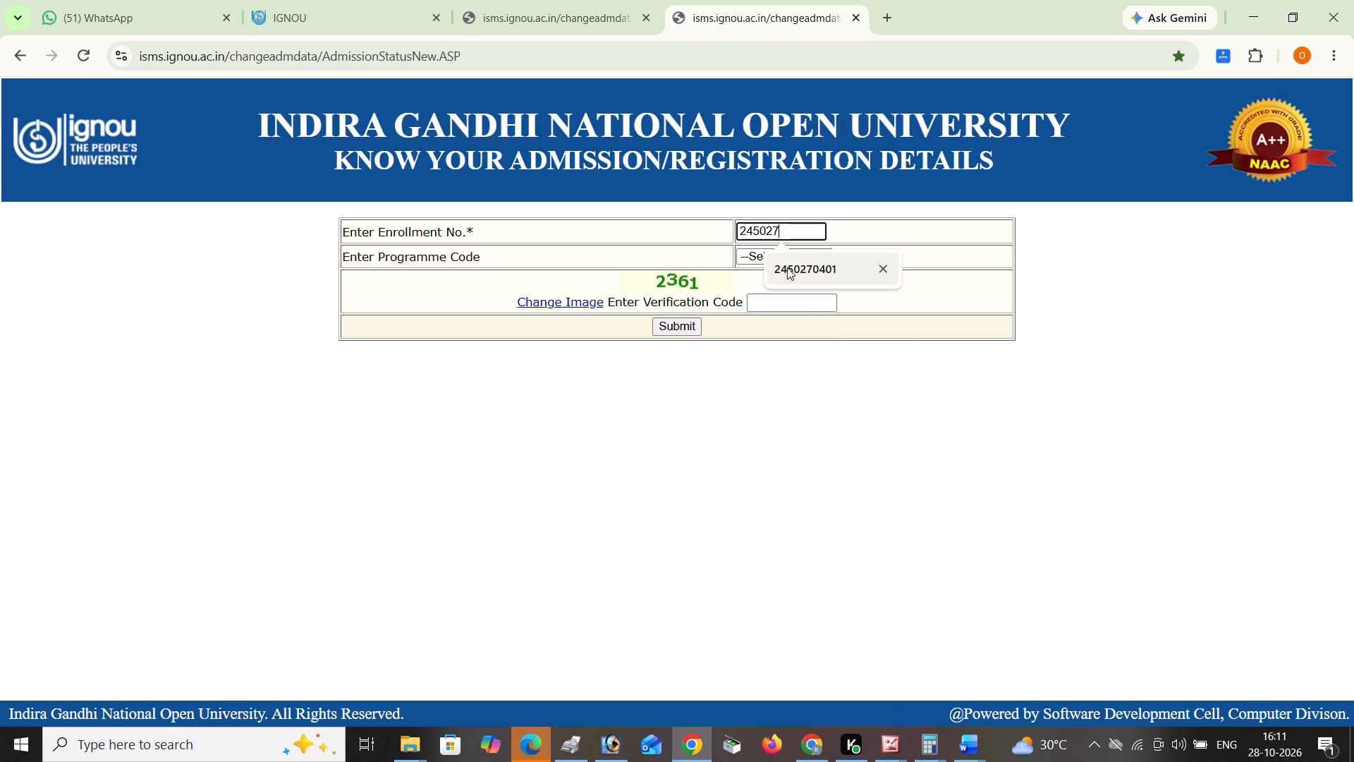
{"action": "left_click", "coordinate": [787, 267]}
{"action": "left_click", "coordinate": [759, 256]}
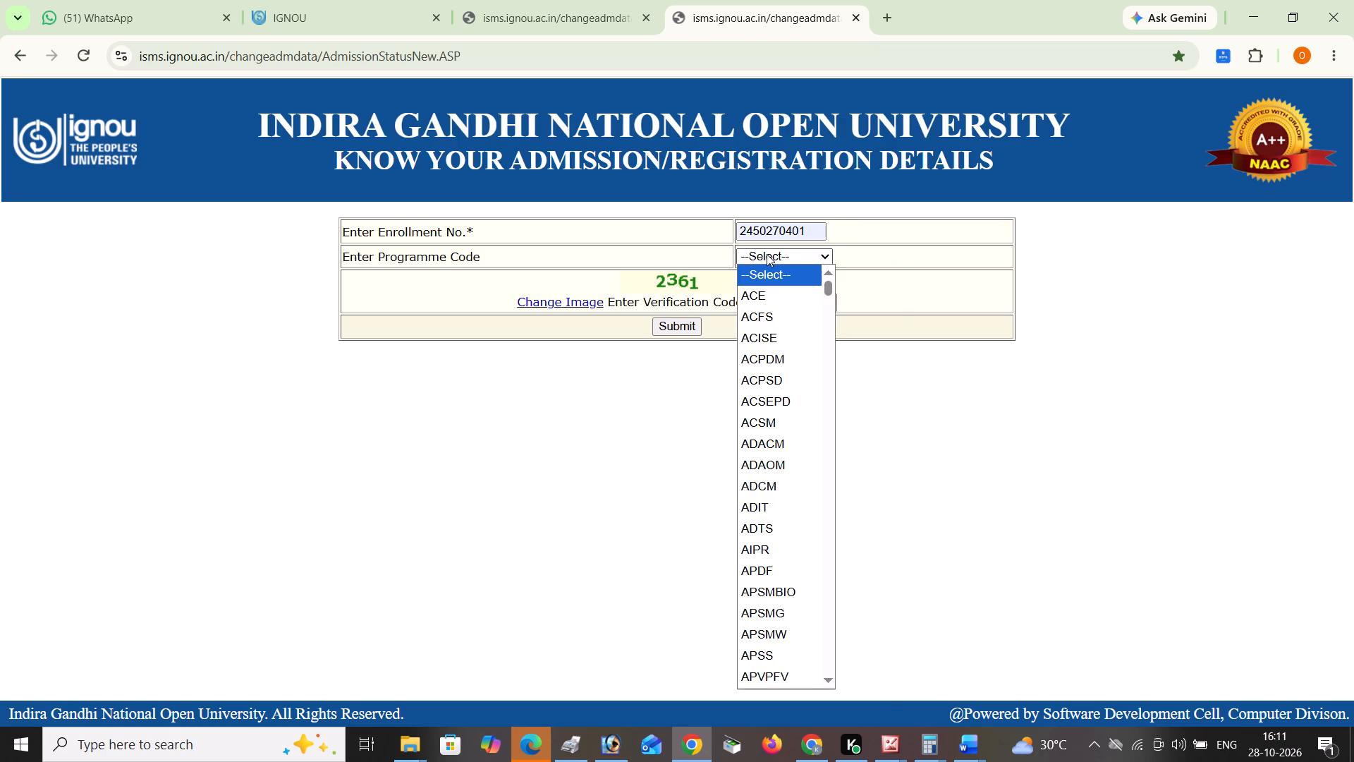
{"action": "type", "text": "mscph"}
{"action": "key", "text": "Tab"}
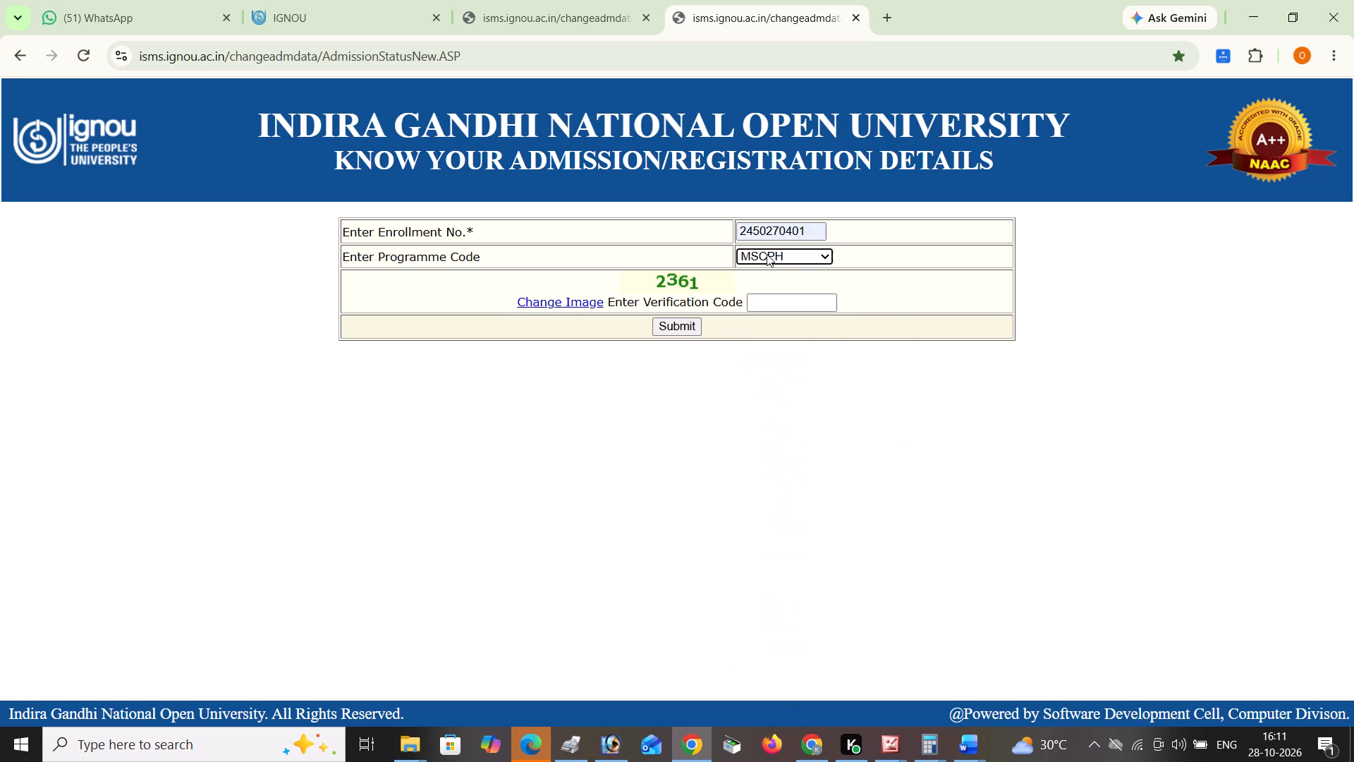
{"action": "left_click", "coordinate": [780, 296]}
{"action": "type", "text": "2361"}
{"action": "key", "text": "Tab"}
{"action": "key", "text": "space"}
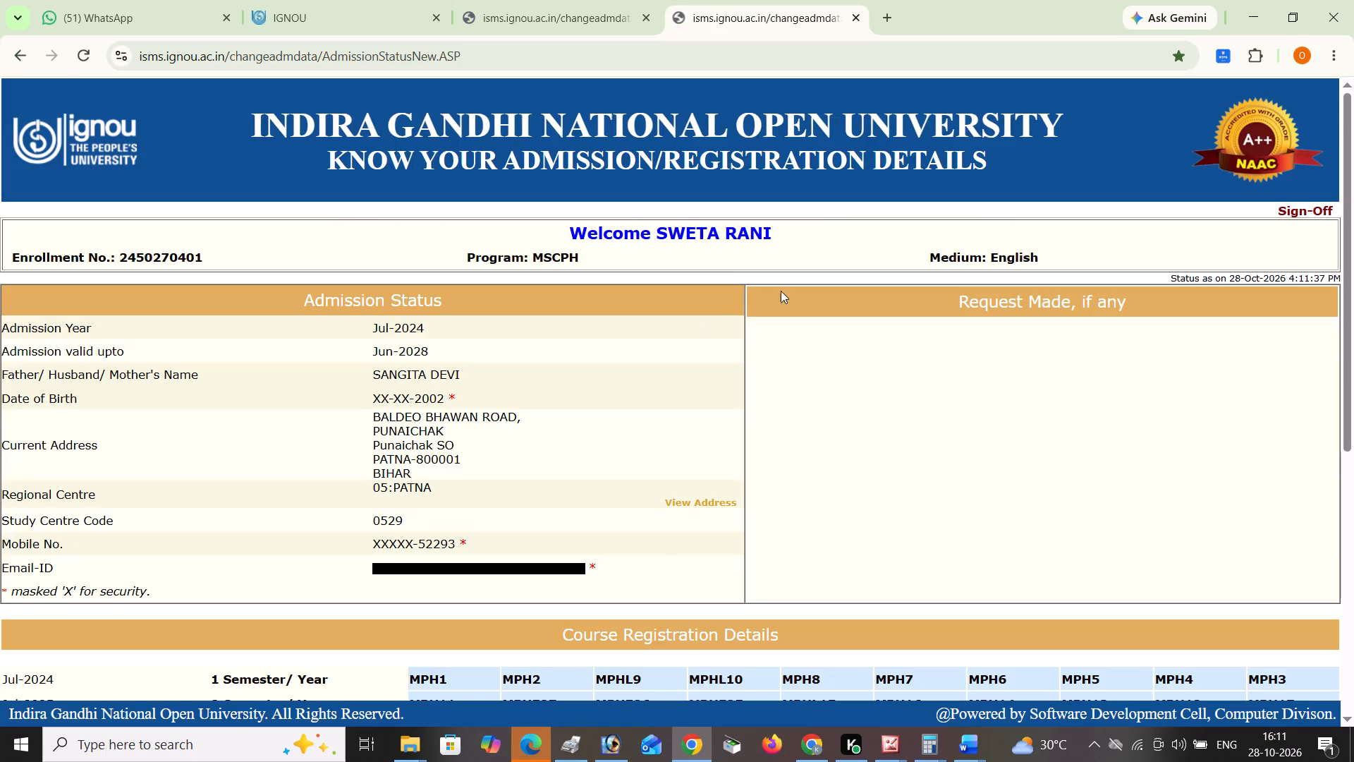
Print 9 copies of only page 1 of the MSCPH student's registration details.
{"action": "scroll", "coordinate": [744, 277], "scroll_direction": "down", "scroll_amount": 4}
{"action": "left_click", "coordinate": [674, 442]}
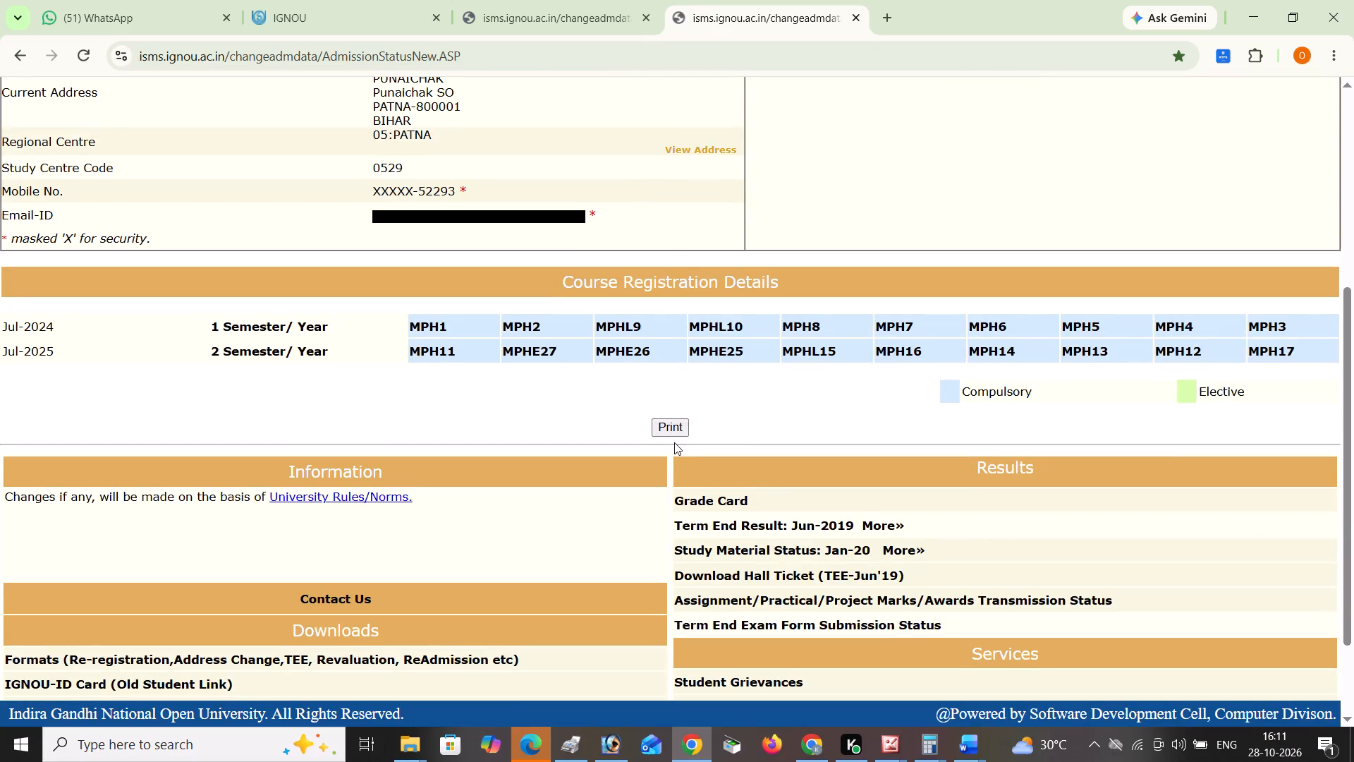
{"action": "left_click", "coordinate": [668, 429]}
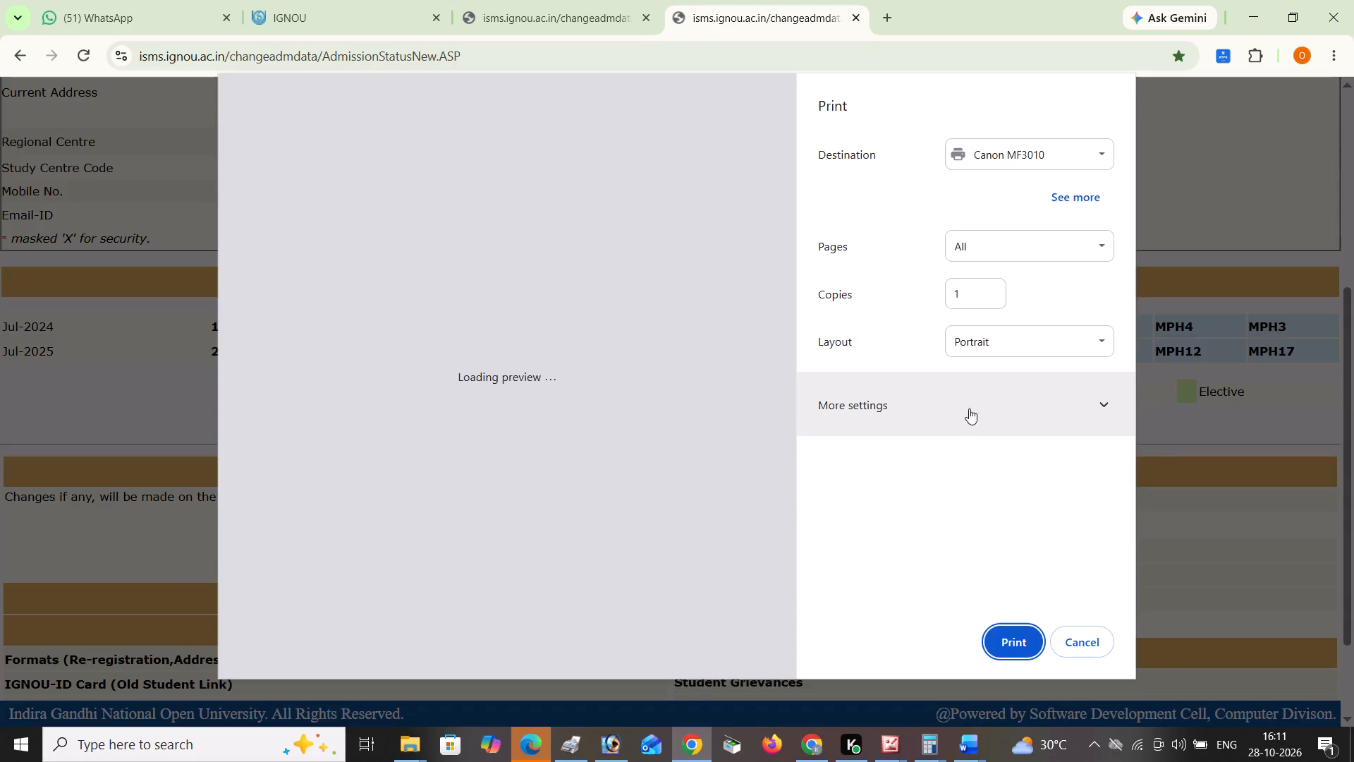
{"action": "left_click", "coordinate": [964, 397]}
{"action": "left_click", "coordinate": [965, 239]}
{"action": "left_click", "coordinate": [986, 333]}
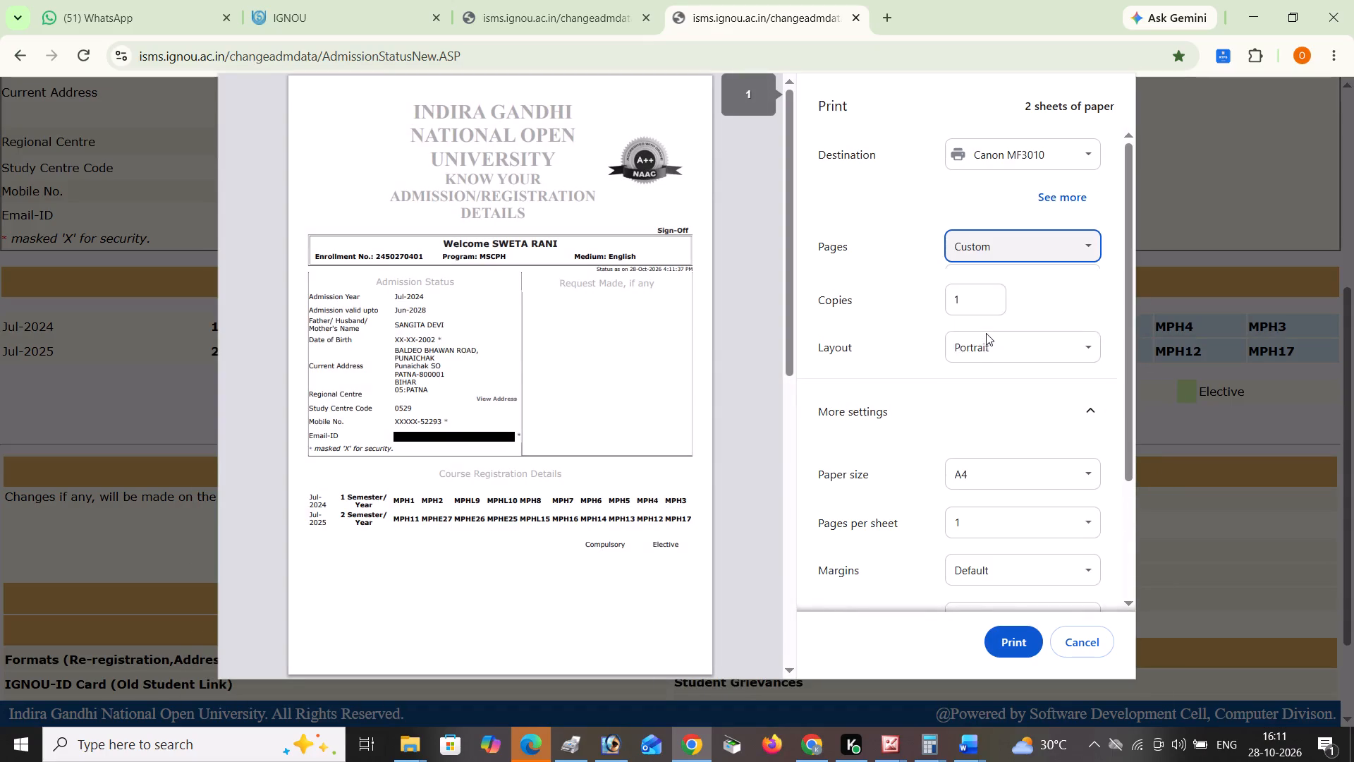
{"action": "key", "text": "1"}
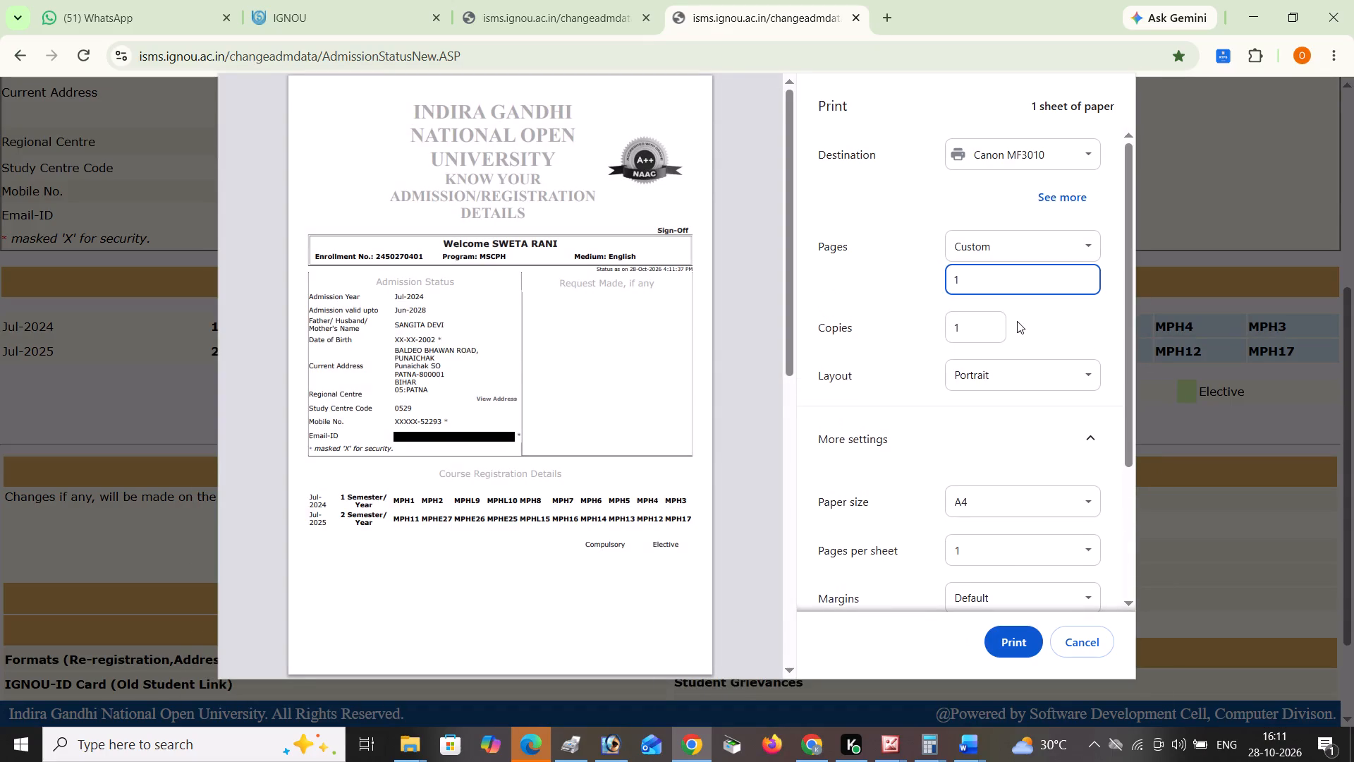
{"action": "double_click", "coordinate": [958, 320]}
{"action": "key", "text": "9"}
{"action": "scroll", "coordinate": [938, 464], "scroll_direction": "down", "scroll_amount": 2}
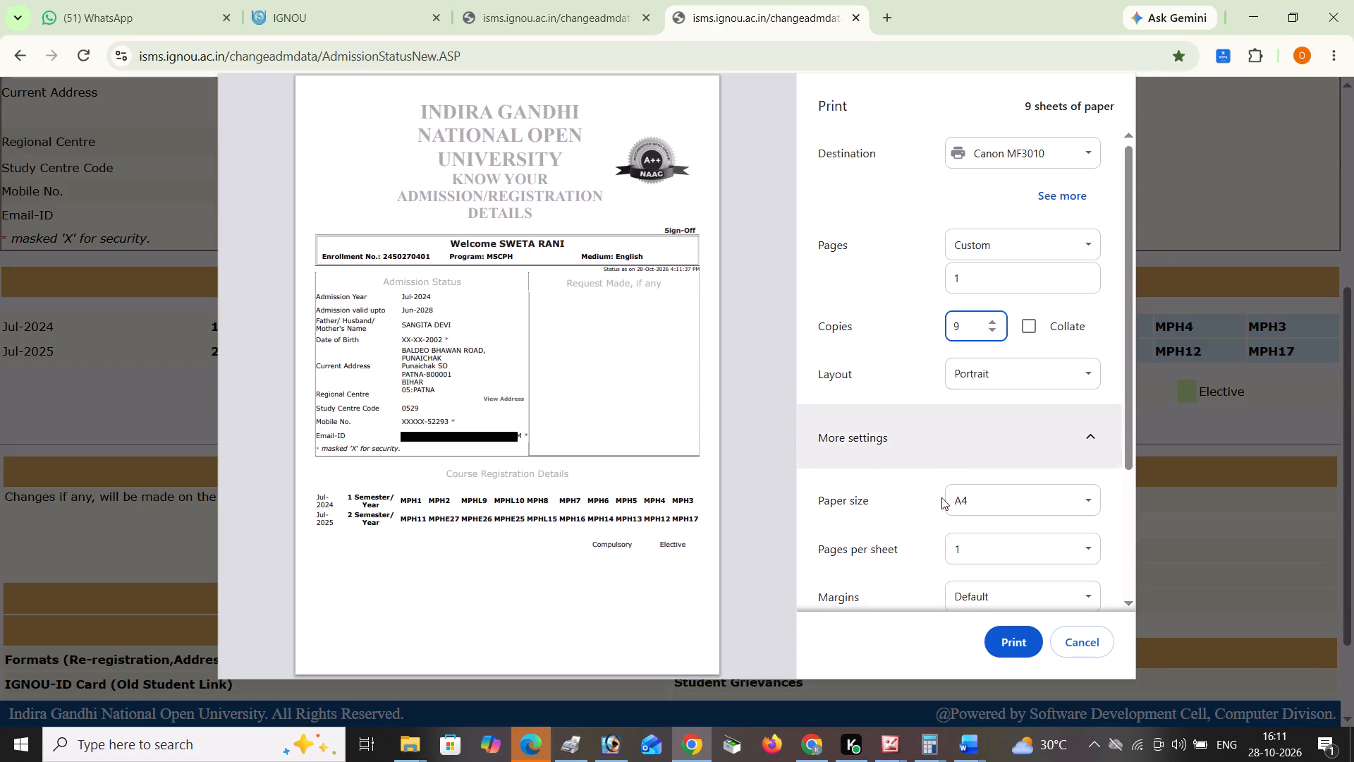
{"action": "scroll", "coordinate": [941, 497], "scroll_direction": "down", "scroll_amount": 3}
{"action": "left_click", "coordinate": [997, 635]}
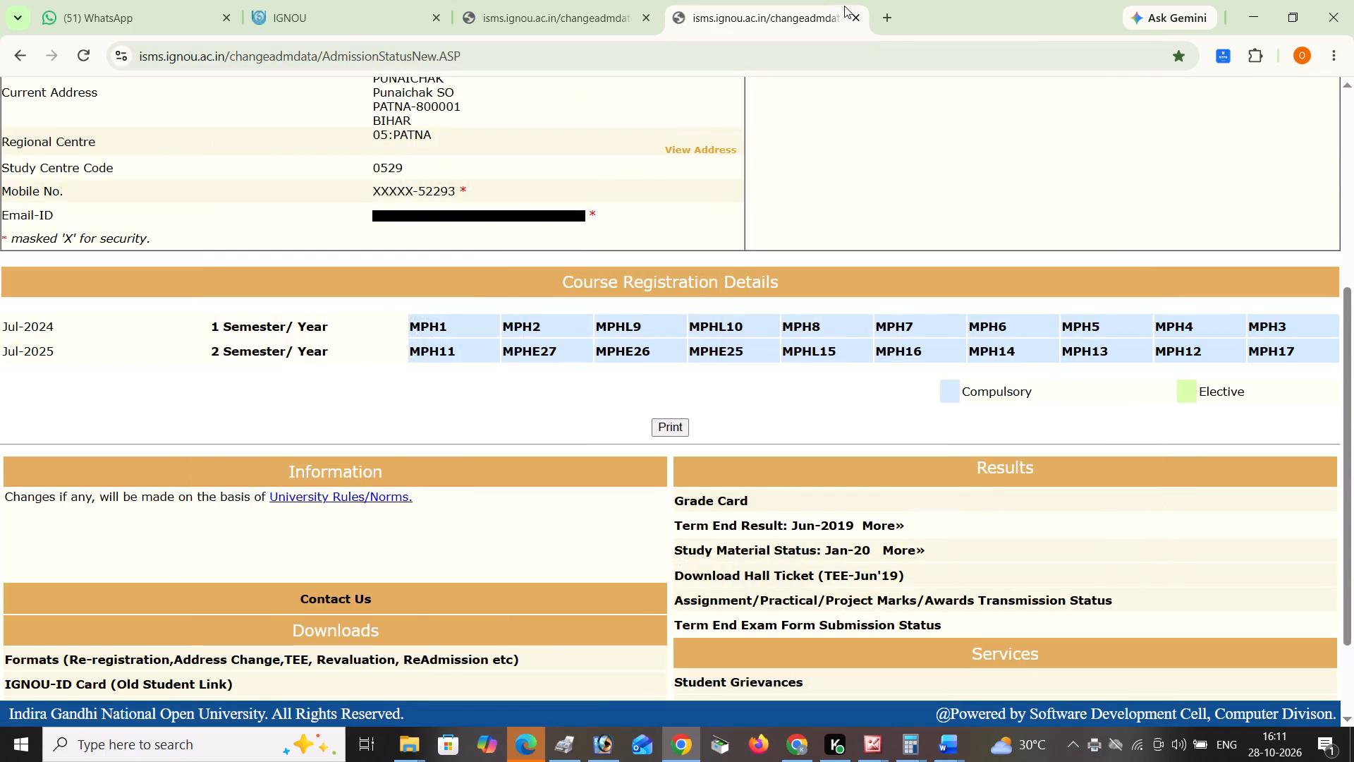
Open another copy of the bookmarked admission and registration details form in a new tab.
{"action": "left_click", "coordinate": [889, 19]}
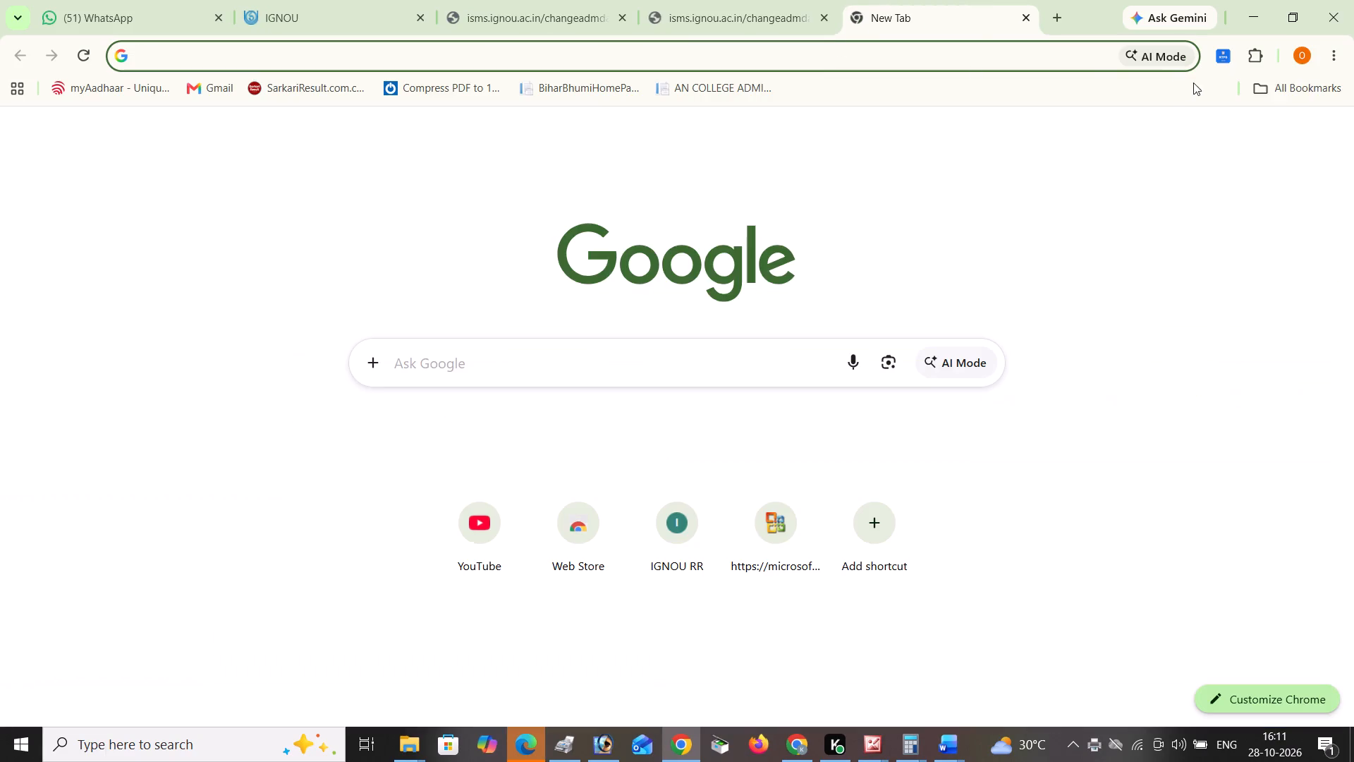
{"action": "left_click", "coordinate": [1288, 95]}
{"action": "left_click", "coordinate": [1111, 193]}
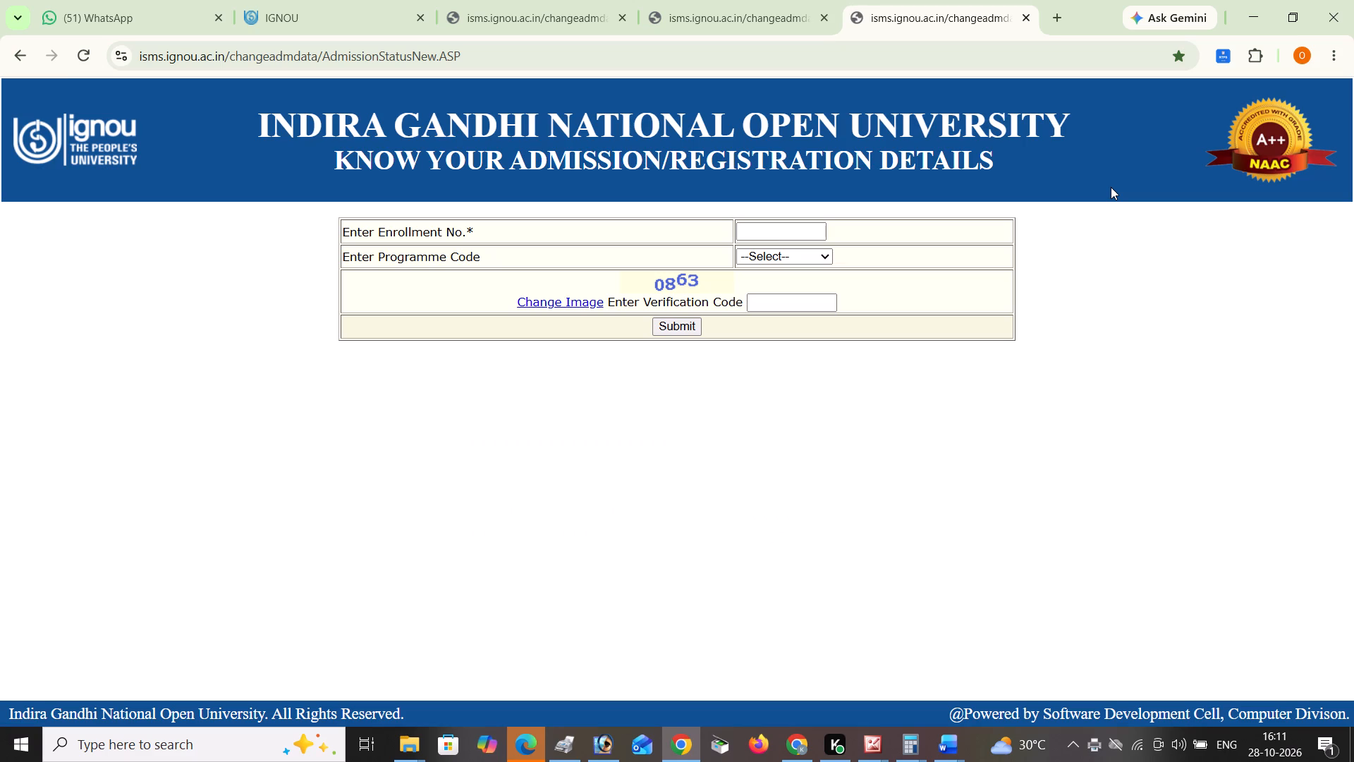
Retrieve another student's registration details with their enrollment number, programme code MBAHCHM and the displayed verification code.
{"action": "left_click", "coordinate": [792, 226]}
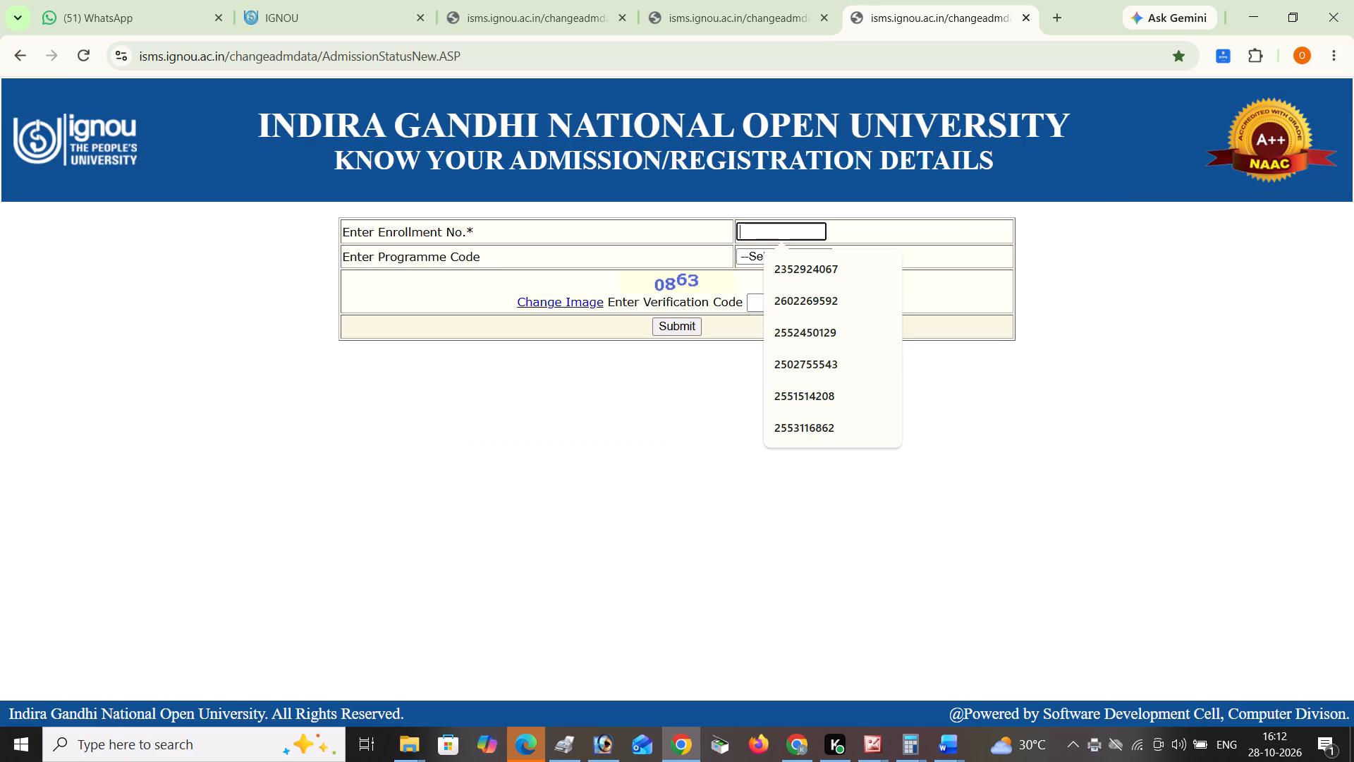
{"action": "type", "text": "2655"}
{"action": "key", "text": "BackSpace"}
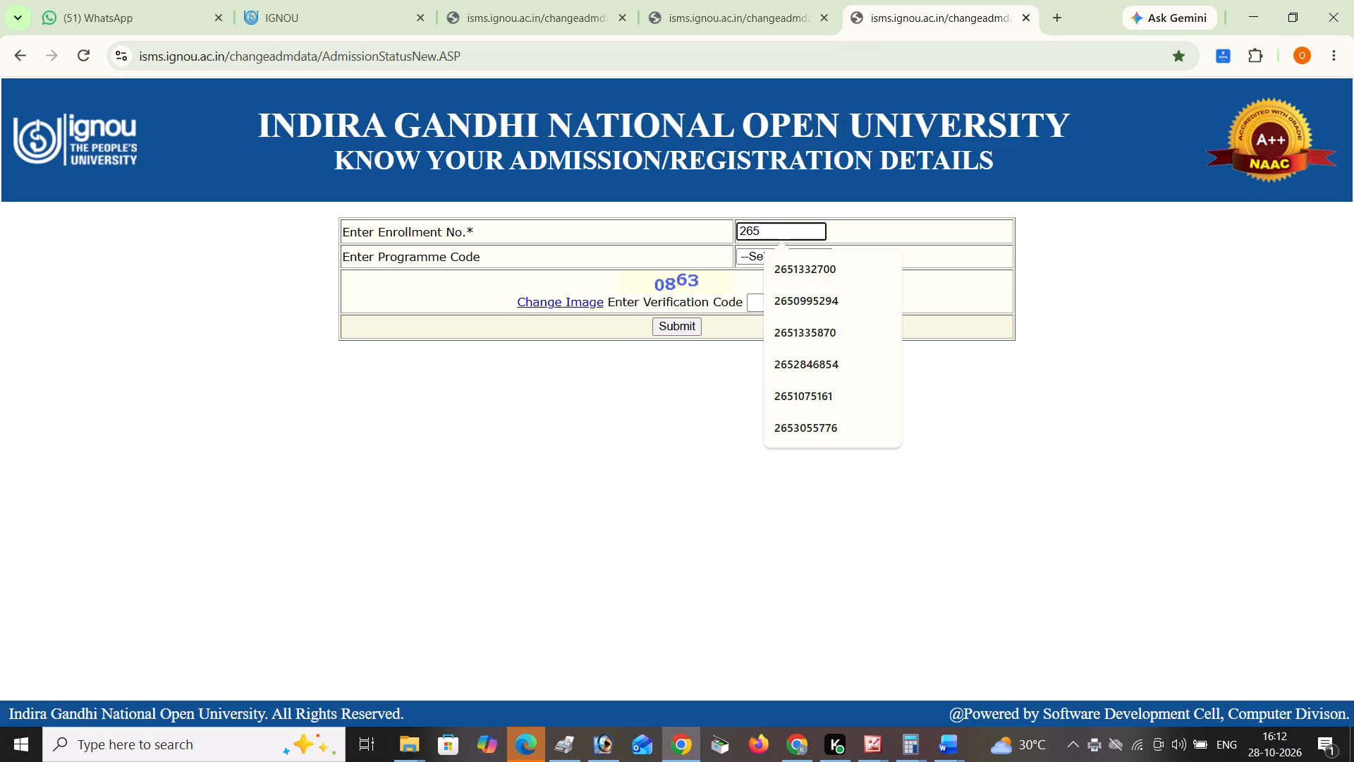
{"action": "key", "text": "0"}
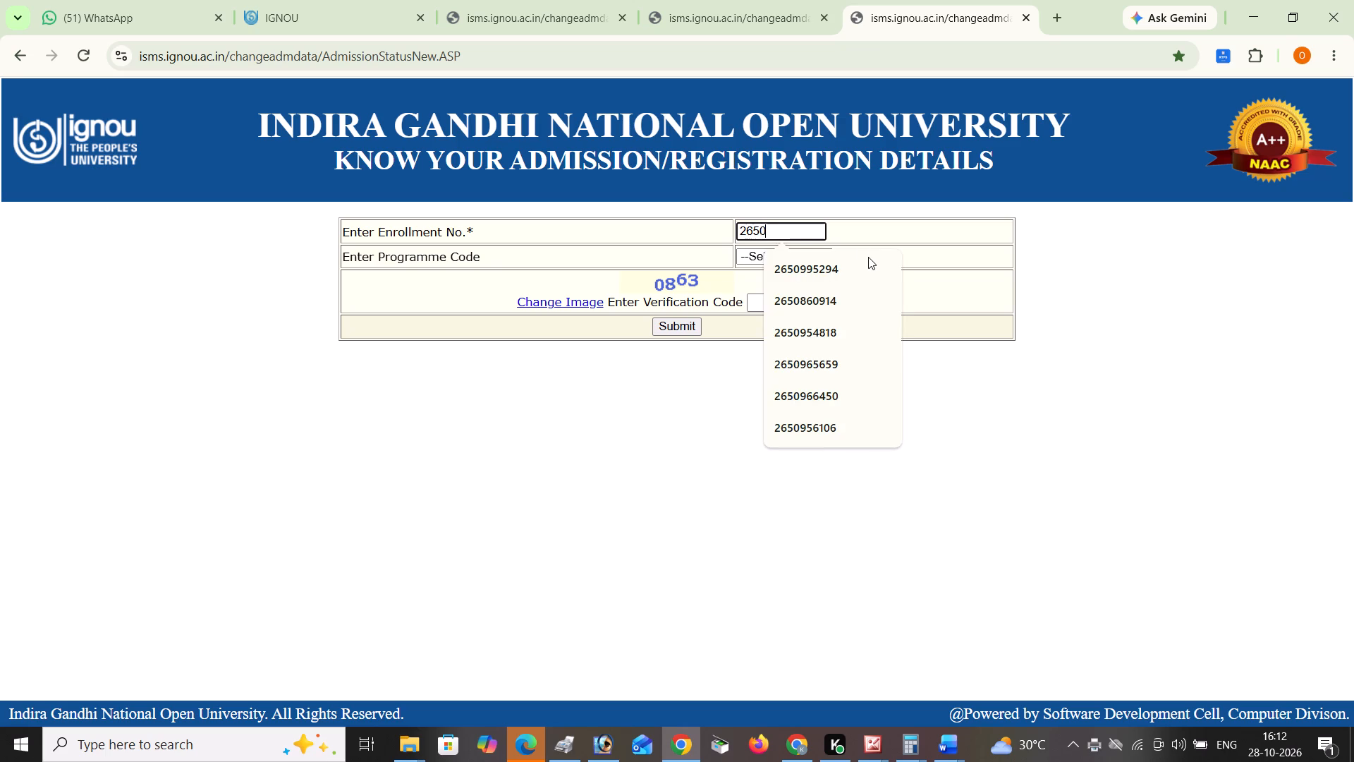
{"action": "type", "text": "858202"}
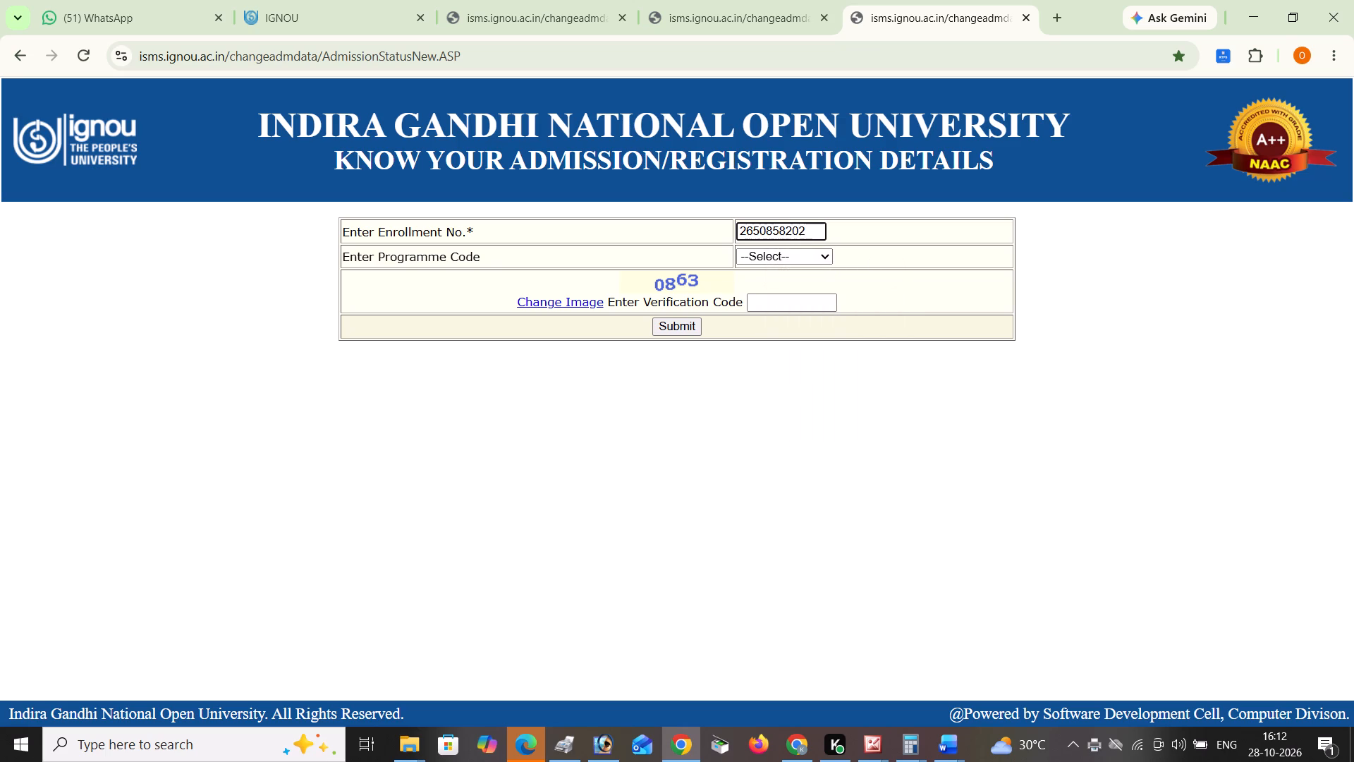
{"action": "left_click", "coordinate": [771, 258]}
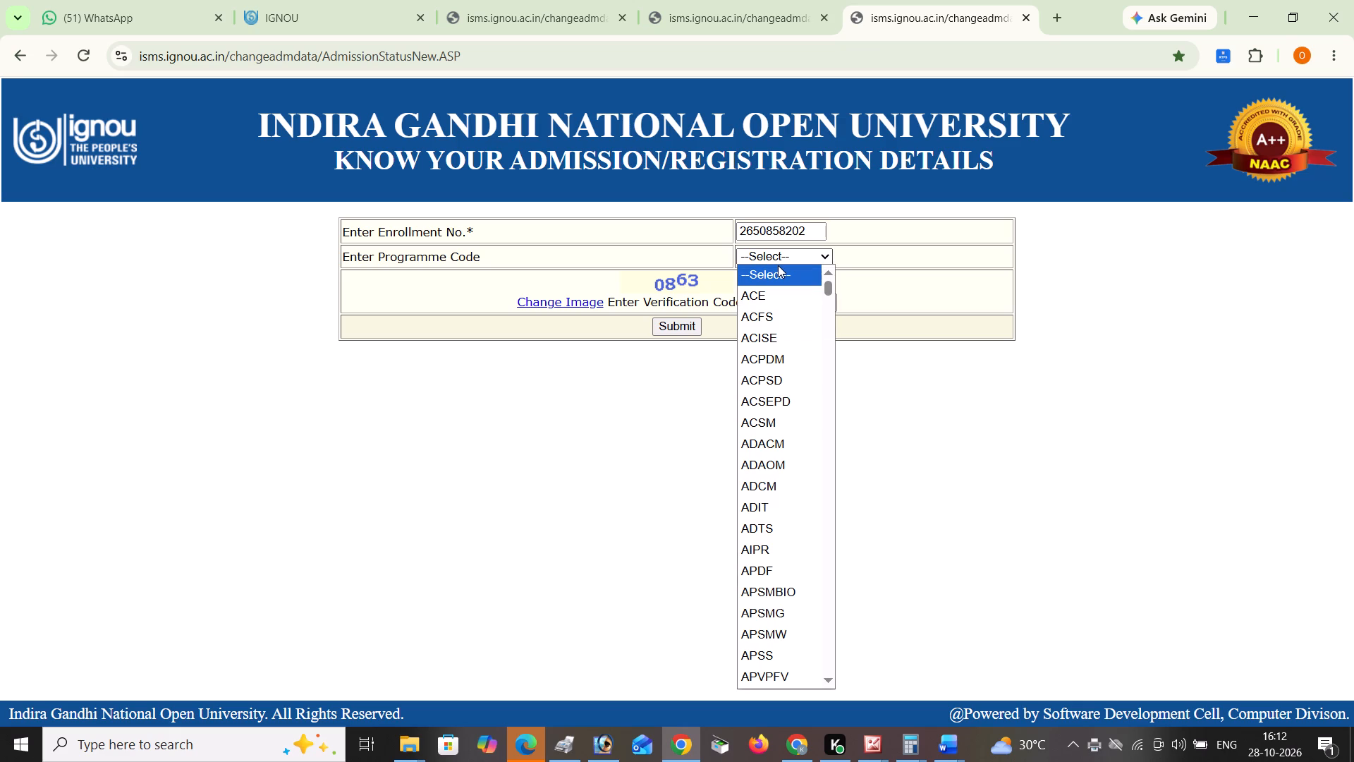
{"action": "type", "text": "mbahchm"}
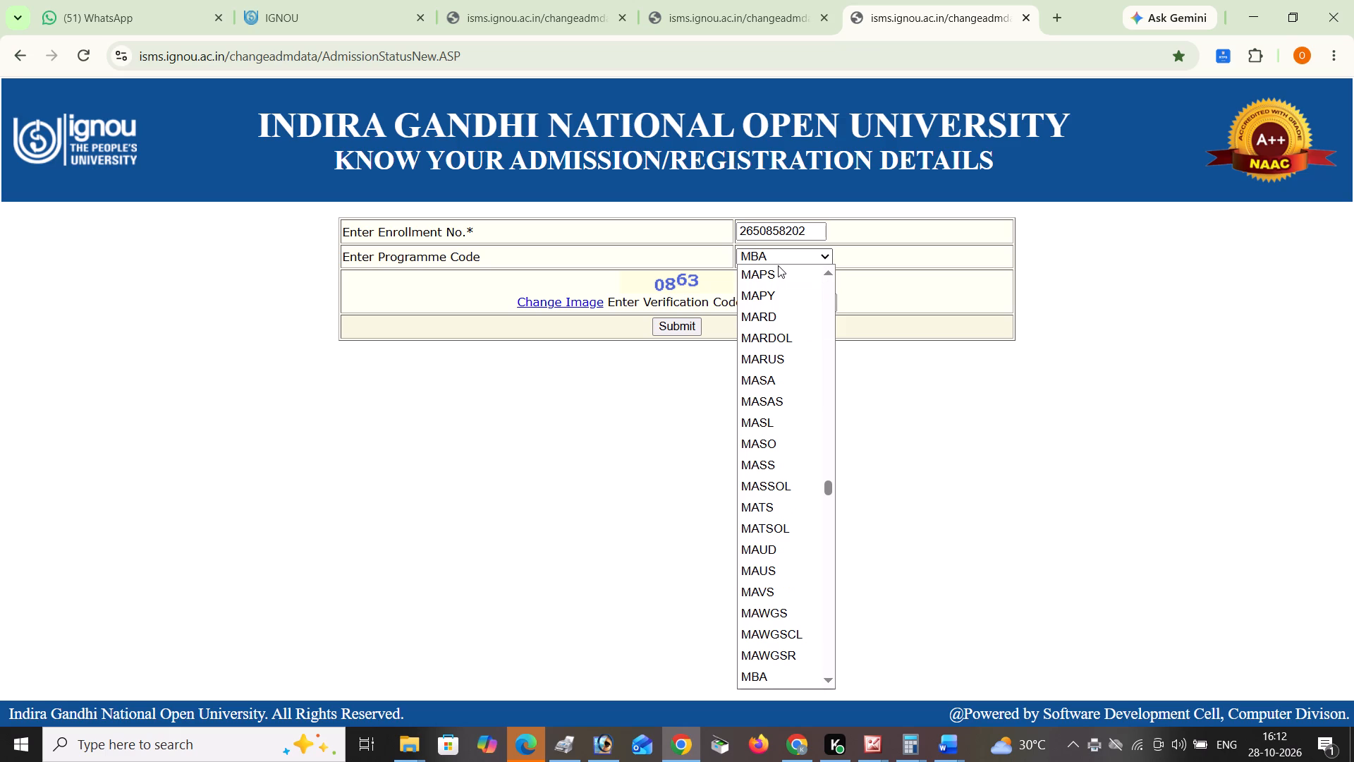
{"action": "left_click", "coordinate": [953, 306]}
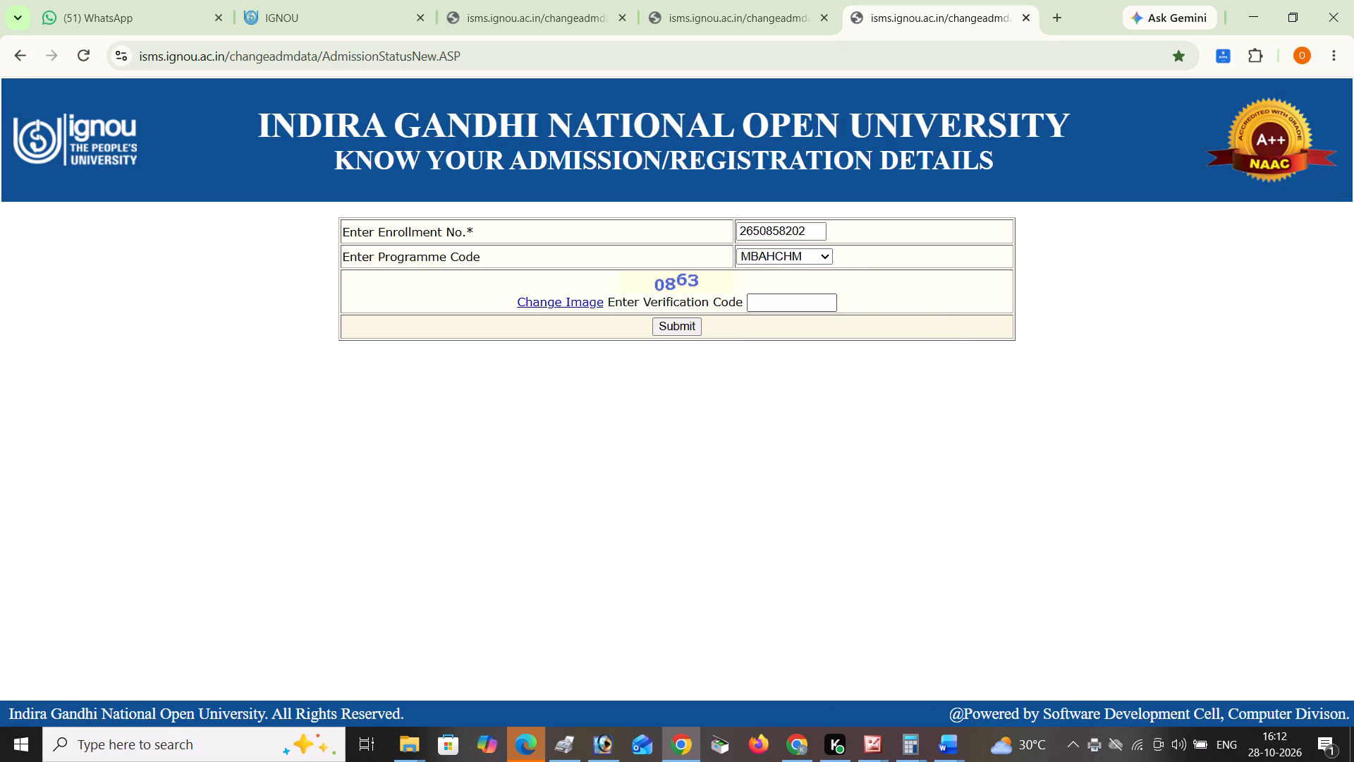
{"action": "left_click", "coordinate": [814, 307]}
{"action": "key", "text": "0"}
{"action": "type", "text": "863"}
{"action": "left_click", "coordinate": [679, 322]}
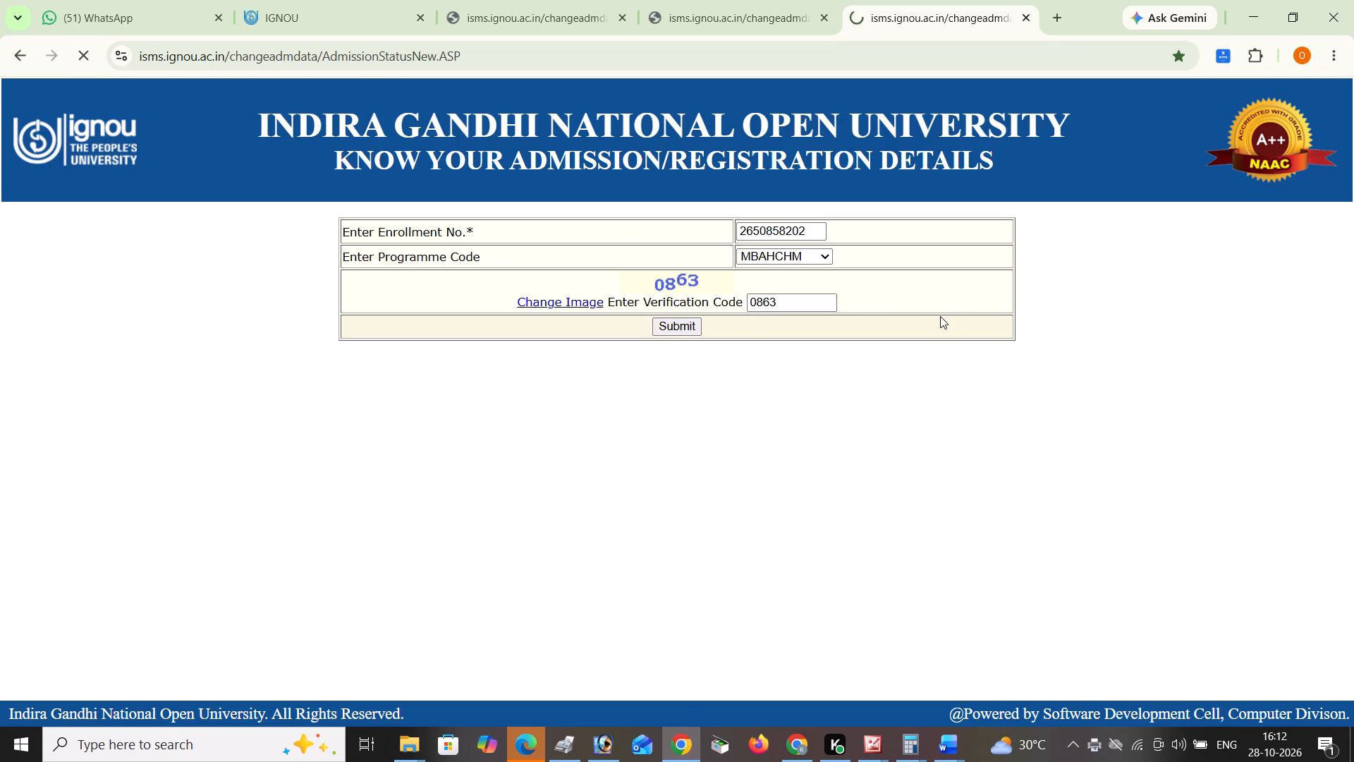
Print 7 copies of the MBAHCHM student's registration details, odd pages only.
{"action": "scroll", "coordinate": [917, 344], "scroll_direction": "down", "scroll_amount": 6}
{"action": "left_click", "coordinate": [663, 303]}
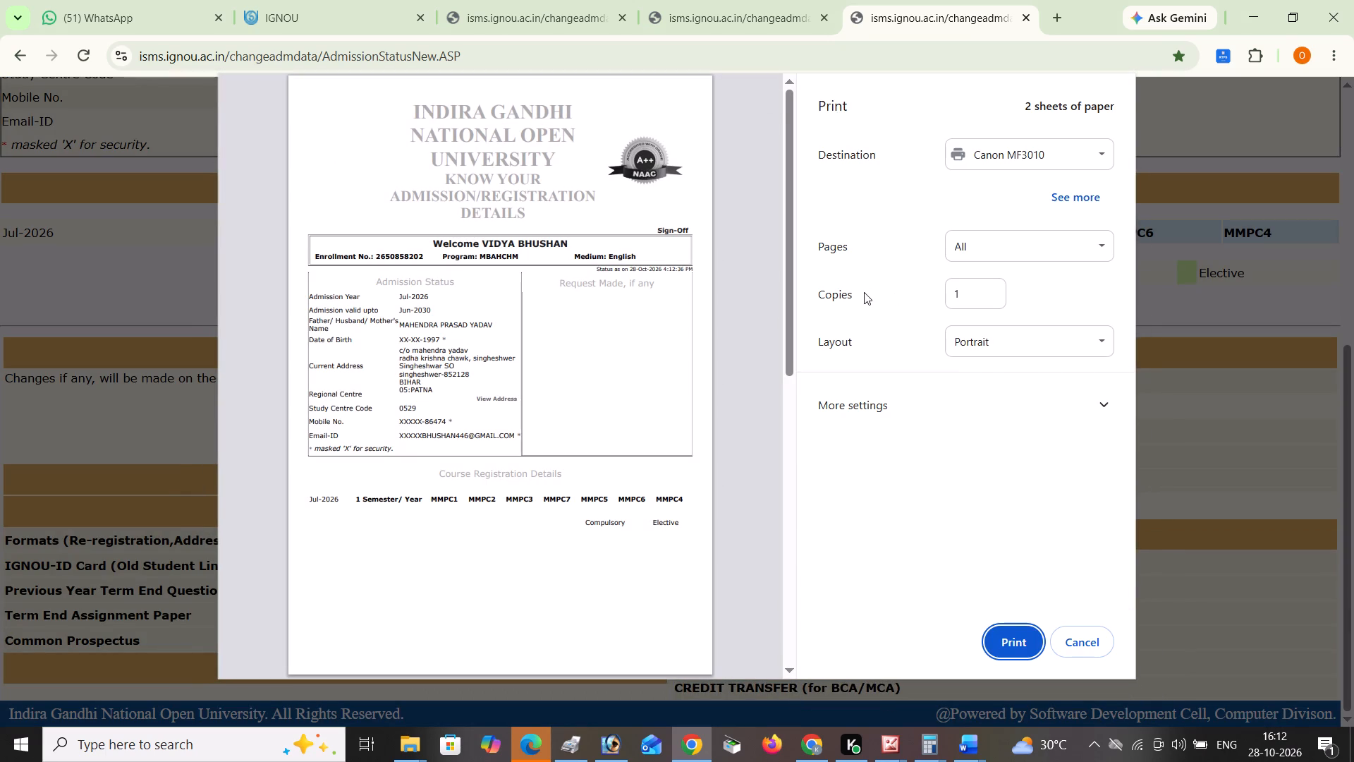
{"action": "left_click", "coordinate": [1015, 243]}
{"action": "left_click_drag", "start_coordinate": [1003, 334], "coordinate": [1000, 303]}
{"action": "double_click", "coordinate": [968, 300]}
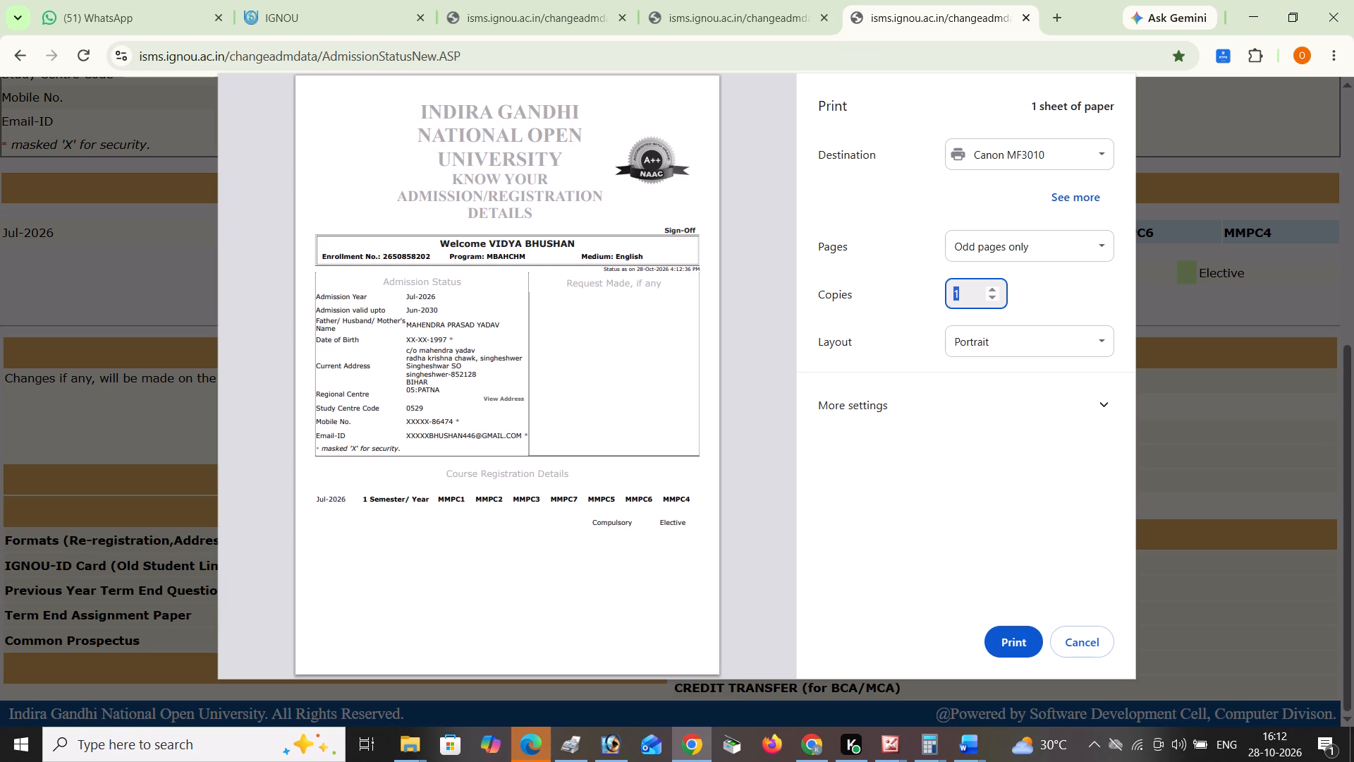
{"action": "key", "text": "7"}
{"action": "left_click", "coordinate": [998, 409]}
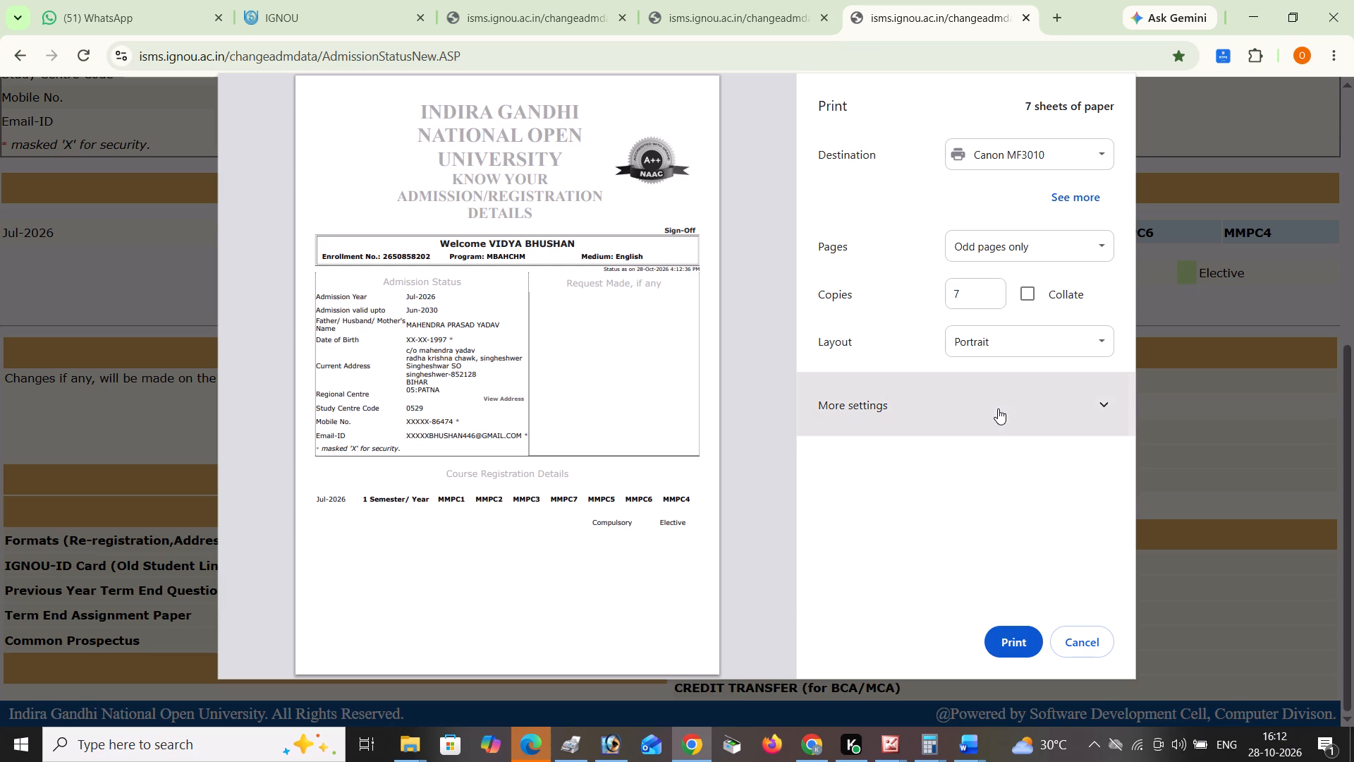
{"action": "left_click", "coordinate": [1013, 648]}
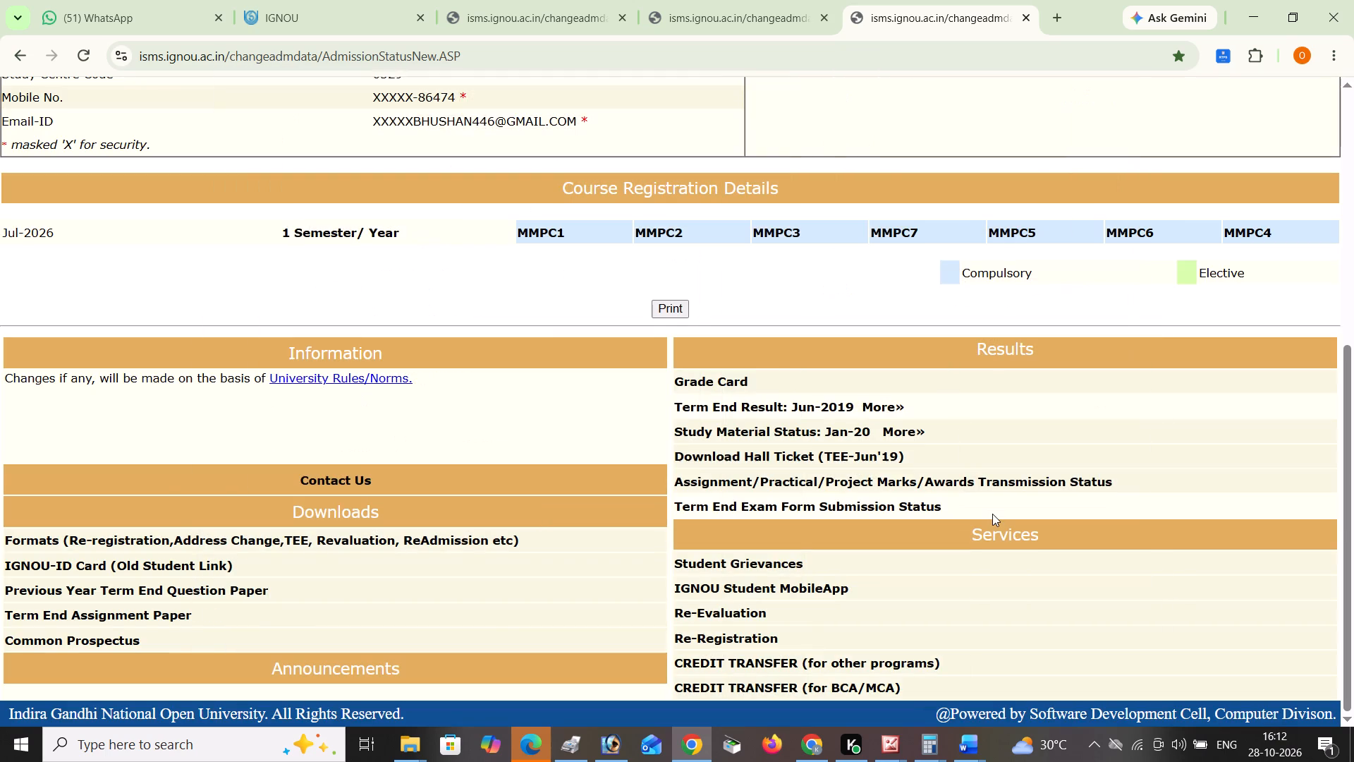
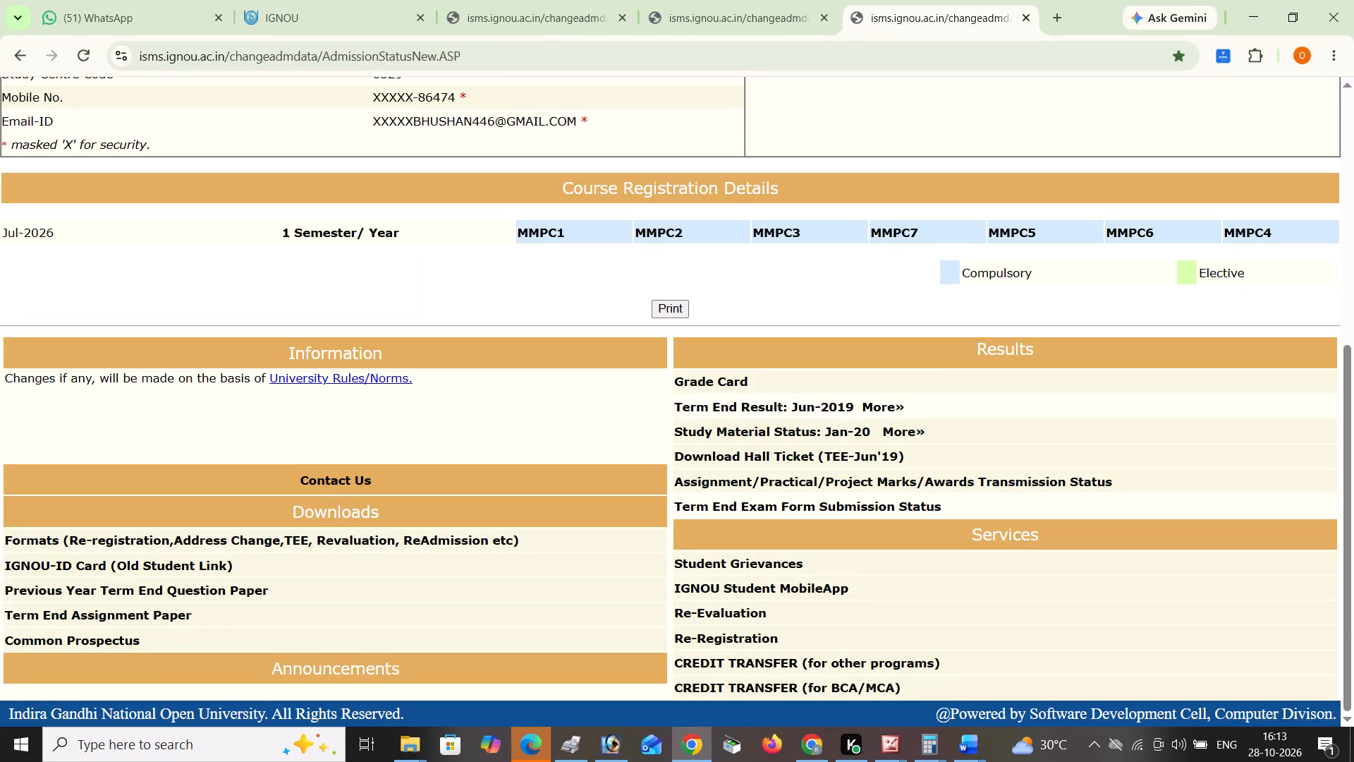
Search the IGNOU assignments list for course code MMPC1, copied from the MBAHCHM student's registration details.
{"action": "scroll", "coordinate": [1109, 222], "scroll_direction": "up", "scroll_amount": 4}
{"action": "scroll", "coordinate": [1120, 243], "scroll_direction": "down", "scroll_amount": 2}
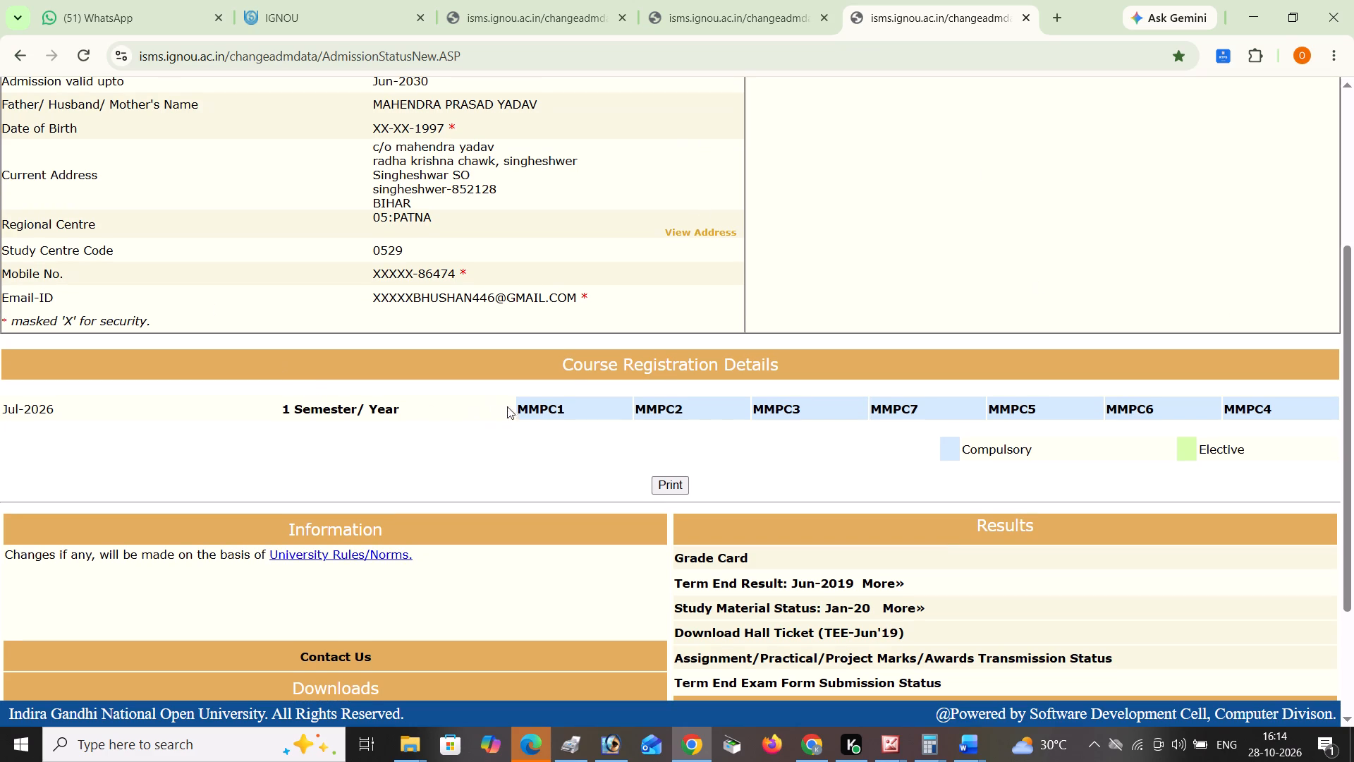
{"action": "double_click", "coordinate": [544, 406]}
{"action": "scroll", "coordinate": [573, 406], "scroll_direction": "up", "scroll_amount": 3}
{"action": "scroll", "coordinate": [580, 397], "scroll_direction": "down", "scroll_amount": 2}
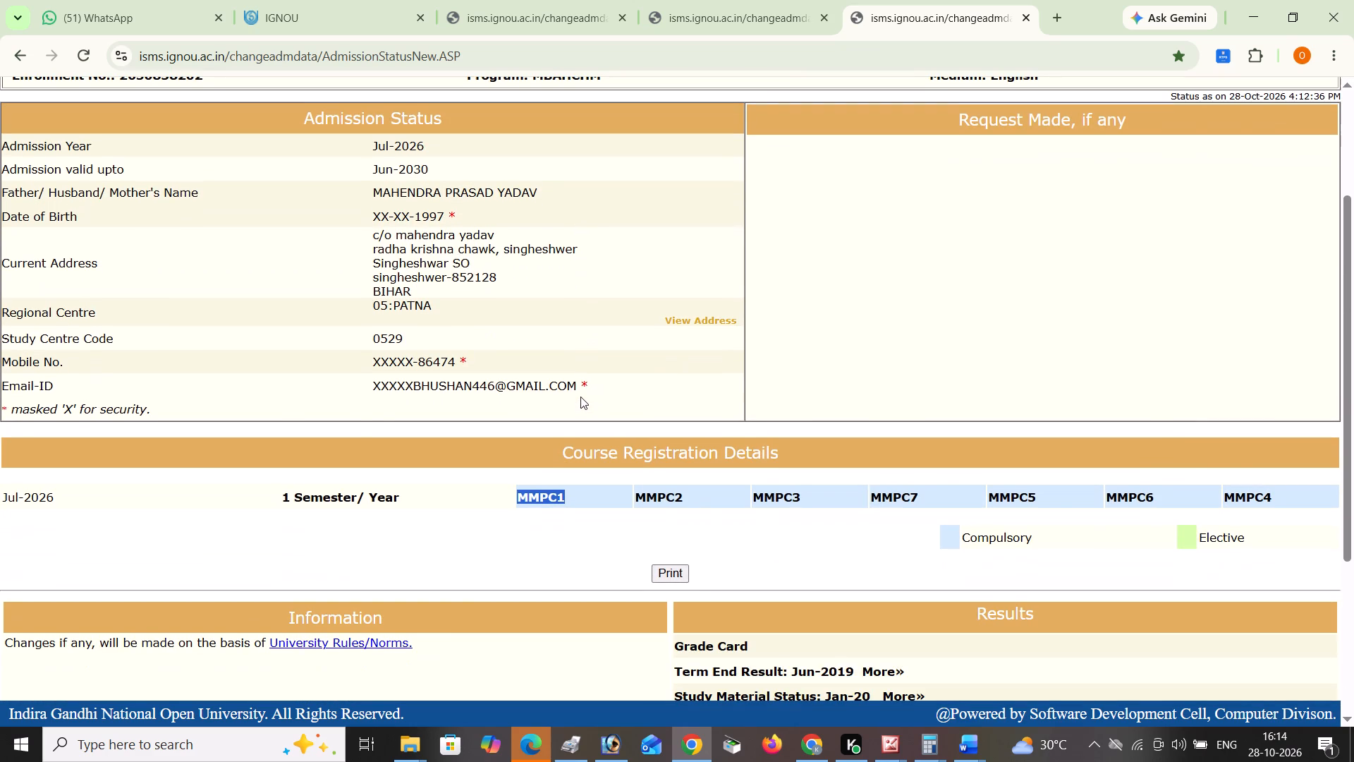
{"action": "key", "text": "ctrl+c"}
{"action": "left_click", "coordinate": [280, 0]}
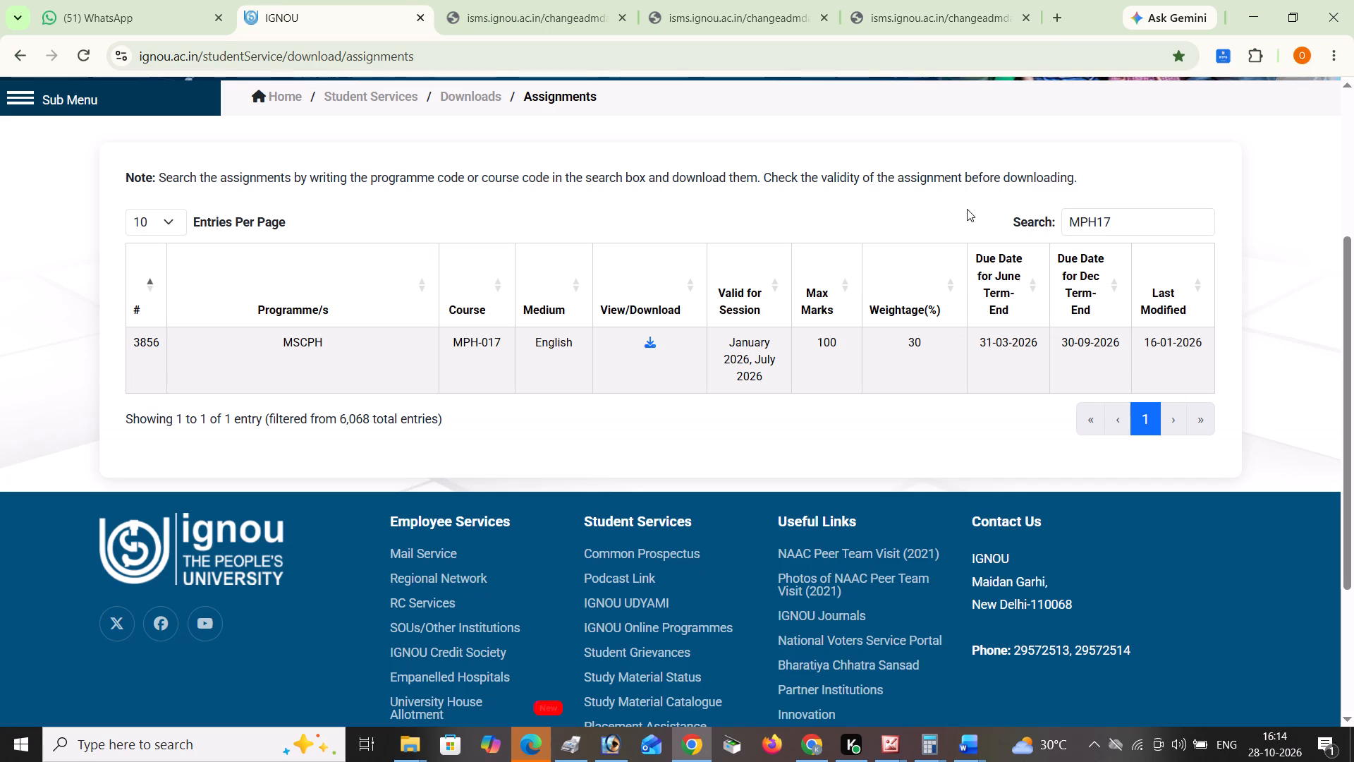
{"action": "double_click", "coordinate": [1073, 216]}
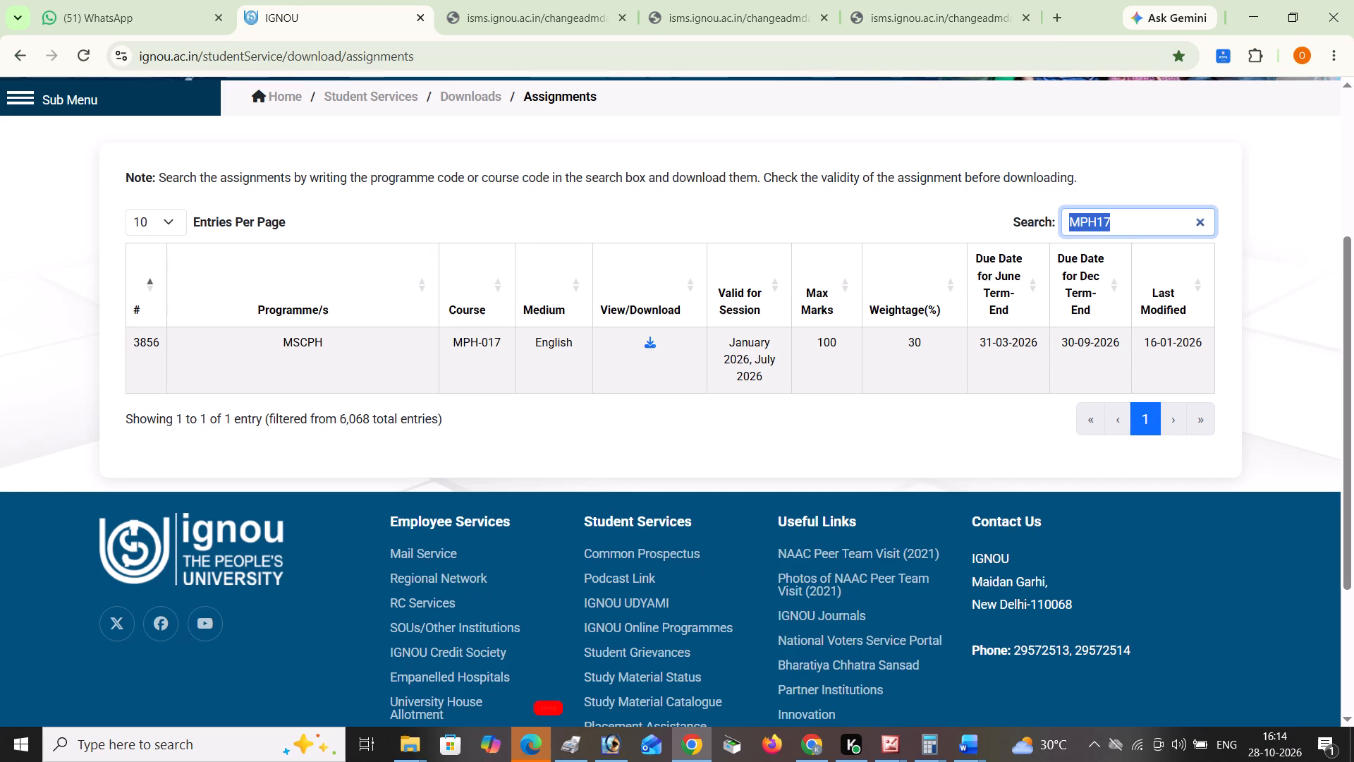
{"action": "key", "text": "ctrl+v"}
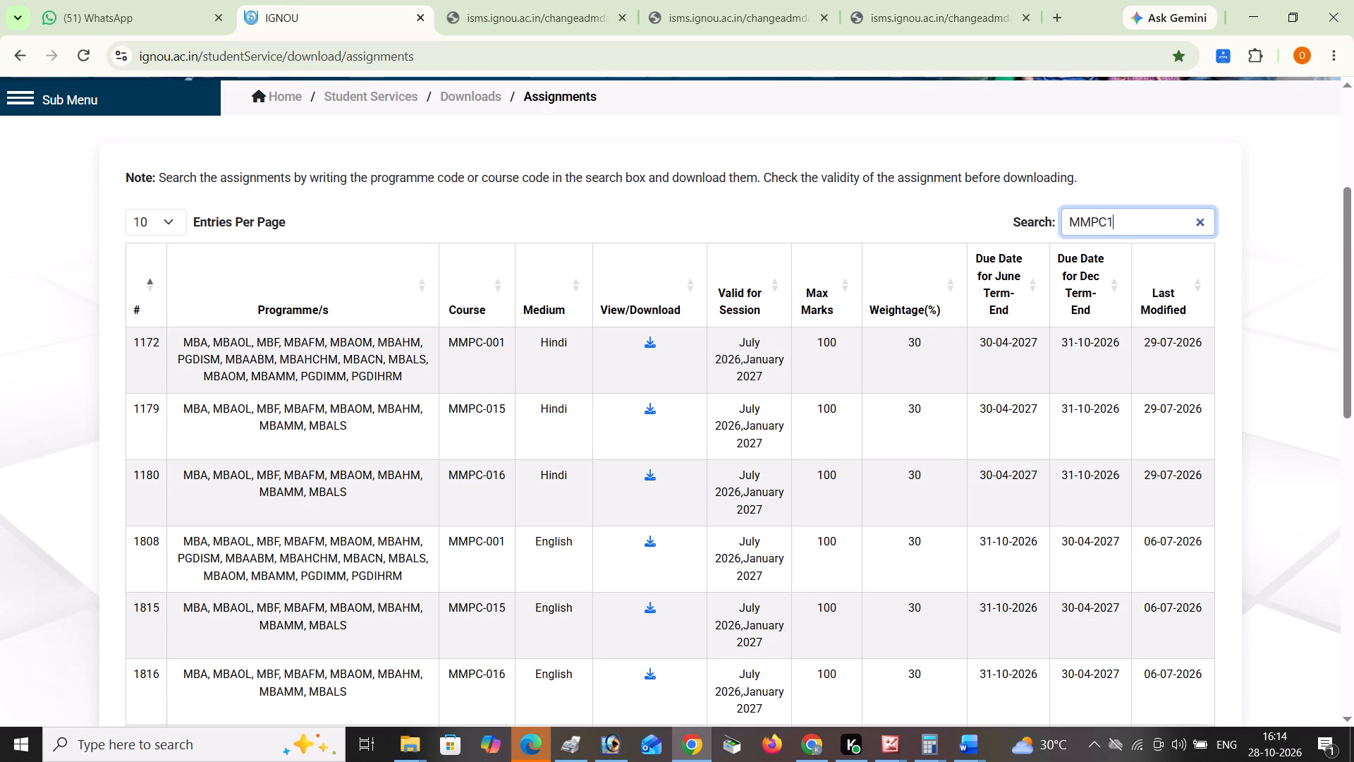
{"action": "scroll", "coordinate": [719, 358], "scroll_direction": "down", "scroll_amount": 1}
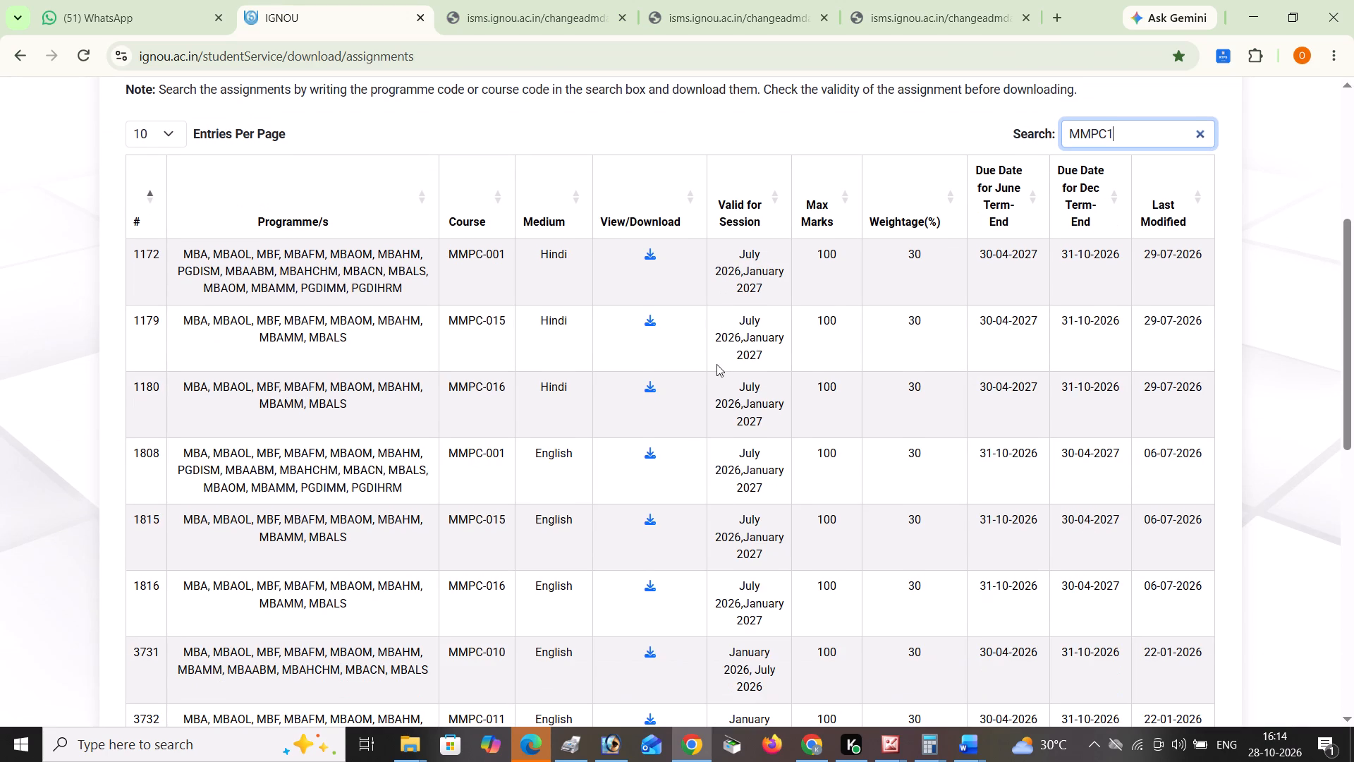
{"action": "scroll", "coordinate": [716, 364], "scroll_direction": "down", "scroll_amount": 4}
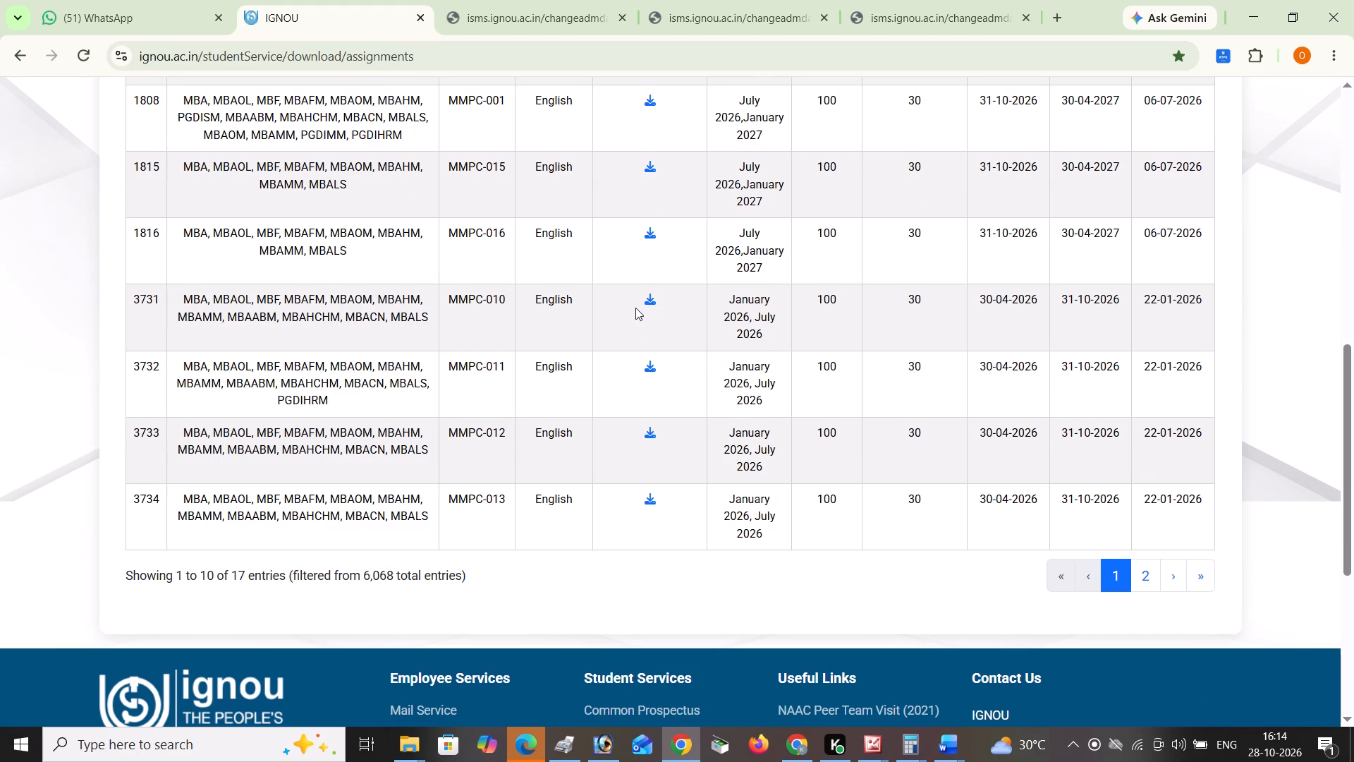
{"action": "scroll", "coordinate": [635, 308], "scroll_direction": "up", "scroll_amount": 7}
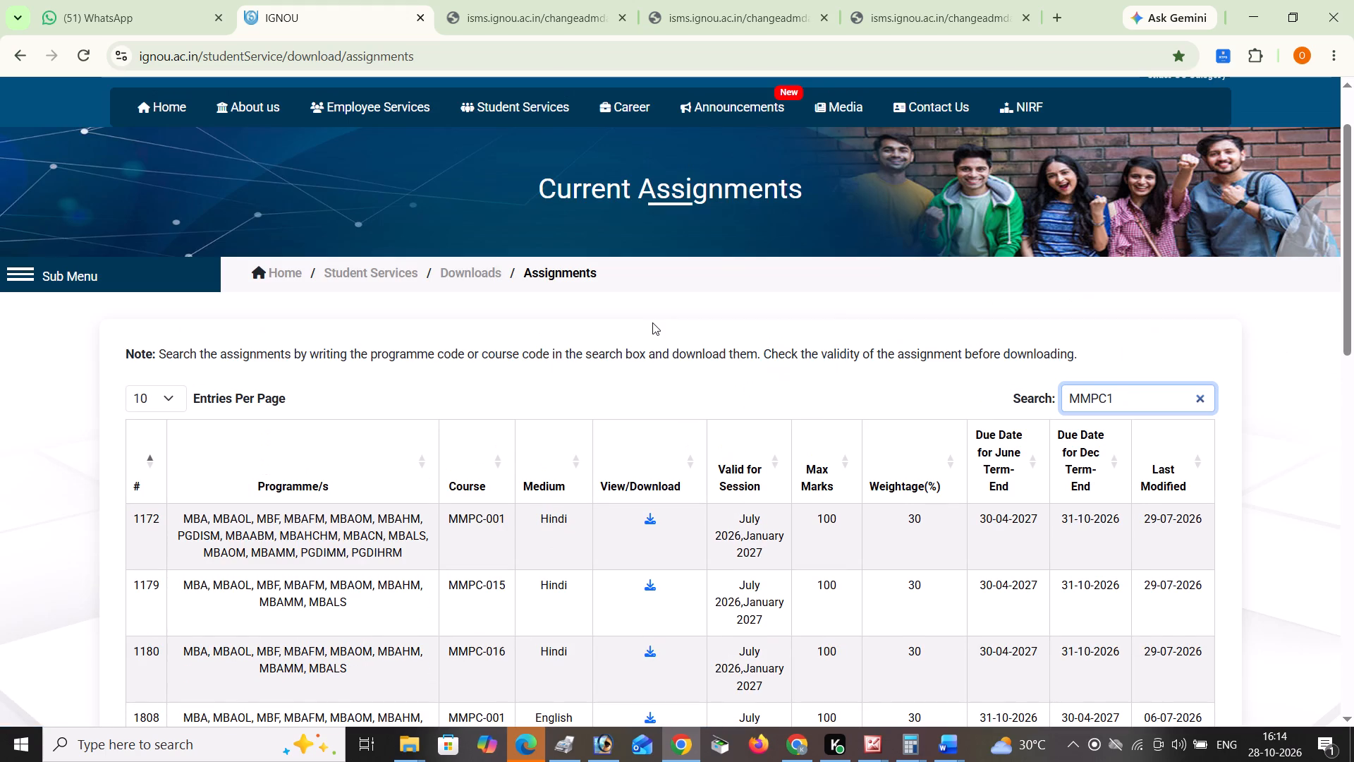
Move the MBAHCHM registration details tab next to the assignments tab and return to the assignments list.
{"action": "left_click", "coordinate": [899, 2]}
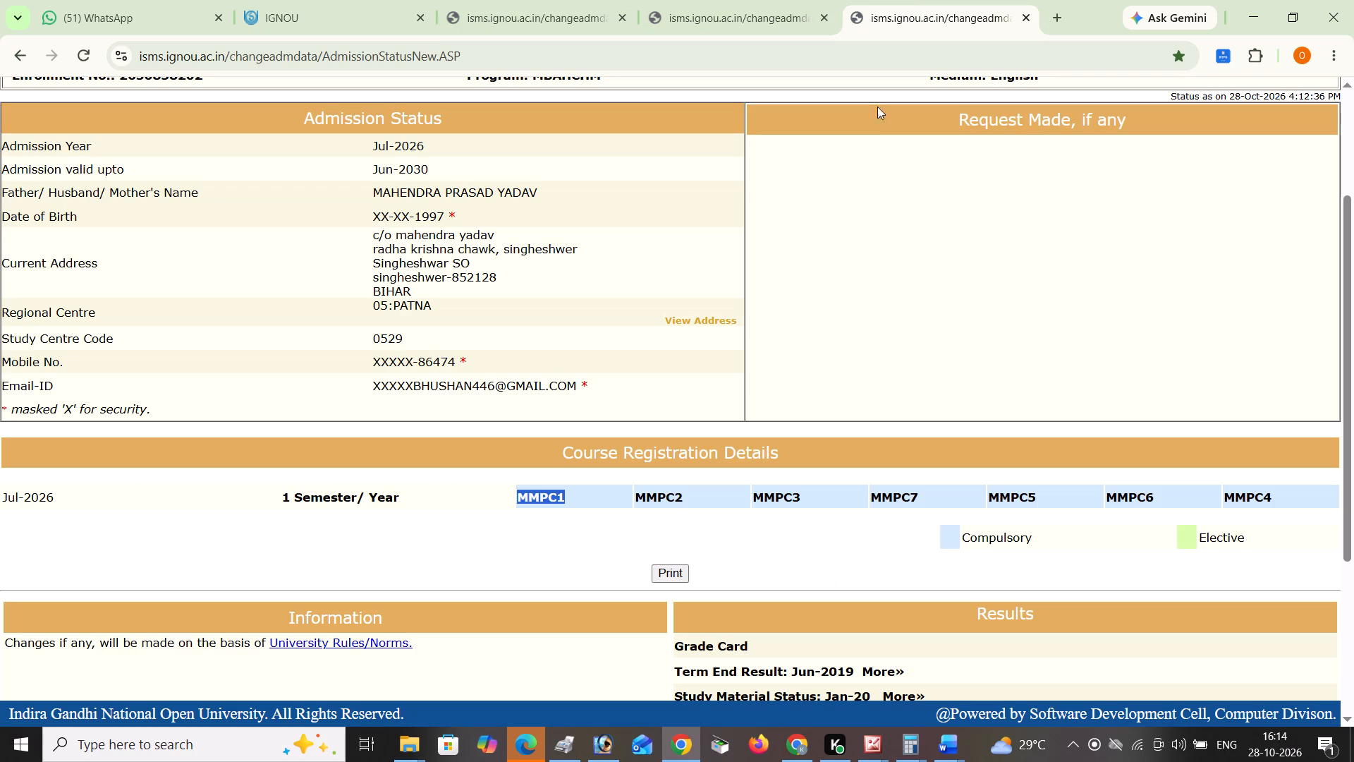
{"action": "left_click_drag", "start_coordinate": [896, 18], "coordinate": [534, 21]}
{"action": "left_click", "coordinate": [318, 0]}
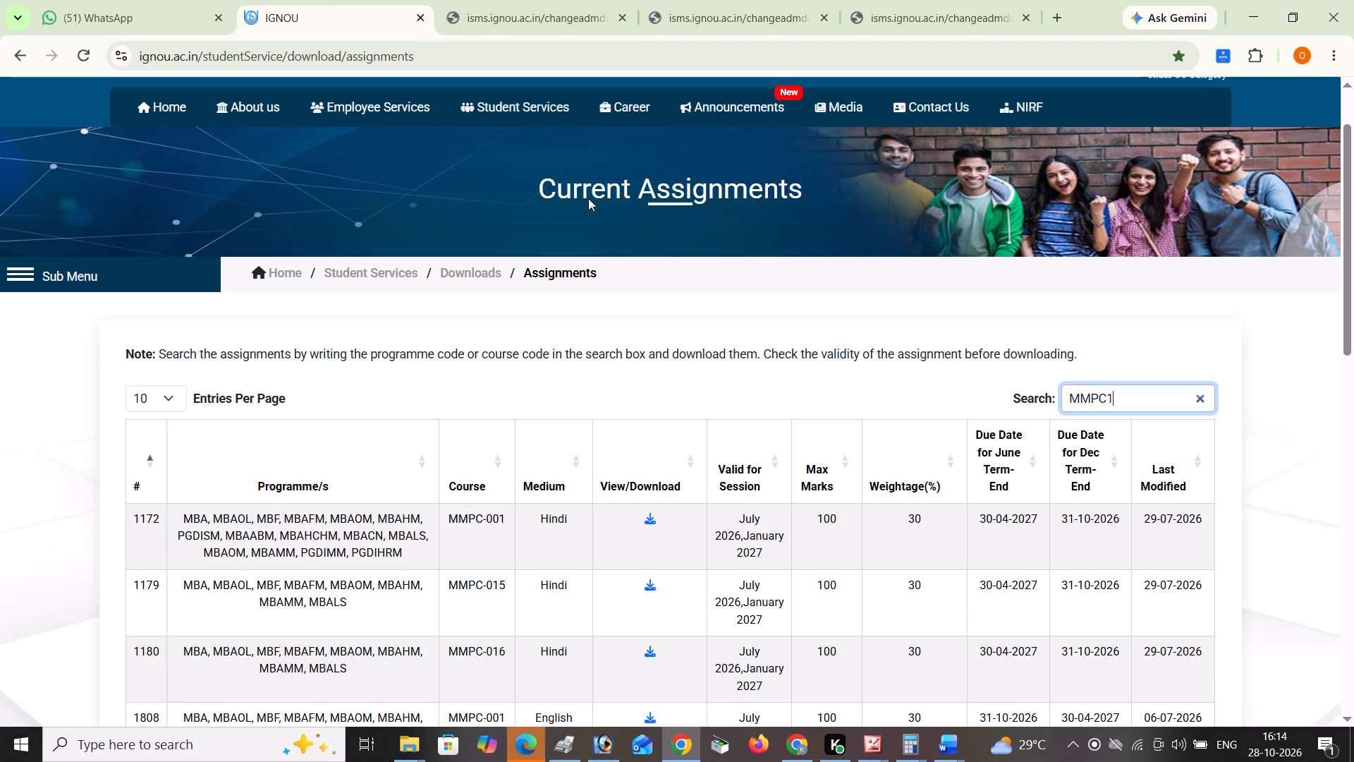
Examine the first page of MMPC1 results for the course code, medium and valid session of each assignment.
{"action": "scroll", "coordinate": [694, 500], "scroll_direction": "down", "scroll_amount": 1}
{"action": "scroll", "coordinate": [651, 449], "scroll_direction": "down", "scroll_amount": 1}
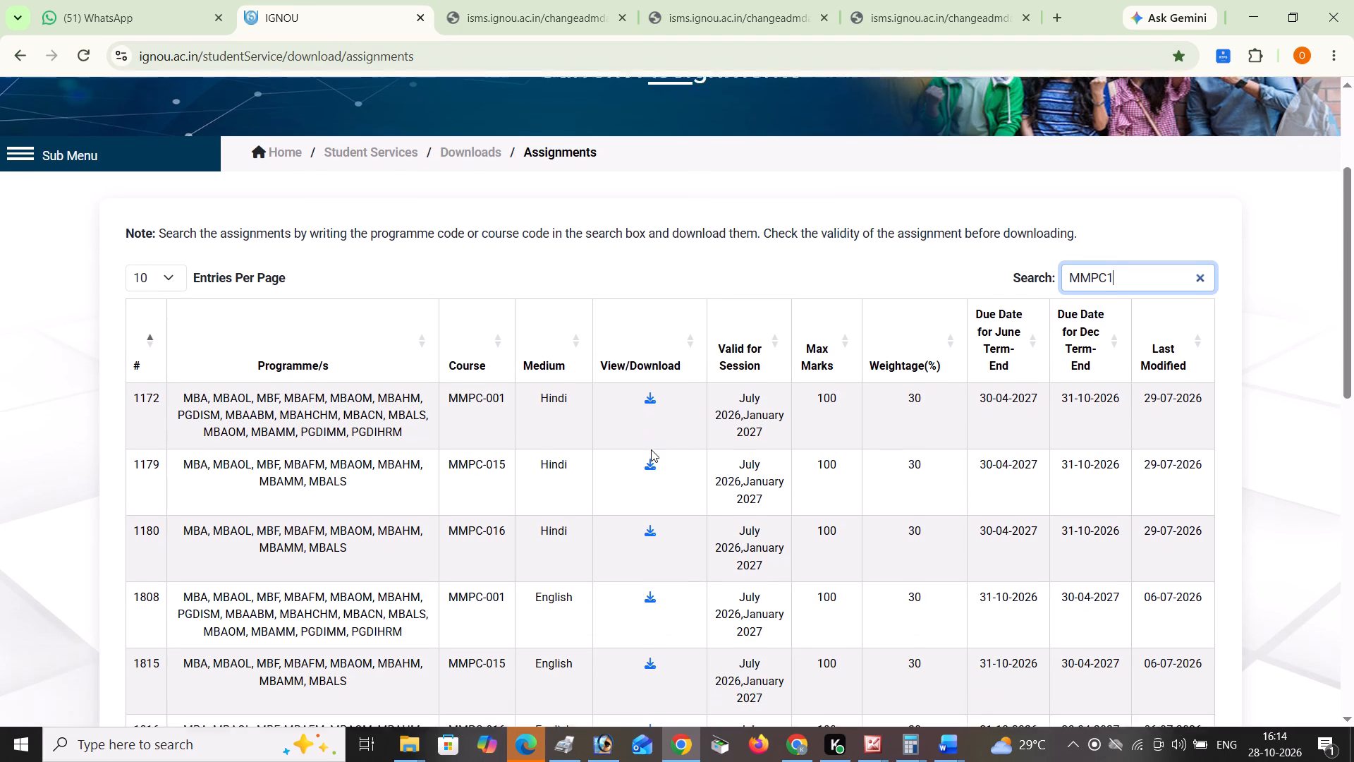
{"action": "scroll", "coordinate": [651, 449], "scroll_direction": "down", "scroll_amount": 2}
{"action": "scroll", "coordinate": [523, 335], "scroll_direction": "down", "scroll_amount": 1}
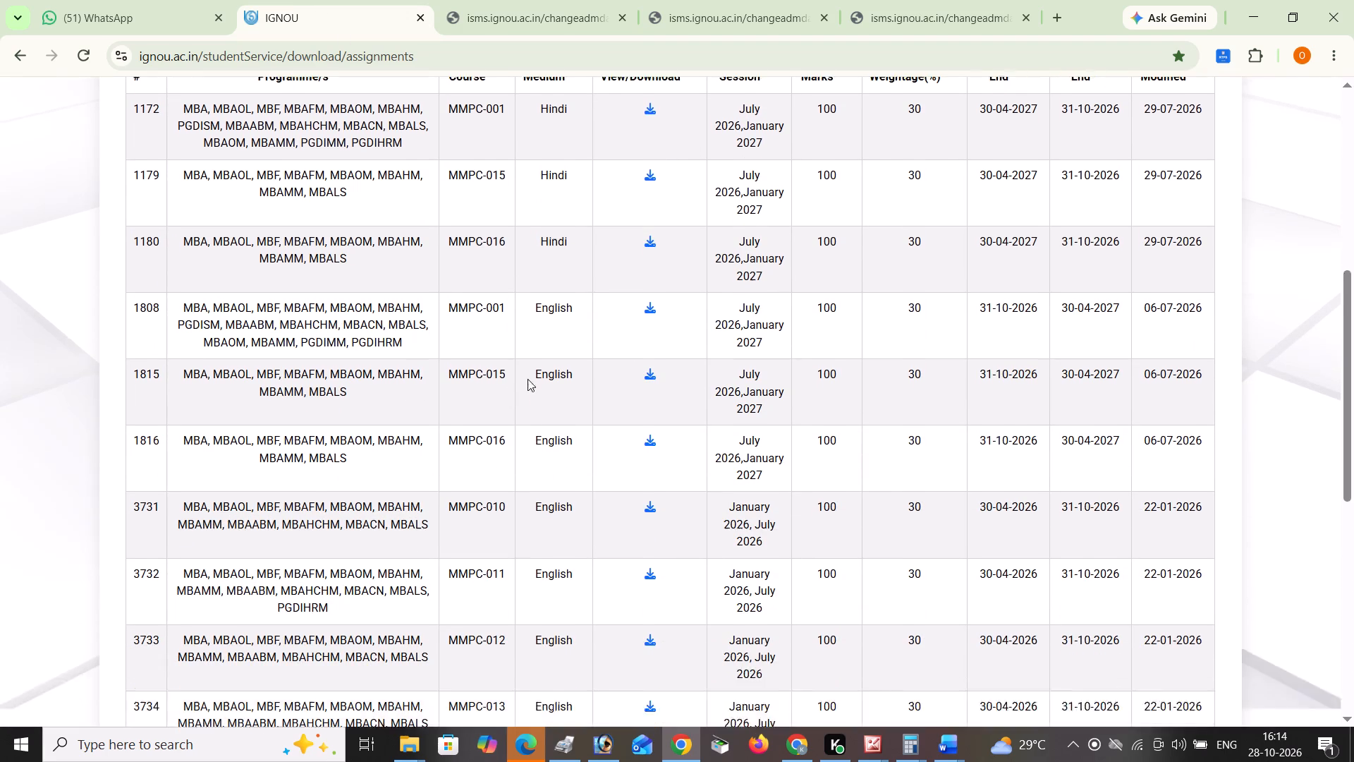
{"action": "scroll", "coordinate": [527, 379], "scroll_direction": "down", "scroll_amount": 3}
{"action": "scroll", "coordinate": [573, 394], "scroll_direction": "up", "scroll_amount": 5}
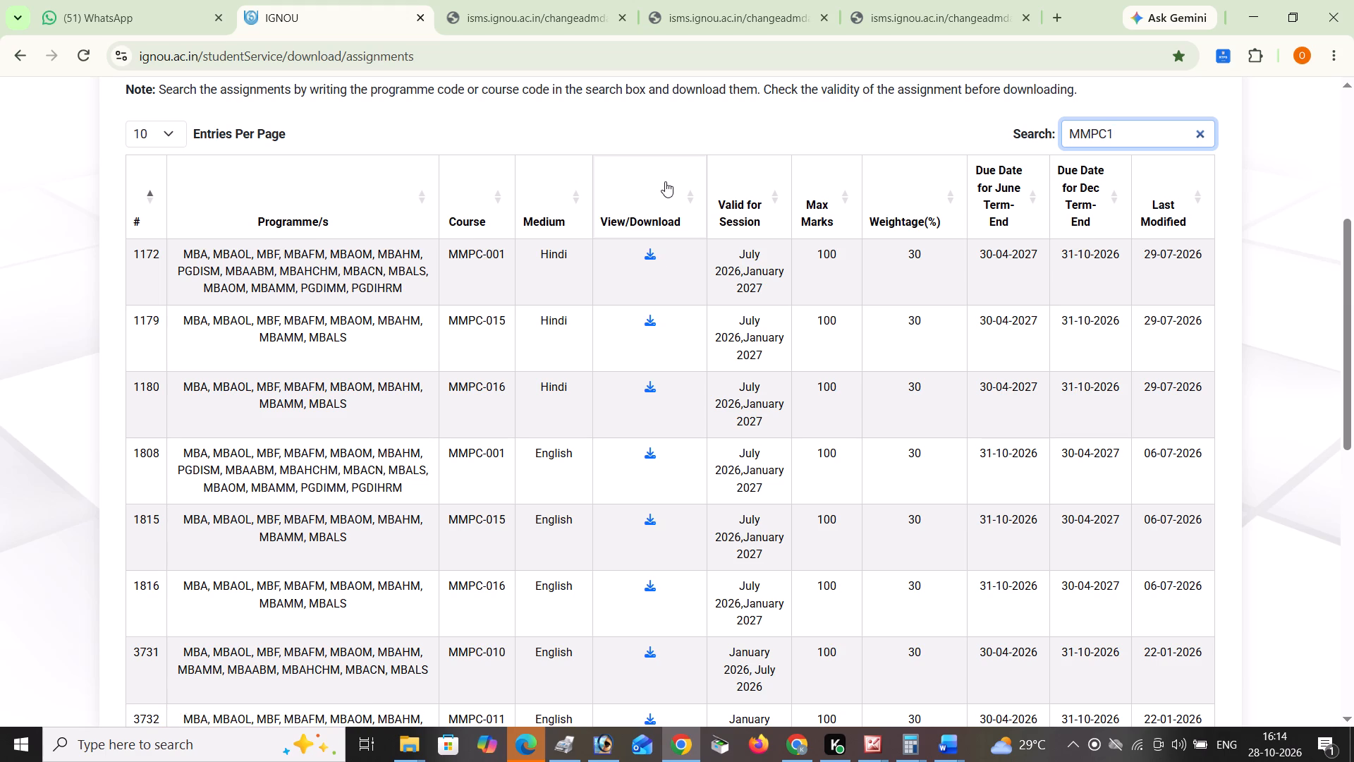
Open the English MMPC-001 assignment for July 2025, January 2026 from the second page of results.
{"action": "scroll", "coordinate": [582, 419], "scroll_direction": "down", "scroll_amount": 3}
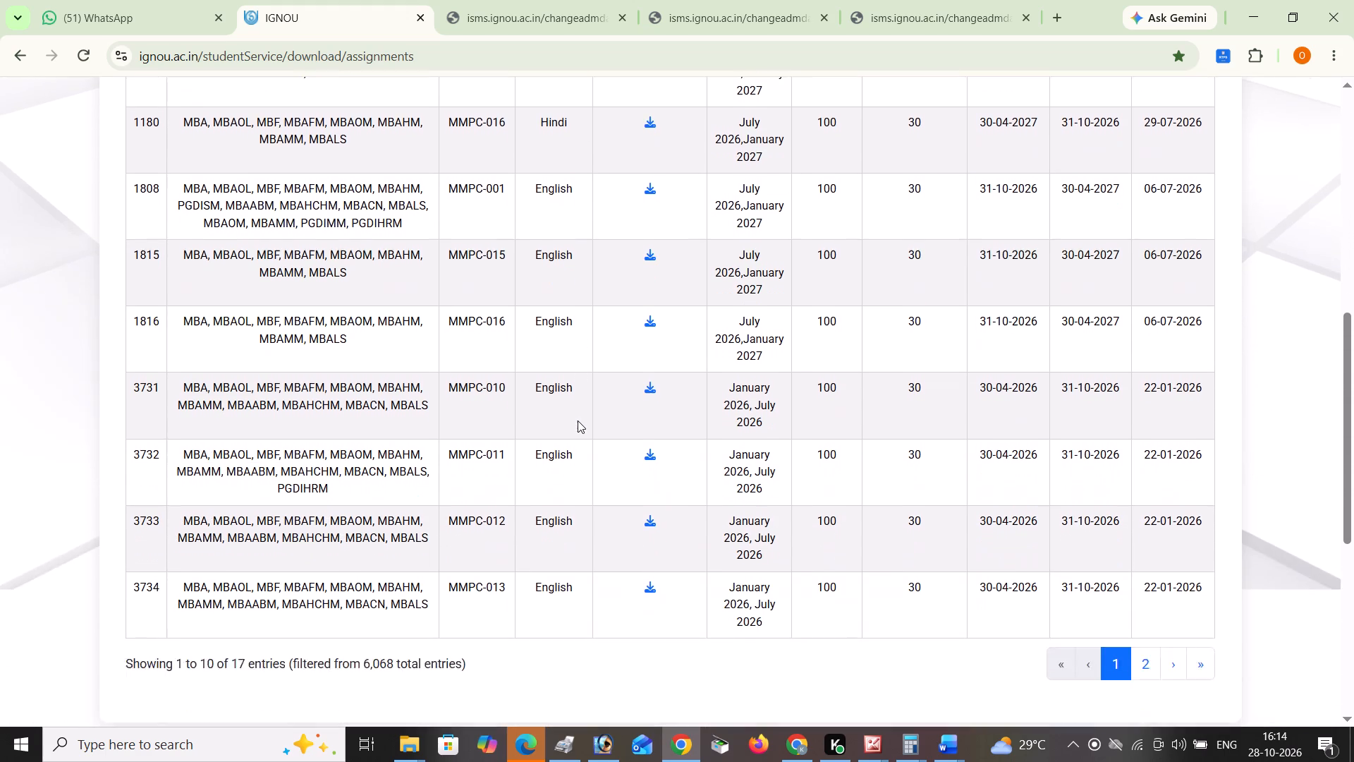
{"action": "scroll", "coordinate": [578, 421], "scroll_direction": "down", "scroll_amount": 2}
{"action": "left_click", "coordinate": [1151, 488]}
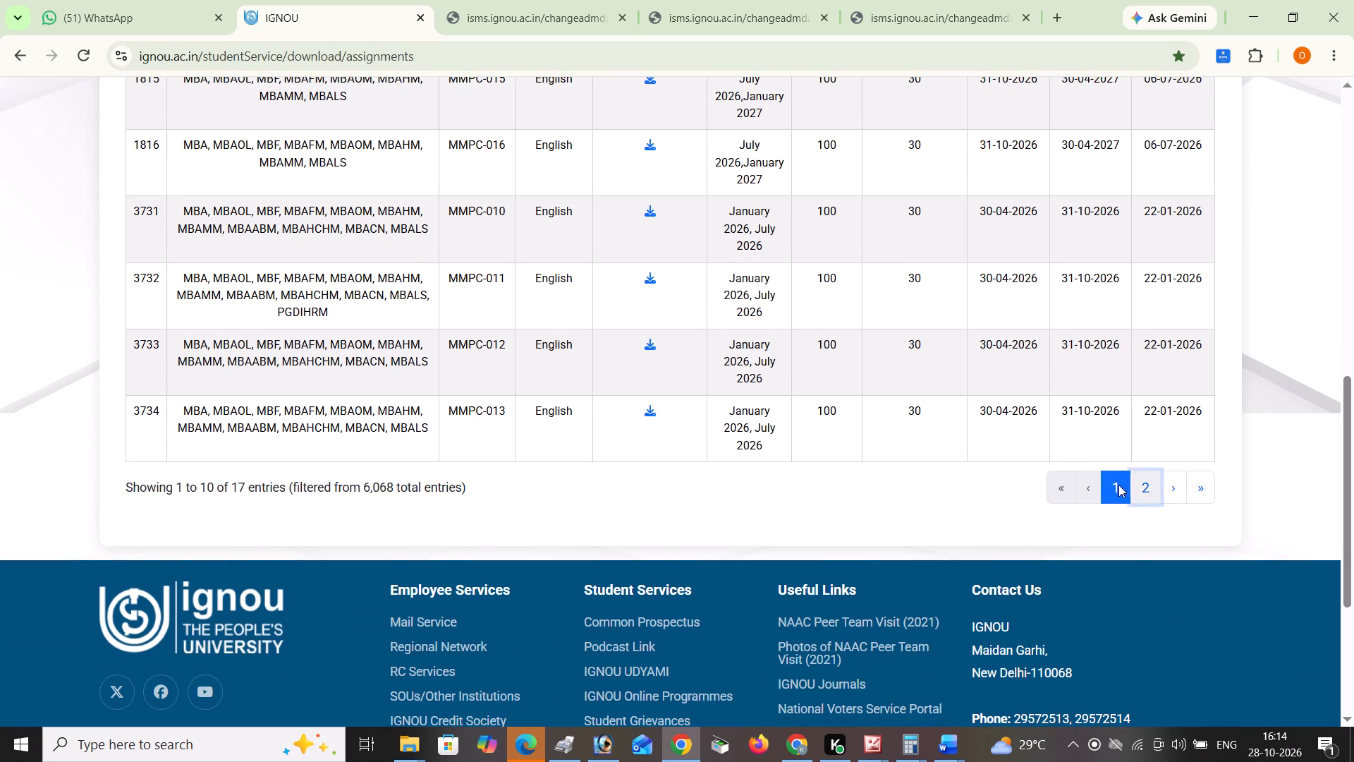
{"action": "scroll", "coordinate": [604, 397], "scroll_direction": "up", "scroll_amount": 3}
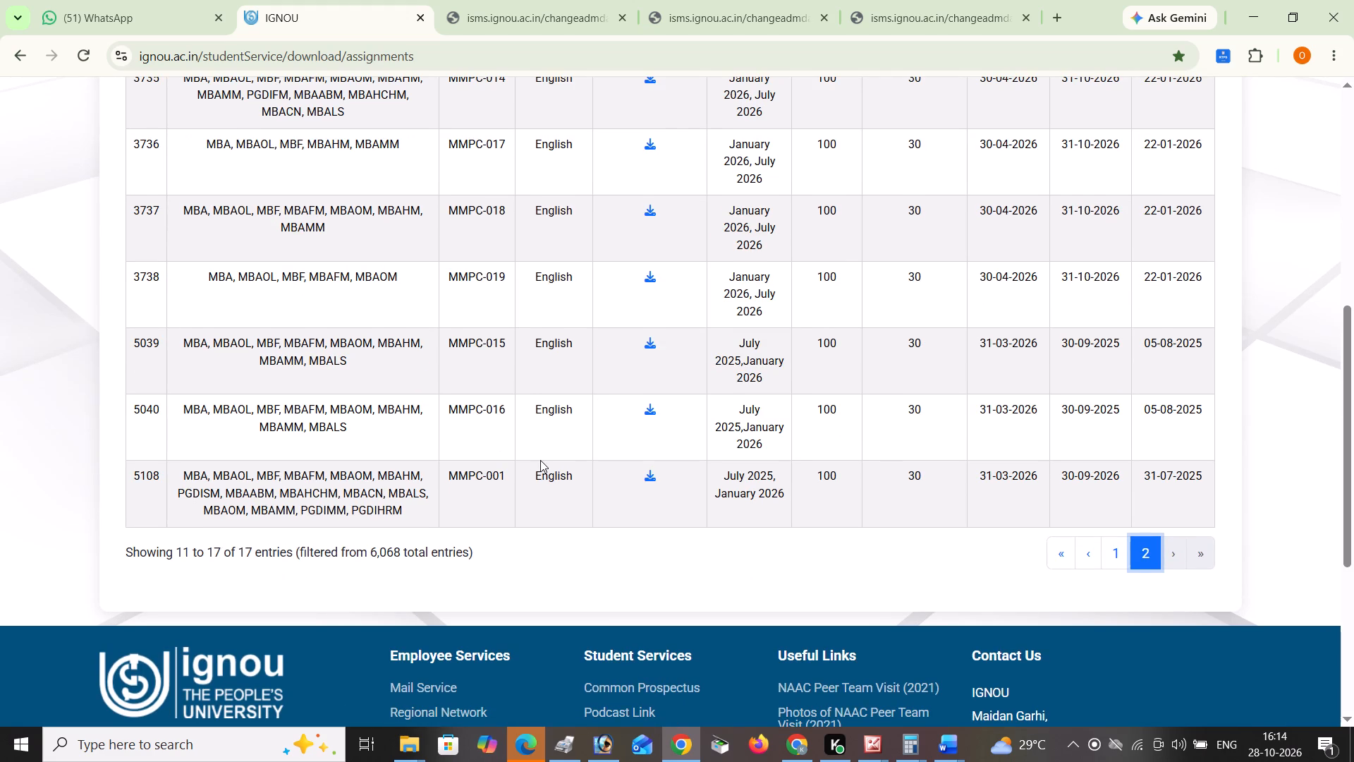
{"action": "scroll", "coordinate": [540, 459], "scroll_direction": "up", "scroll_amount": 2}
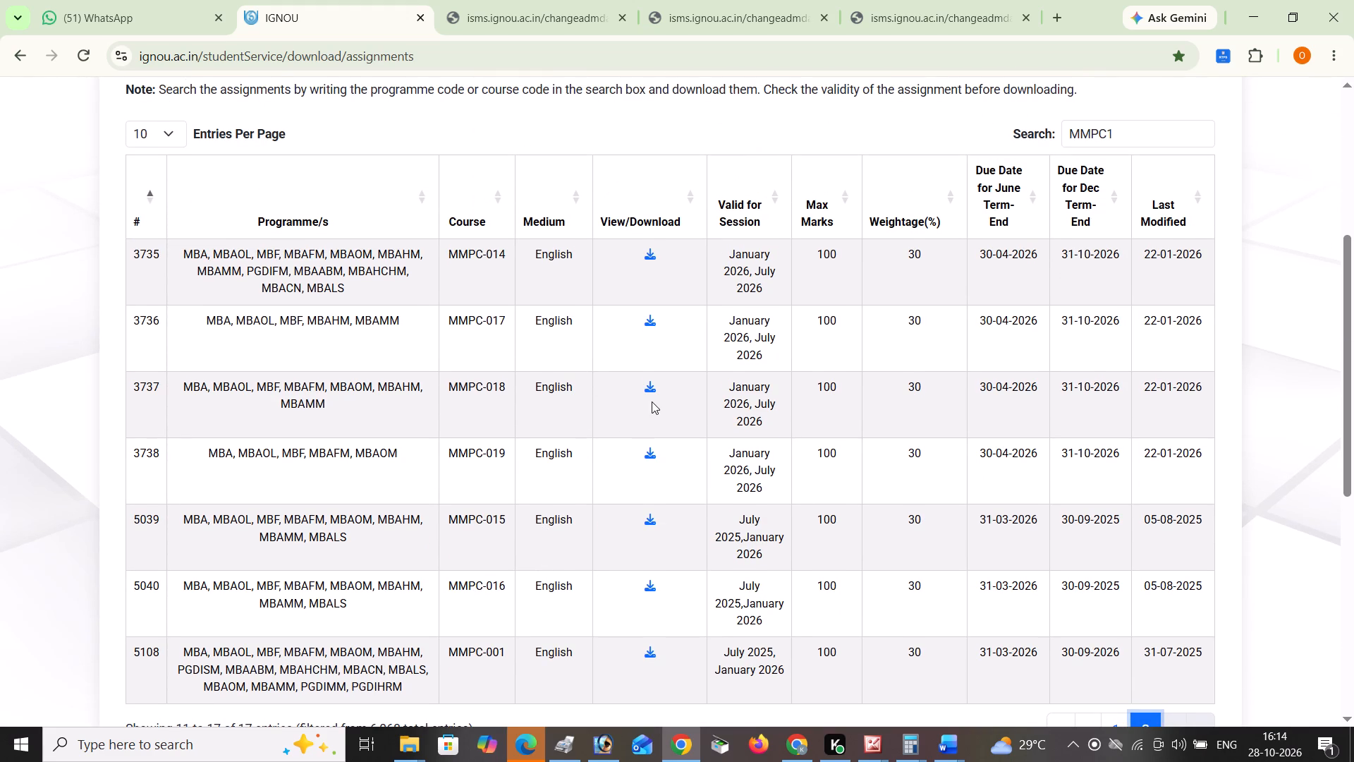
{"action": "scroll", "coordinate": [592, 459], "scroll_direction": "down", "scroll_amount": 3}
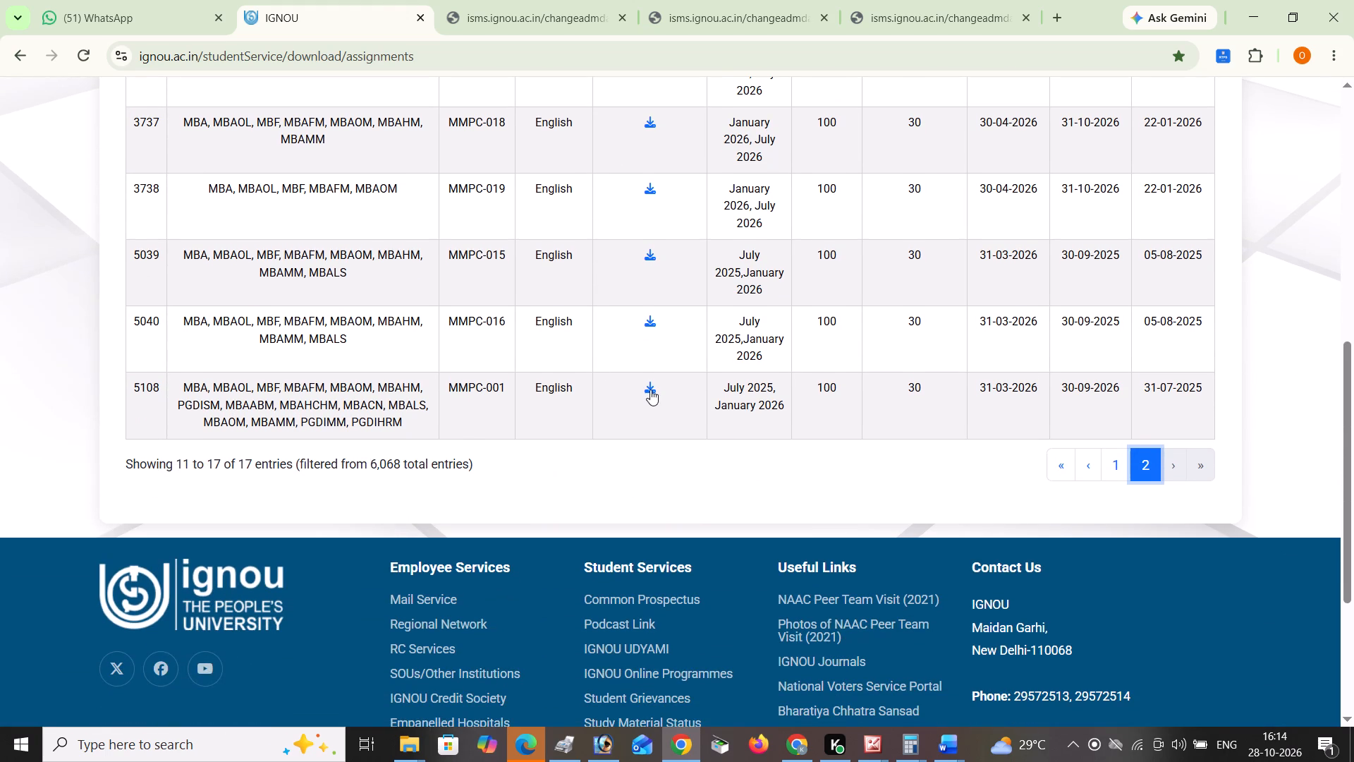
{"action": "left_click", "coordinate": [650, 389]}
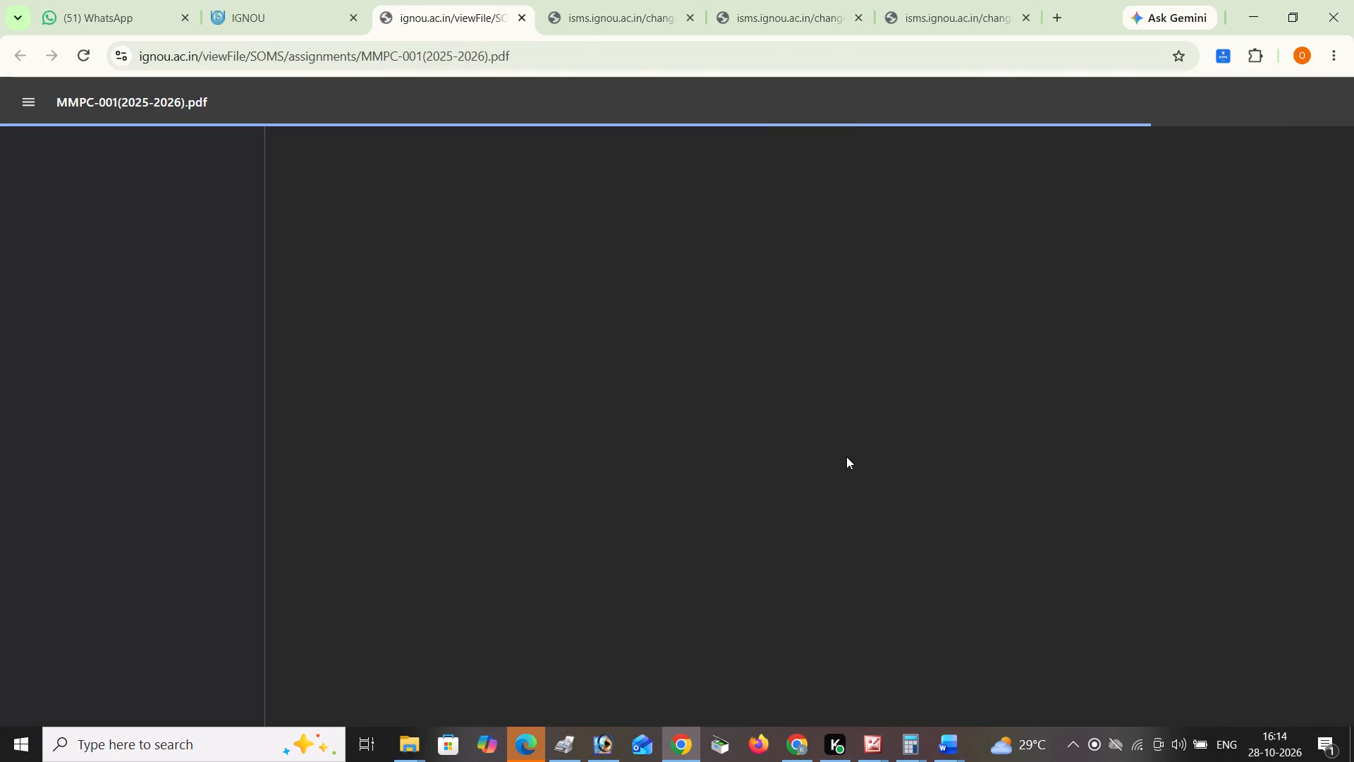
Examine the MMPC-001 assignment PDF, checking its cover page, submission dates and question page.
{"action": "scroll", "coordinate": [836, 463], "scroll_direction": "down", "scroll_amount": 4}
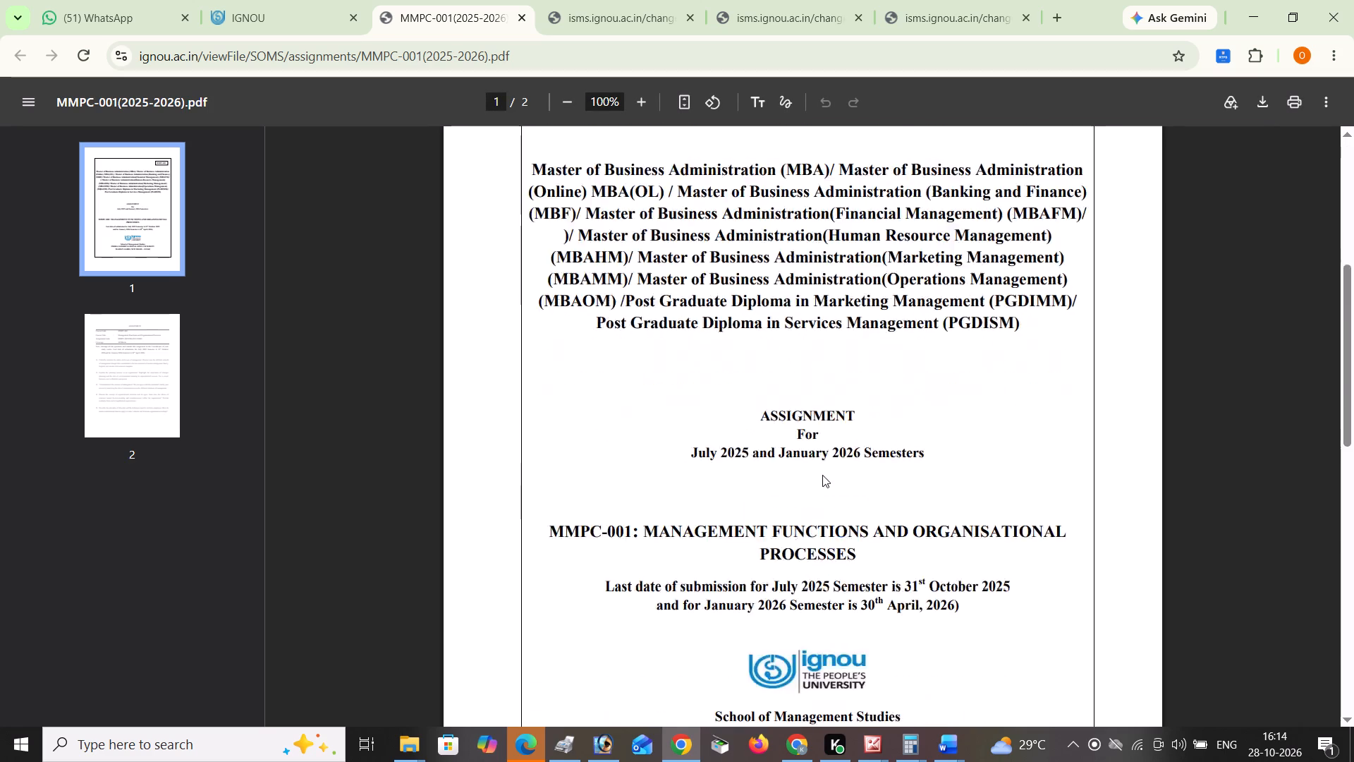
{"action": "scroll", "coordinate": [822, 475], "scroll_direction": "down", "scroll_amount": 9}
{"action": "scroll", "coordinate": [783, 477], "scroll_direction": "up", "scroll_amount": 2}
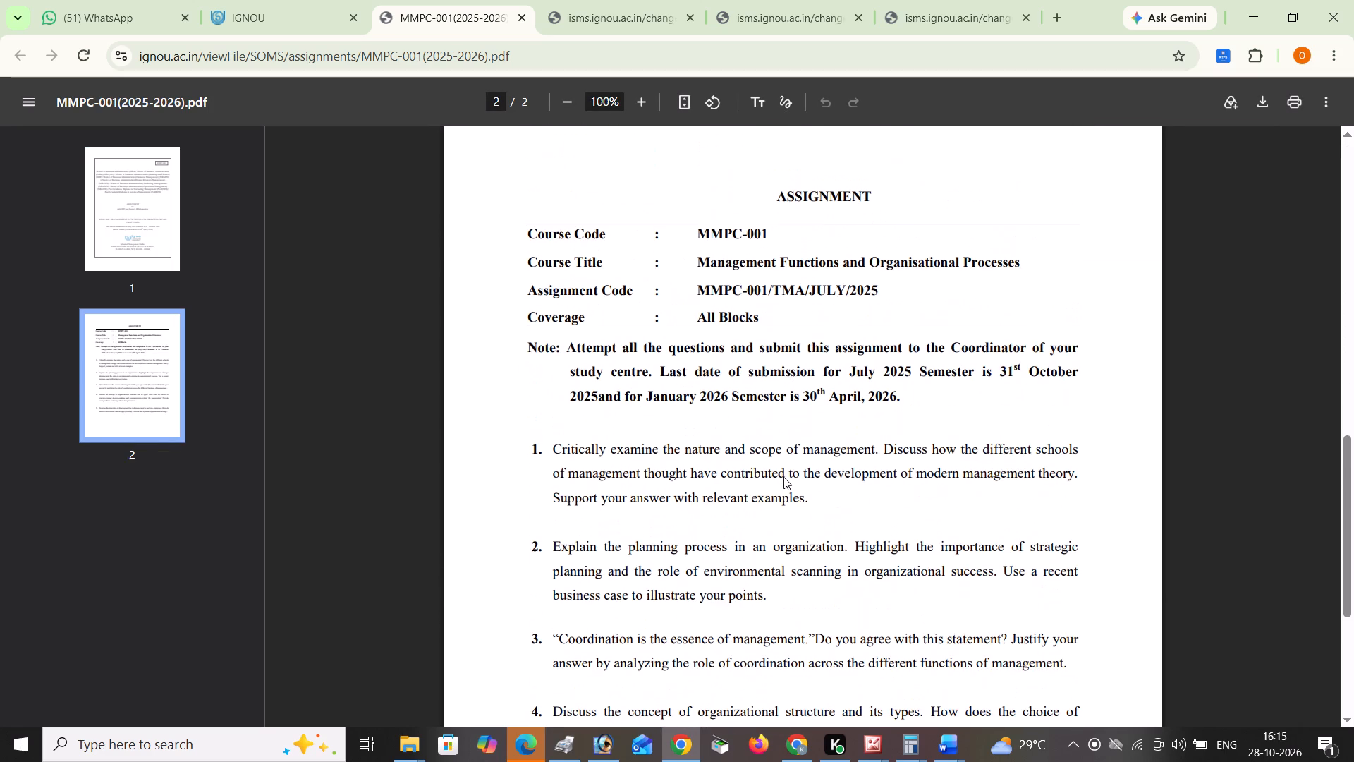
{"action": "scroll", "coordinate": [783, 477], "scroll_direction": "down", "scroll_amount": 5}
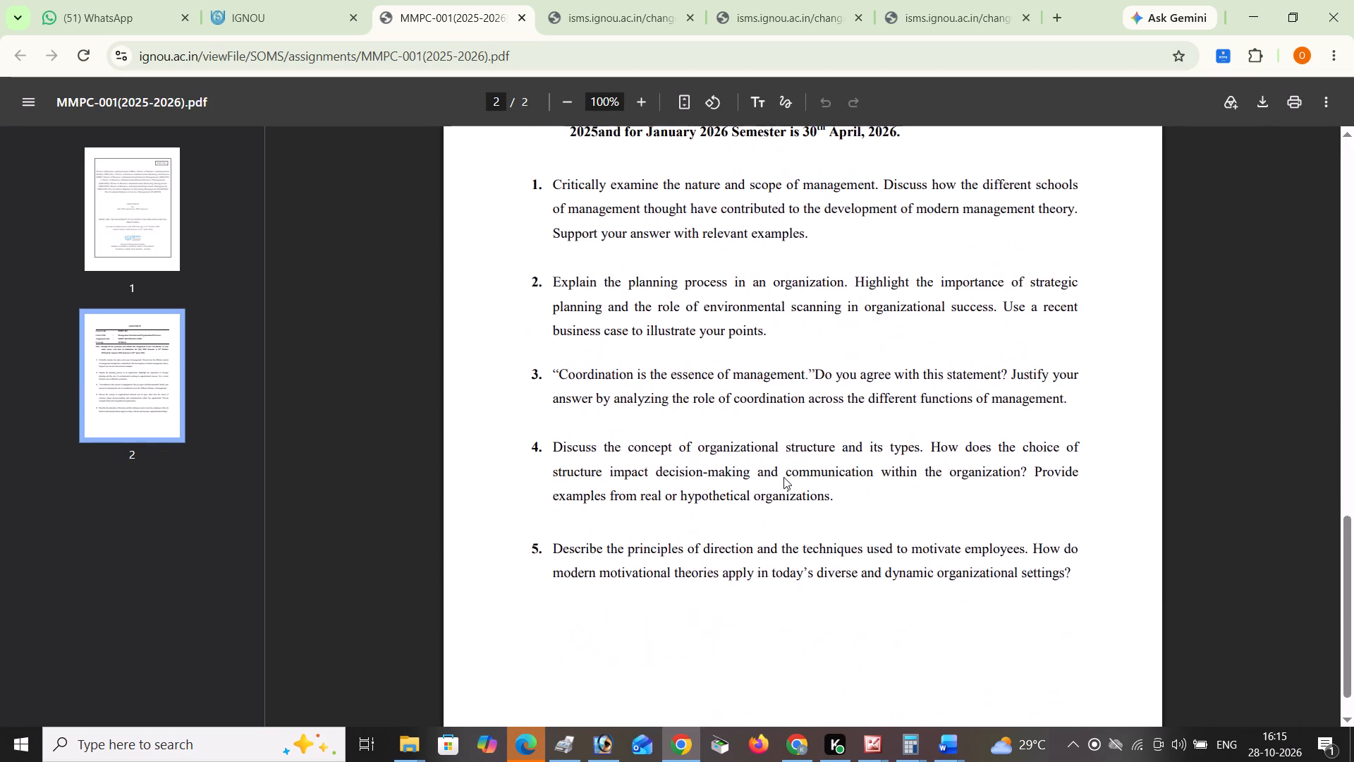
{"action": "scroll", "coordinate": [783, 477], "scroll_direction": "down", "scroll_amount": 3}
{"action": "scroll", "coordinate": [783, 477], "scroll_direction": "up", "scroll_amount": 7}
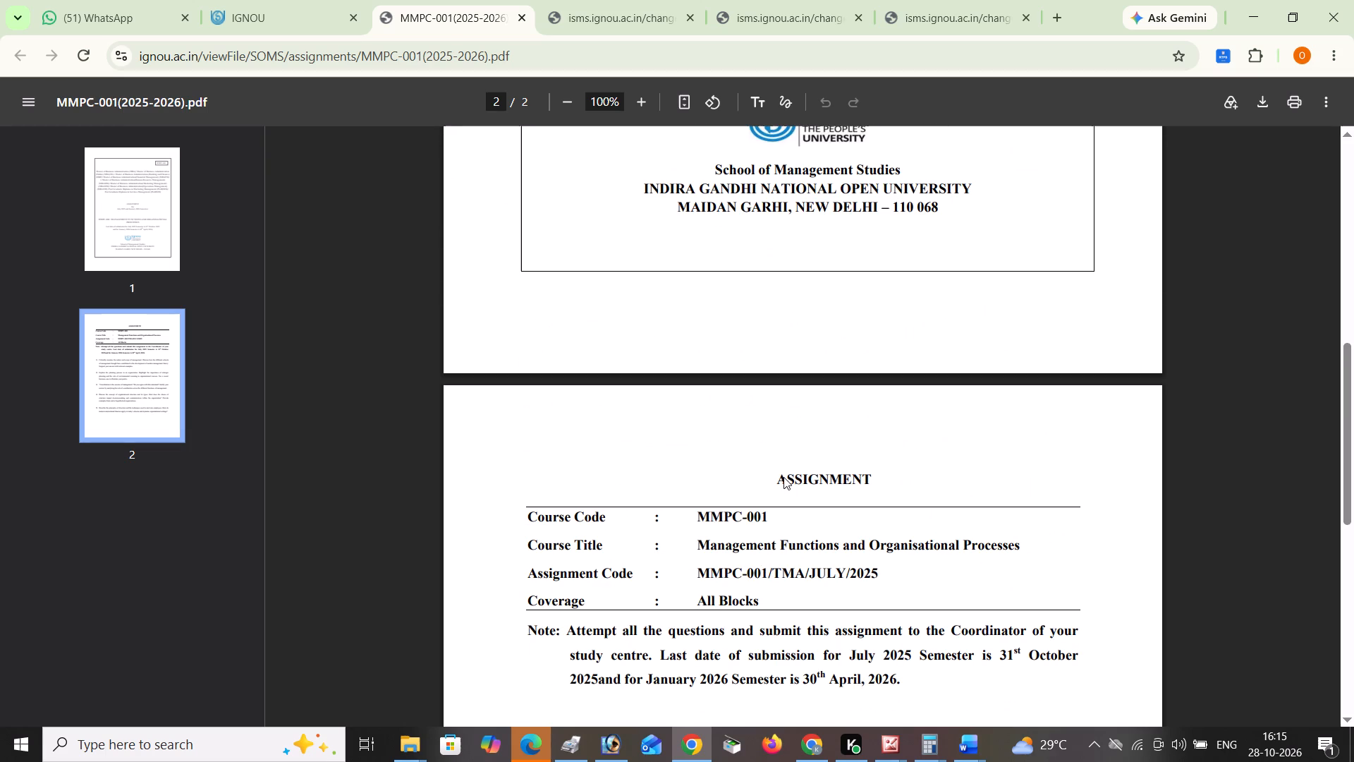
{"action": "scroll", "coordinate": [783, 477], "scroll_direction": "down", "scroll_amount": 3}
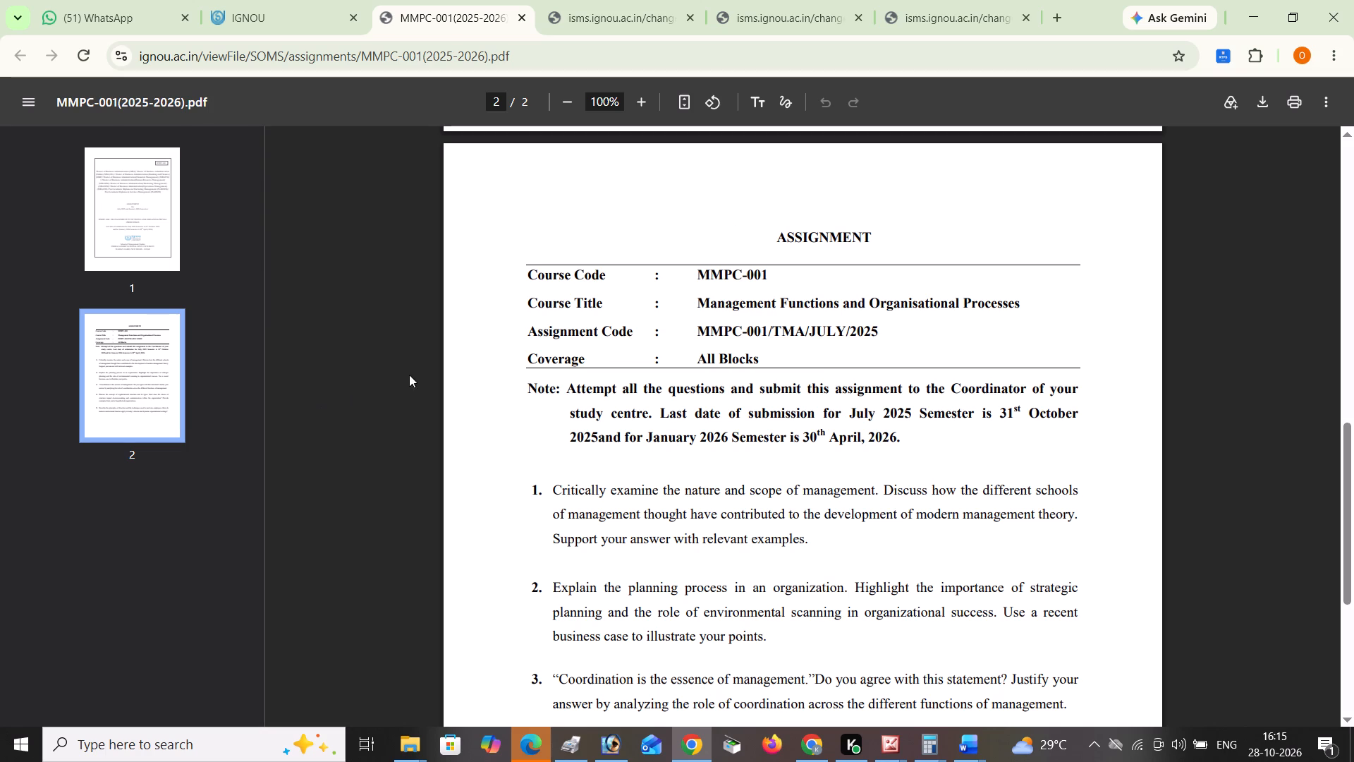
{"action": "scroll", "coordinate": [793, 374], "scroll_direction": "down", "scroll_amount": 2}
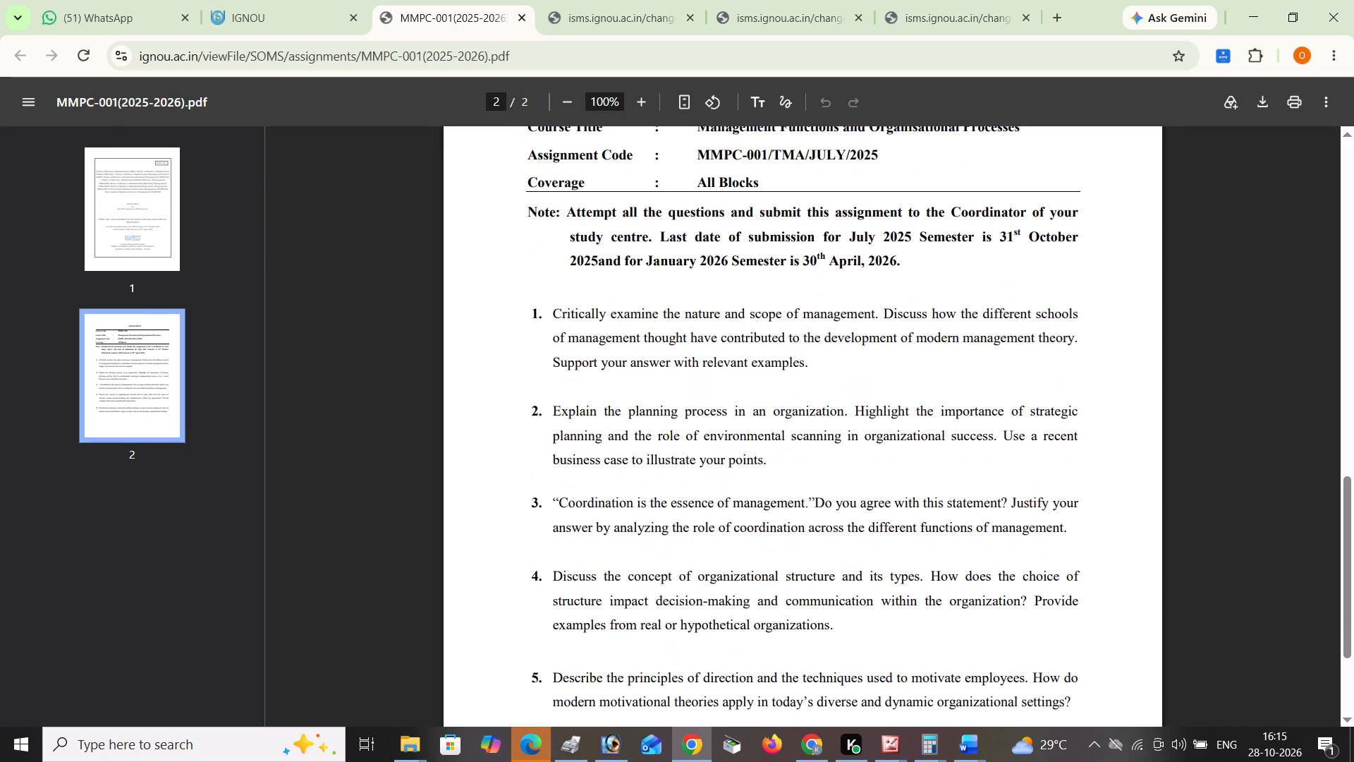
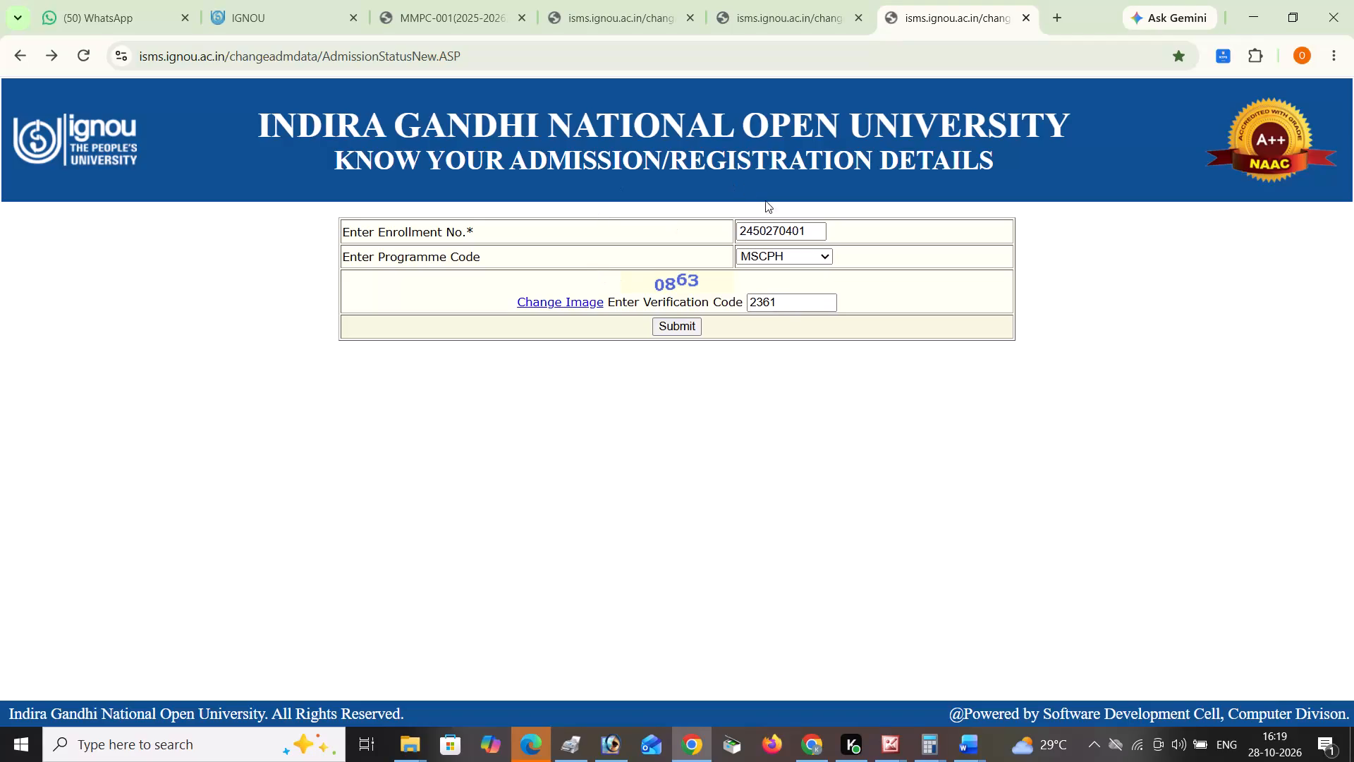
Select the existing entry in the enrollment number field of the MSCPH registration details form.
{"action": "left_click_drag", "start_coordinate": [812, 231], "coordinate": [671, 271]}
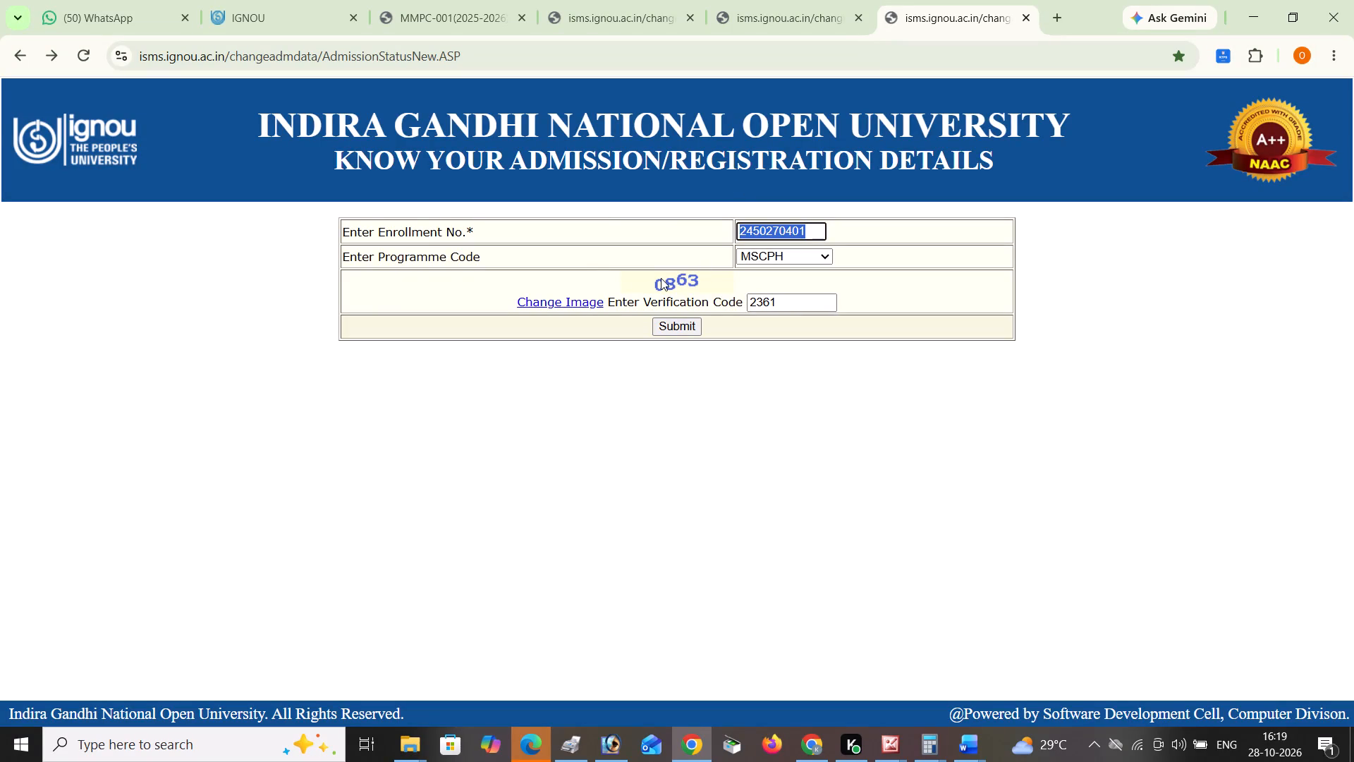
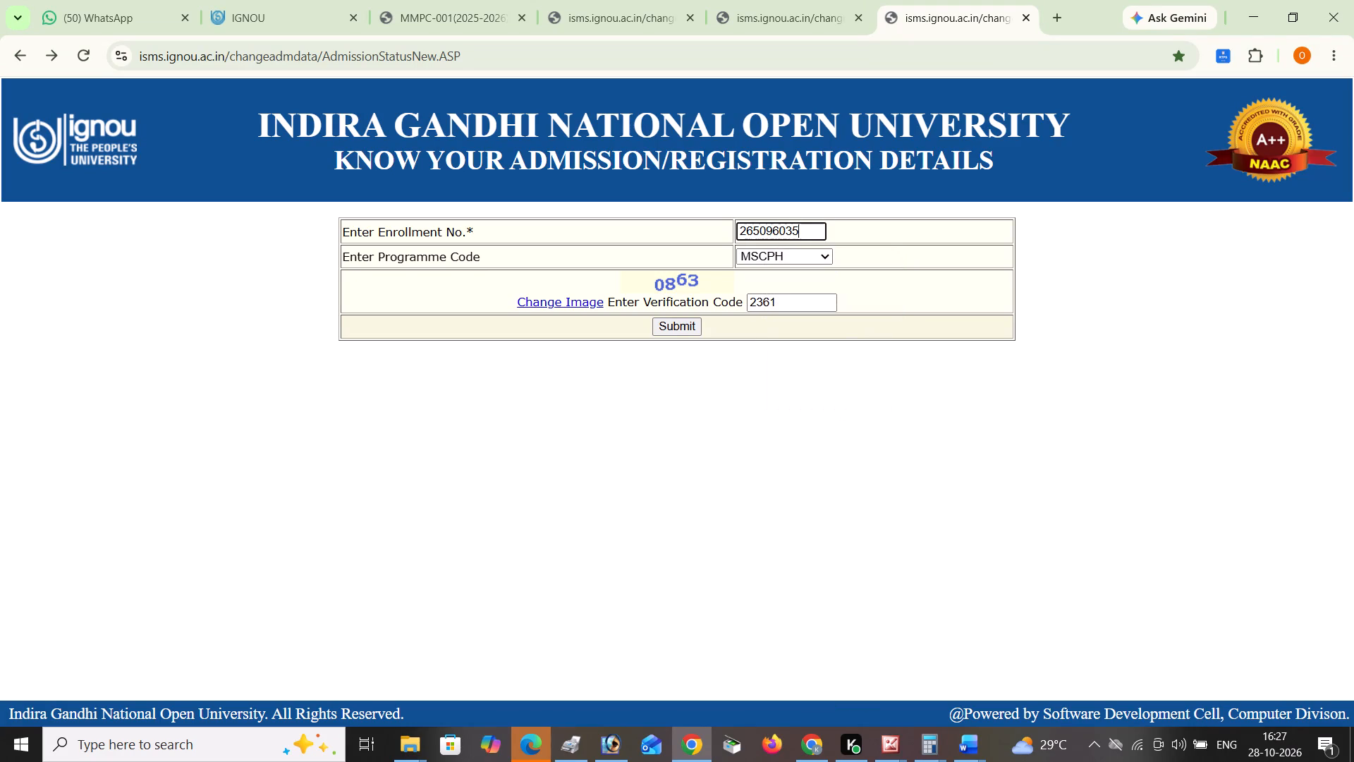
Complete the student's enrollment number and set the programme code to MCA_NEW.
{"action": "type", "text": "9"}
{"action": "left_click", "coordinate": [809, 249]}
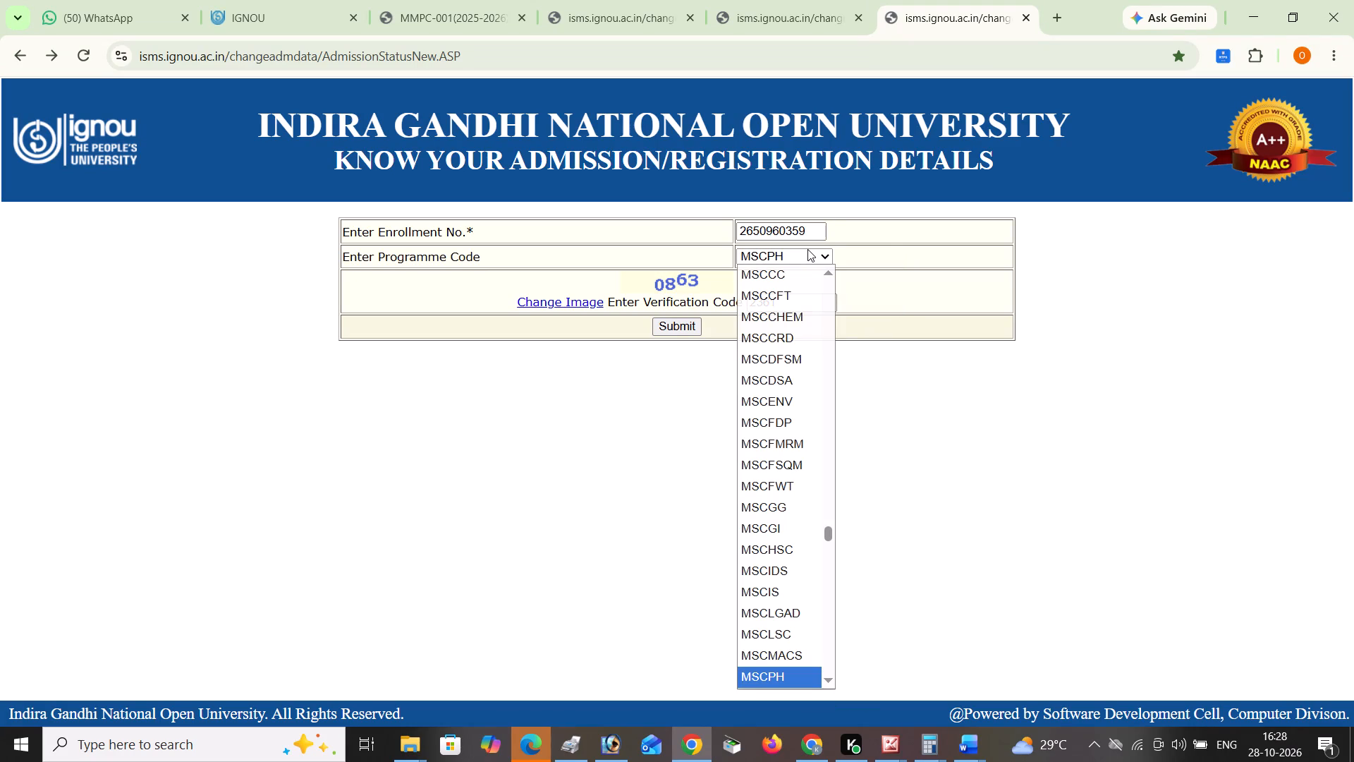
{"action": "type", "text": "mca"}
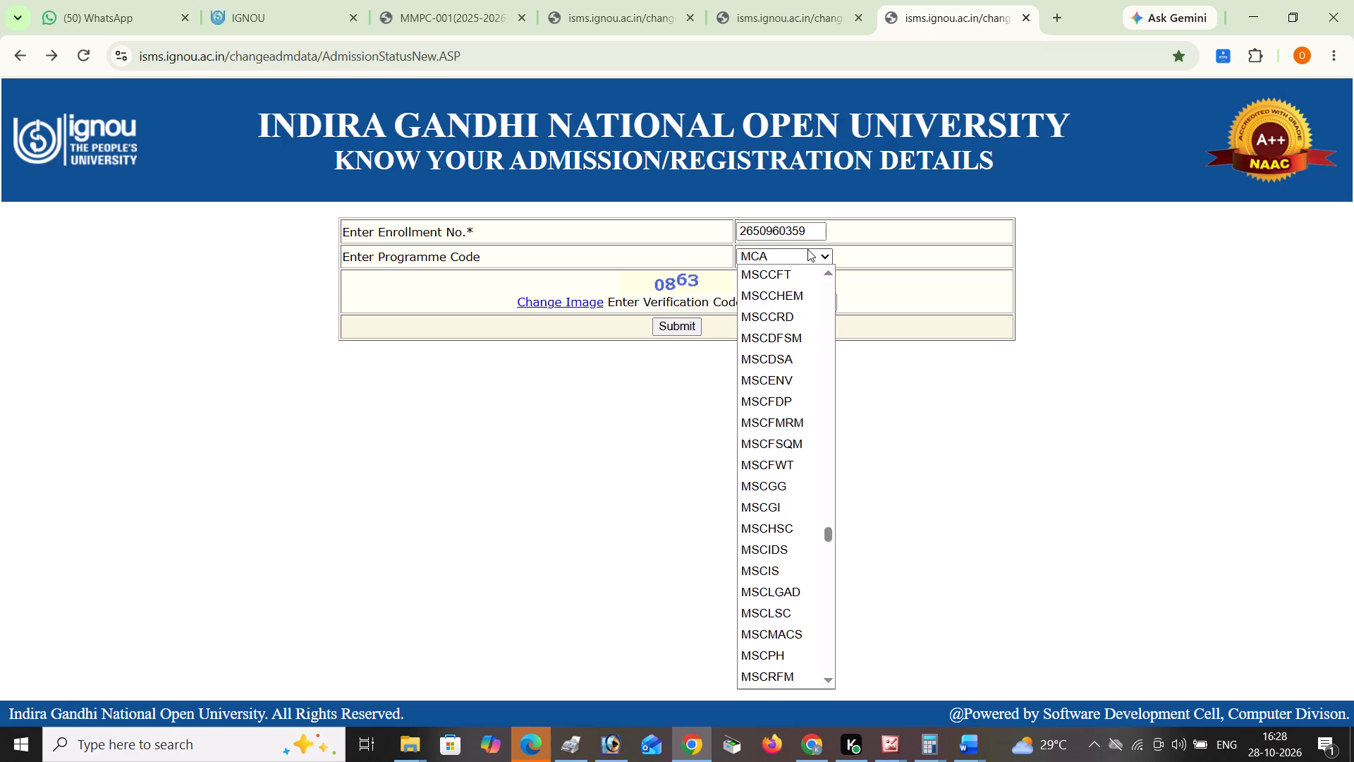
{"action": "scroll", "coordinate": [803, 585], "scroll_direction": "down", "scroll_amount": 2}
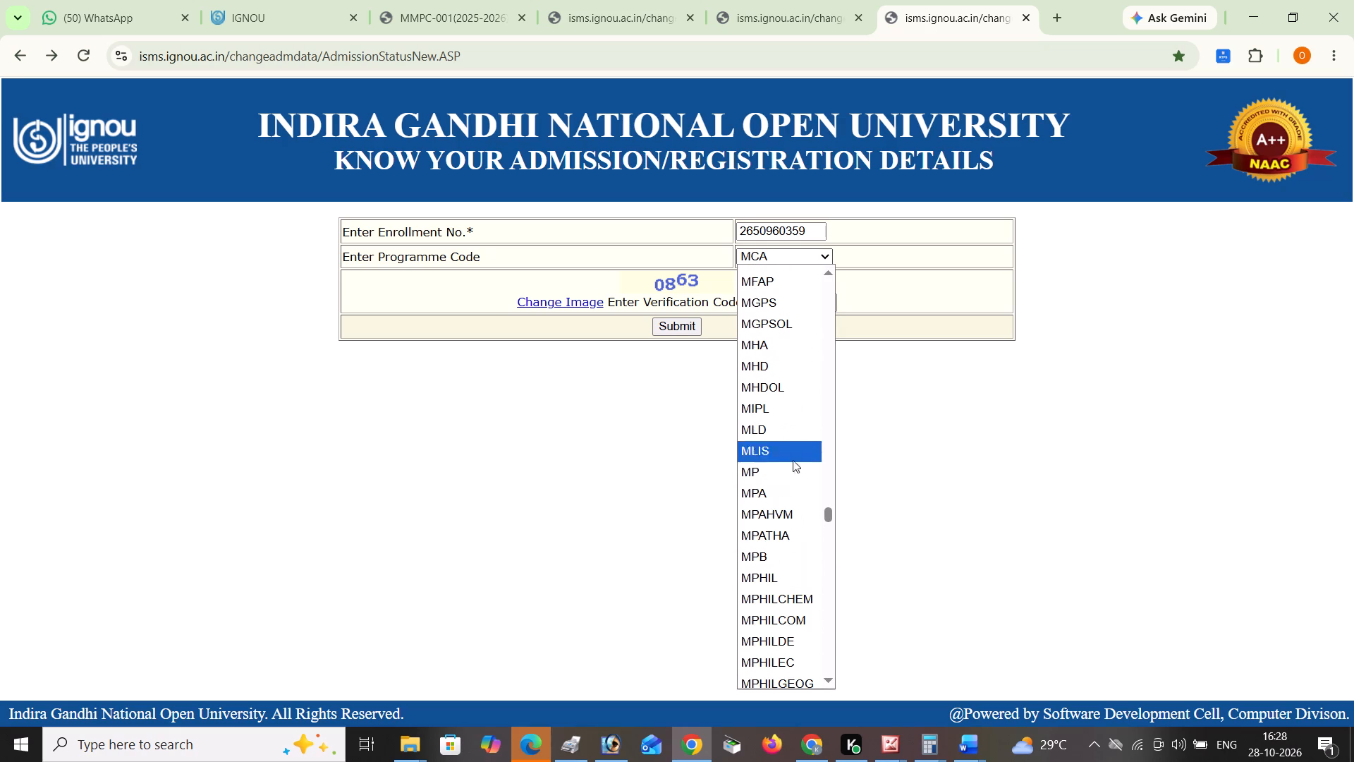
{"action": "scroll", "coordinate": [738, 545], "scroll_direction": "down", "scroll_amount": 1}
{"action": "scroll", "coordinate": [740, 576], "scroll_direction": "up", "scroll_amount": 2}
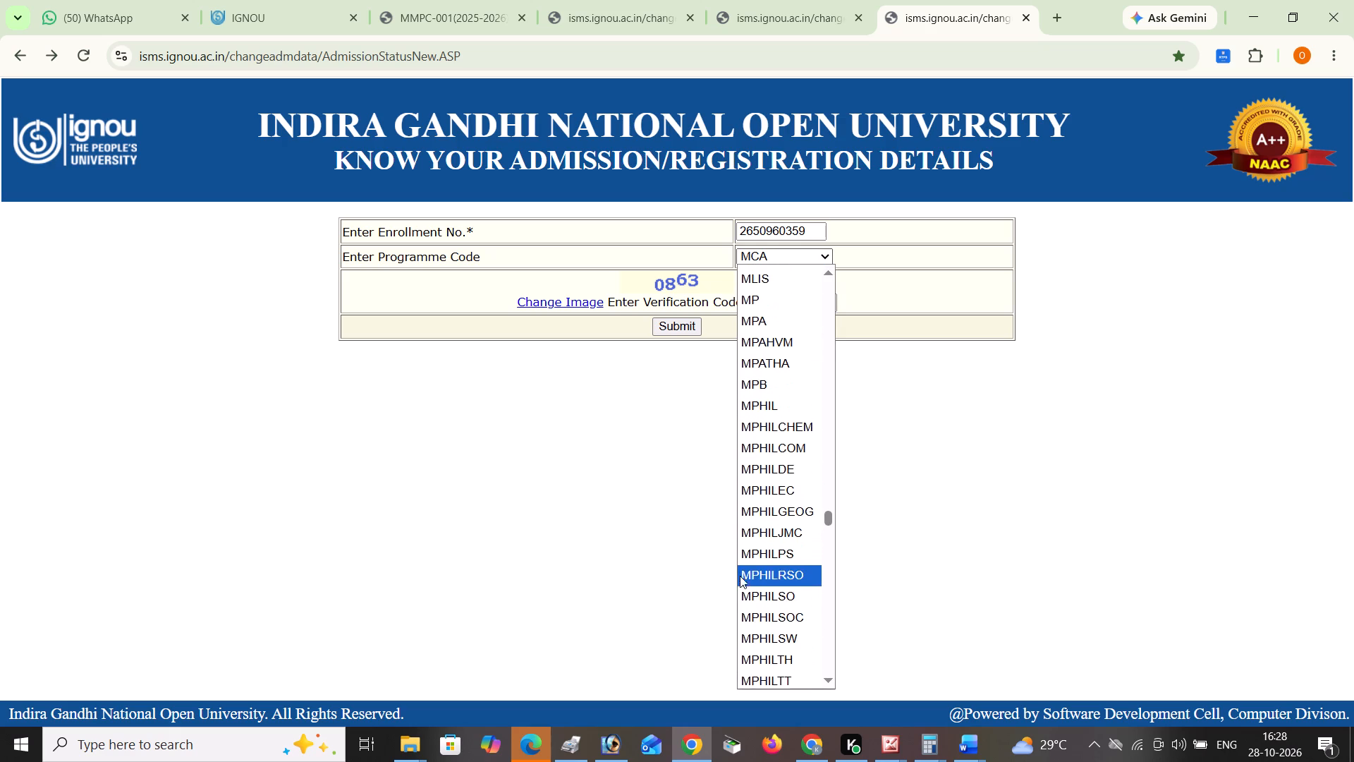
{"action": "scroll", "coordinate": [740, 576], "scroll_direction": "up", "scroll_amount": 7}
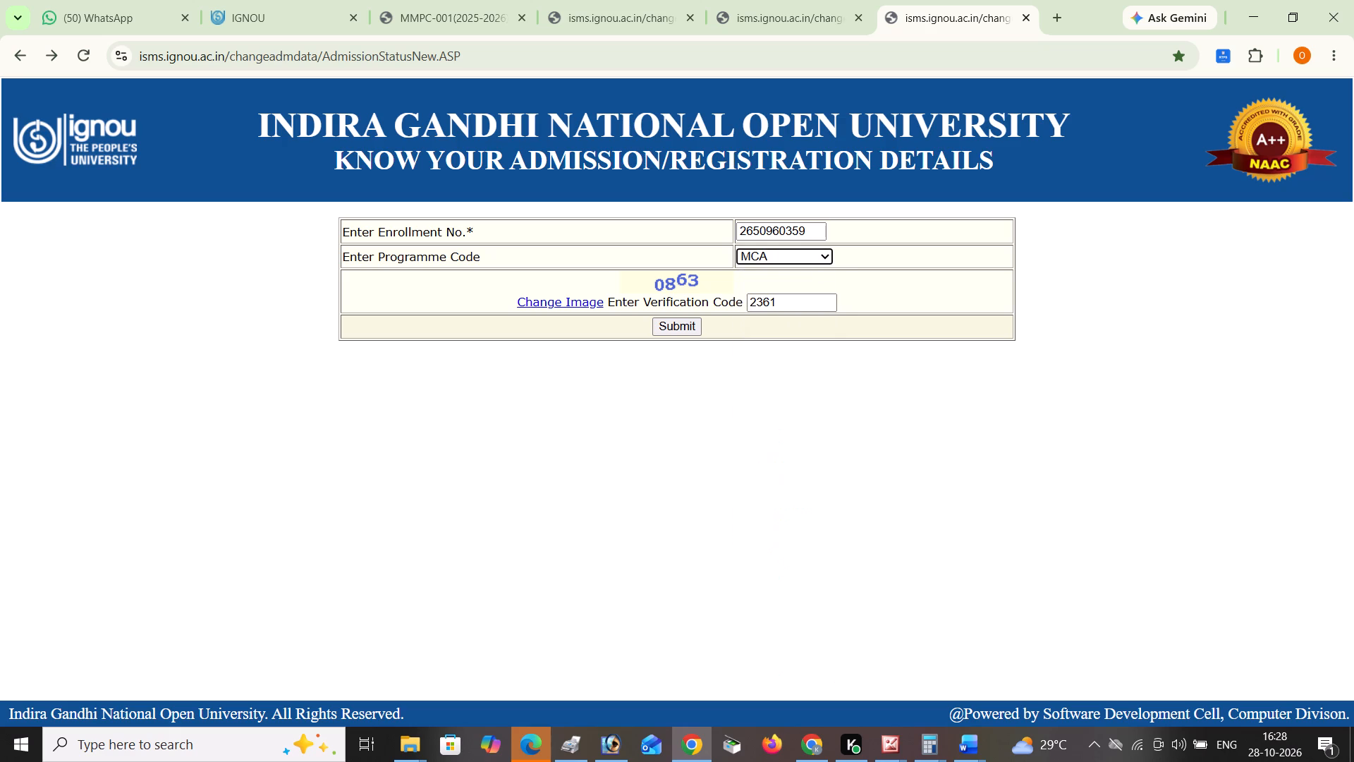
{"action": "left_click", "coordinate": [805, 253]}
{"action": "scroll", "coordinate": [750, 466], "scroll_direction": "down", "scroll_amount": 1}
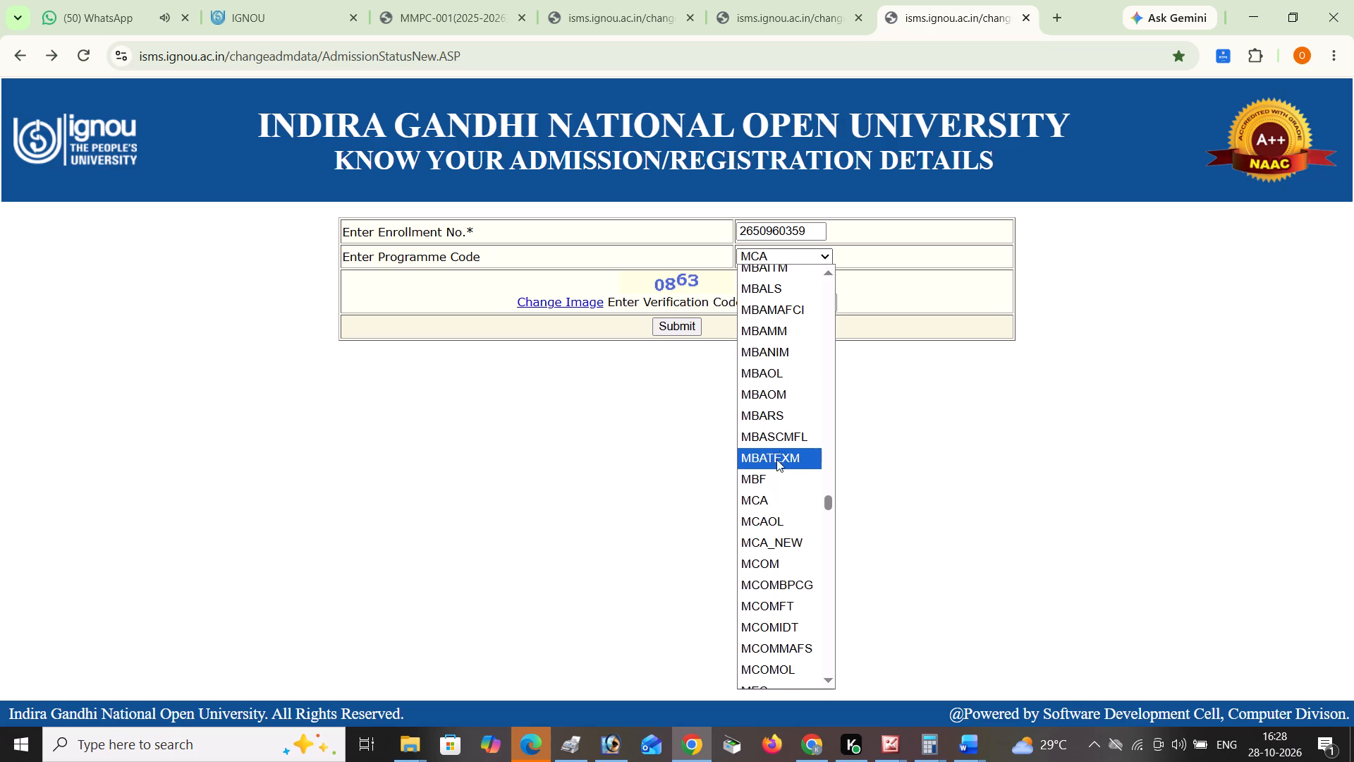
{"action": "scroll", "coordinate": [774, 516], "scroll_direction": "up", "scroll_amount": 1}
{"action": "scroll", "coordinate": [777, 526], "scroll_direction": "down", "scroll_amount": 1}
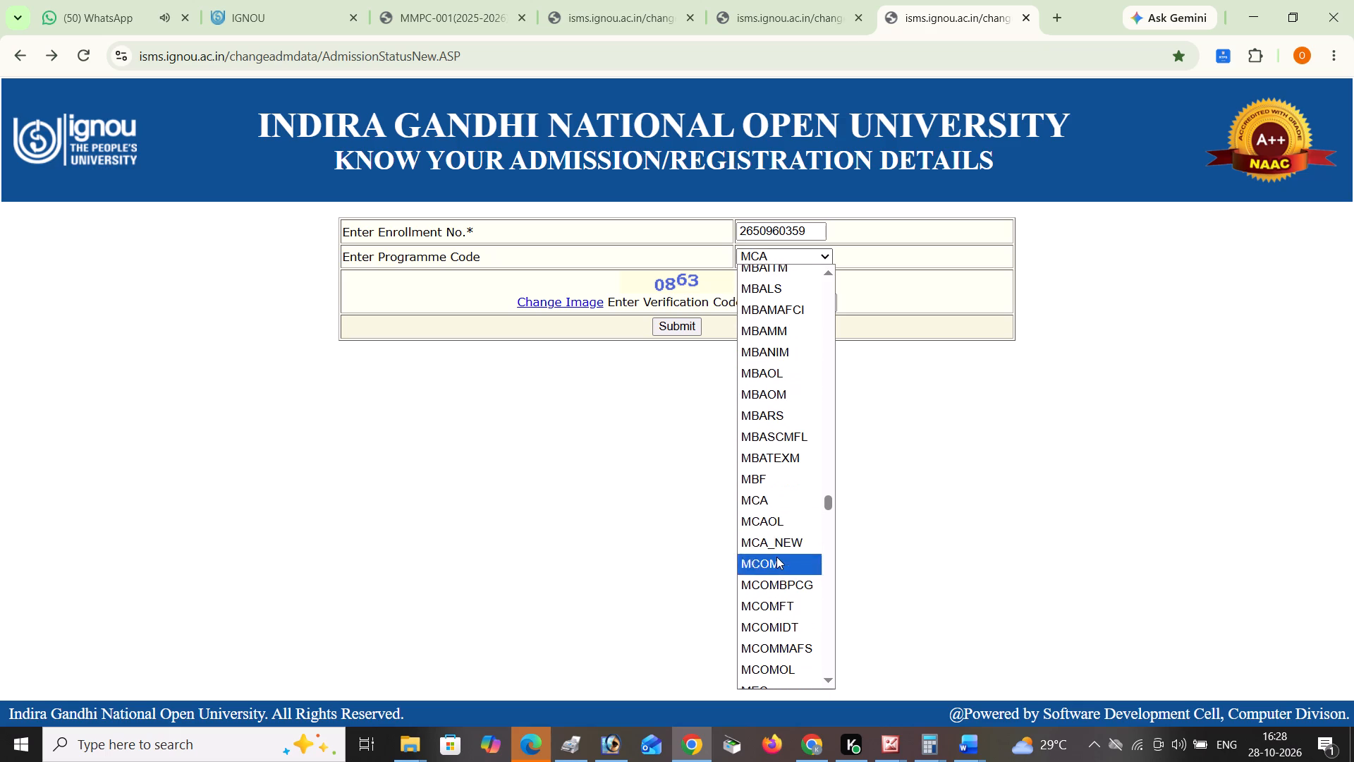
{"action": "left_click", "coordinate": [786, 537]}
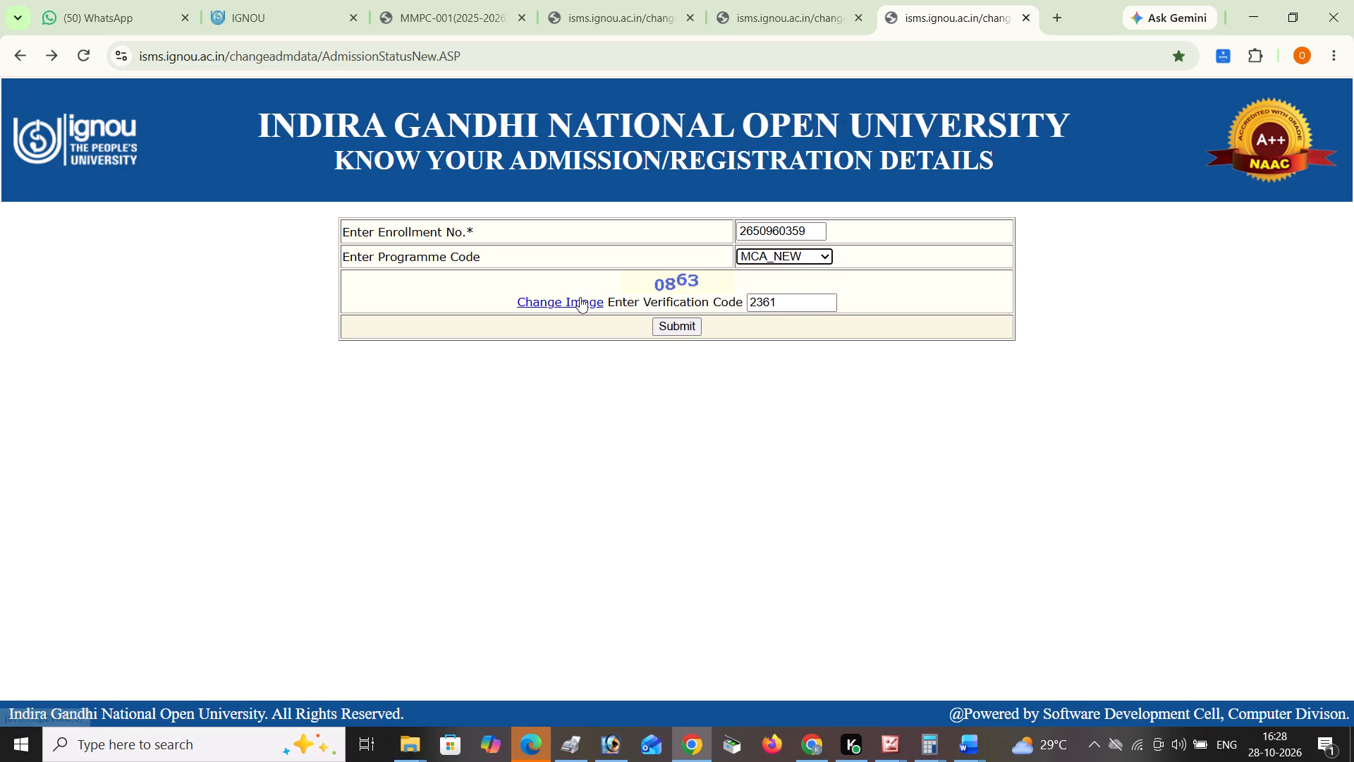
Refresh the verification image, enter the code it shows, and submit the MCA_NEW registration details request.
{"action": "left_click", "coordinate": [586, 304]}
{"action": "left_click_drag", "start_coordinate": [788, 306], "coordinate": [705, 309]}
{"action": "key", "text": "BackSpace"}
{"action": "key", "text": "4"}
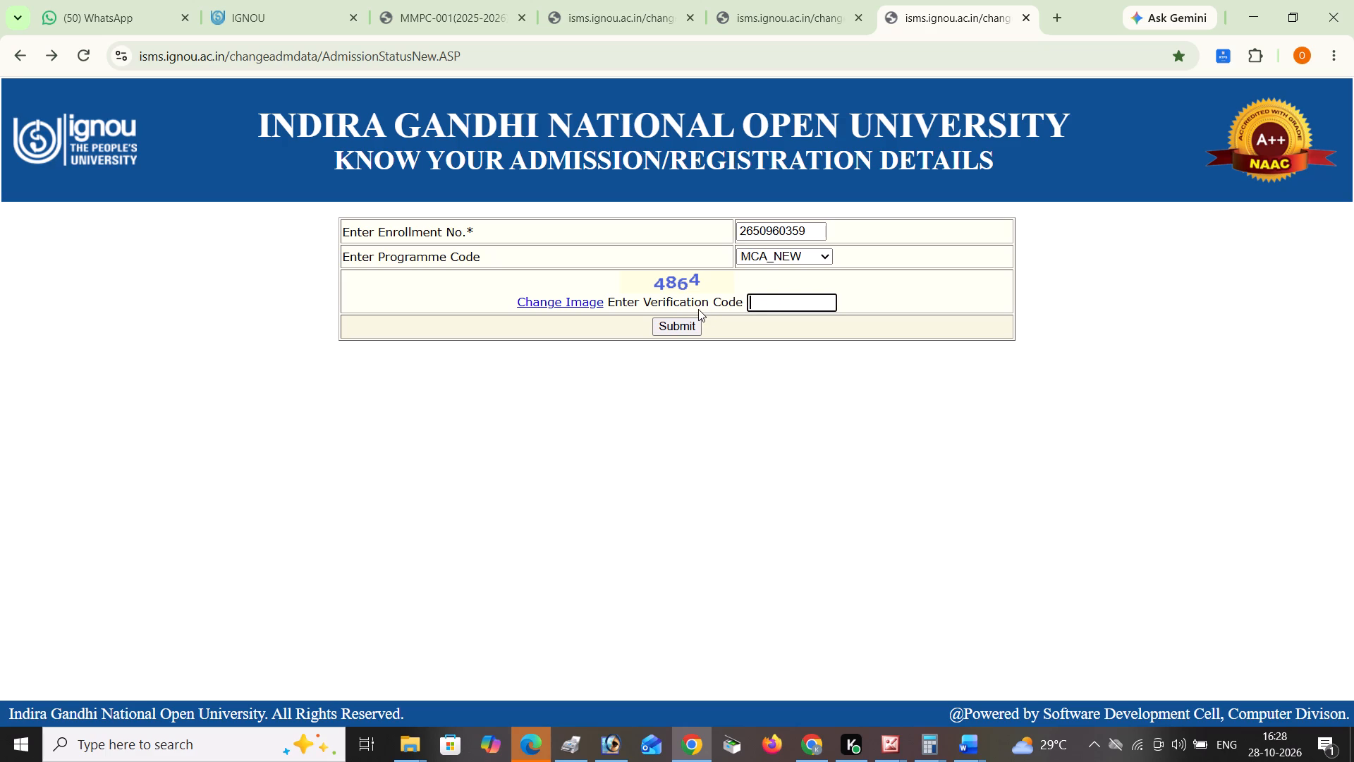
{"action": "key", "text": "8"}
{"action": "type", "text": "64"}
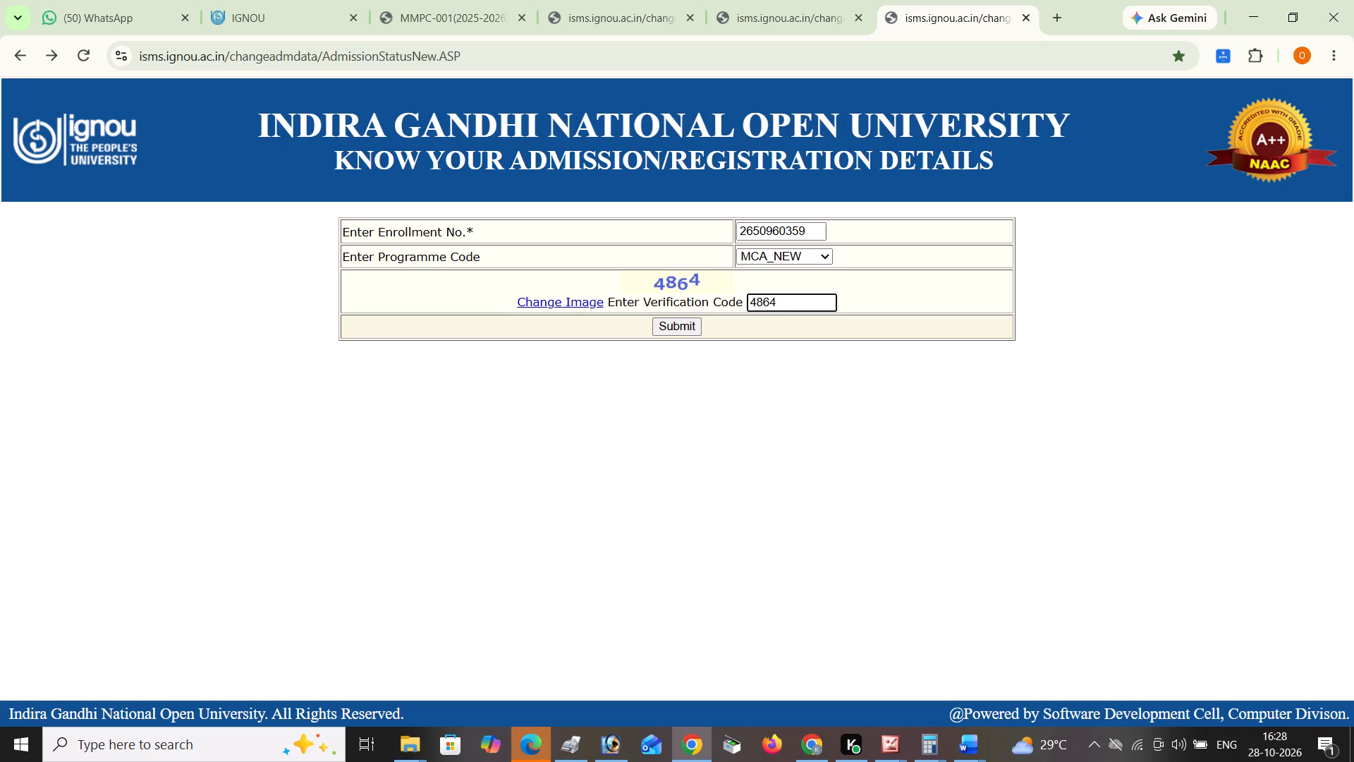
{"action": "left_click", "coordinate": [690, 323]}
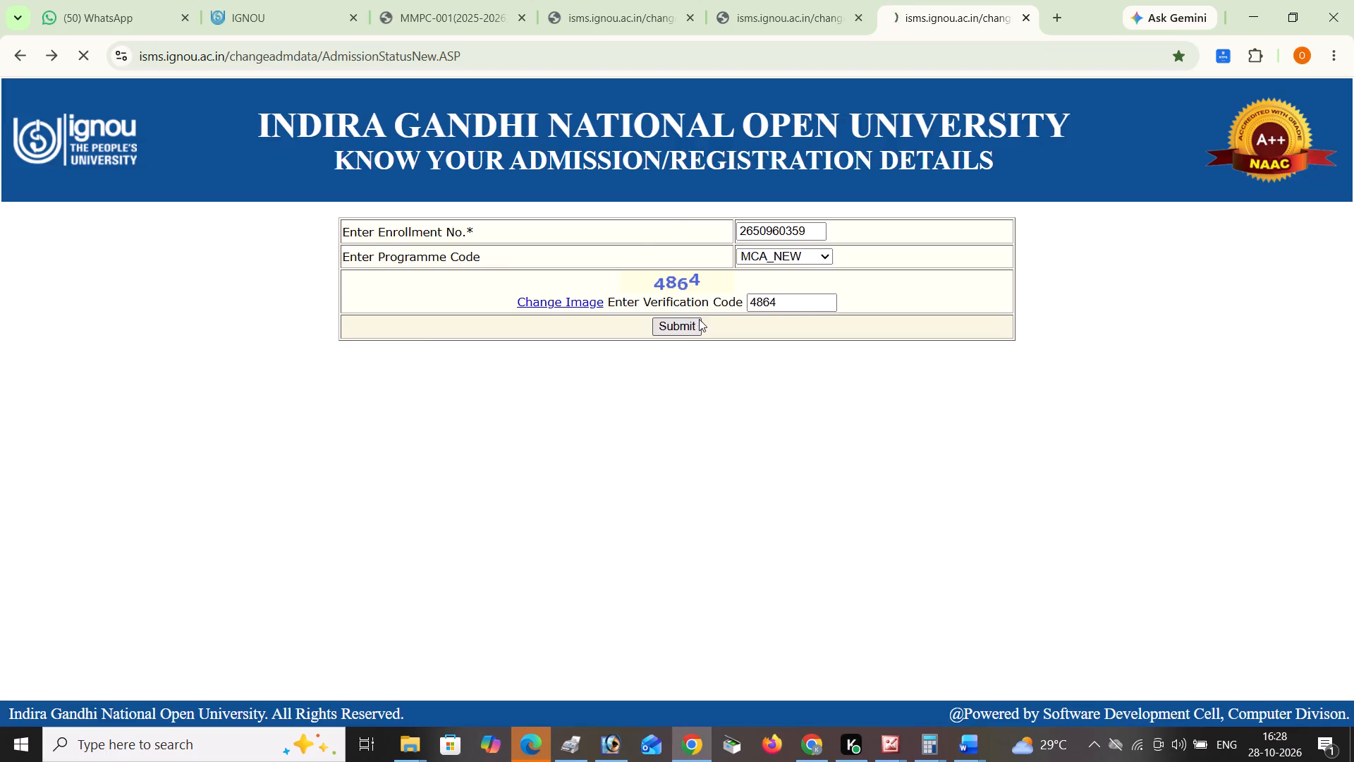
Print 7 copies of the MCA_NEW student's registration details, odd pages only.
{"action": "scroll", "coordinate": [586, 605], "scroll_direction": "down", "scroll_amount": 2}
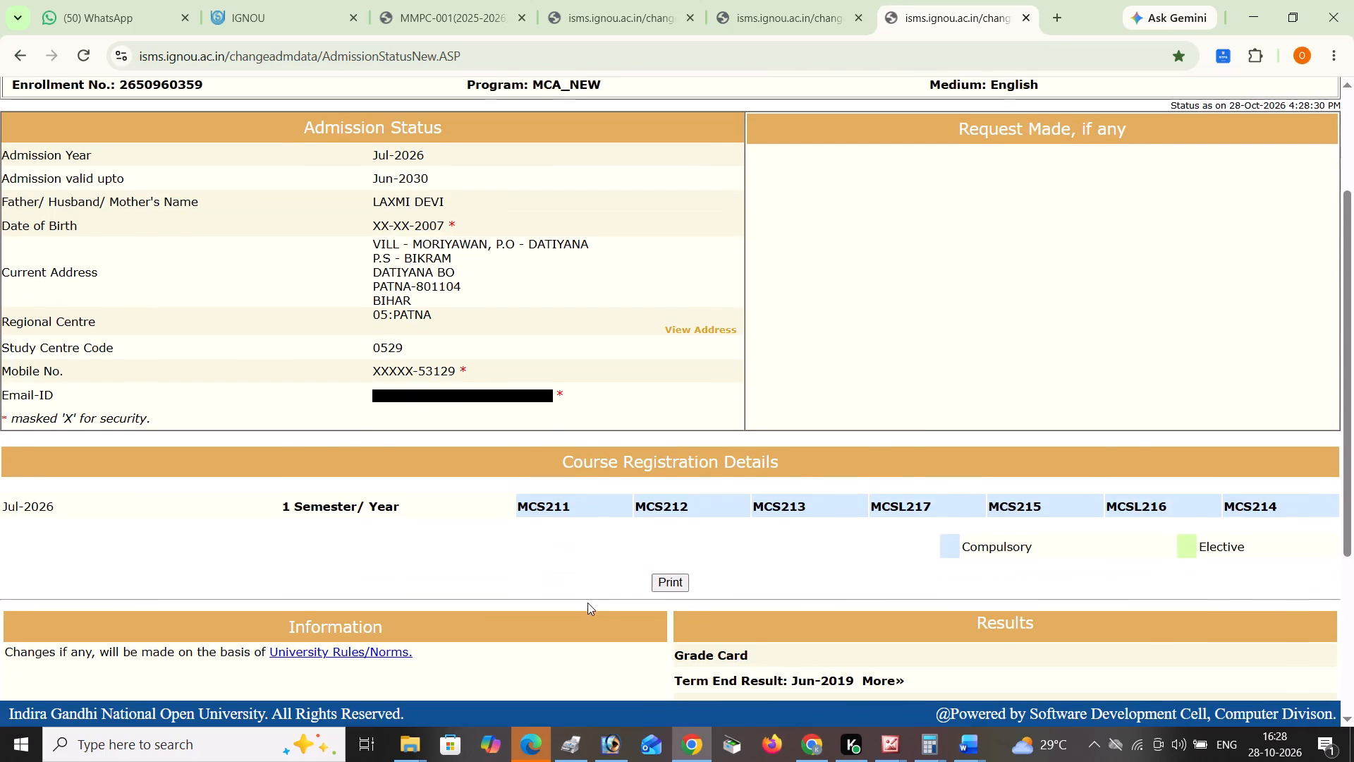
{"action": "left_click", "coordinate": [664, 582]}
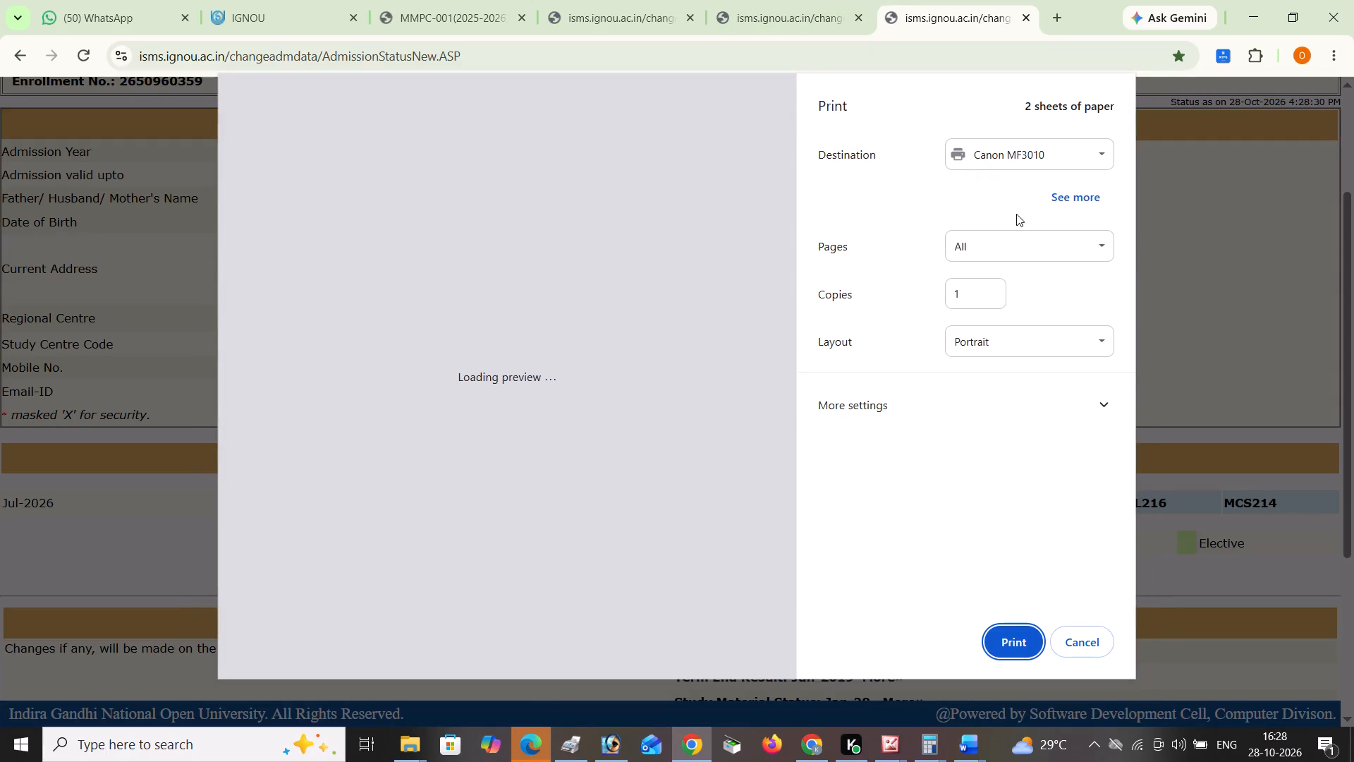
{"action": "left_click", "coordinate": [1003, 248]}
{"action": "left_click", "coordinate": [993, 291]}
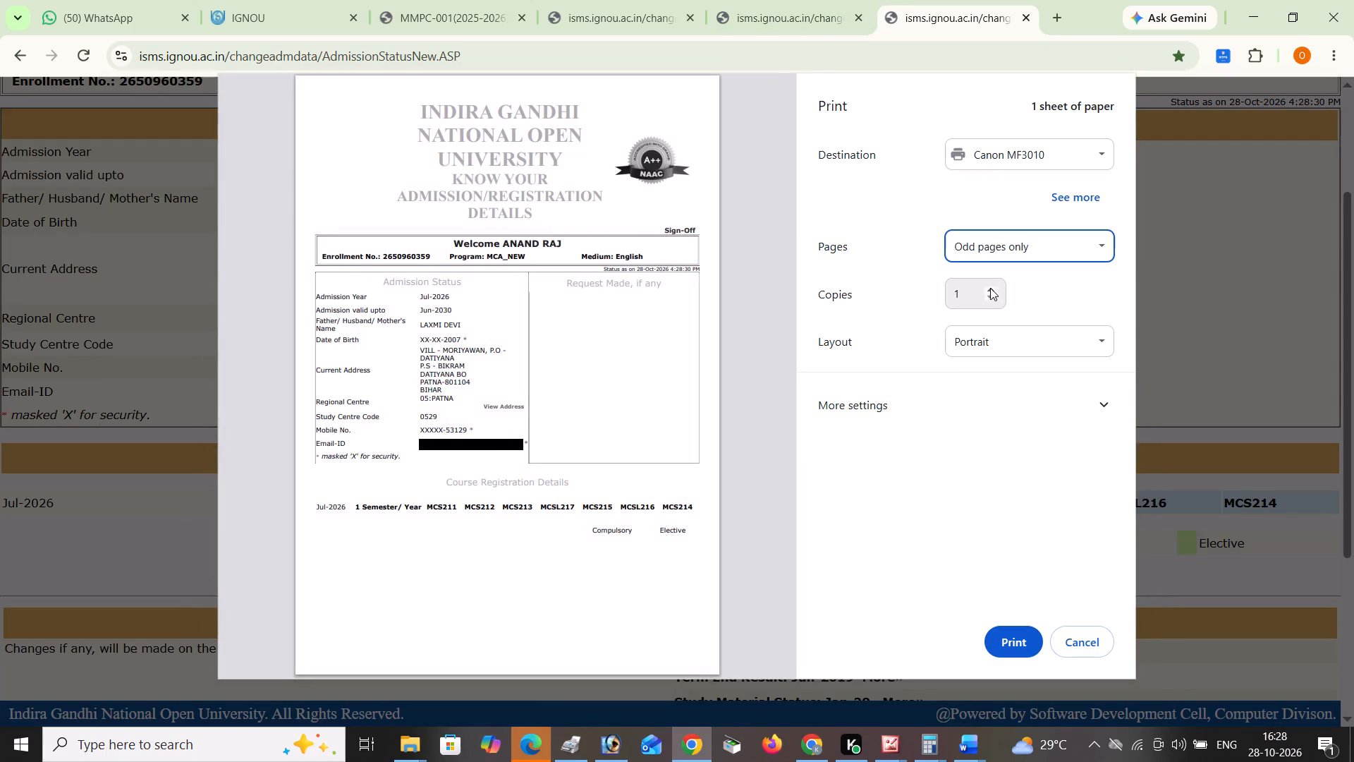
{"action": "left_click", "coordinate": [992, 287]}
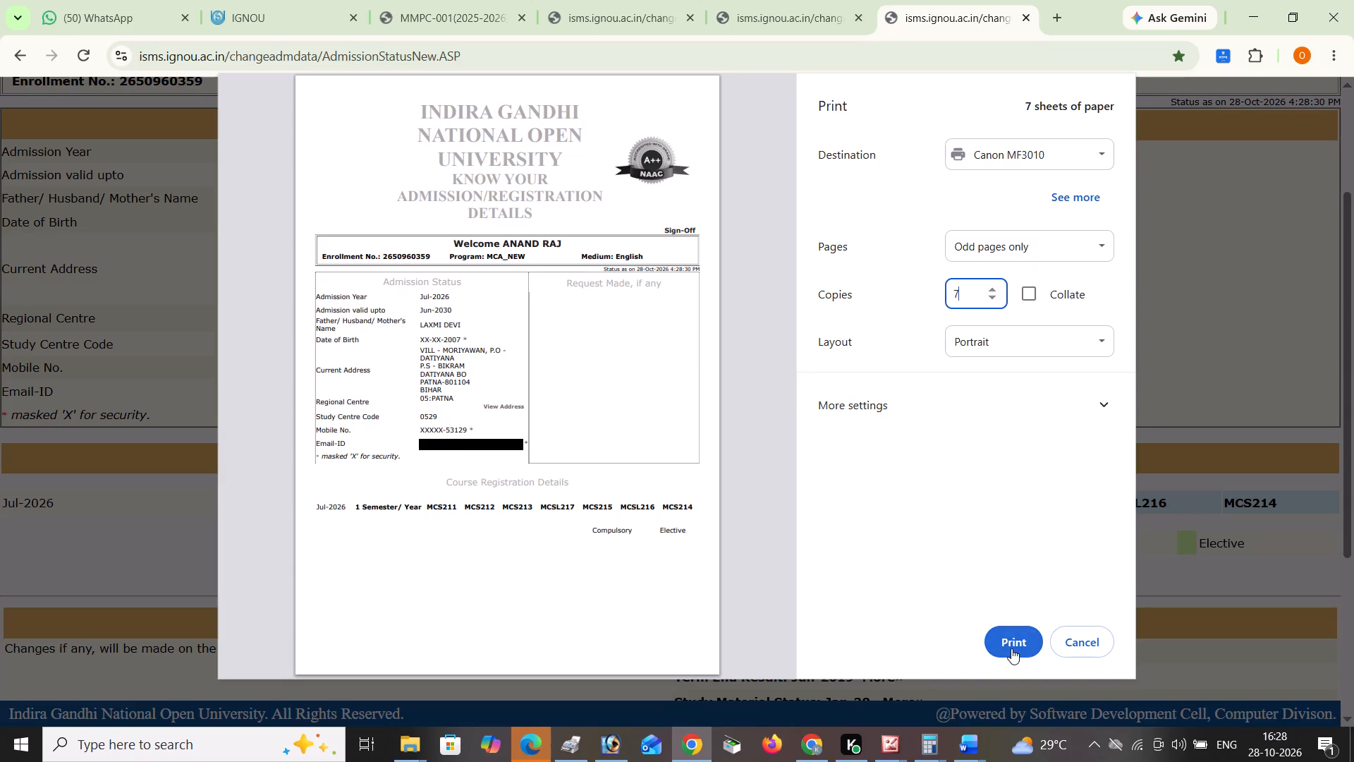
{"action": "left_click", "coordinate": [1013, 641]}
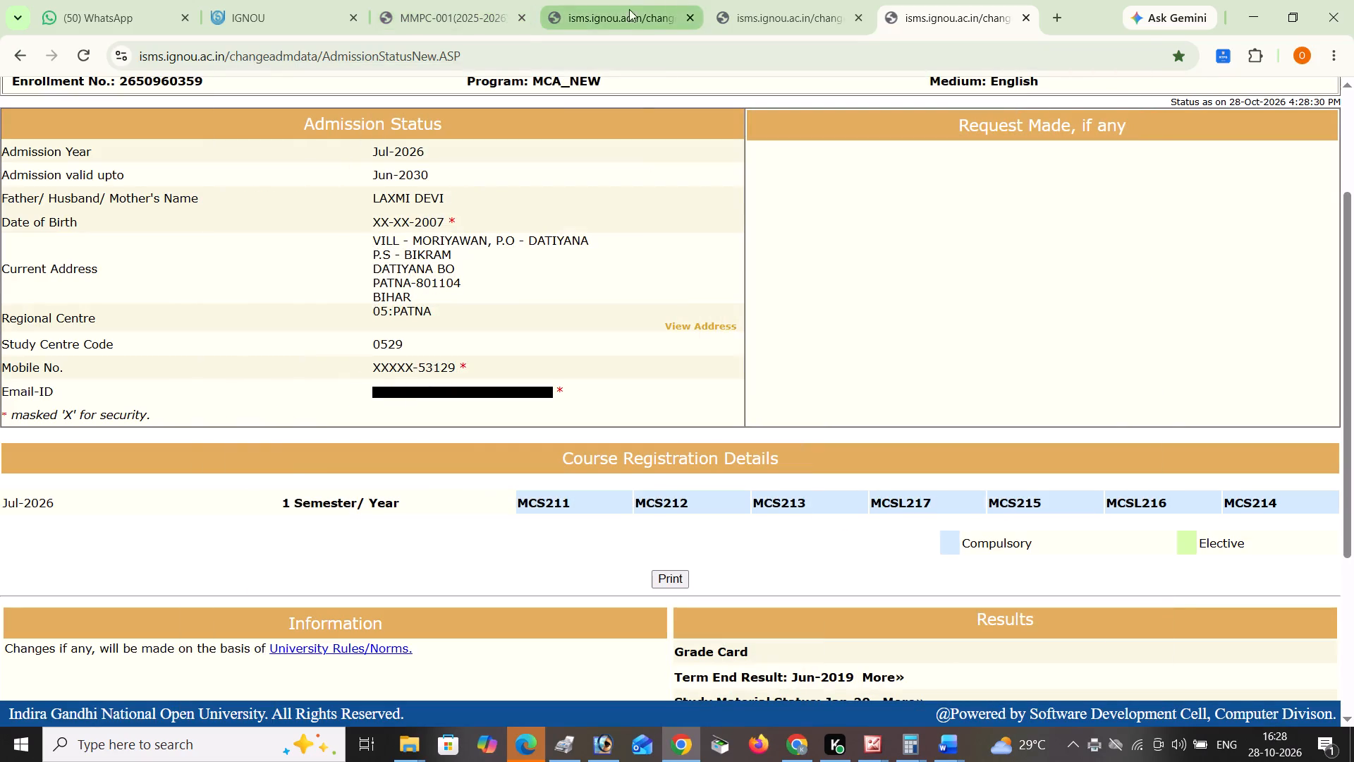
Return to the registration details form and replace the enrollment number with the next student's number.
{"action": "left_click", "coordinate": [18, 56]}
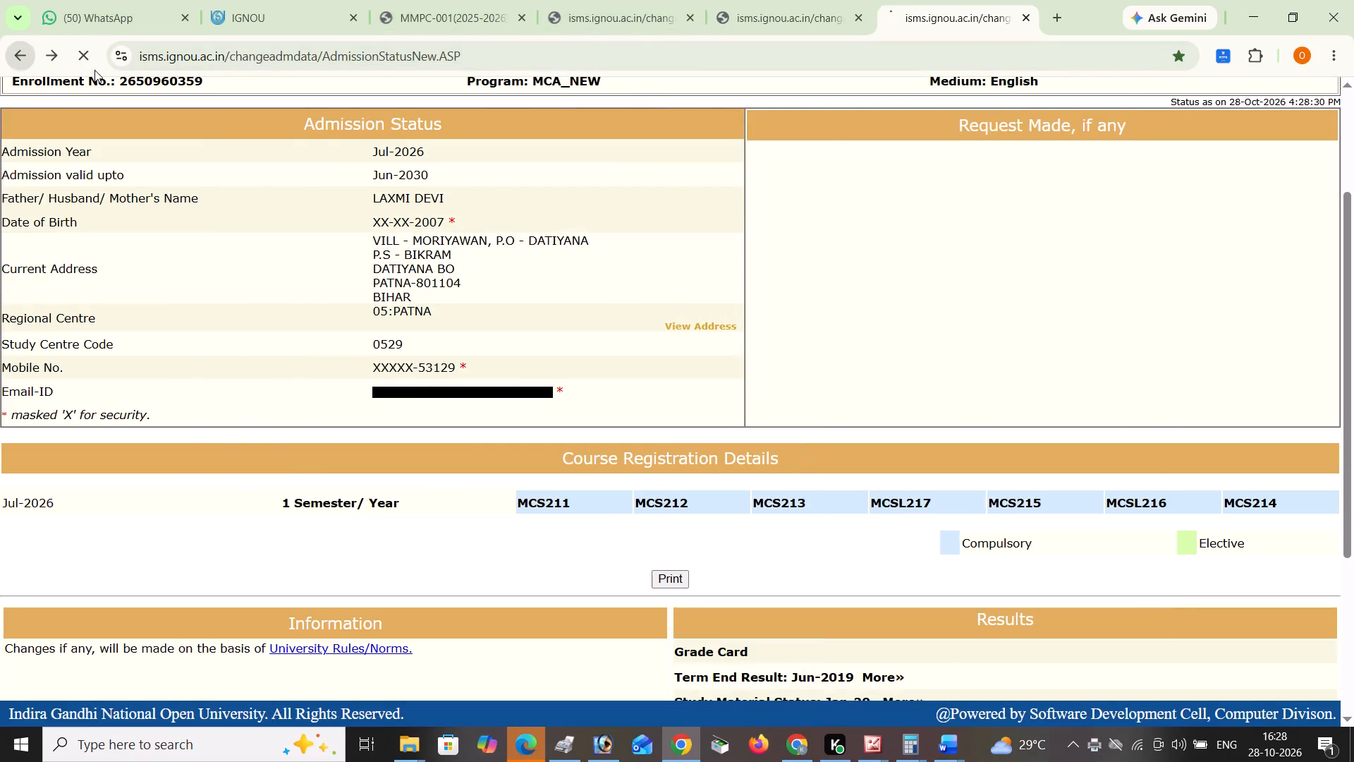
{"action": "left_click_drag", "start_coordinate": [809, 231], "coordinate": [714, 216]}
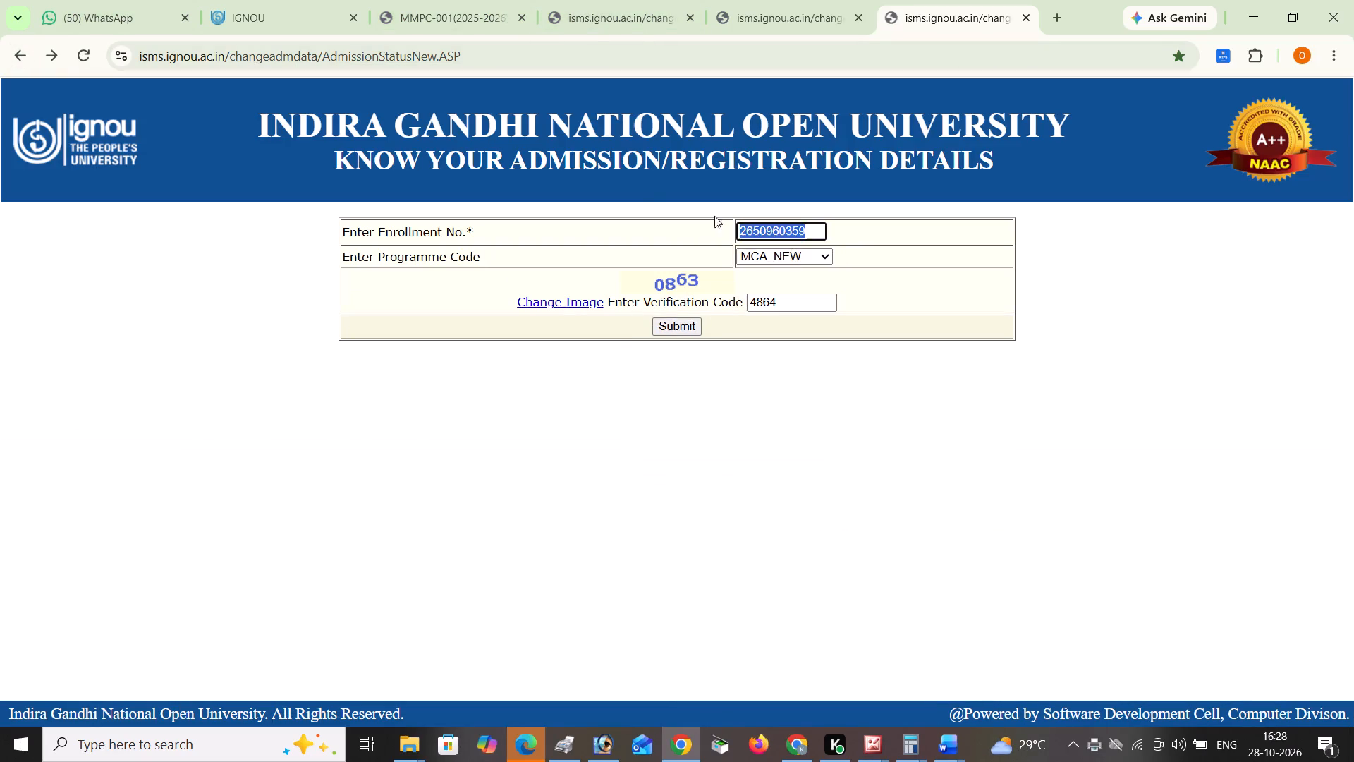
{"action": "left_click_drag", "start_coordinate": [714, 216], "coordinate": [700, 215]}
{"action": "key", "text": "BackSpace"}
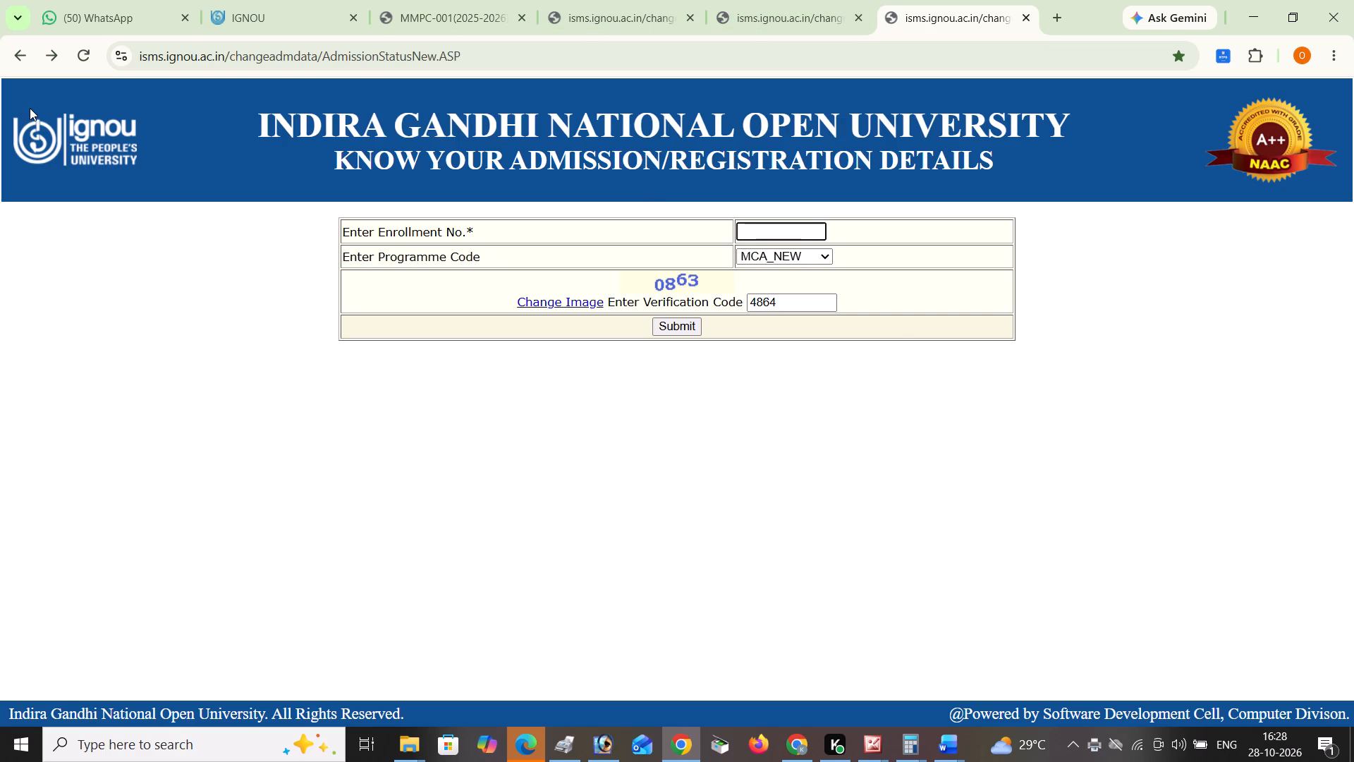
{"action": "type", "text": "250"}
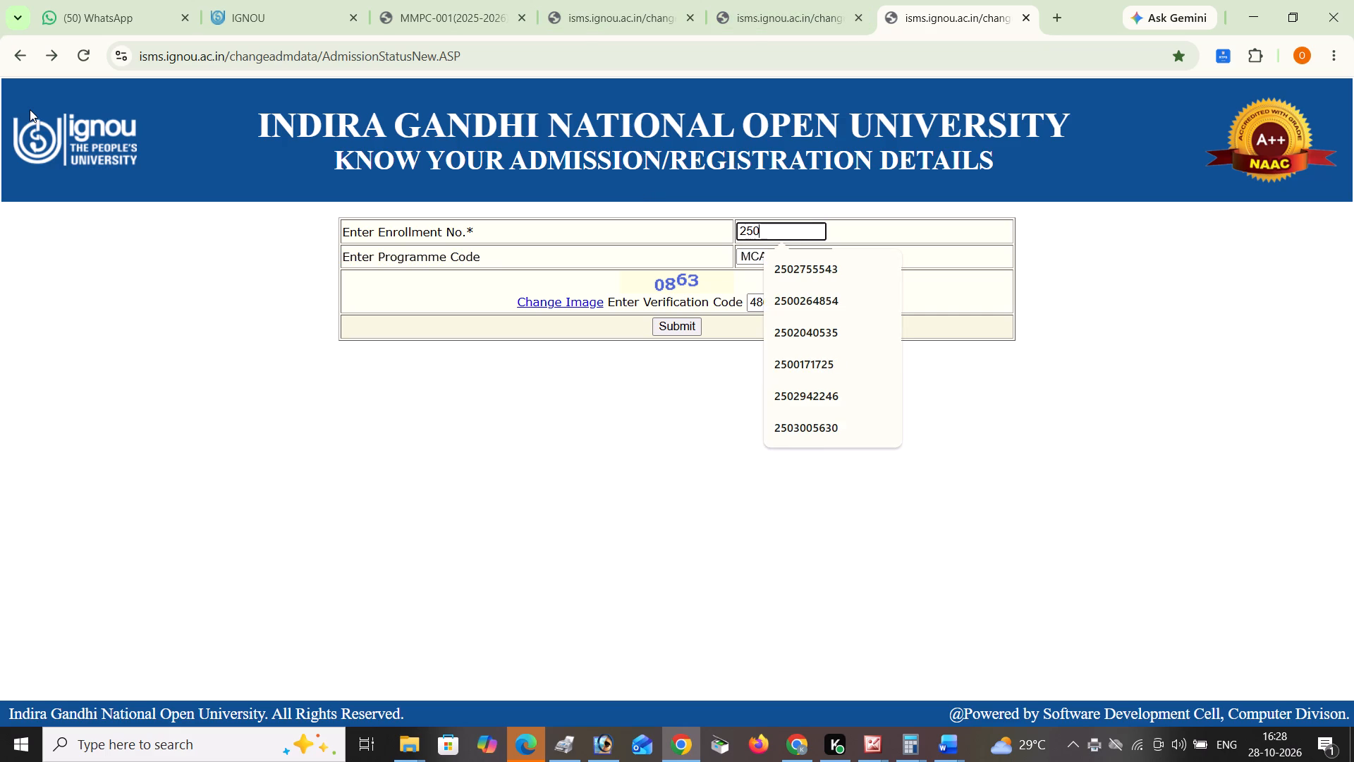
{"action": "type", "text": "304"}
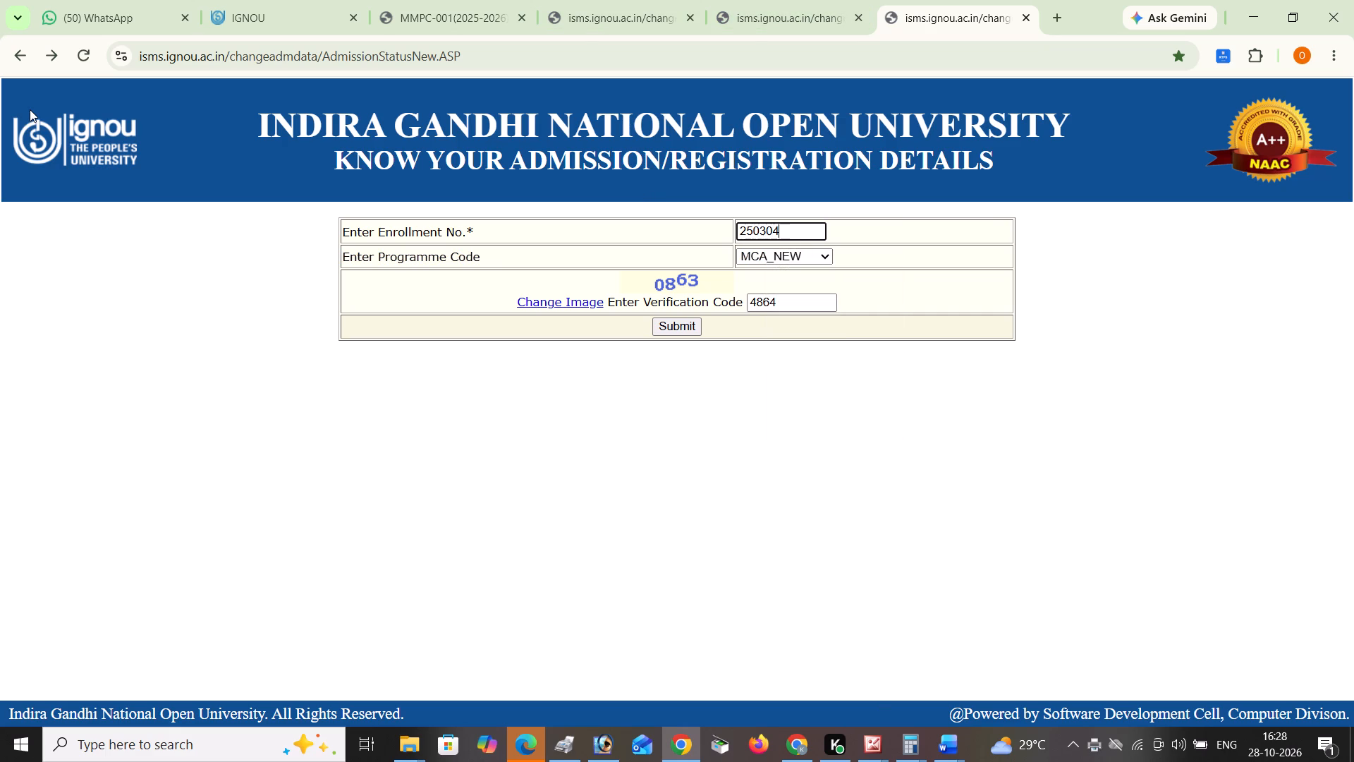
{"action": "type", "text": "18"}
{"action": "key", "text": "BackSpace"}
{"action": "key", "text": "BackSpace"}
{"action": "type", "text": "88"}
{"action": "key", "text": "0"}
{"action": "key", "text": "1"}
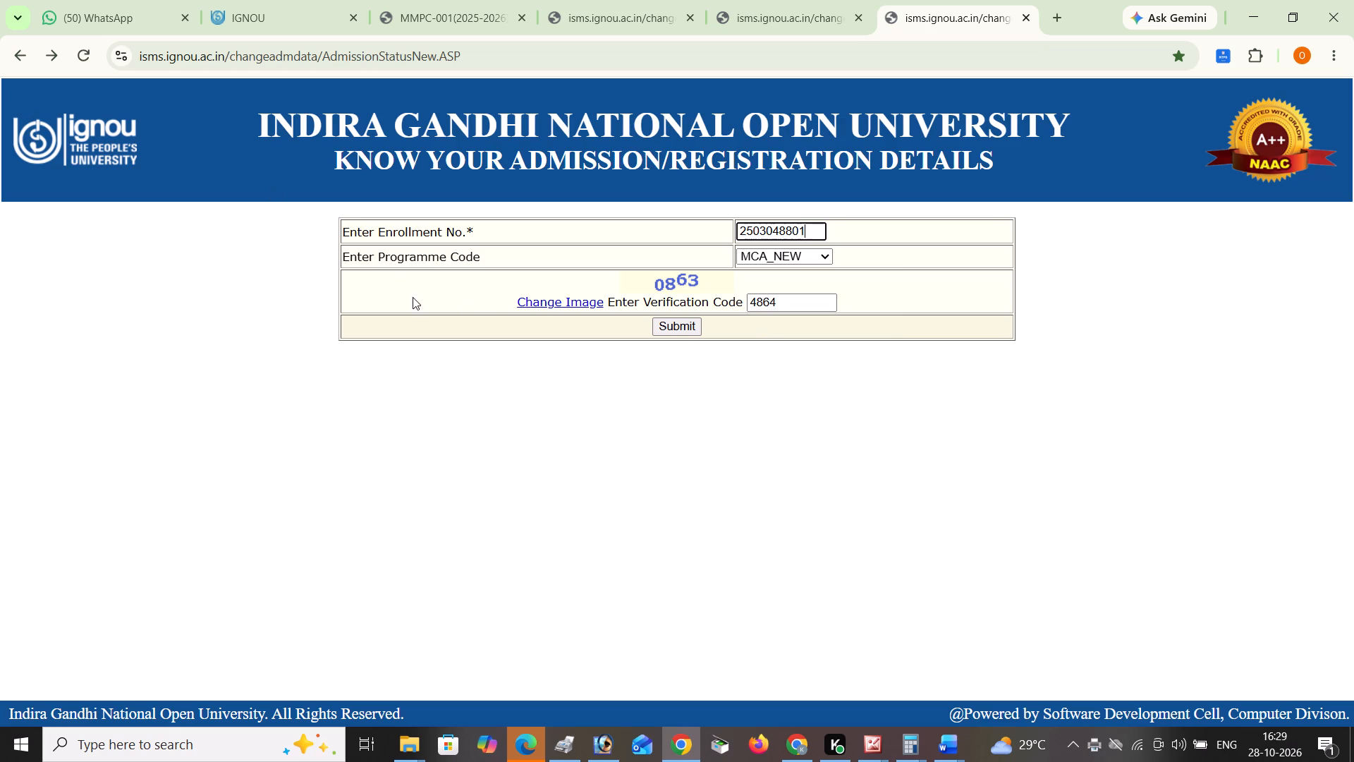
Set the programme code to MSCPH for the newly entered enrollment number.
{"action": "left_click", "coordinate": [772, 256]}
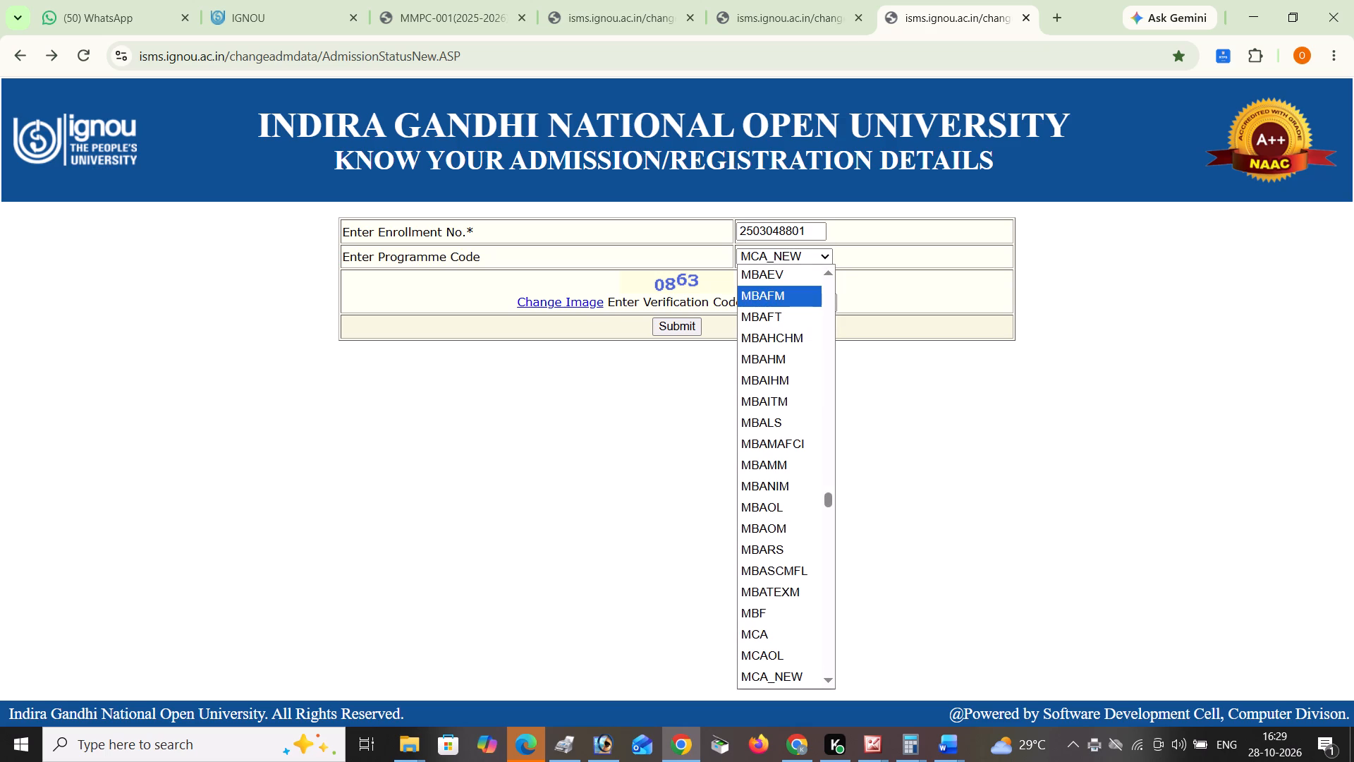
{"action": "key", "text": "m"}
{"action": "left_click", "coordinate": [954, 401]}
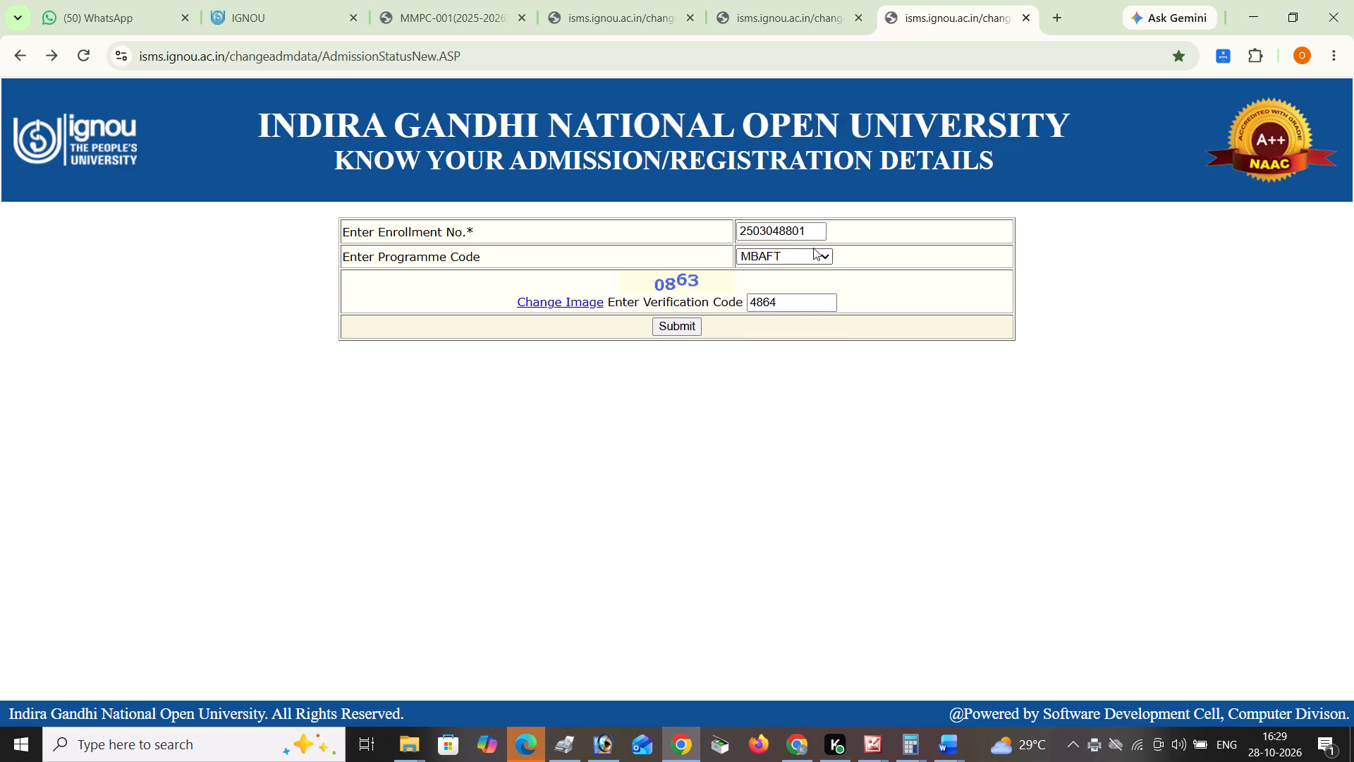
{"action": "left_click", "coordinate": [813, 247]}
{"action": "left_click", "coordinate": [810, 258]}
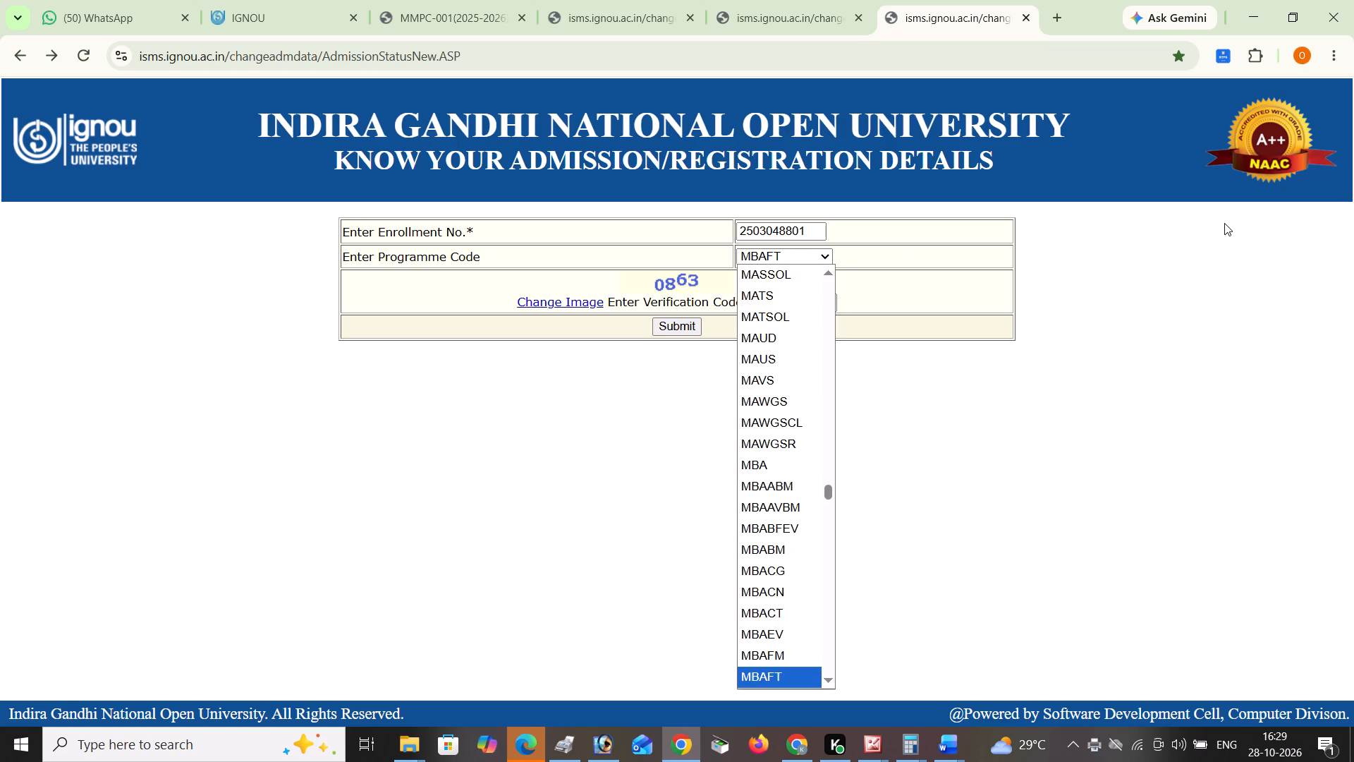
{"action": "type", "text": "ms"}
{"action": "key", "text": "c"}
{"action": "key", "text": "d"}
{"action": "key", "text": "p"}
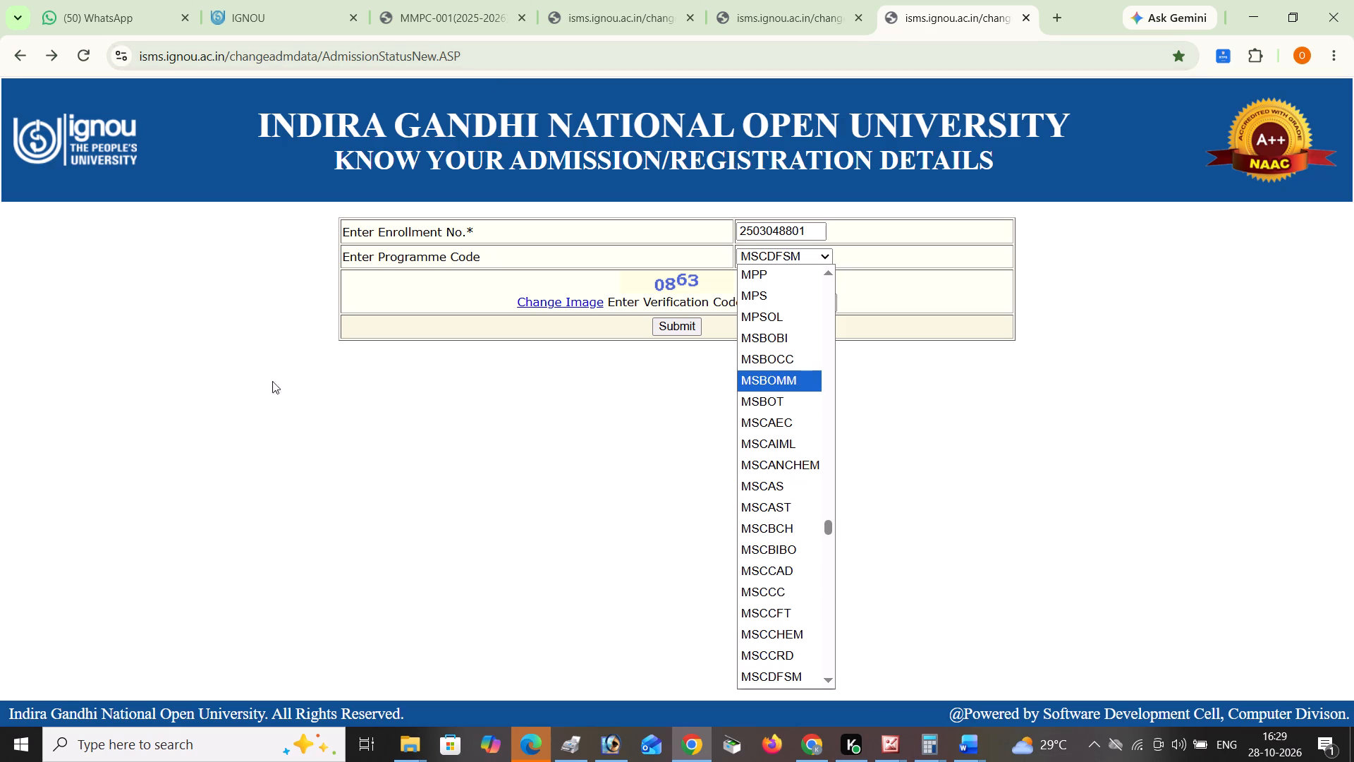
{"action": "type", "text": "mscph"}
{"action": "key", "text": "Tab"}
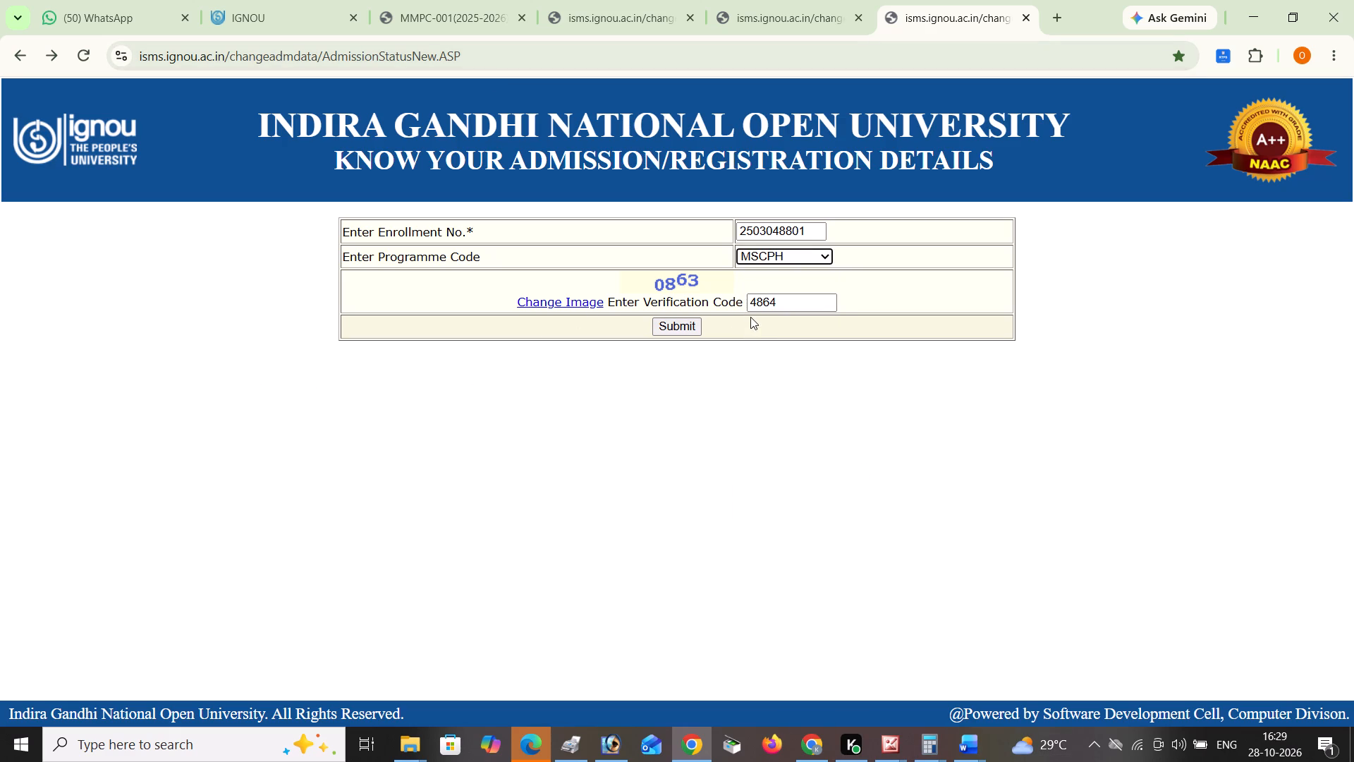
Replace the old verification code with the one shown in the current image.
{"action": "double_click", "coordinate": [756, 298]}
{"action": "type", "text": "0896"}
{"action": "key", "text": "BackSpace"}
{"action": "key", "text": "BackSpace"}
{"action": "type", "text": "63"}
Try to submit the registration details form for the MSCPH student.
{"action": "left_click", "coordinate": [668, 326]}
Return to the blank registration details form and enter the MSCPH student's enrollment number again.
{"action": "left_click", "coordinate": [255, 209]}
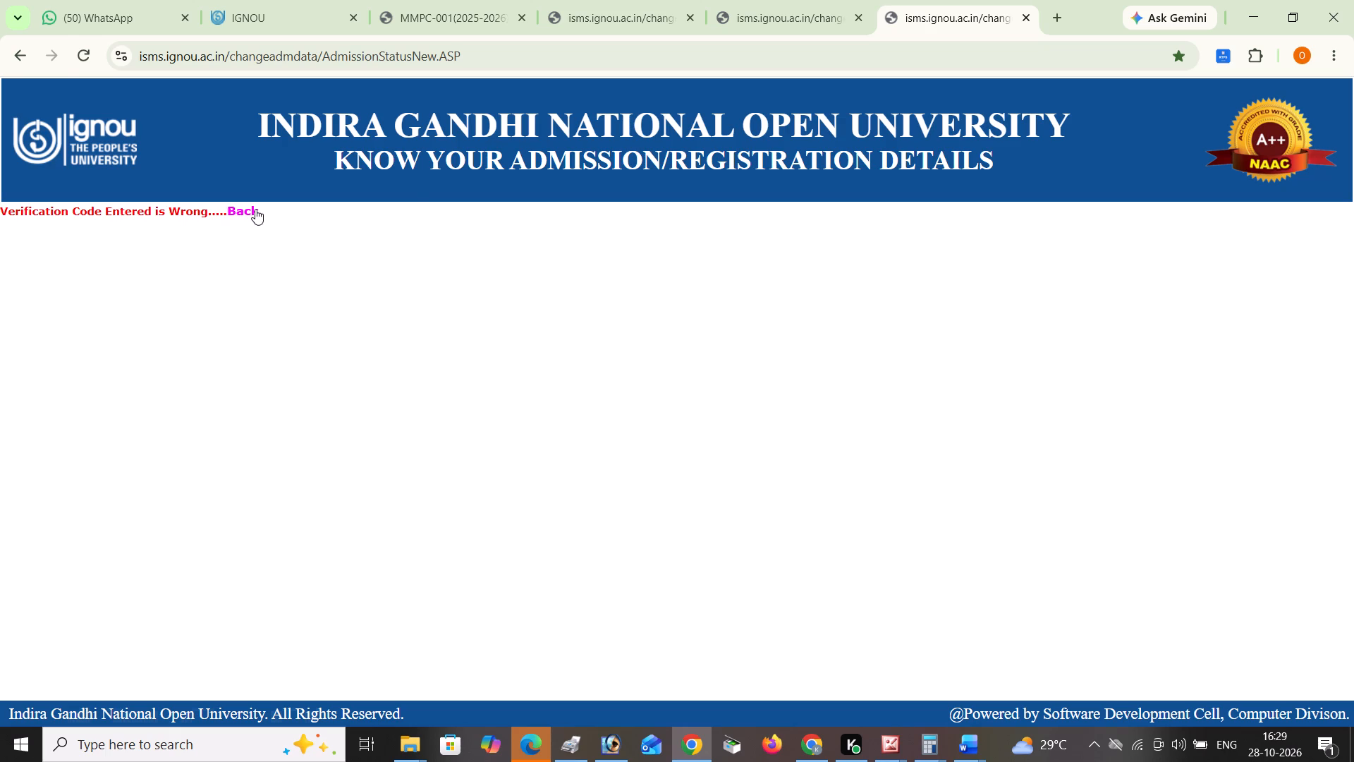
{"action": "left_click", "coordinate": [788, 224]}
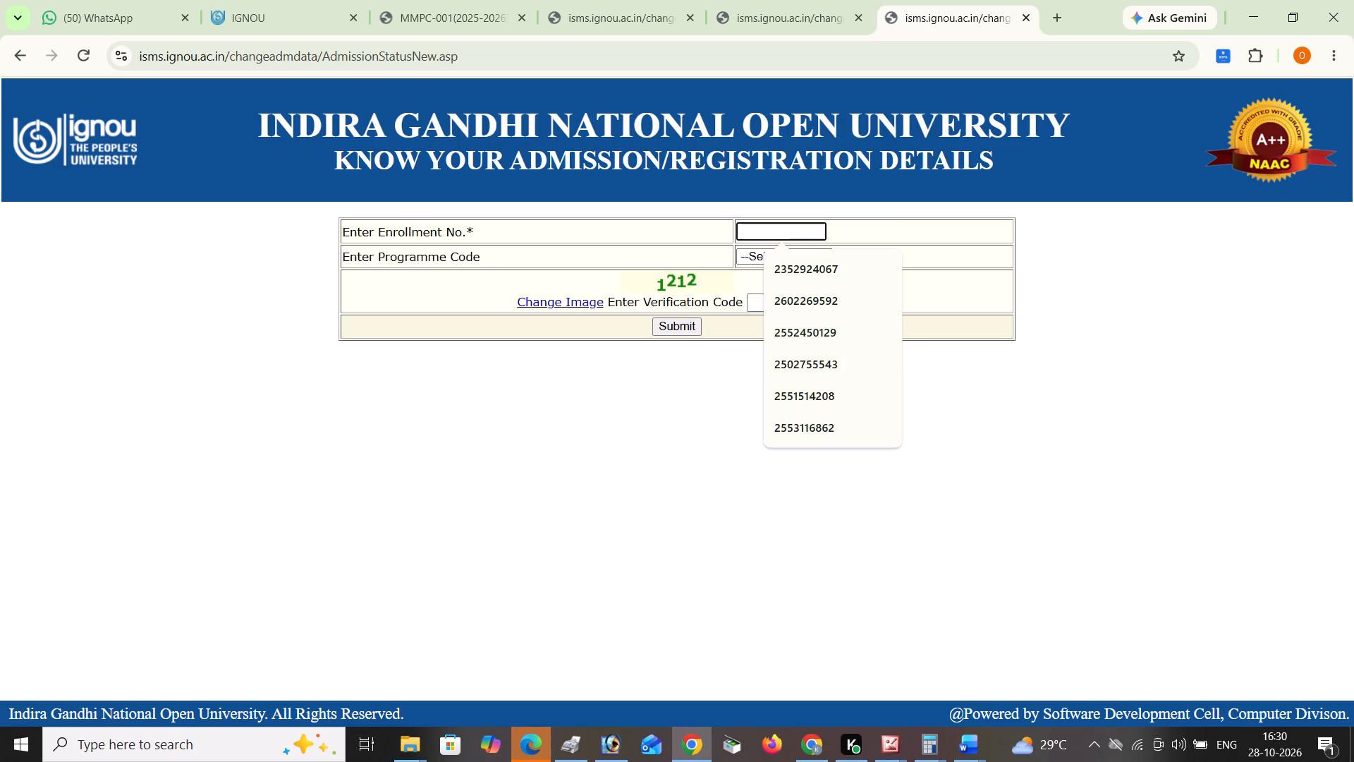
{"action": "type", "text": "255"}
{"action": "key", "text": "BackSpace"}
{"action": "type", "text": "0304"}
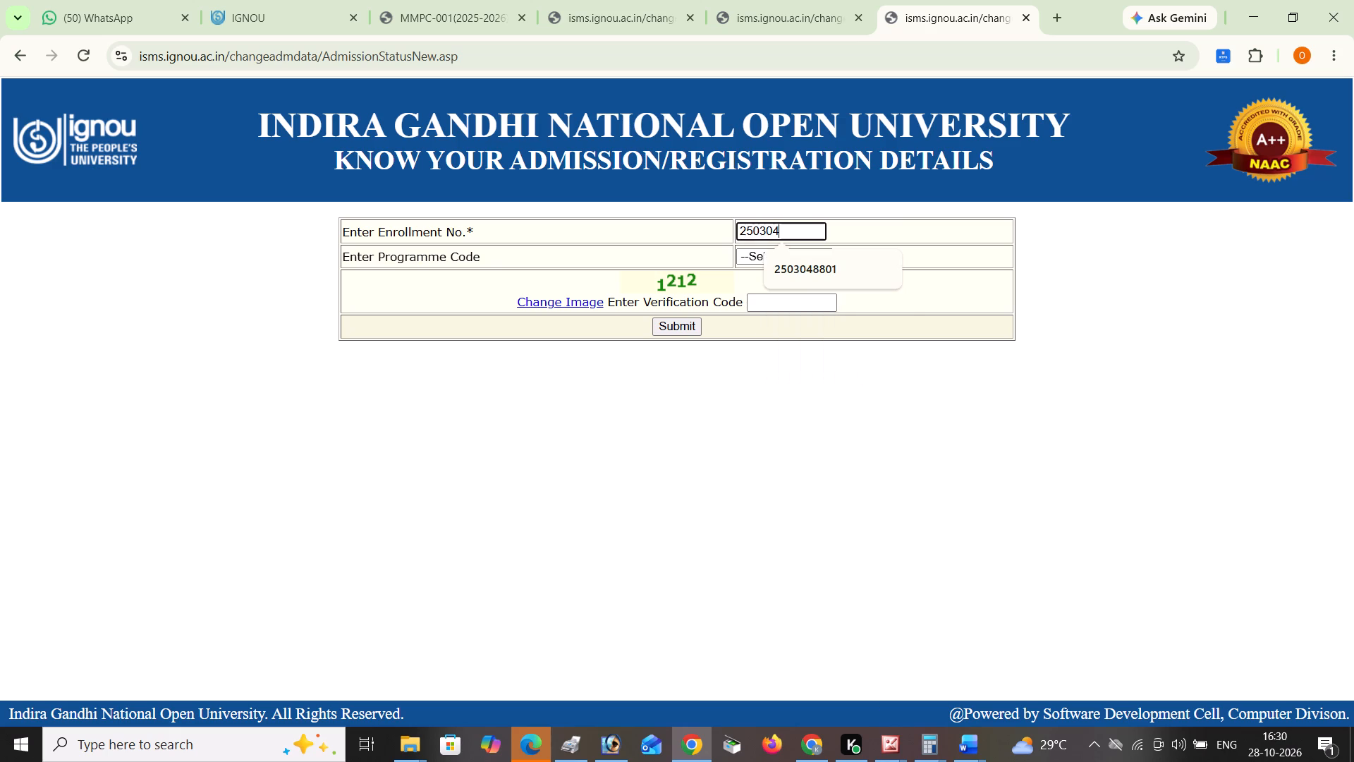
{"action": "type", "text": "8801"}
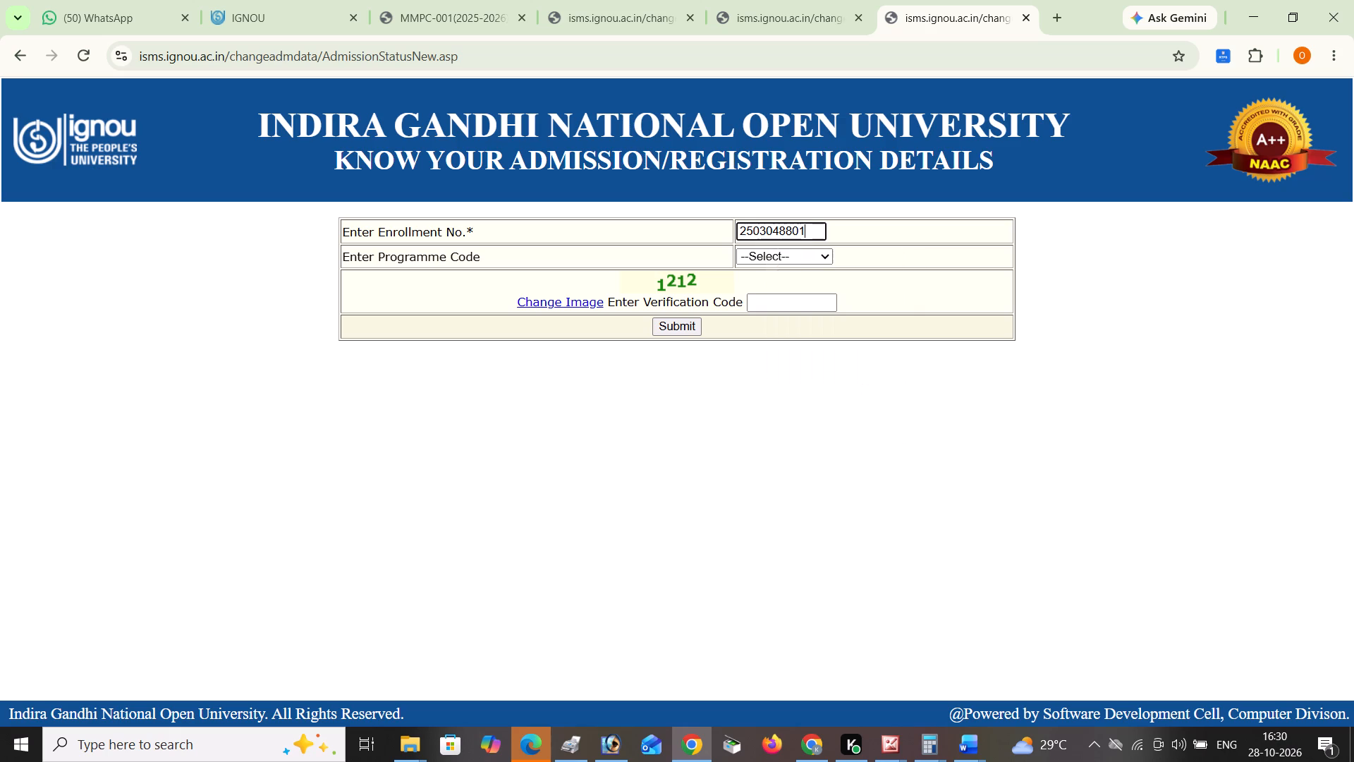
Set the programme code to MSCPH for the re-entered enrollment number.
{"action": "left_click", "coordinate": [788, 261]}
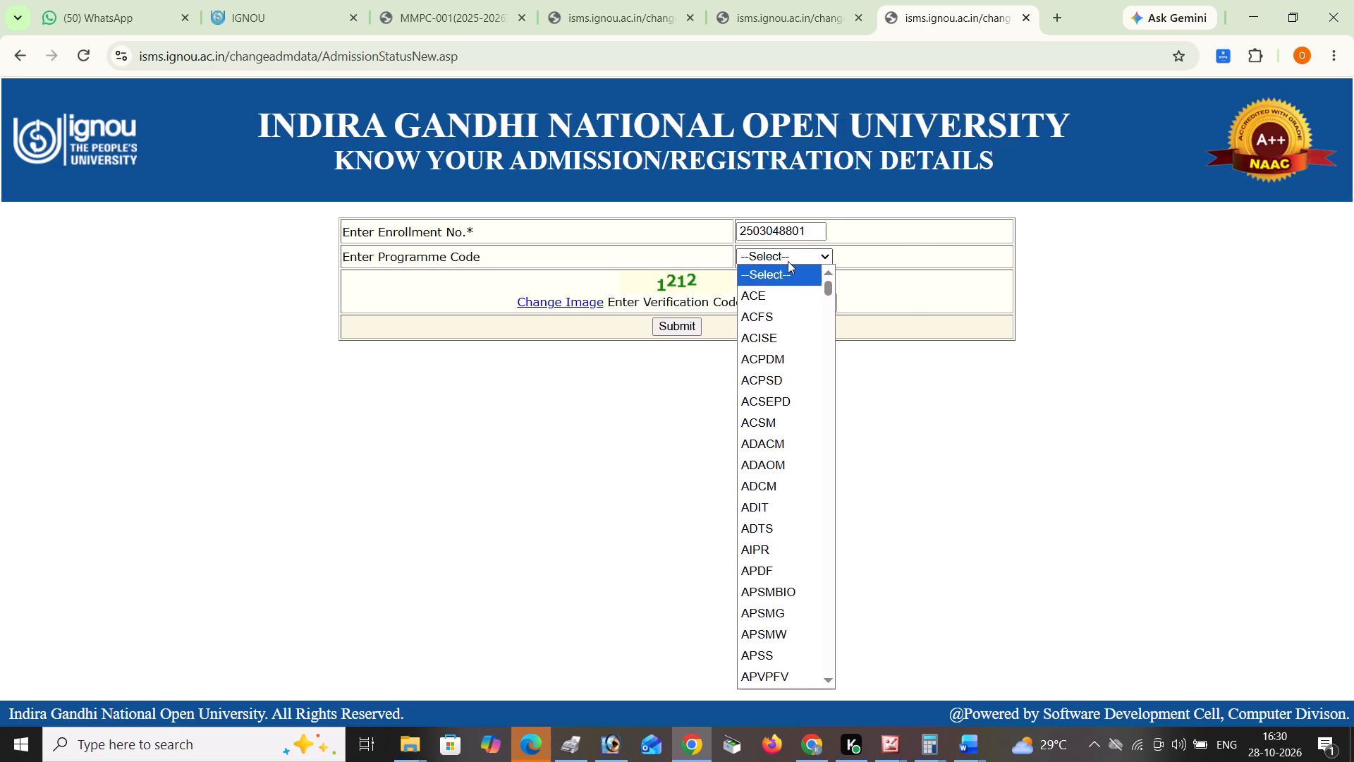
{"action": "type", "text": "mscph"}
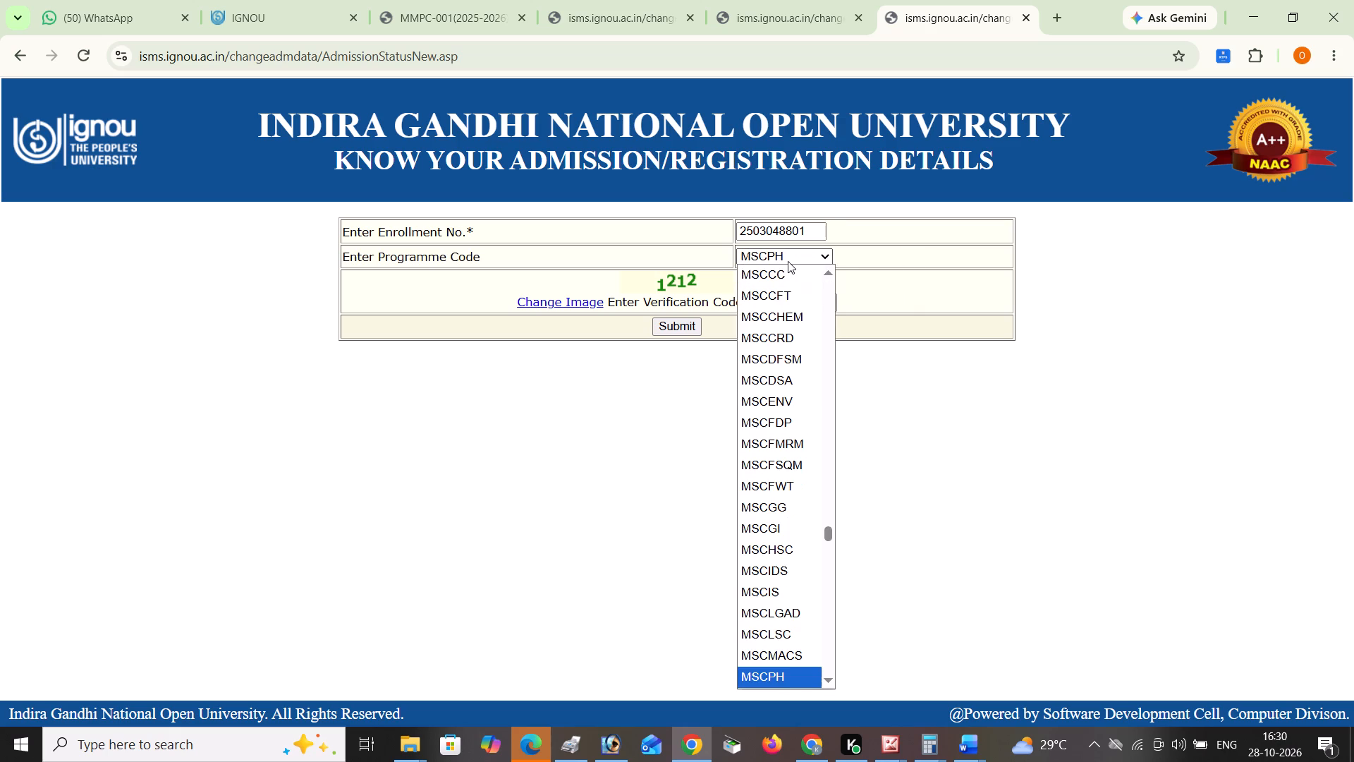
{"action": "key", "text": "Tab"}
Enter the verification code shown in the new image and submit the registration details form.
{"action": "left_click", "coordinate": [787, 308]}
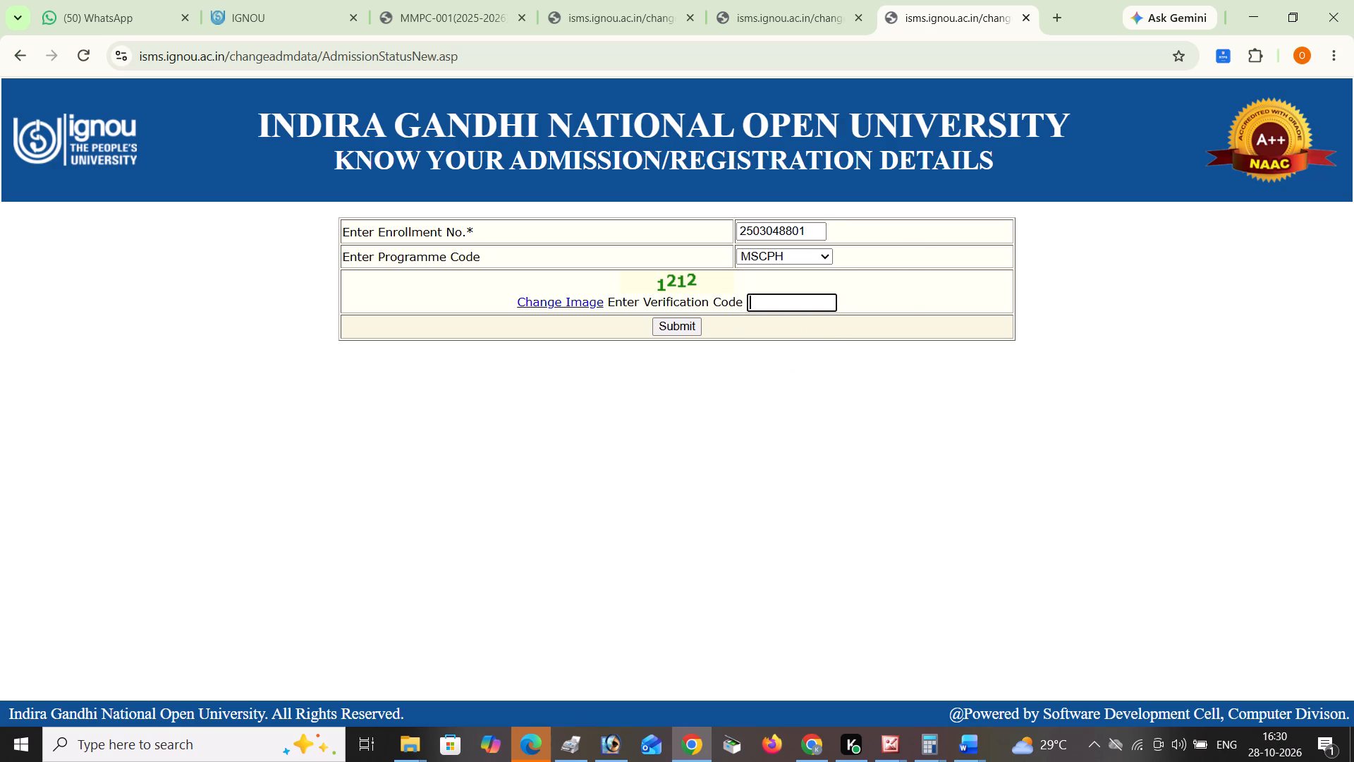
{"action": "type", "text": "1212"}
{"action": "left_click", "coordinate": [671, 327]}
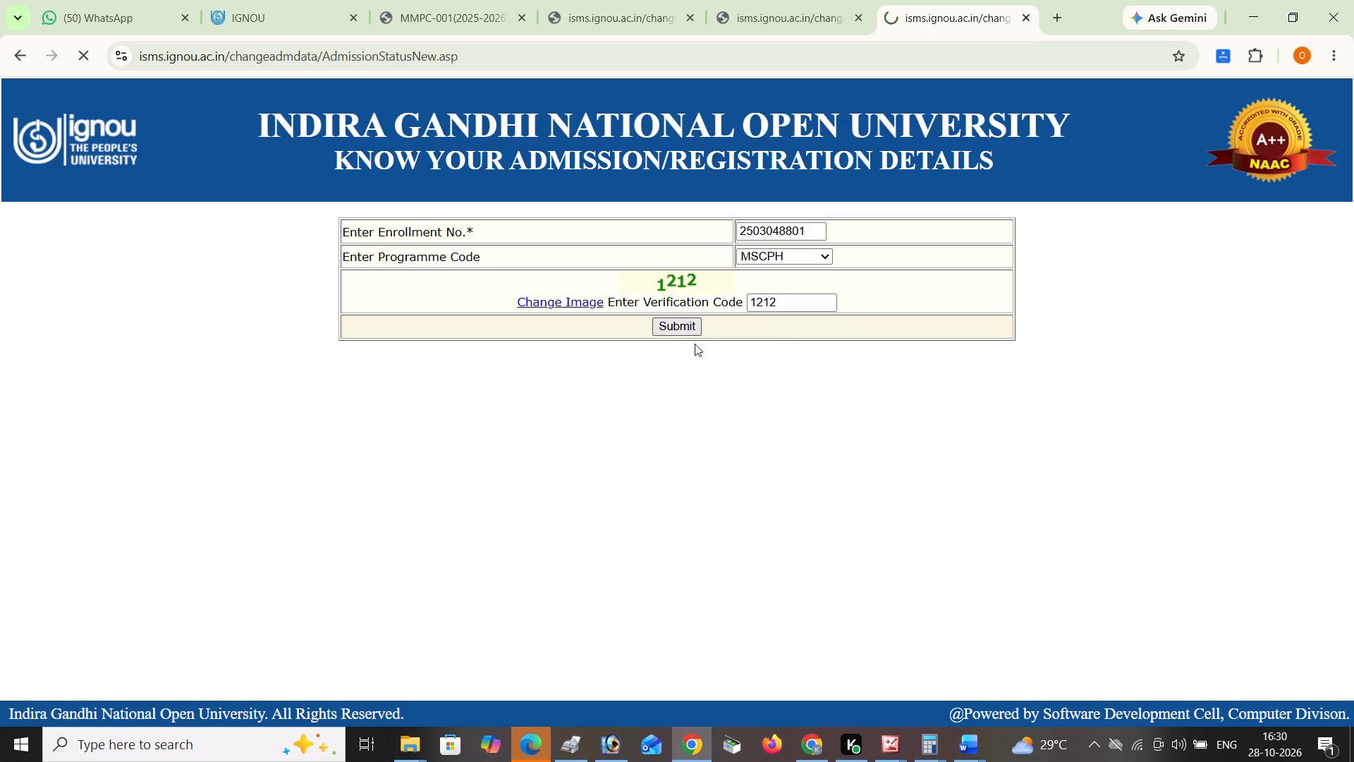
Print 9 copies of the MSCPH student's registration details on the Canon MF3010, odd pages only.
{"action": "scroll", "coordinate": [681, 327], "scroll_direction": "down", "scroll_amount": 5}
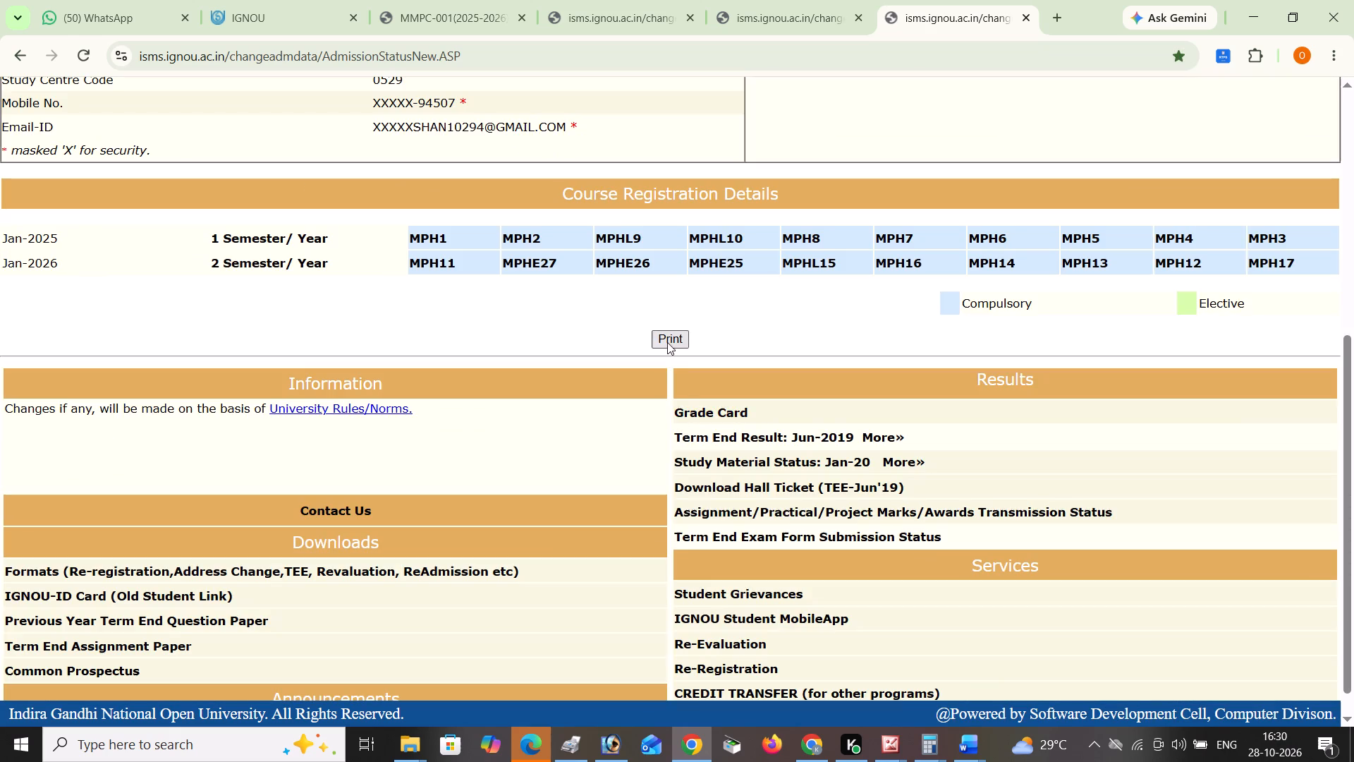
{"action": "left_click", "coordinate": [667, 342]}
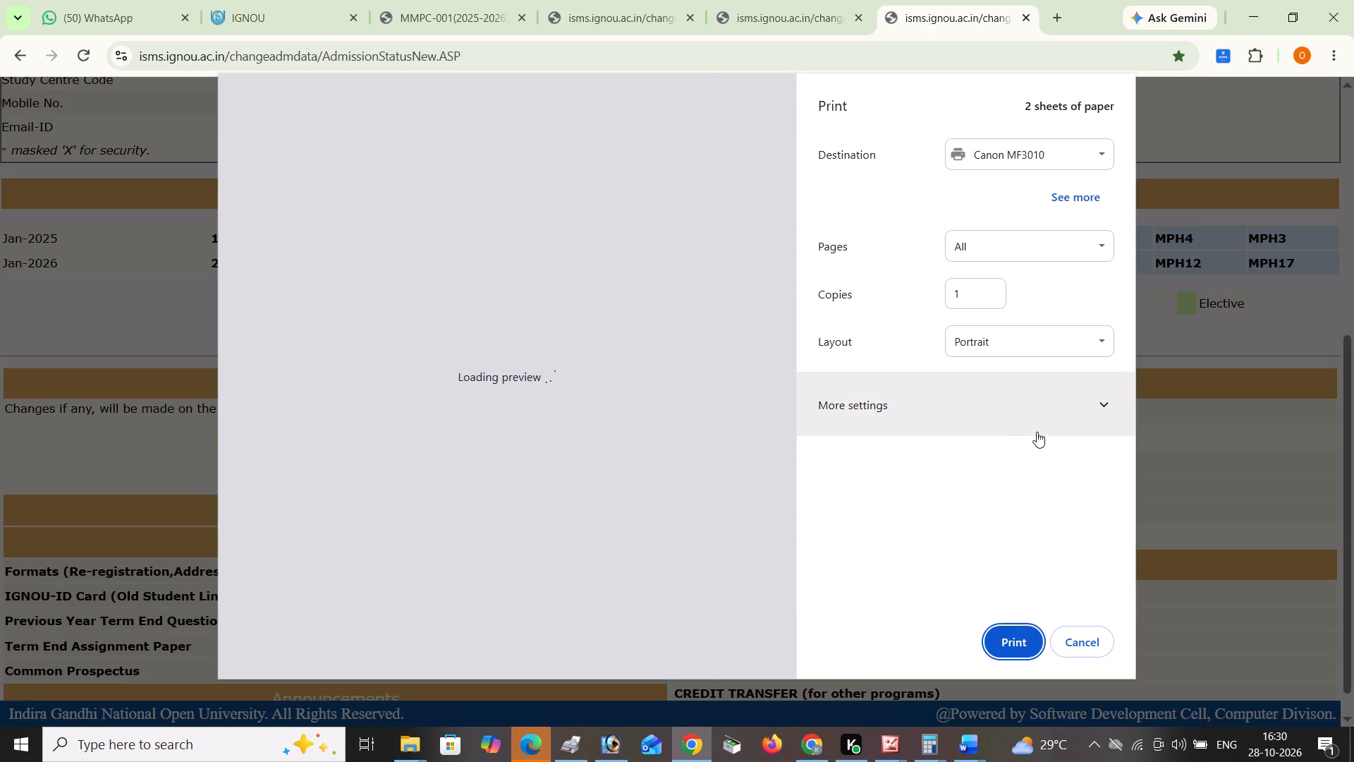
{"action": "left_click", "coordinate": [1020, 418]}
{"action": "left_click", "coordinate": [1000, 240]}
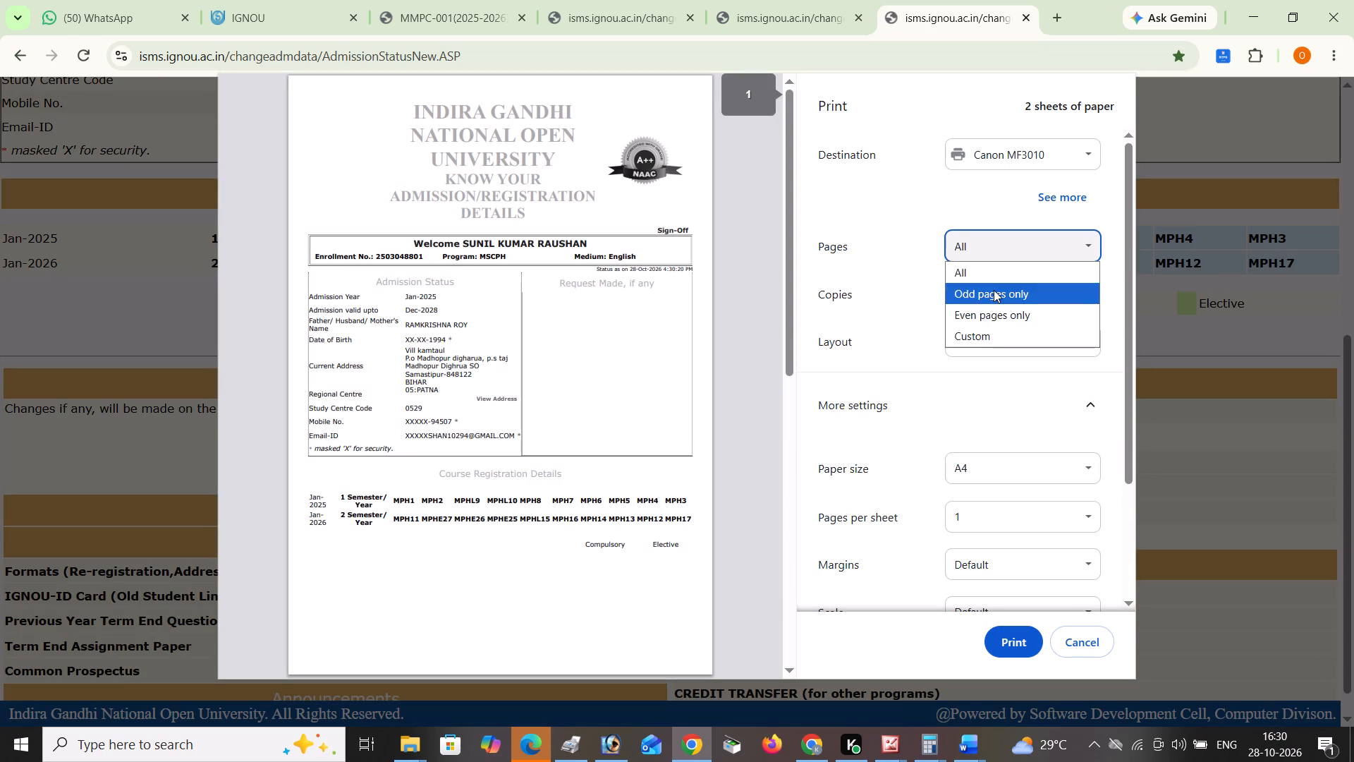
{"action": "left_click", "coordinate": [994, 290]}
{"action": "left_click", "coordinate": [969, 290]}
{"action": "left_click", "coordinate": [969, 290]}
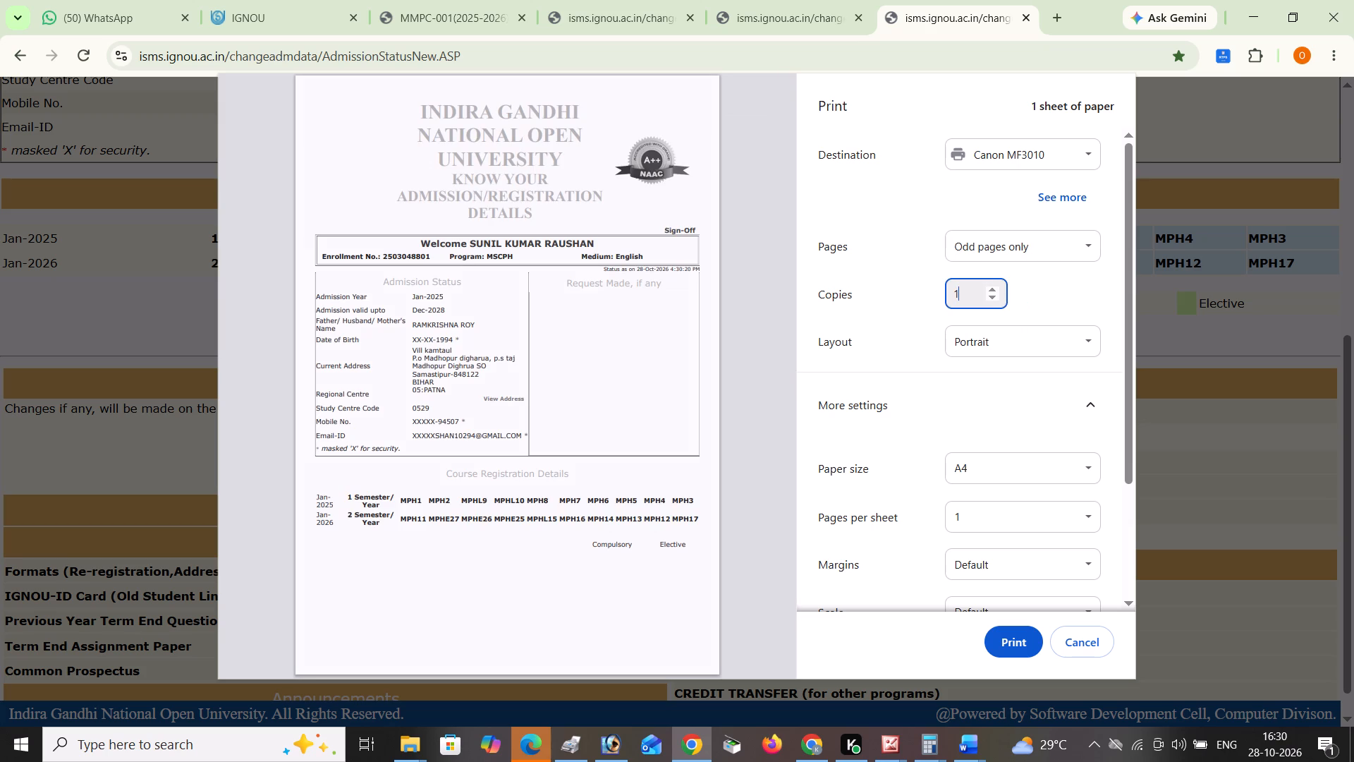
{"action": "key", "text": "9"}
{"action": "left_click", "coordinate": [959, 297]}
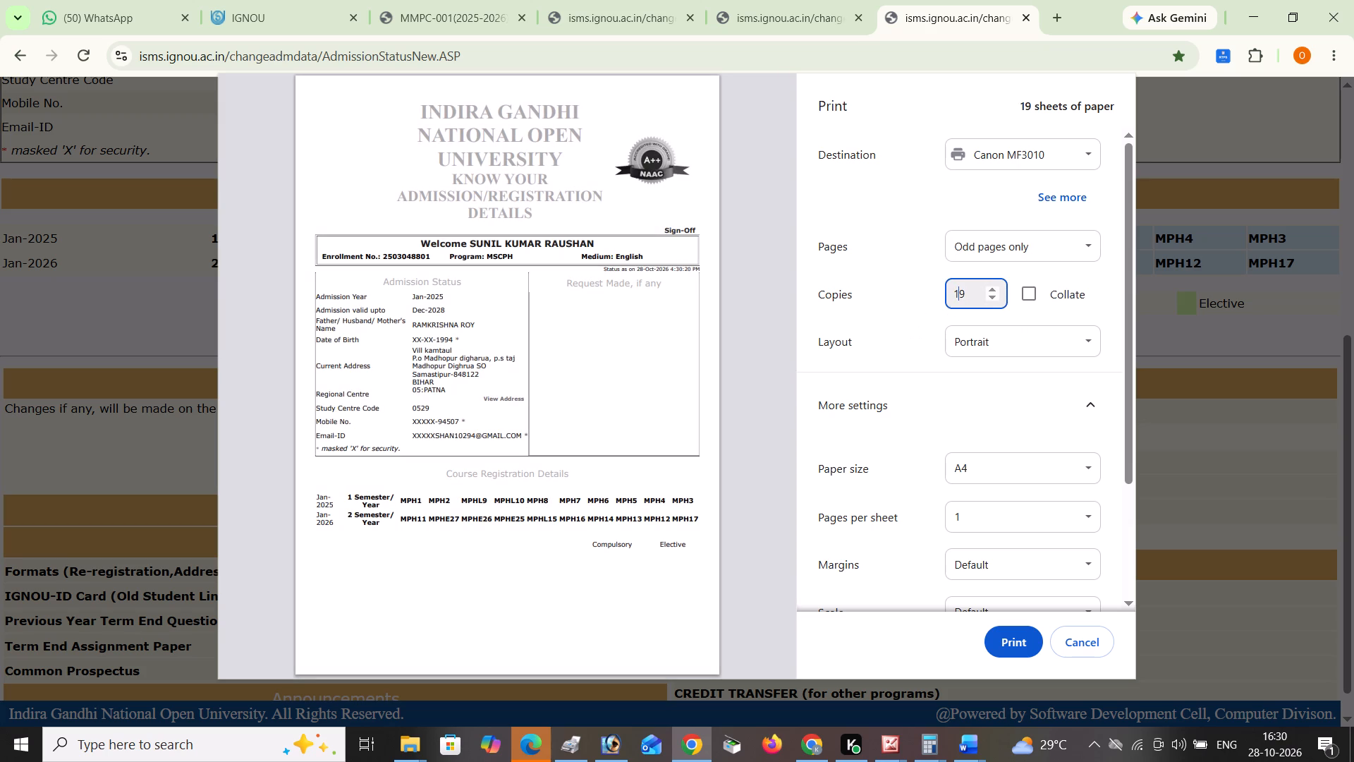
{"action": "key", "text": "BackSpace"}
{"action": "scroll", "coordinate": [502, 327], "scroll_direction": "down", "scroll_amount": 10}
{"action": "left_click", "coordinate": [1000, 642]}
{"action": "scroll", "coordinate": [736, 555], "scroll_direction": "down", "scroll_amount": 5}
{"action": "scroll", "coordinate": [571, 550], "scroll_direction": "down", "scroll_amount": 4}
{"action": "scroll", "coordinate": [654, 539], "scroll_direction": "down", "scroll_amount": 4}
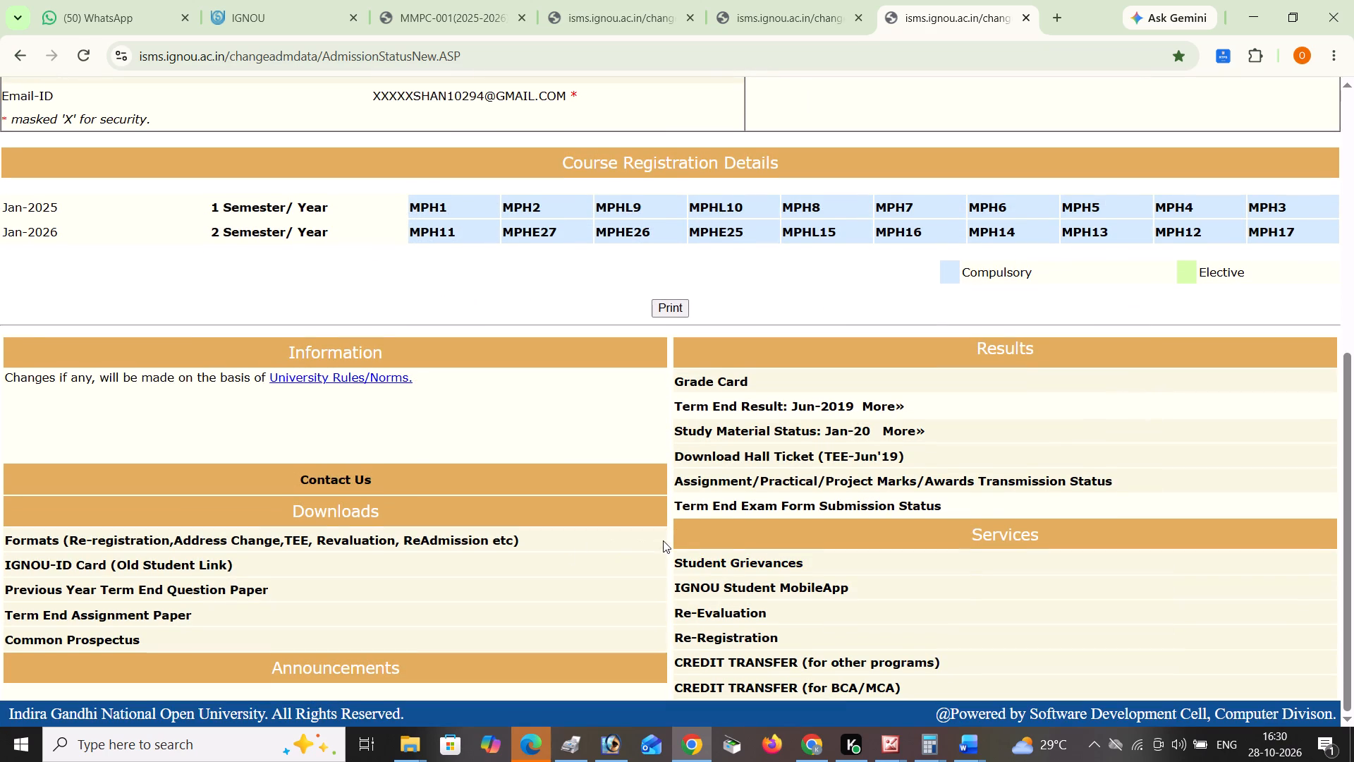
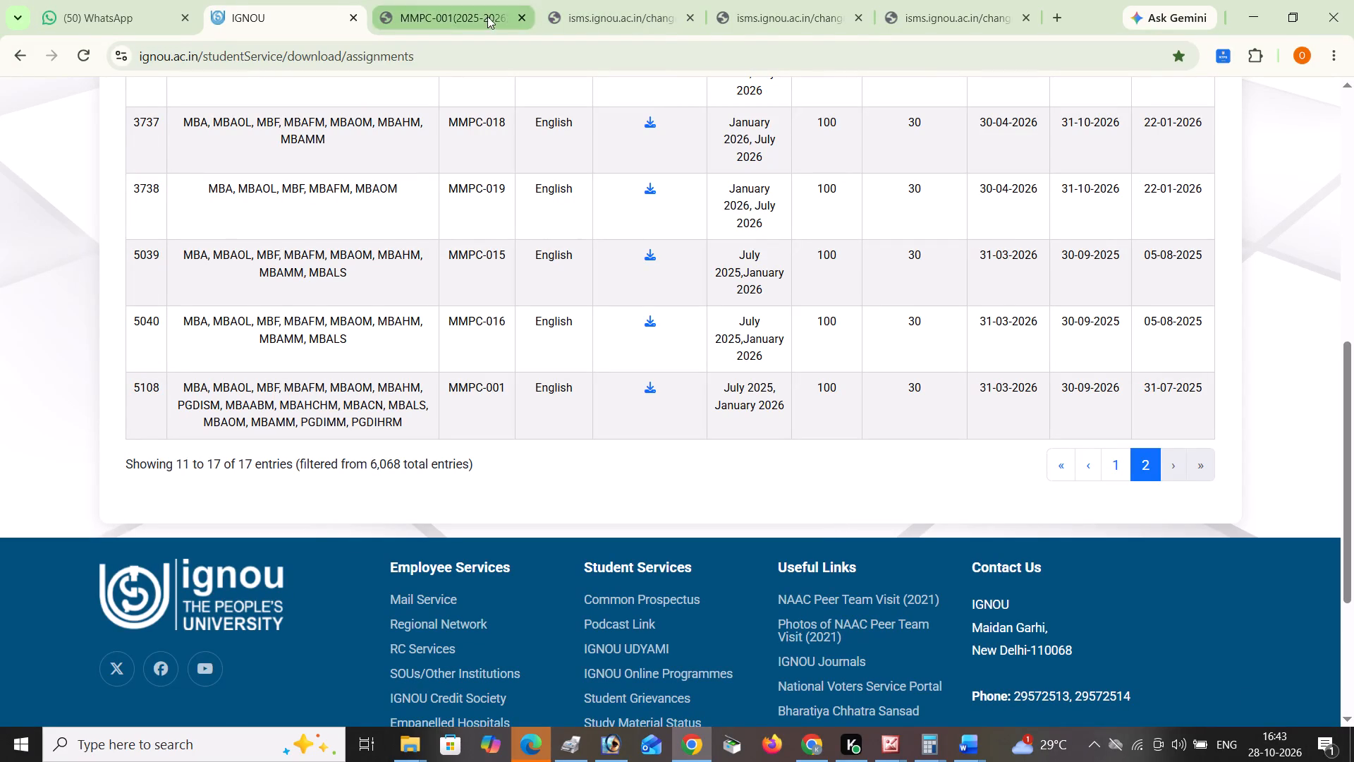
Open the bookmarked registration details form in a new tab and enter the MCA_NEW student's enrollment number.
{"action": "scroll", "coordinate": [556, 213], "scroll_direction": "up", "scroll_amount": 6}
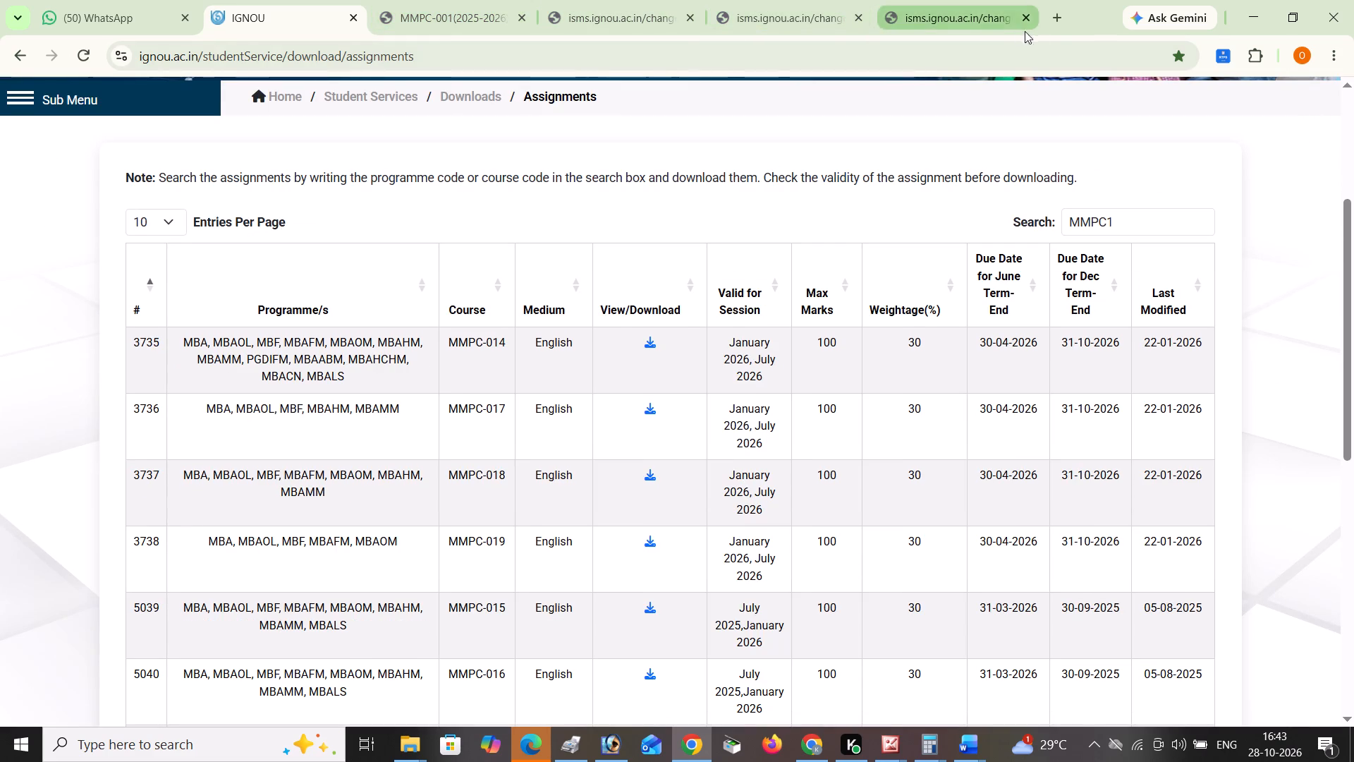
{"action": "left_click", "coordinate": [1062, 13]}
{"action": "left_click", "coordinate": [1298, 87]}
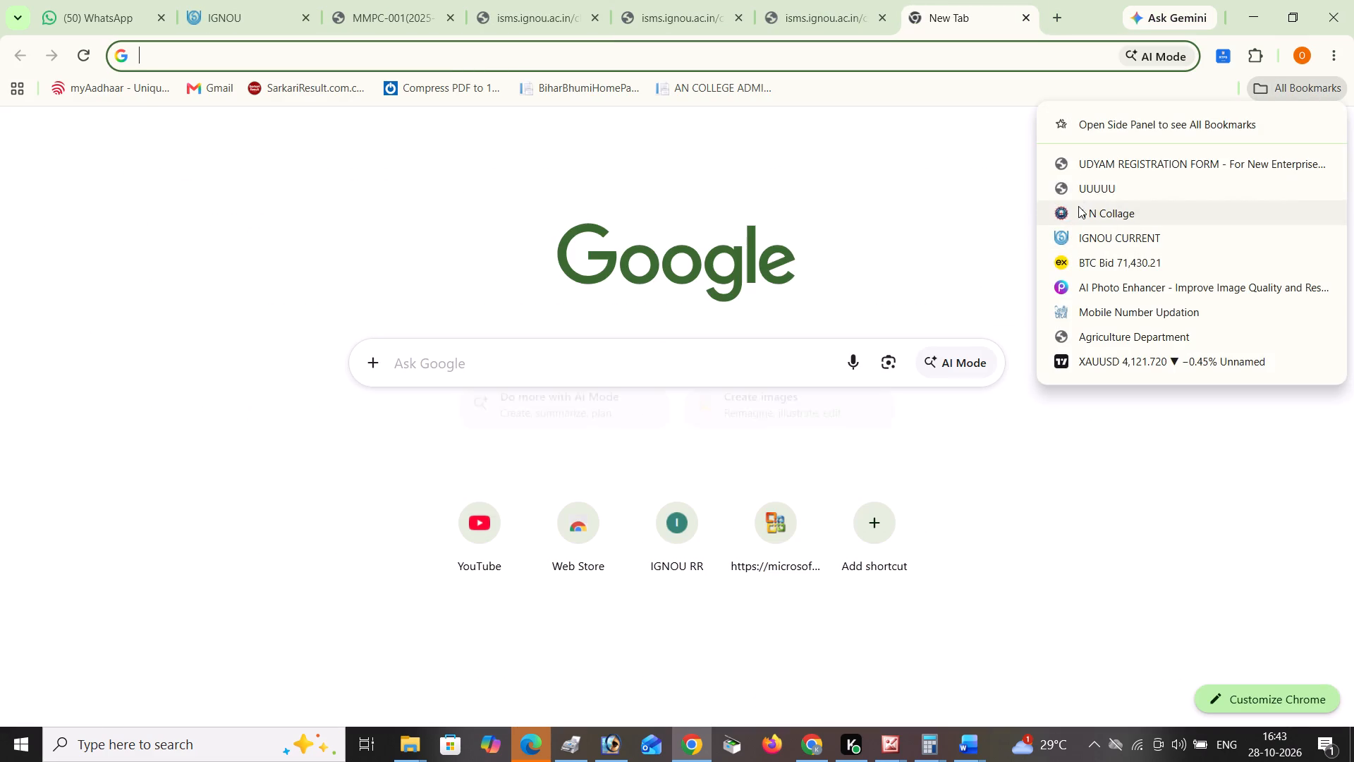
{"action": "left_click", "coordinate": [1087, 200]}
{"action": "left_click", "coordinate": [762, 240]}
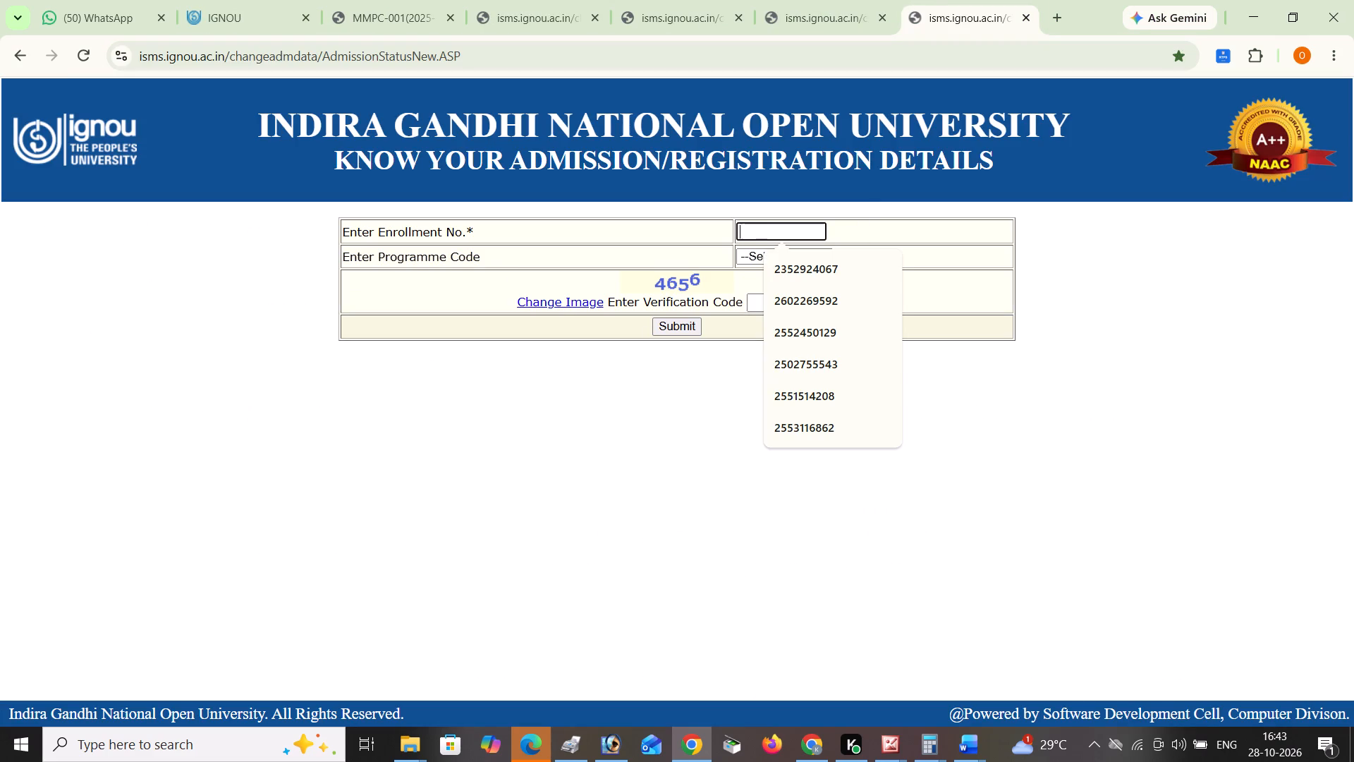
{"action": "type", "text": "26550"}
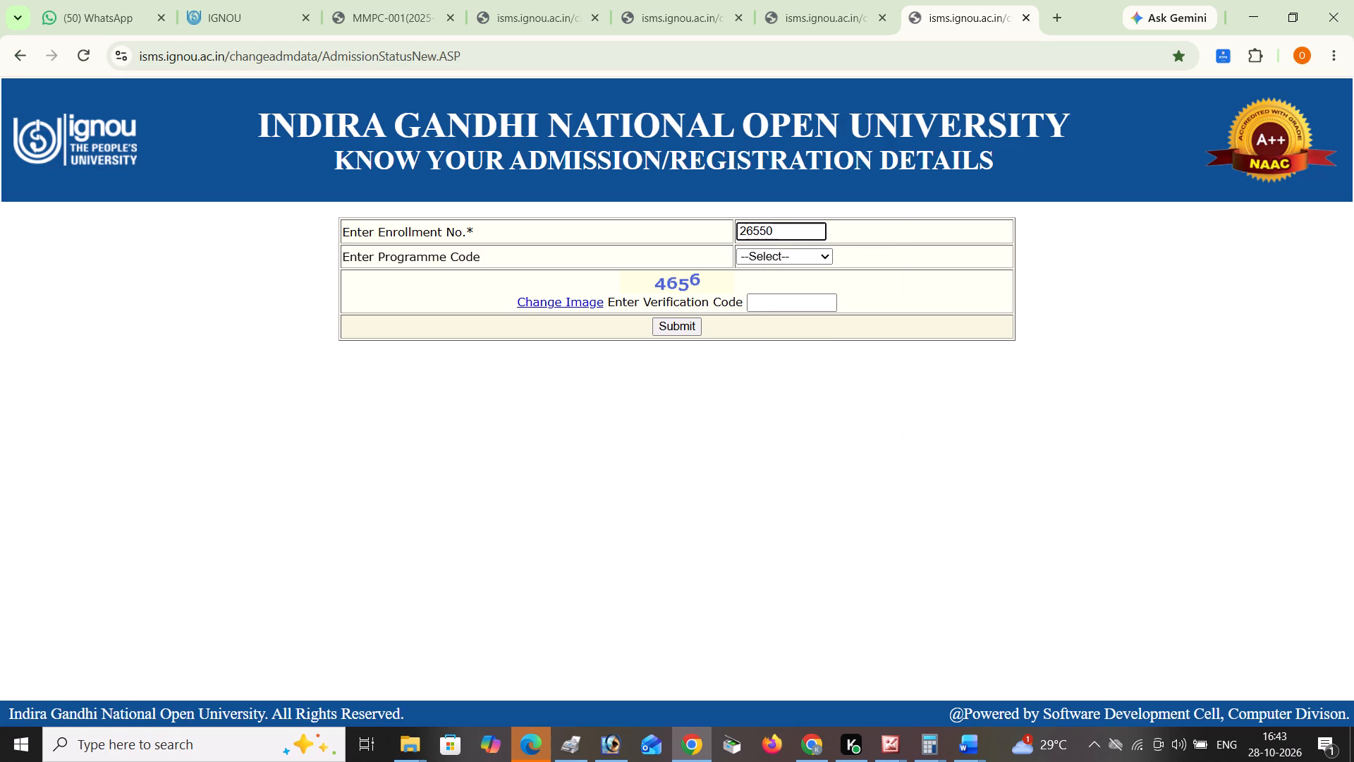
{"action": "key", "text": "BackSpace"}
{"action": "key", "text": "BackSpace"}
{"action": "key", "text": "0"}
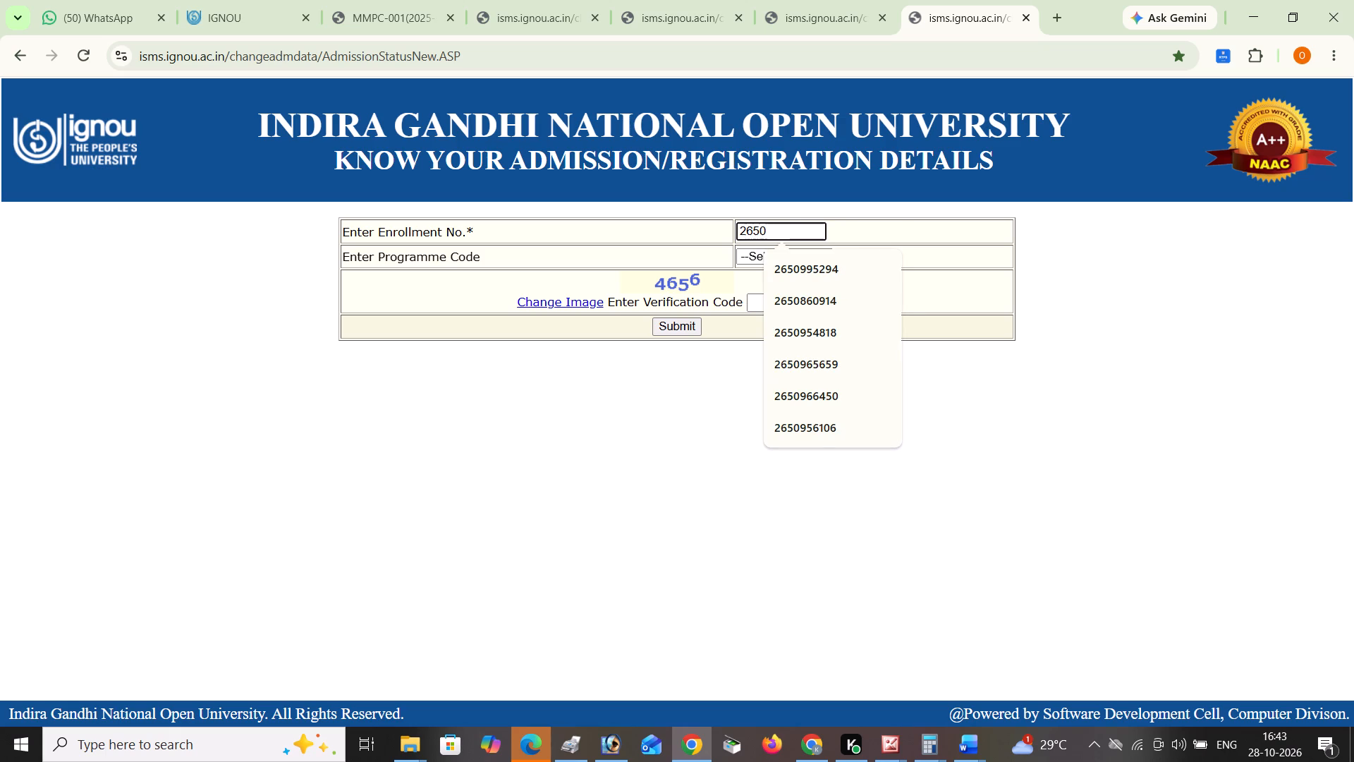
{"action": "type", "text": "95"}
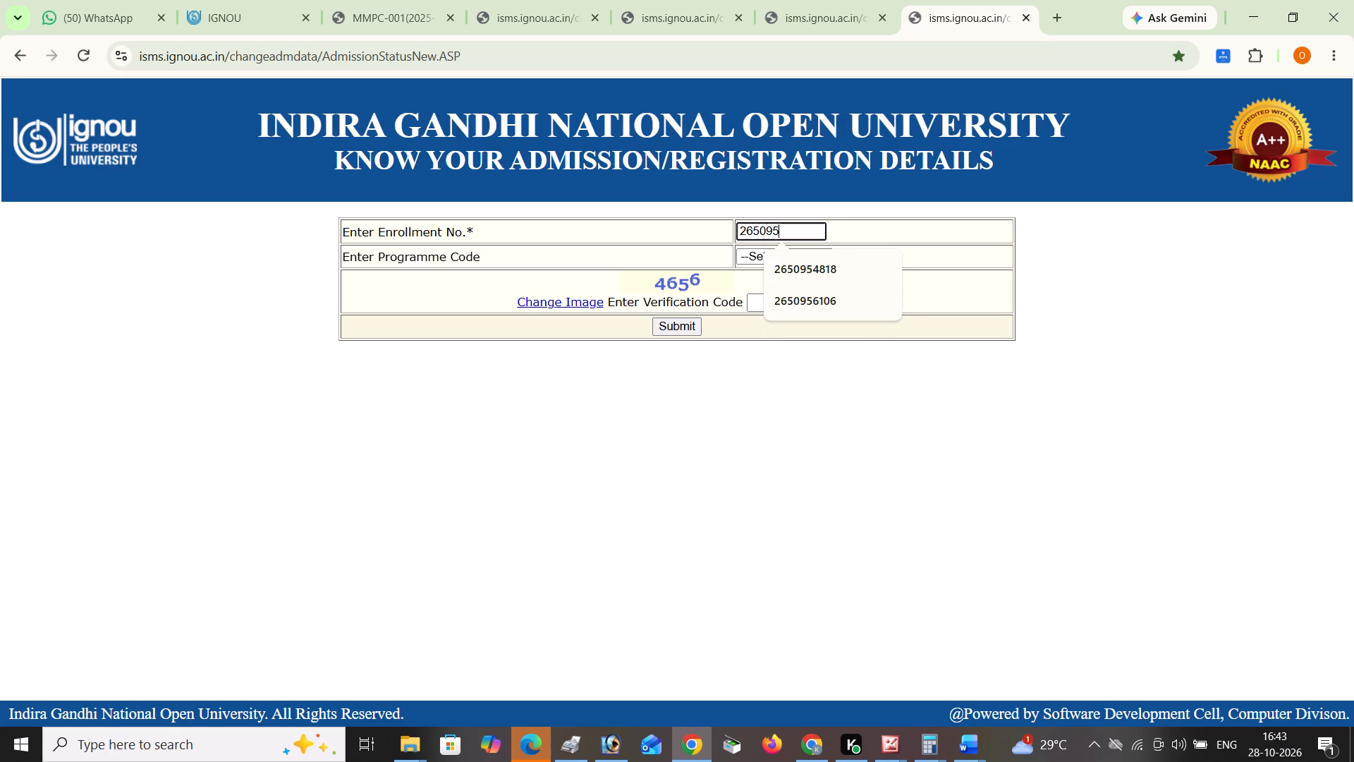
{"action": "left_click", "coordinate": [805, 306]}
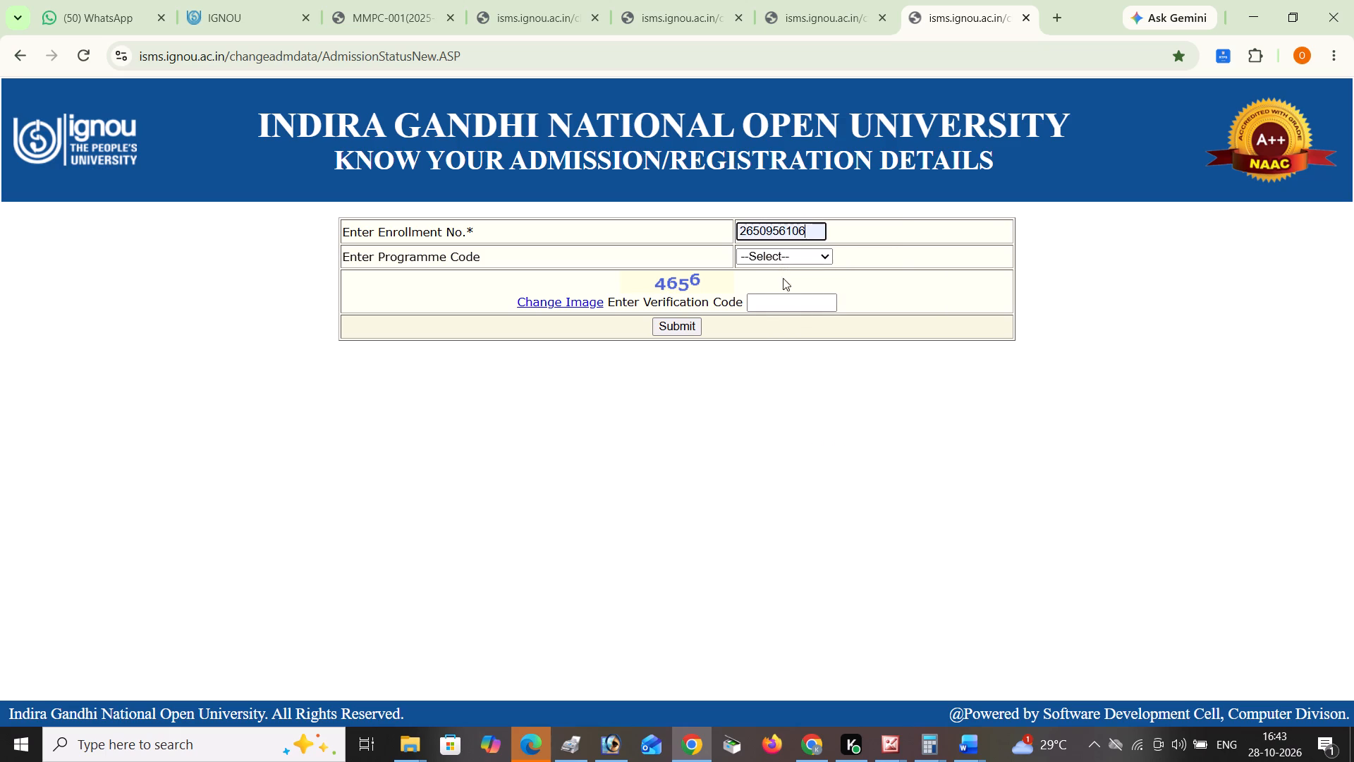
Set the programme code to MCA_NEW for the entered enrollment number.
{"action": "left_click", "coordinate": [774, 262]}
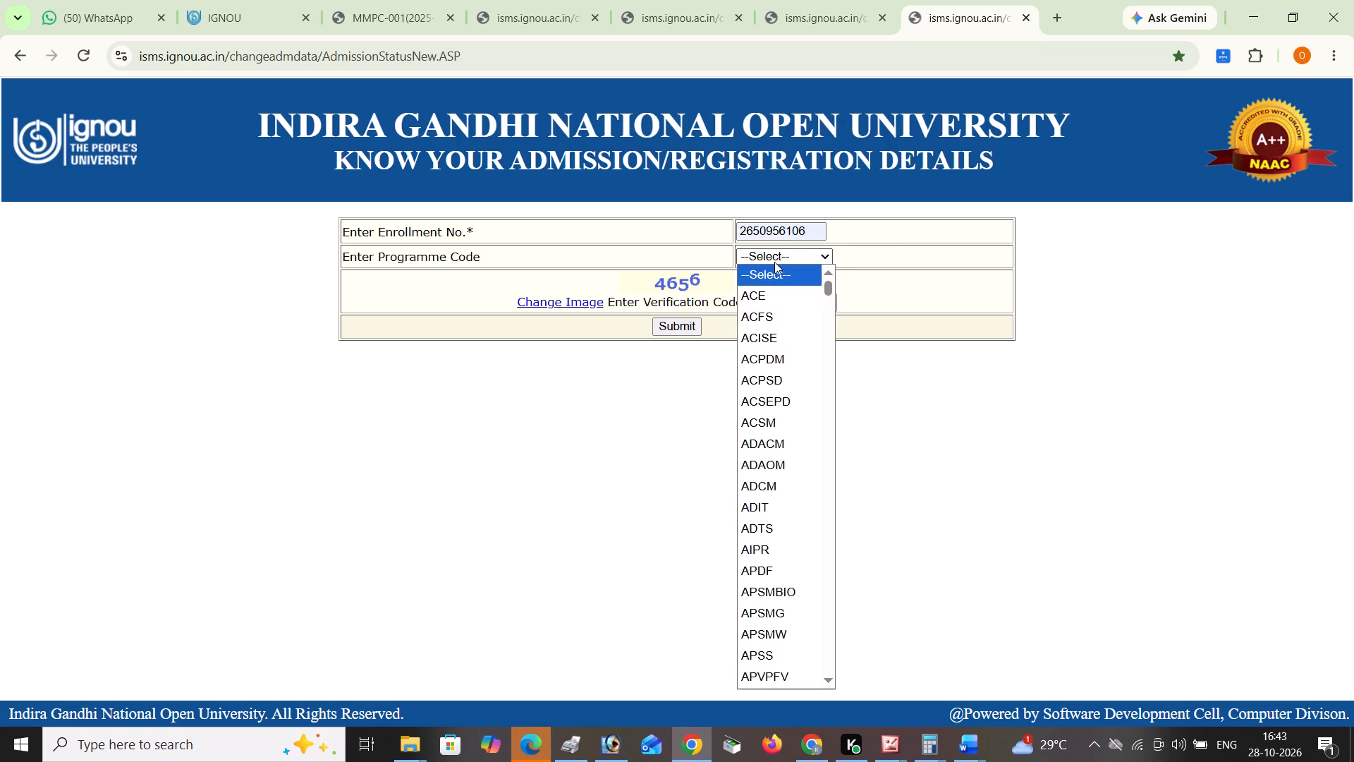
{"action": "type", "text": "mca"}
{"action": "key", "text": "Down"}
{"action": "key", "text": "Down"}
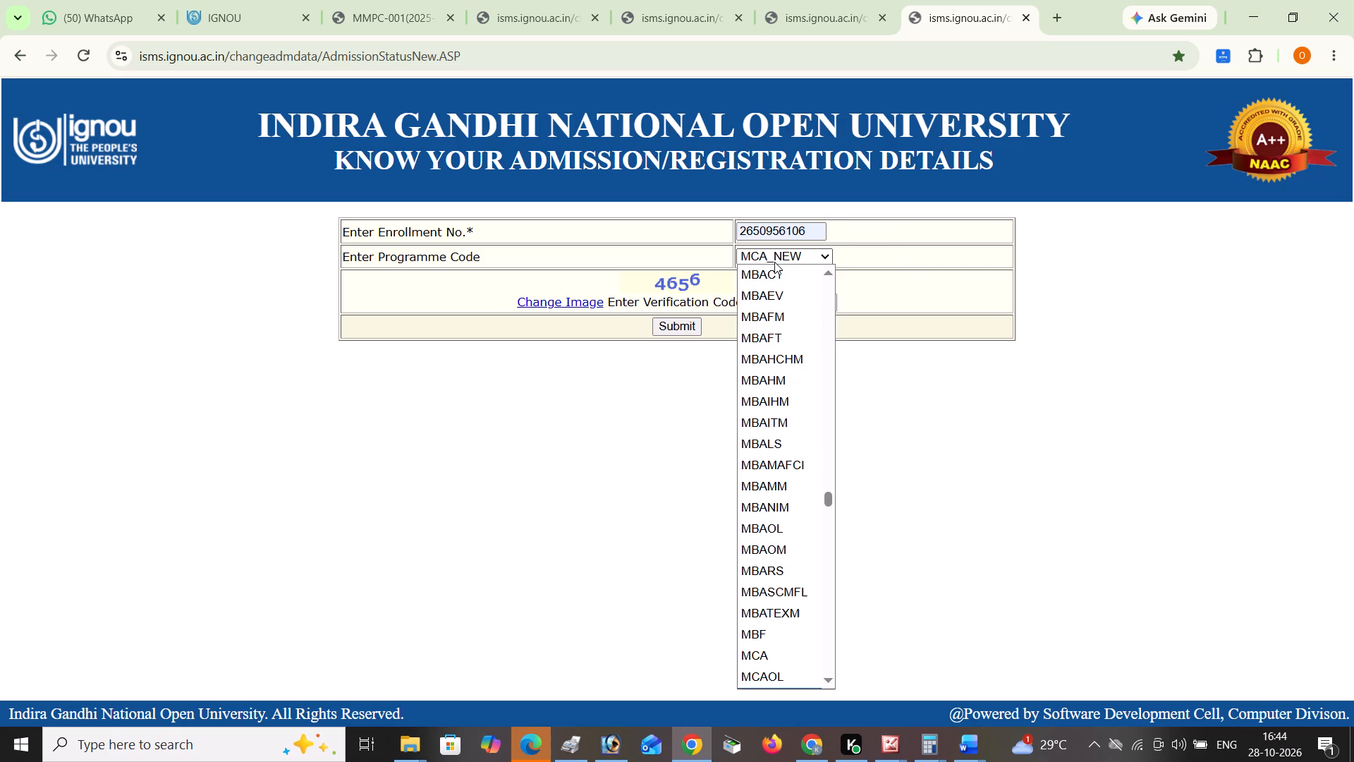
{"action": "left_click", "coordinate": [865, 272]}
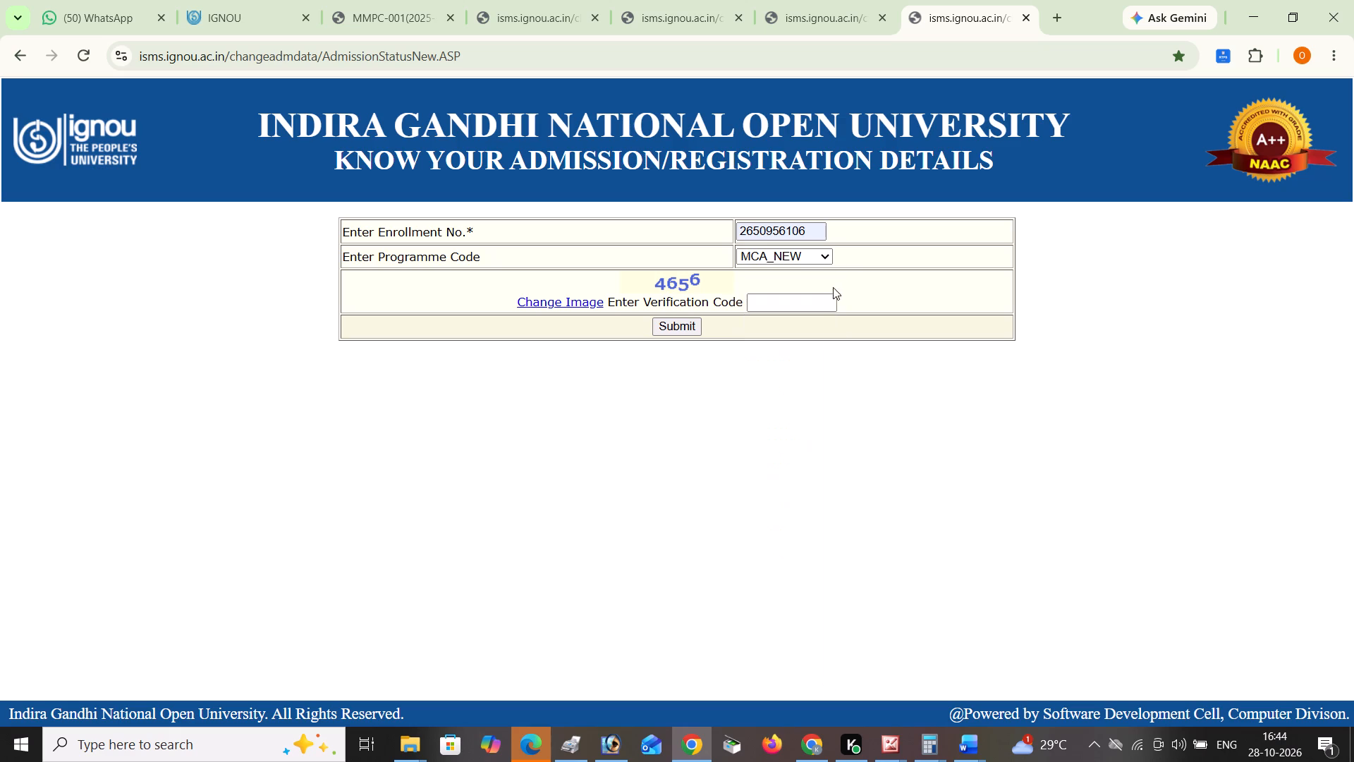
Enter the verification code shown in the image and submit the registration details form.
{"action": "left_click", "coordinate": [823, 301]}
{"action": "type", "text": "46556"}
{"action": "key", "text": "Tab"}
{"action": "left_click", "coordinate": [776, 296]}
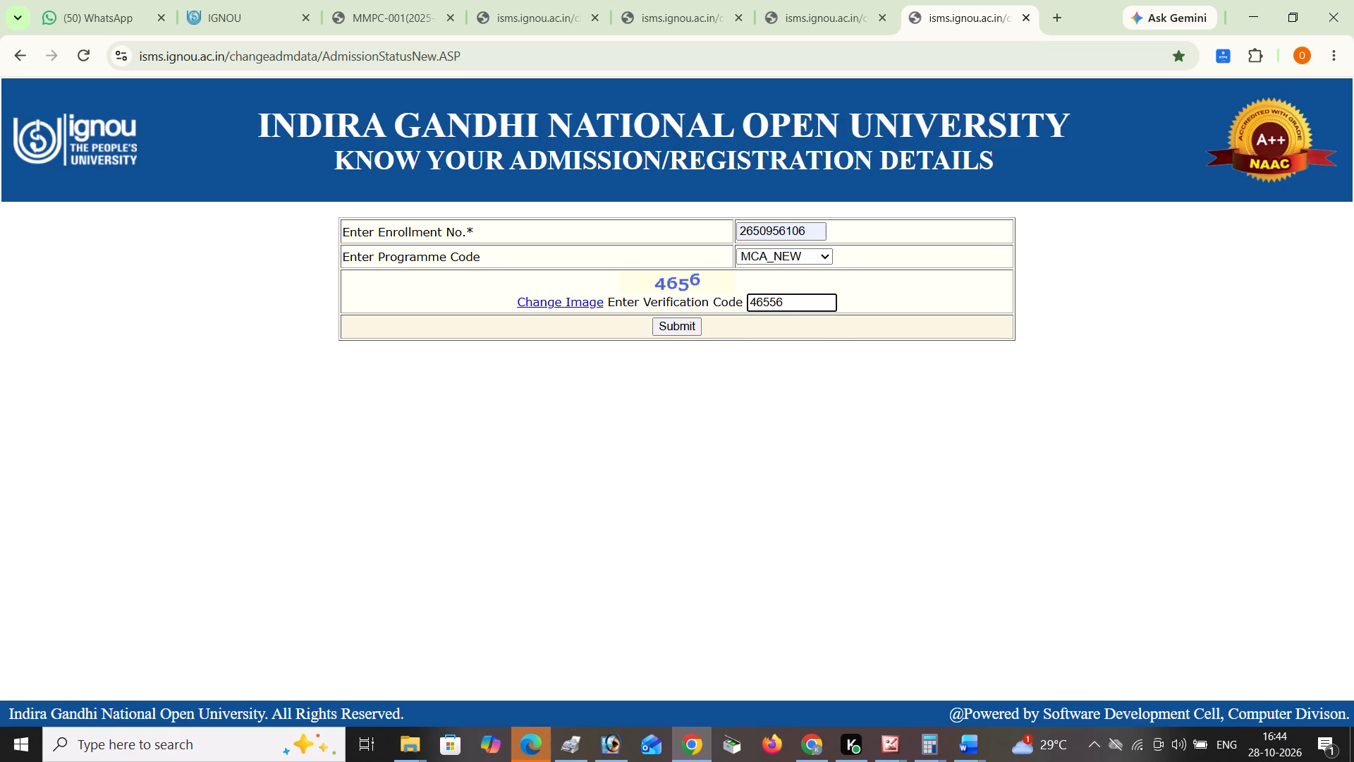
{"action": "key", "text": "BackSpace"}
{"action": "left_click", "coordinate": [676, 329]}
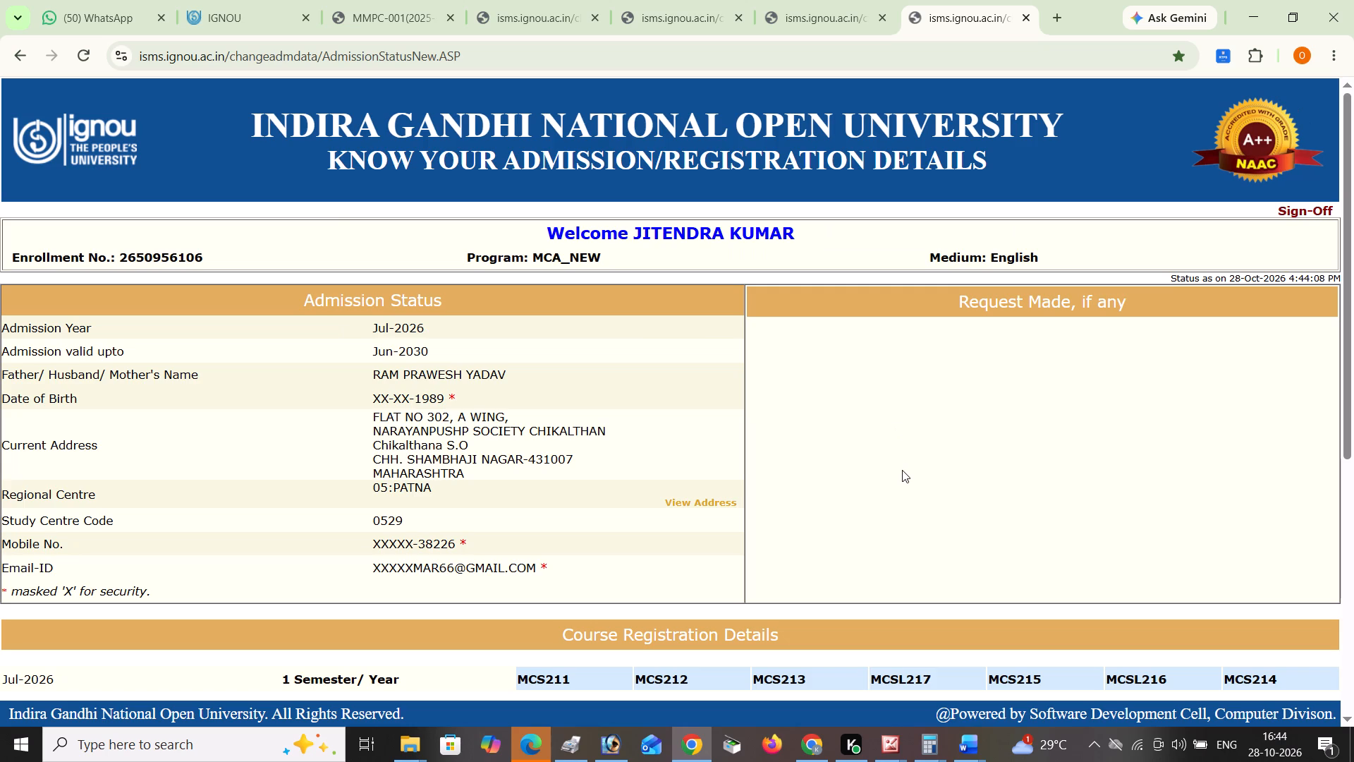
Copy the course code MCS211 from the student's Course Registration Details.
{"action": "scroll", "coordinate": [662, 476], "scroll_direction": "down", "scroll_amount": 1}
{"action": "scroll", "coordinate": [756, 473], "scroll_direction": "up", "scroll_amount": 1}
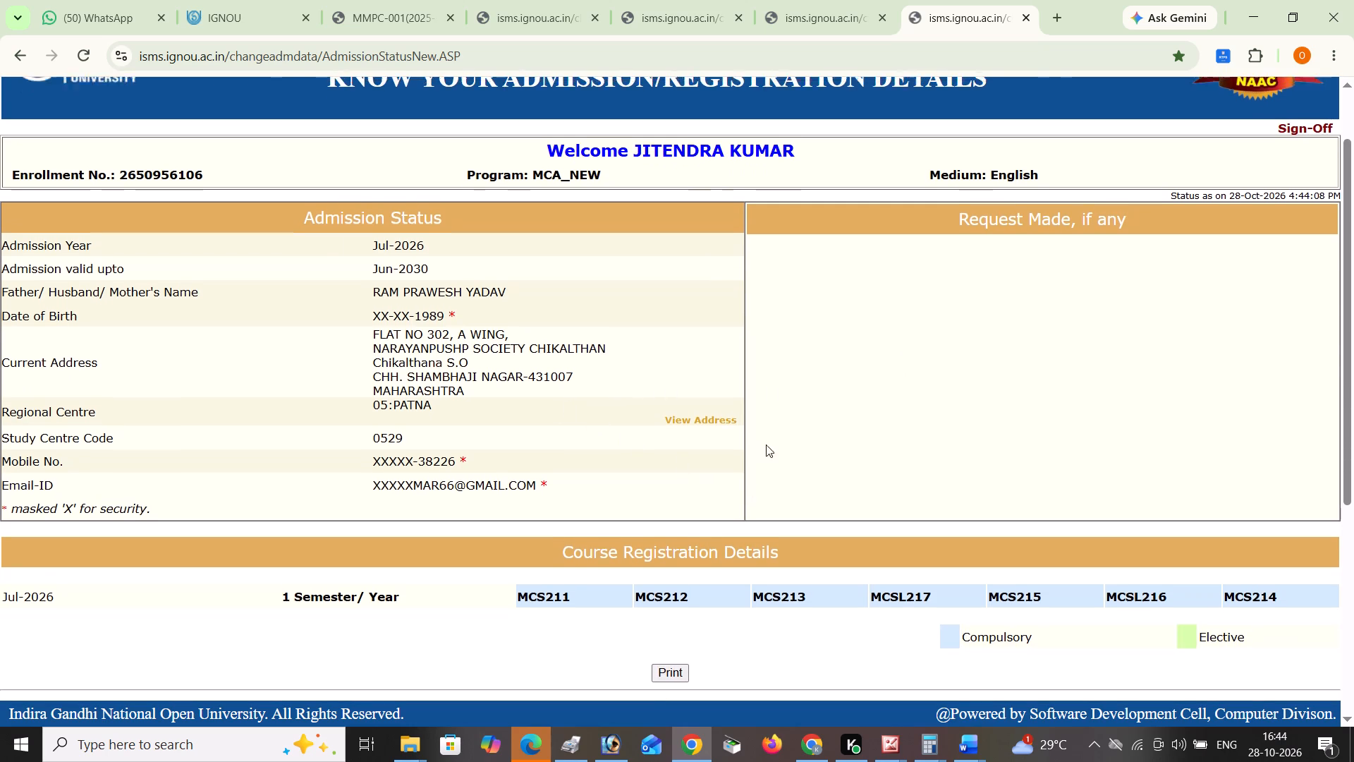
{"action": "scroll", "coordinate": [766, 445], "scroll_direction": "up", "scroll_amount": 1}
{"action": "scroll", "coordinate": [791, 442], "scroll_direction": "down", "scroll_amount": 4}
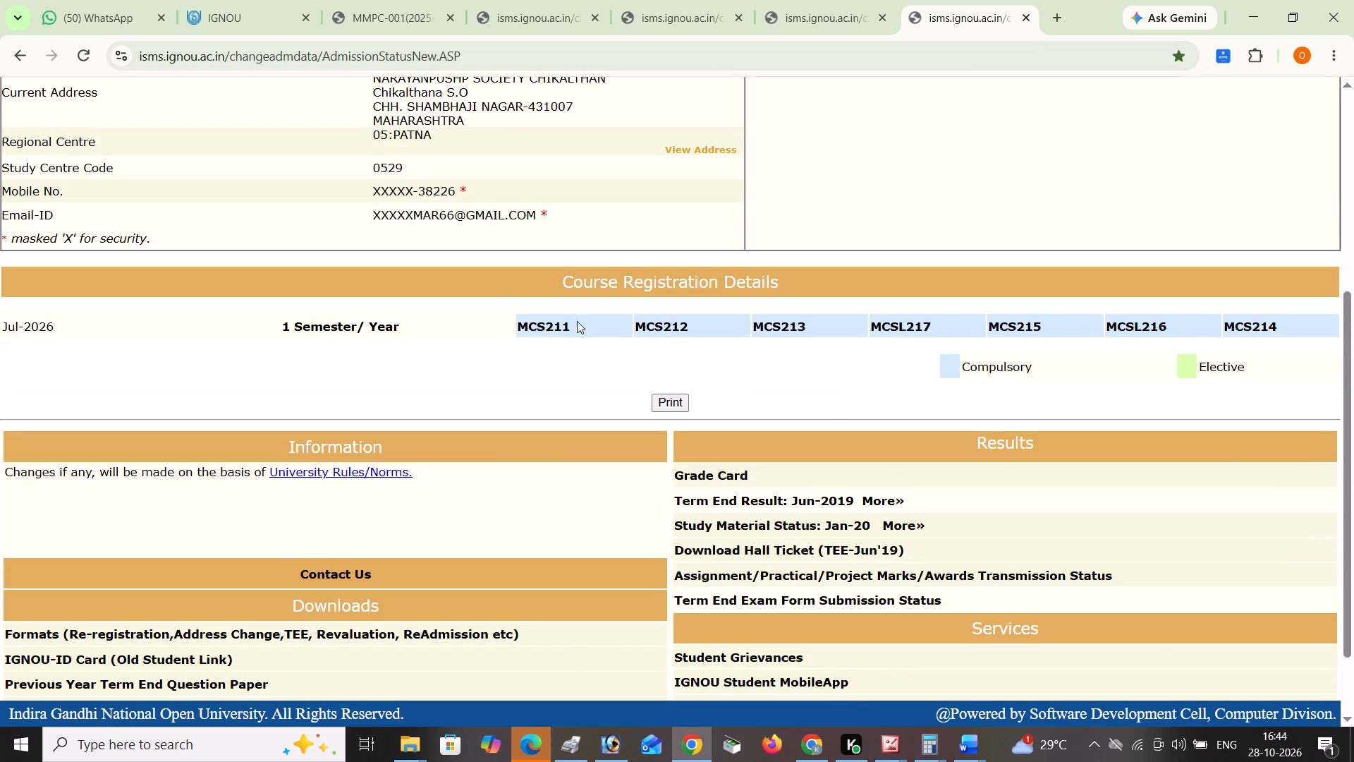
{"action": "double_click", "coordinate": [530, 326]}
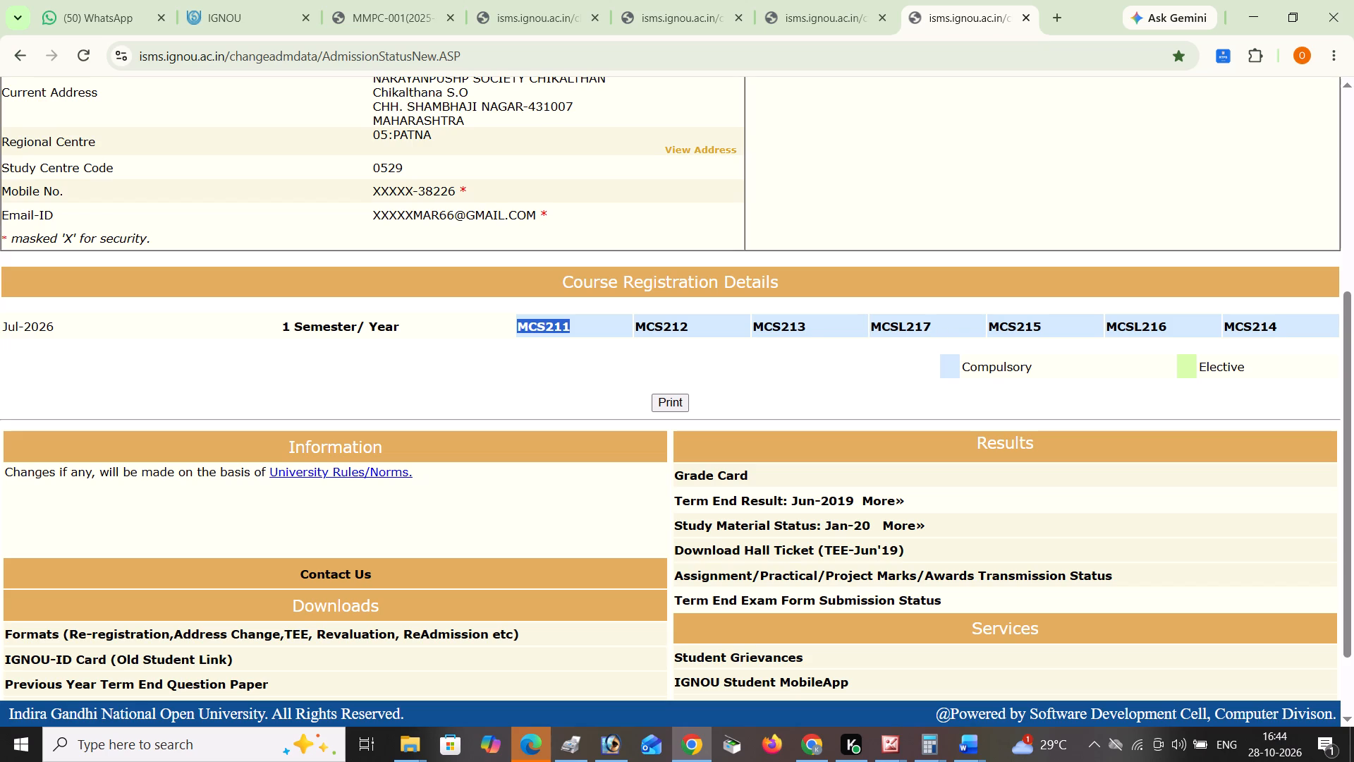
{"action": "key", "text": "ctrl+c"}
{"action": "key", "text": "ctrl+c"}
{"action": "key", "text": "ctrl+c"}
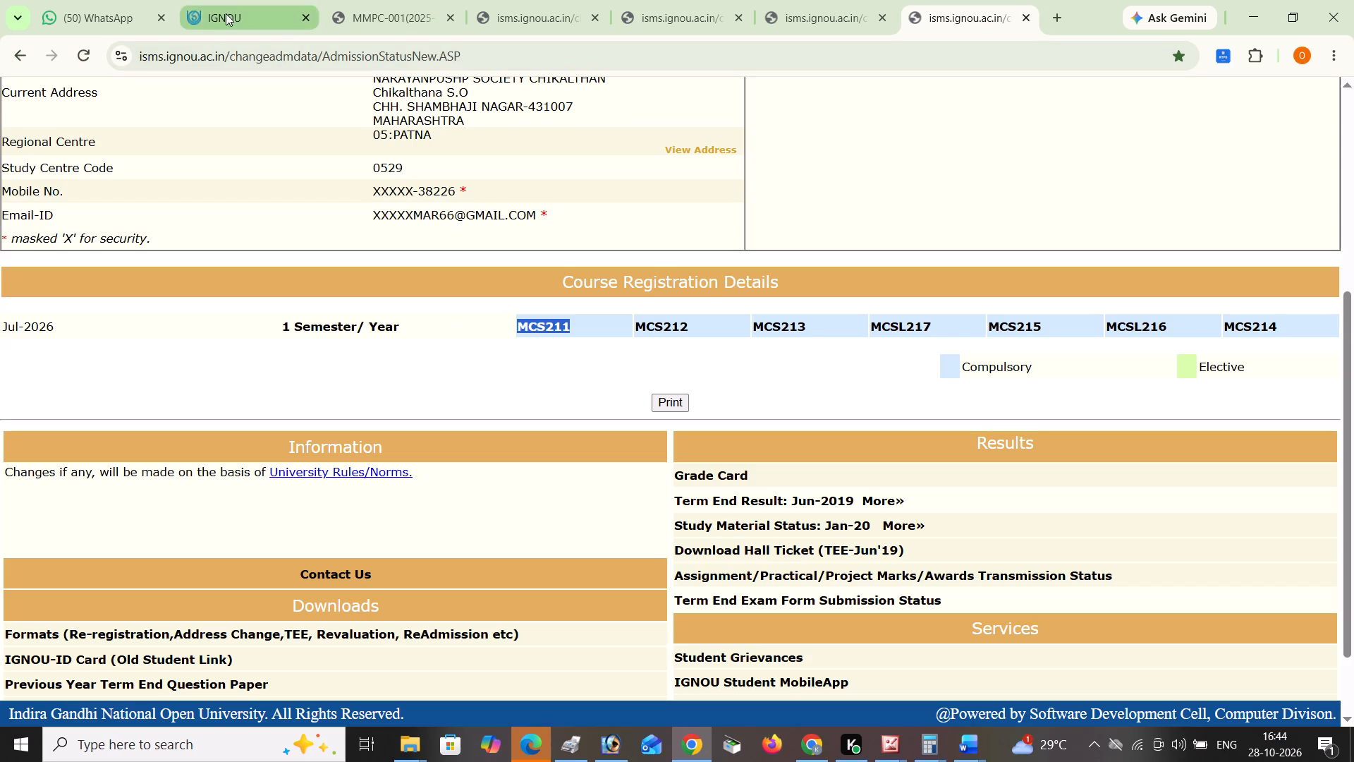
Move the MCA_NEW student's details tab ahead of the IGNOU assignments tab, and close the MMPC-001 PDF and the other students' details tabs.
{"action": "left_click_drag", "start_coordinate": [980, 1], "coordinate": [199, 12]}
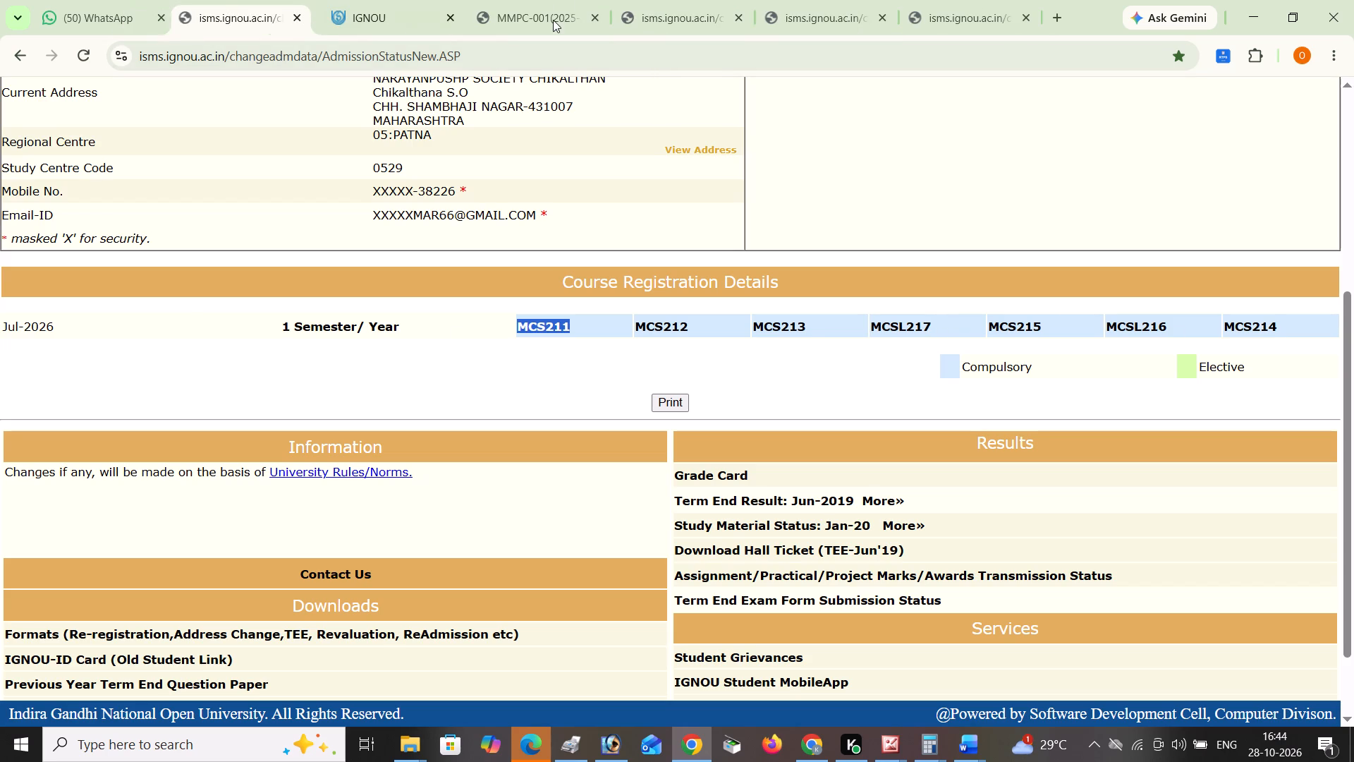
{"action": "left_click", "coordinate": [603, 13]}
{"action": "left_click", "coordinate": [594, 18]}
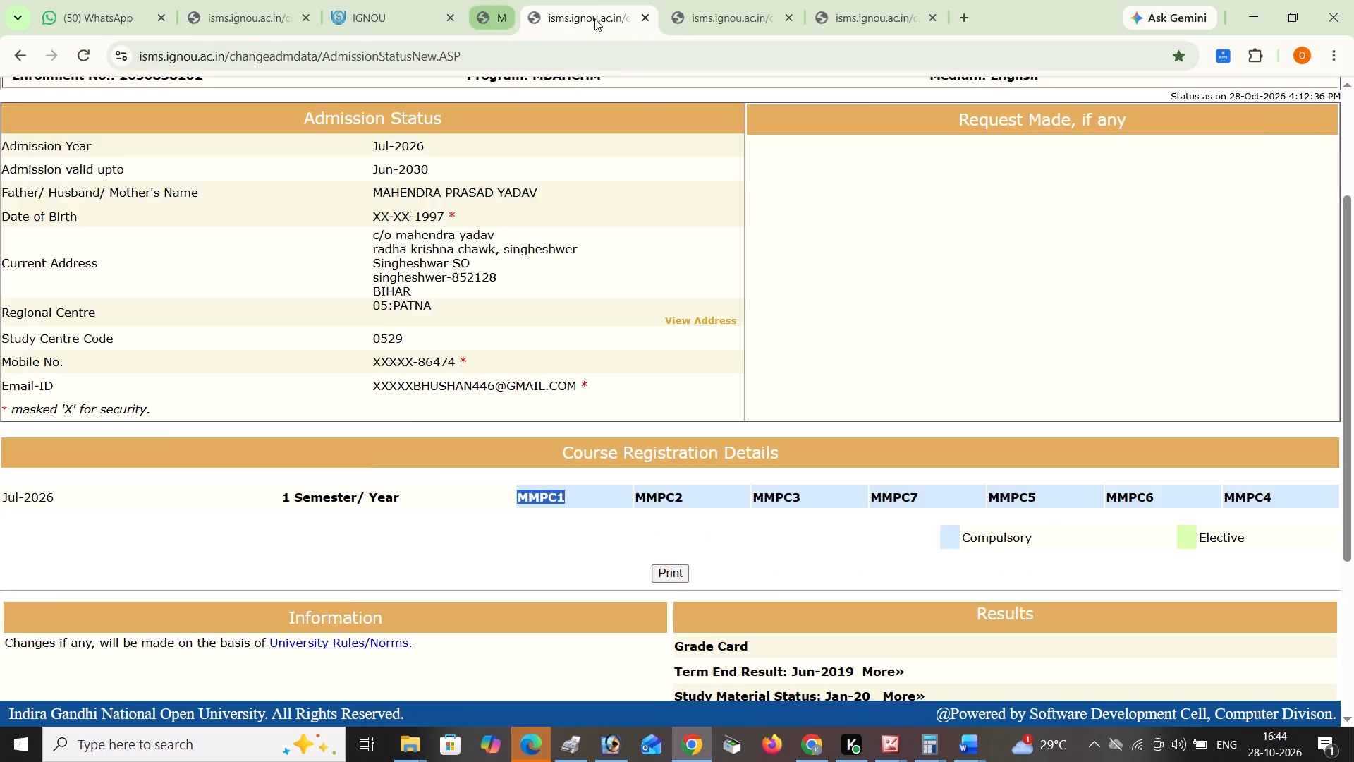
{"action": "double_click", "coordinate": [594, 18]}
{"action": "left_click", "coordinate": [594, 18]}
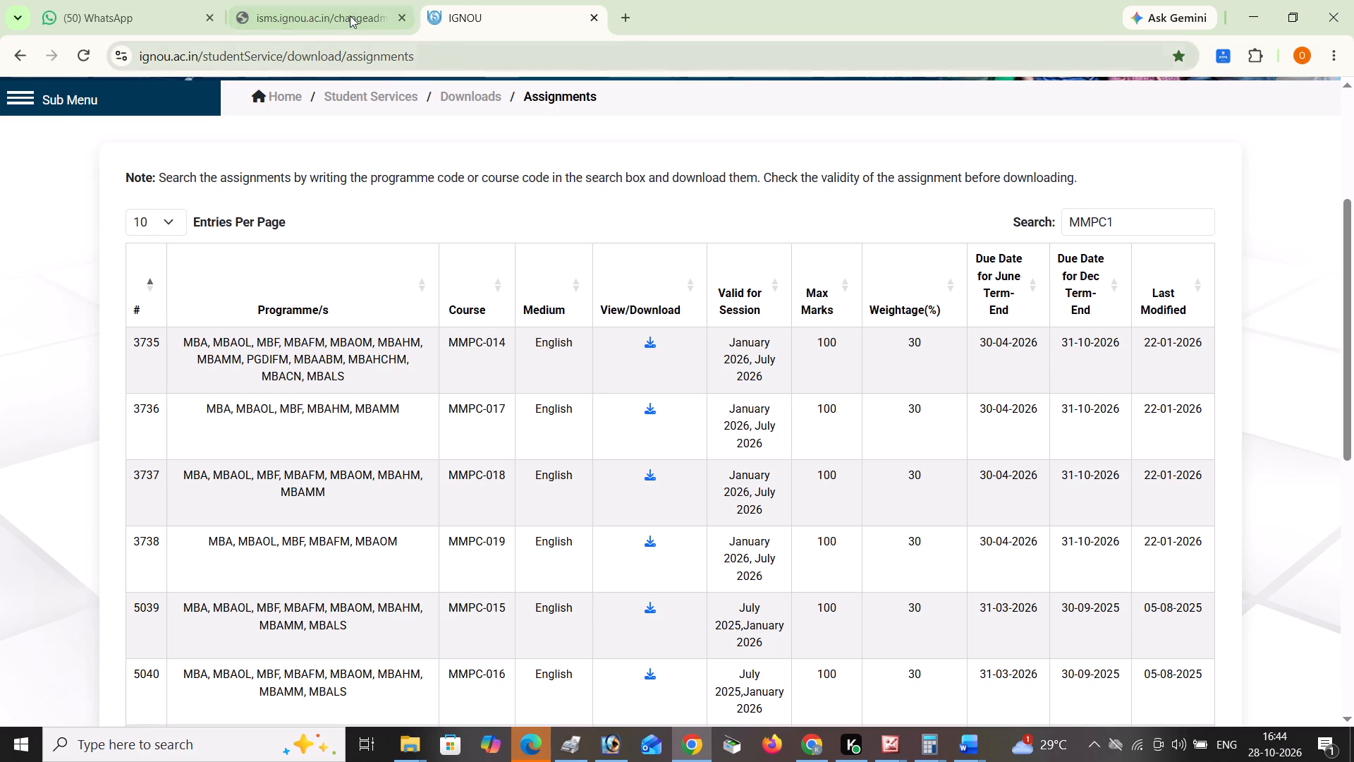
Search the current assignments for the copied course code MCS211 and open its January 2026, July 2026 assignment PDF.
{"action": "left_click", "coordinate": [344, 15]}
{"action": "key", "text": "ctrl+c"}
{"action": "left_click", "coordinate": [527, 0]}
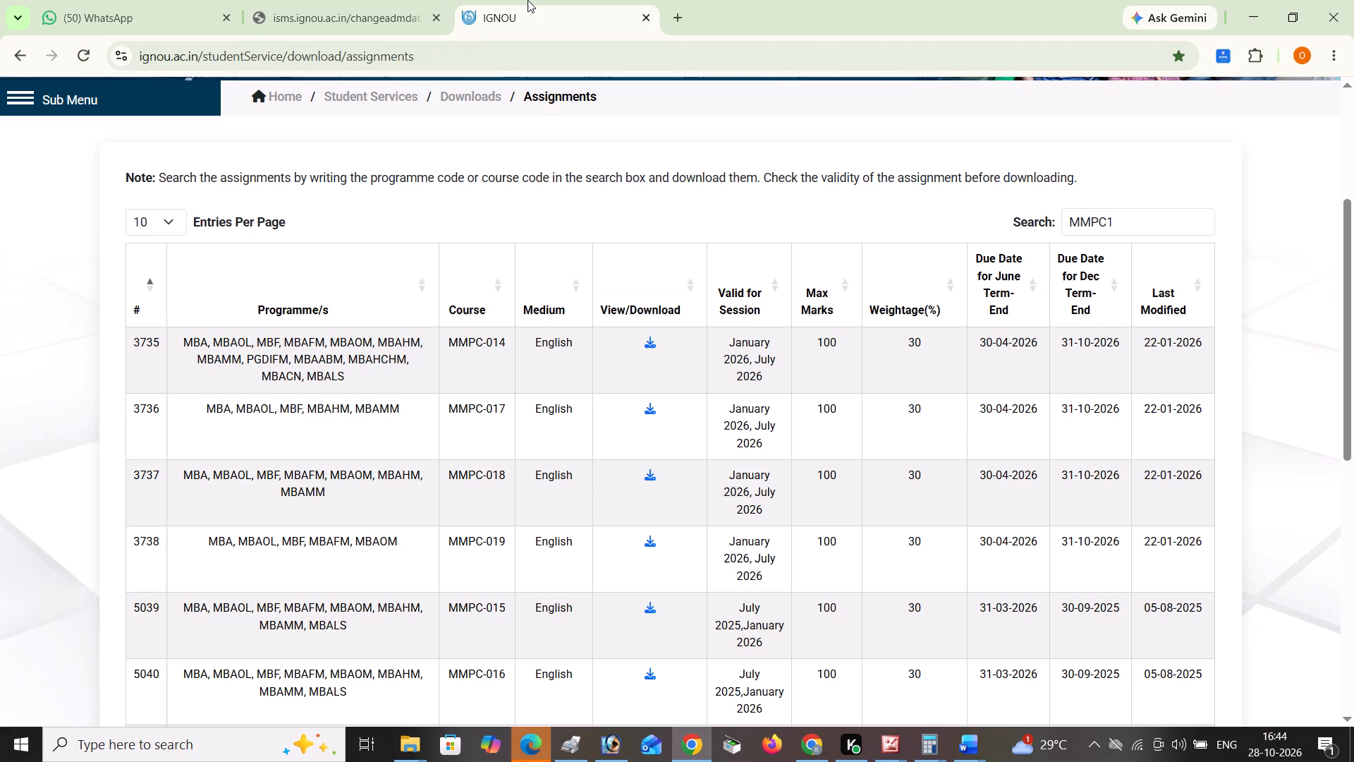
{"action": "scroll", "coordinate": [881, 279], "scroll_direction": "up", "scroll_amount": 3}
{"action": "double_click", "coordinate": [1073, 487]}
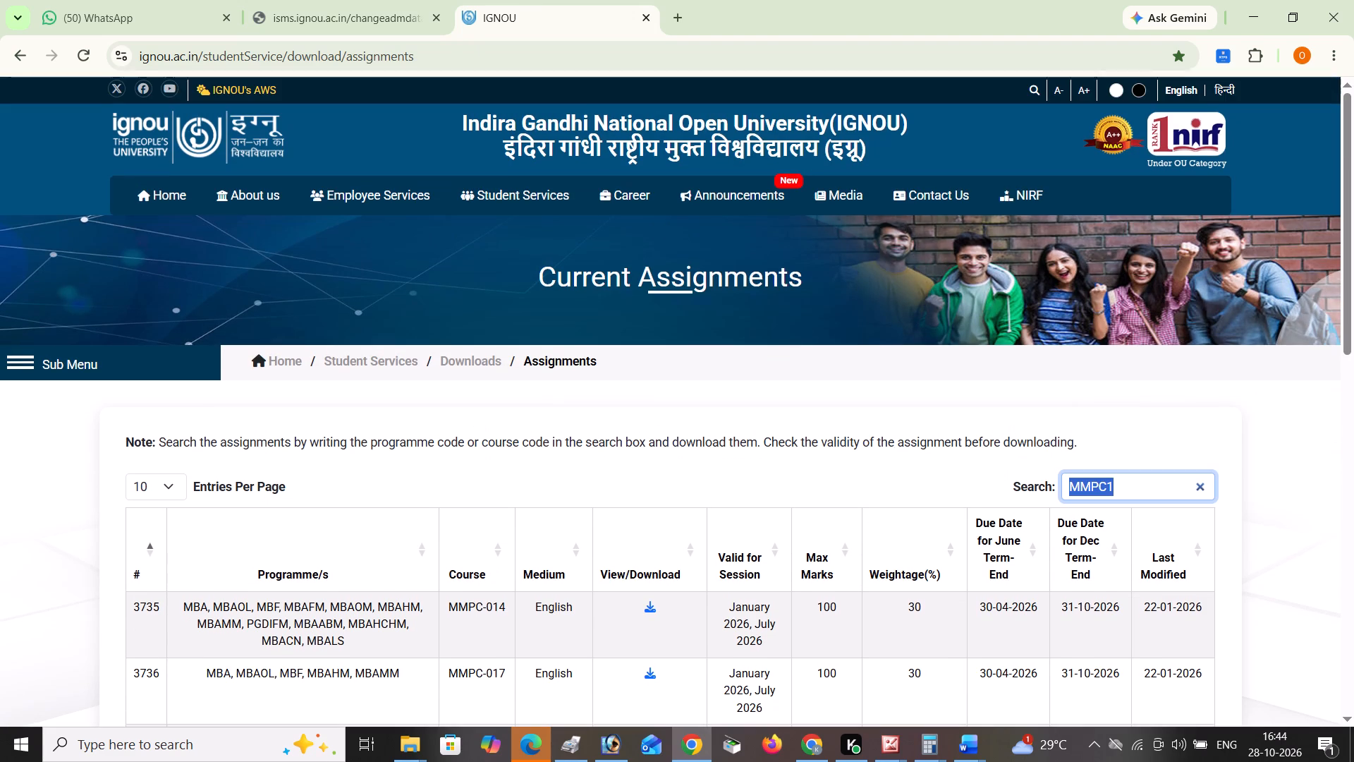
{"action": "key", "text": "ctrl+v"}
{"action": "scroll", "coordinate": [902, 497], "scroll_direction": "down", "scroll_amount": 2}
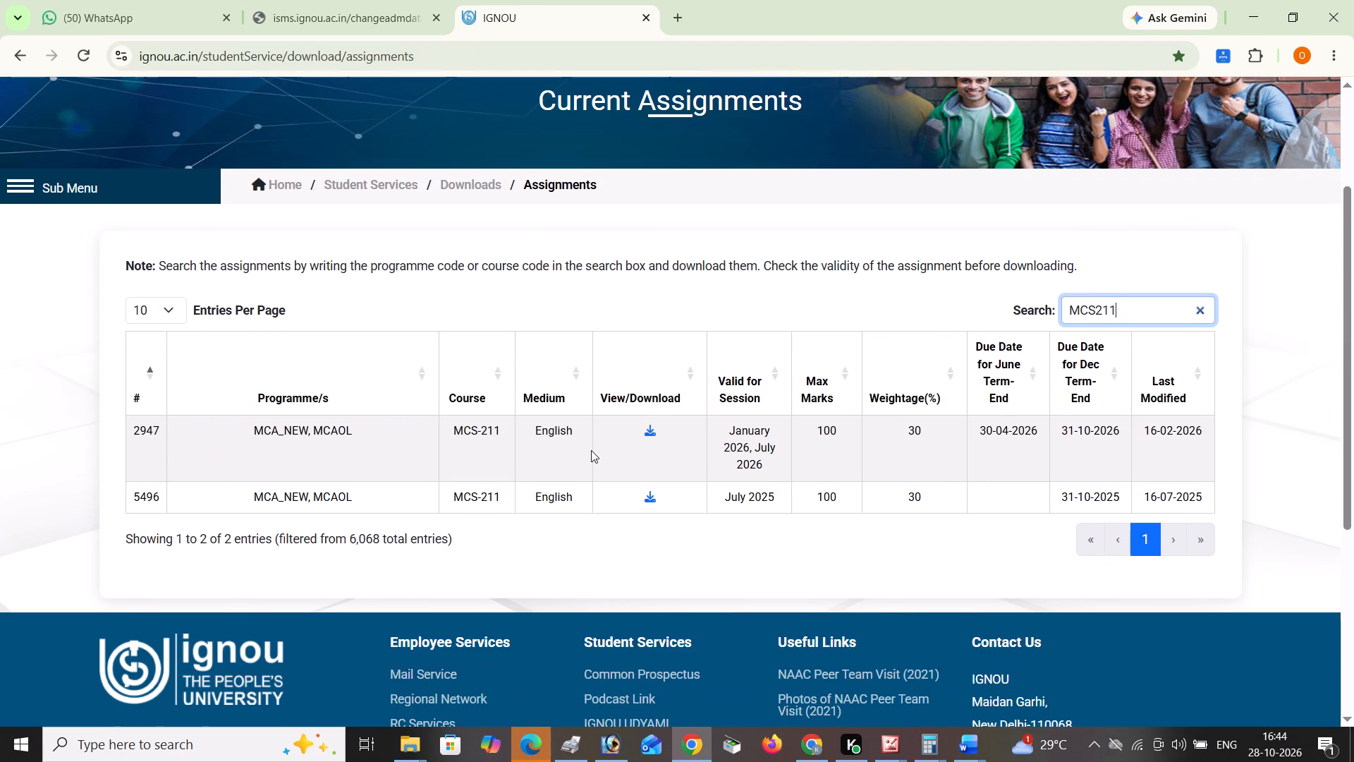
{"action": "left_click", "coordinate": [648, 425]}
{"action": "left_click", "coordinate": [496, 0]}
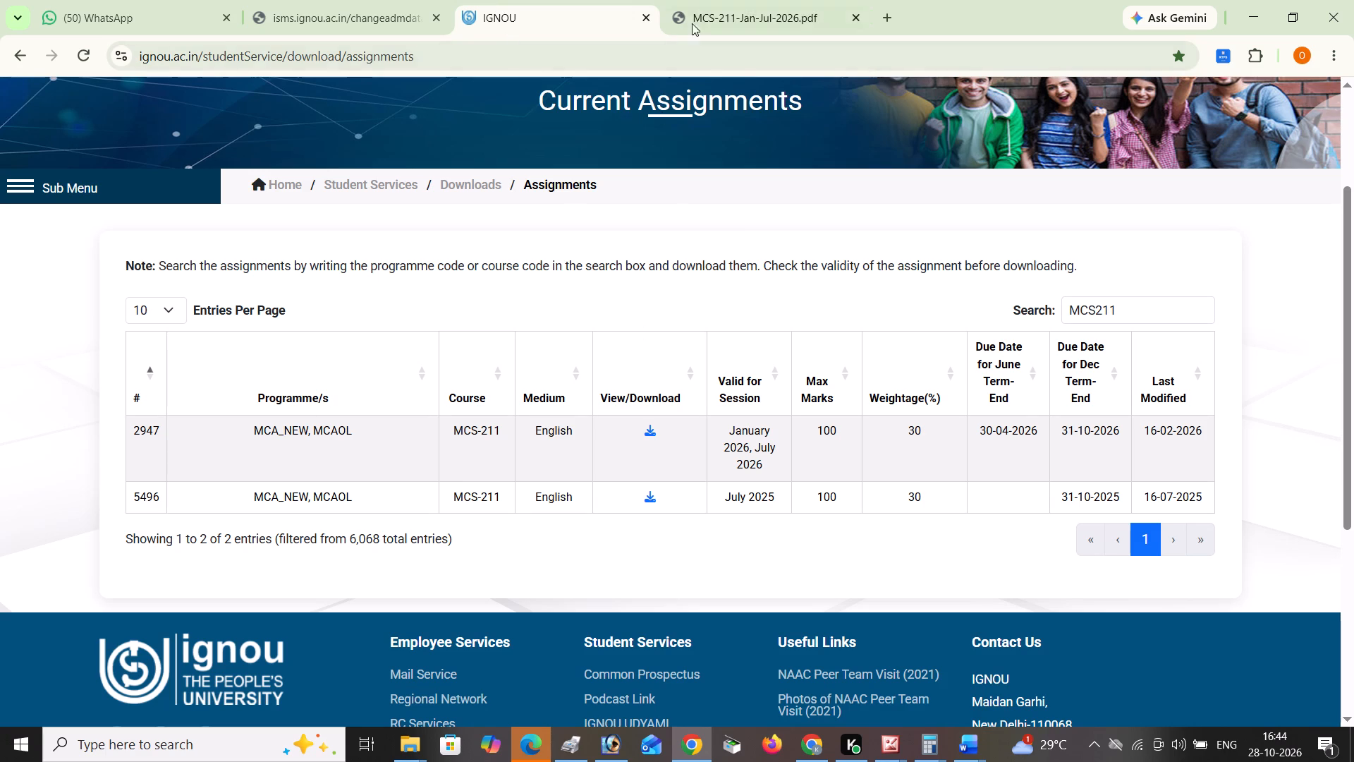
{"action": "left_click", "coordinate": [711, 16]}
Look through the MCS-211 assignment PDF to examine its question pages and course code heading.
{"action": "scroll", "coordinate": [667, 270], "scroll_direction": "down", "scroll_amount": 5}
{"action": "scroll", "coordinate": [805, 319], "scroll_direction": "down", "scroll_amount": 19}
{"action": "scroll", "coordinate": [810, 351], "scroll_direction": "down", "scroll_amount": 8}
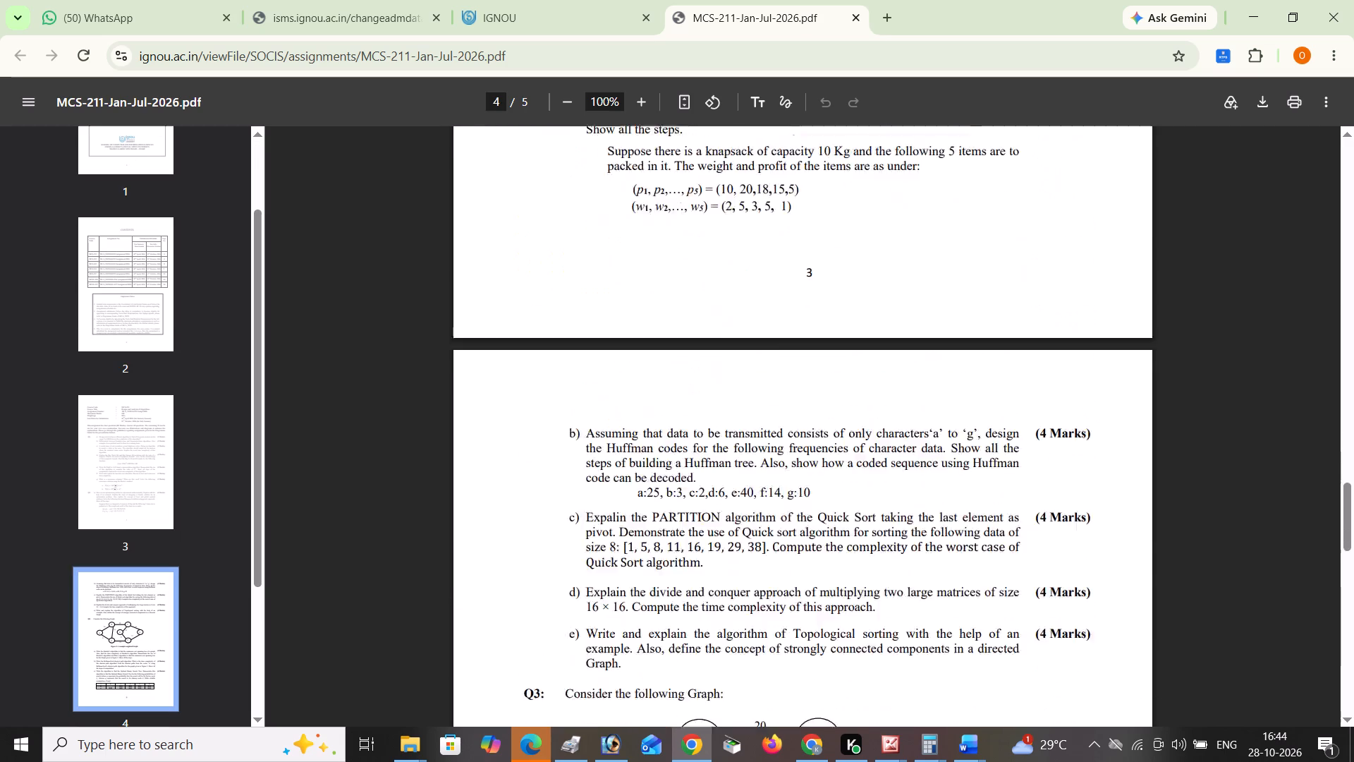
{"action": "scroll", "coordinate": [811, 351], "scroll_direction": "down", "scroll_amount": 19}
{"action": "scroll", "coordinate": [816, 361], "scroll_direction": "up", "scroll_amount": 20}
{"action": "scroll", "coordinate": [816, 361], "scroll_direction": "up", "scroll_amount": 4}
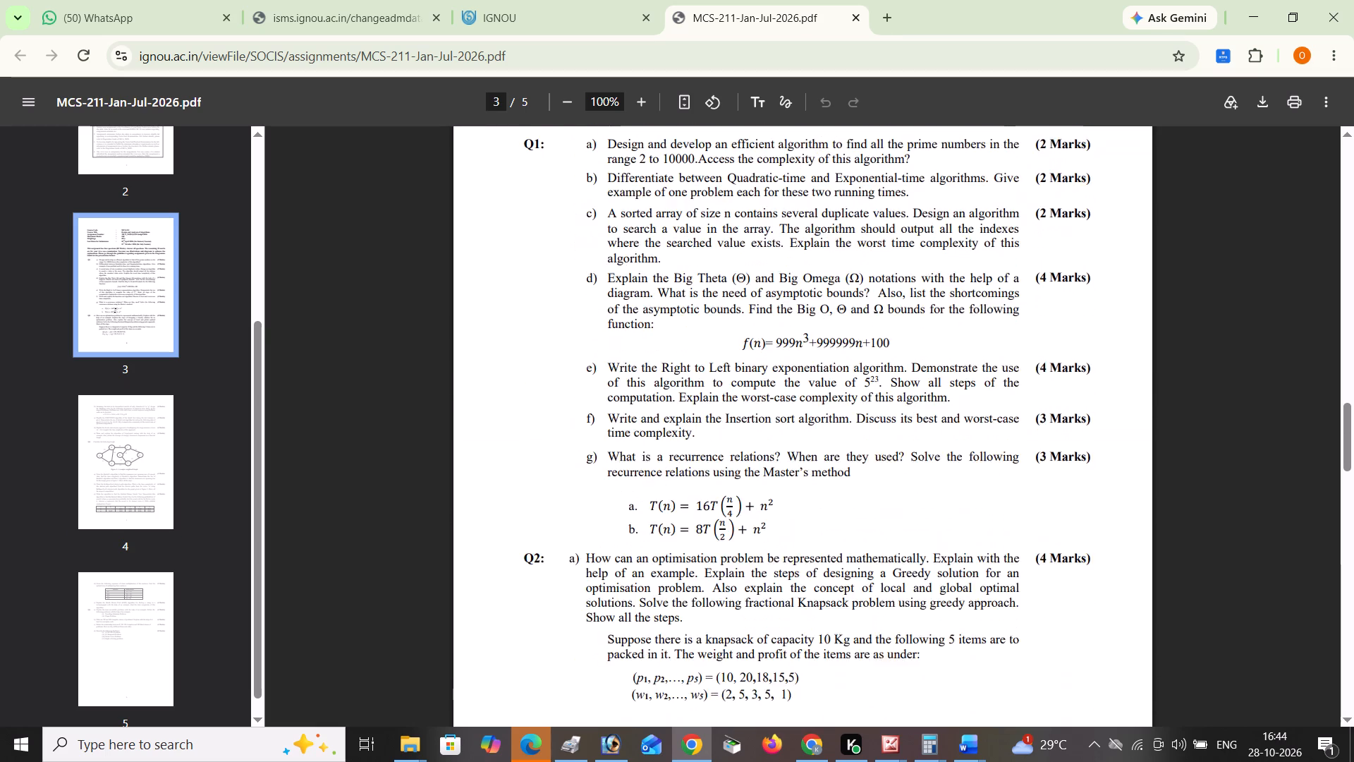
{"action": "scroll", "coordinate": [816, 361], "scroll_direction": "up", "scroll_amount": 4}
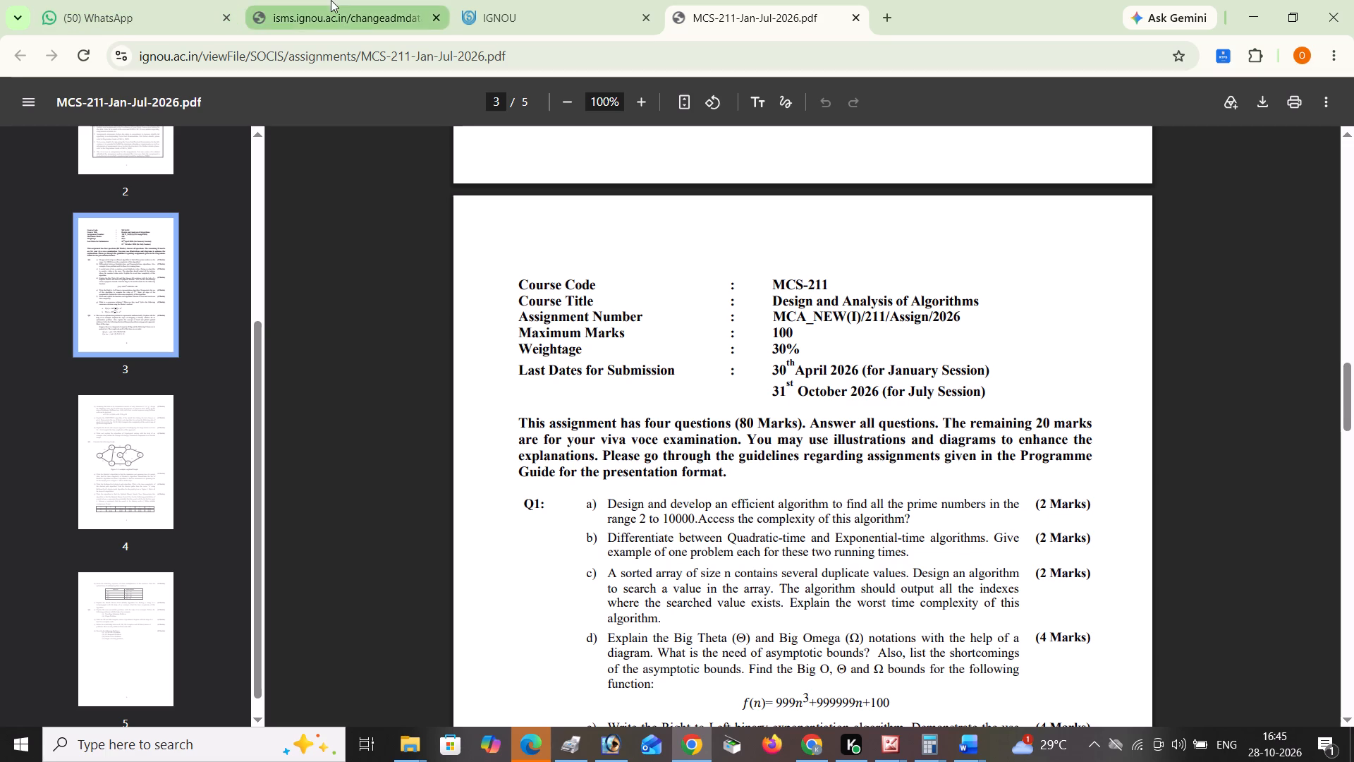
{"action": "left_click_drag", "start_coordinate": [805, 286], "coordinate": [852, 283]}
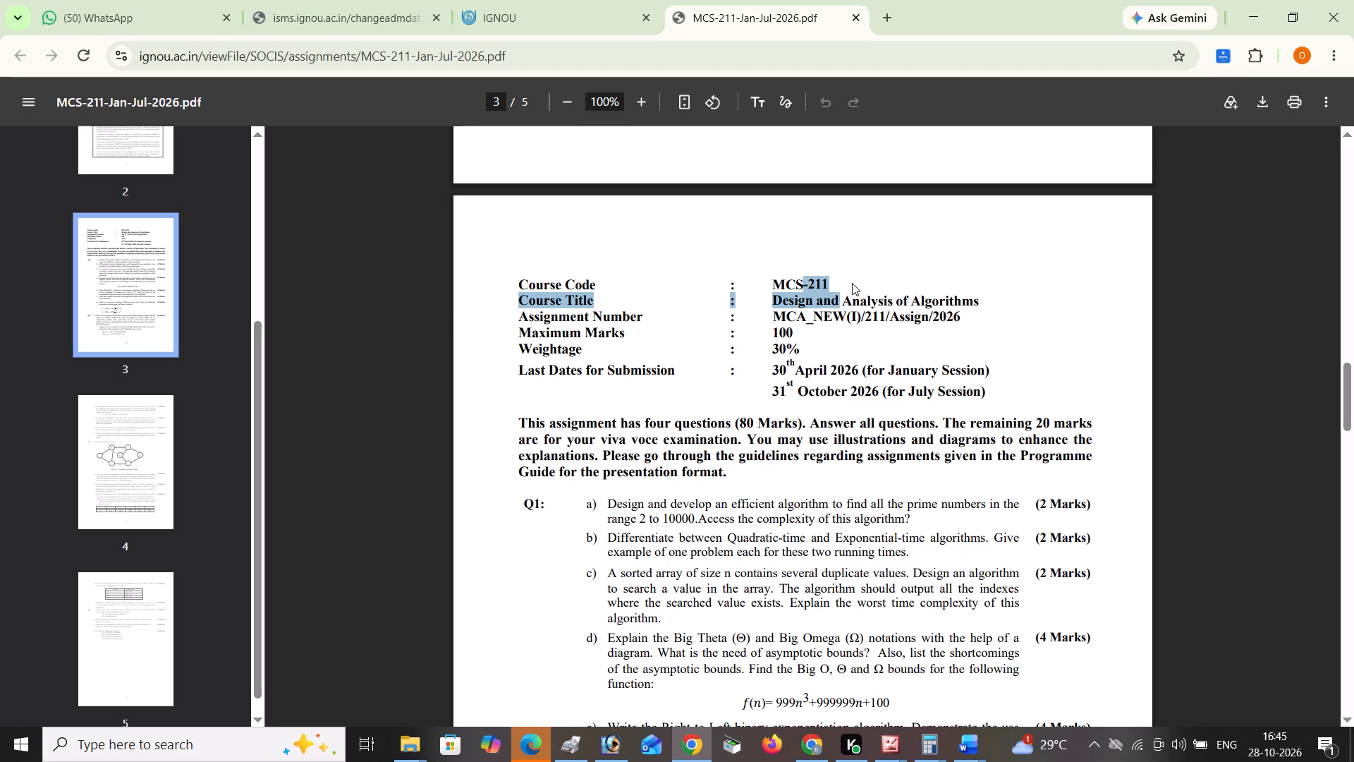
{"action": "double_click", "coordinate": [816, 283]}
Copy course code MCSL217 from the student's details, search the assignments for it, and open its January 2026, July 2026 PDF.
{"action": "left_click", "coordinate": [329, 0]}
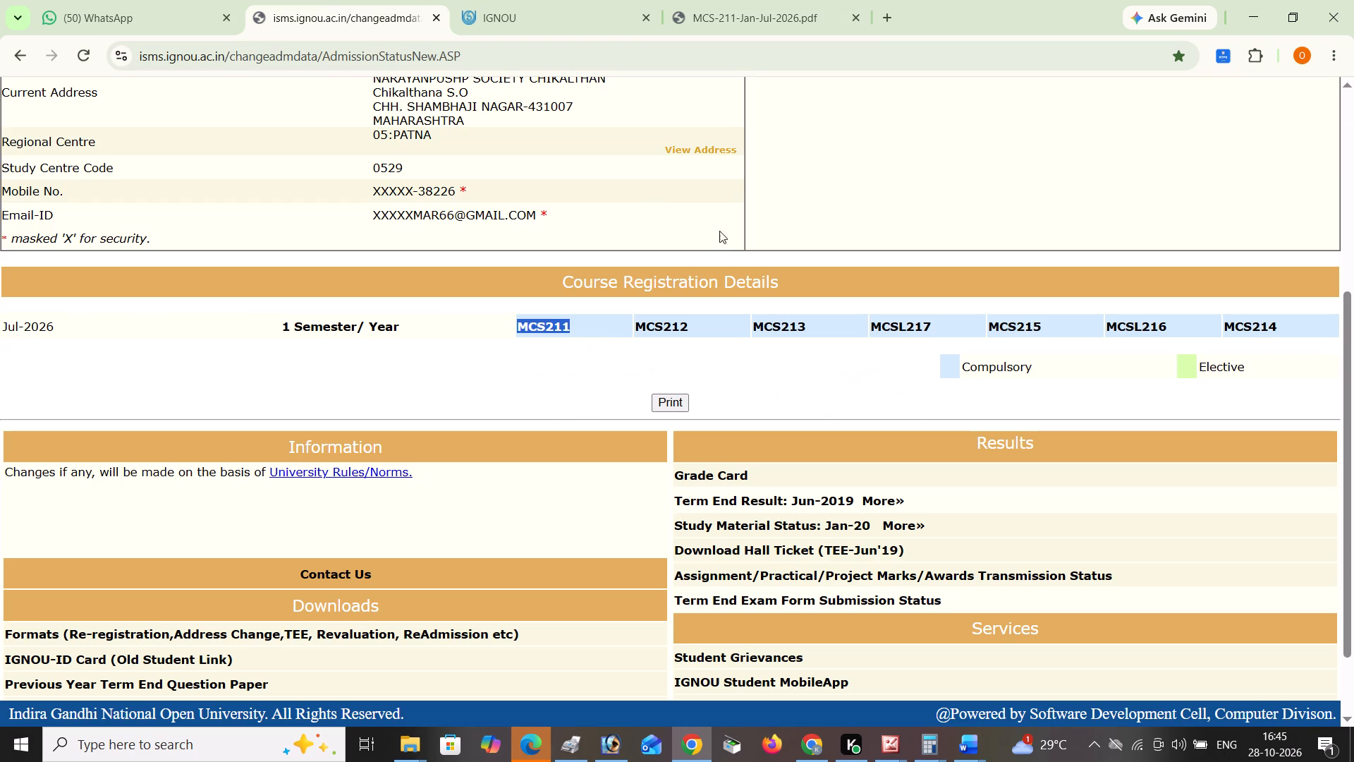
{"action": "double_click", "coordinate": [891, 322]}
{"action": "key", "text": "ctrl+c"}
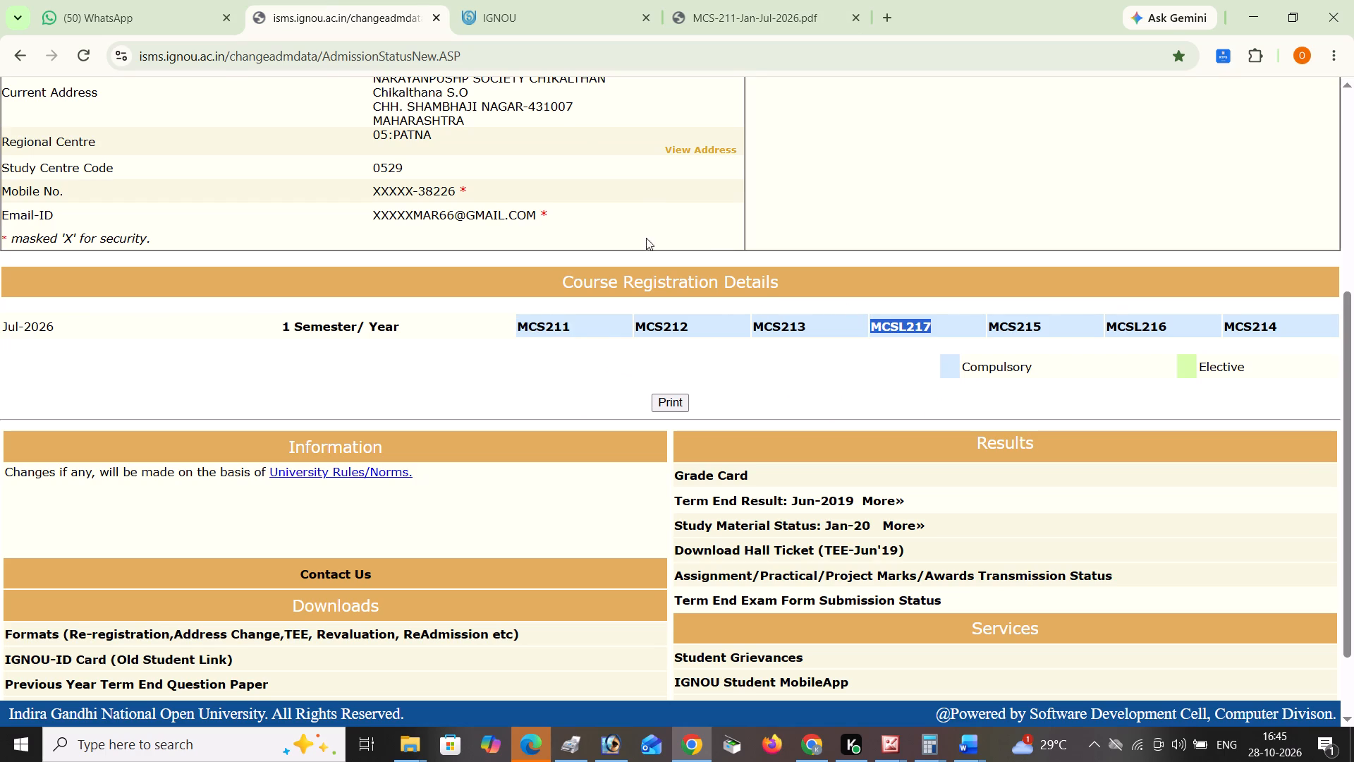
{"action": "left_click", "coordinate": [507, 6]}
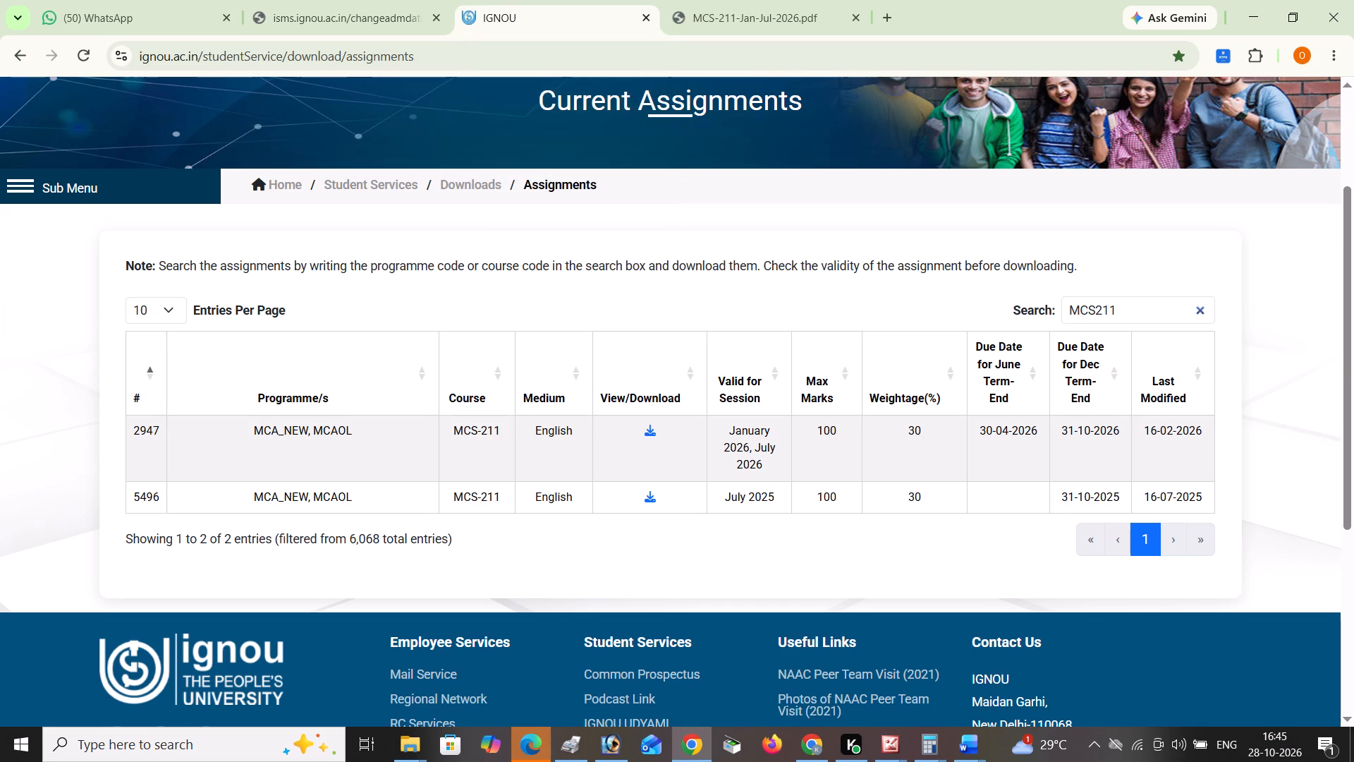
{"action": "double_click", "coordinate": [1090, 310]}
{"action": "key", "text": "ctrl+v"}
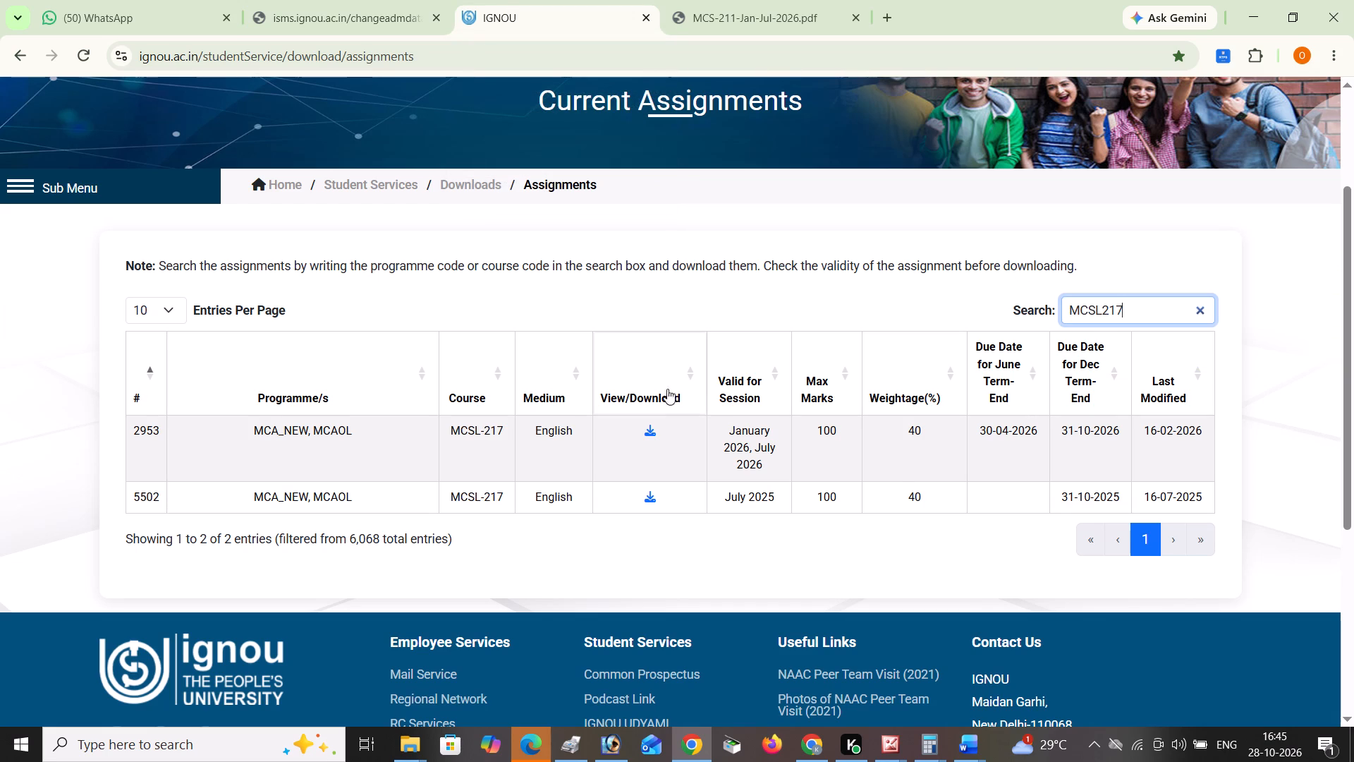
{"action": "scroll", "coordinate": [755, 446], "scroll_direction": "down", "scroll_amount": 1}
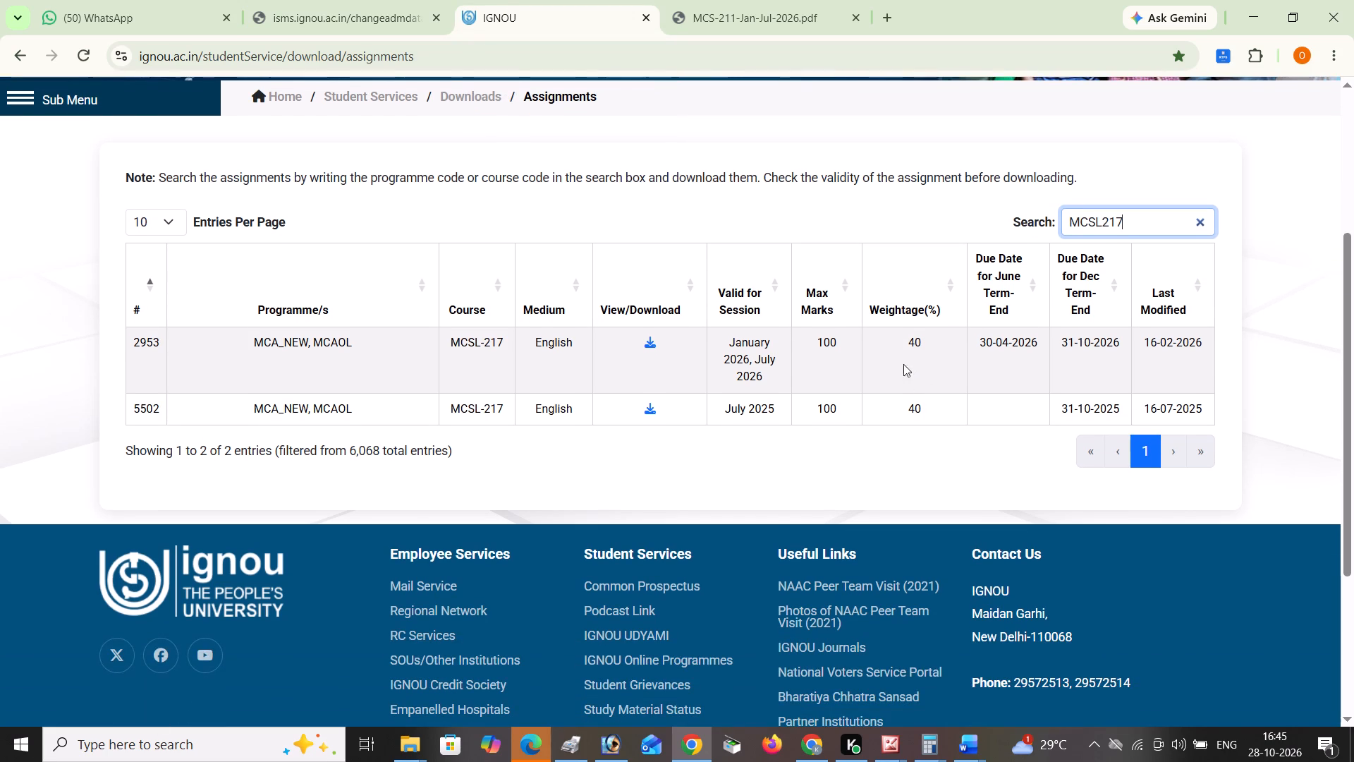
{"action": "left_click", "coordinate": [649, 342]}
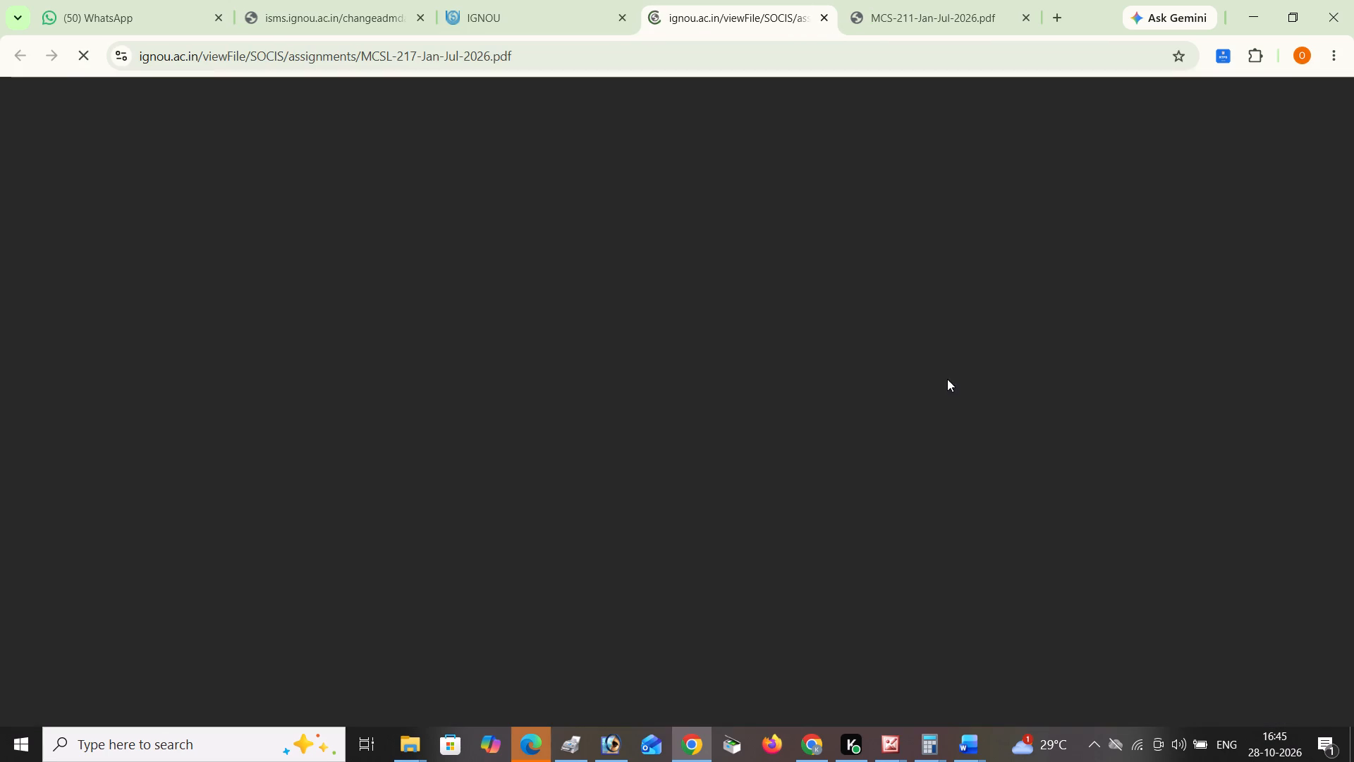
Look through the MCSL-217 January 2026, July 2026 assignment PDF to examine its course heading and question page.
{"action": "scroll", "coordinate": [755, 377], "scroll_direction": "down", "scroll_amount": 5}
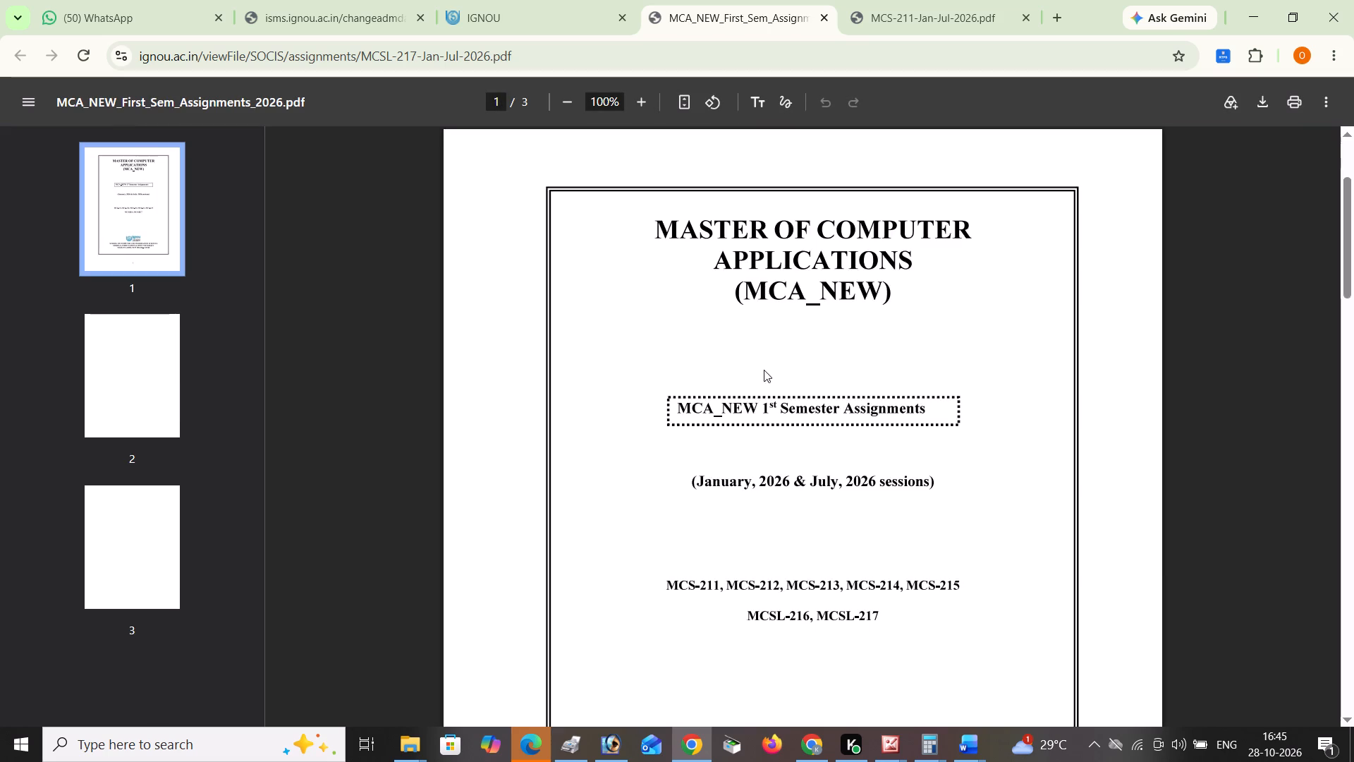
{"action": "scroll", "coordinate": [779, 370], "scroll_direction": "down", "scroll_amount": 11}
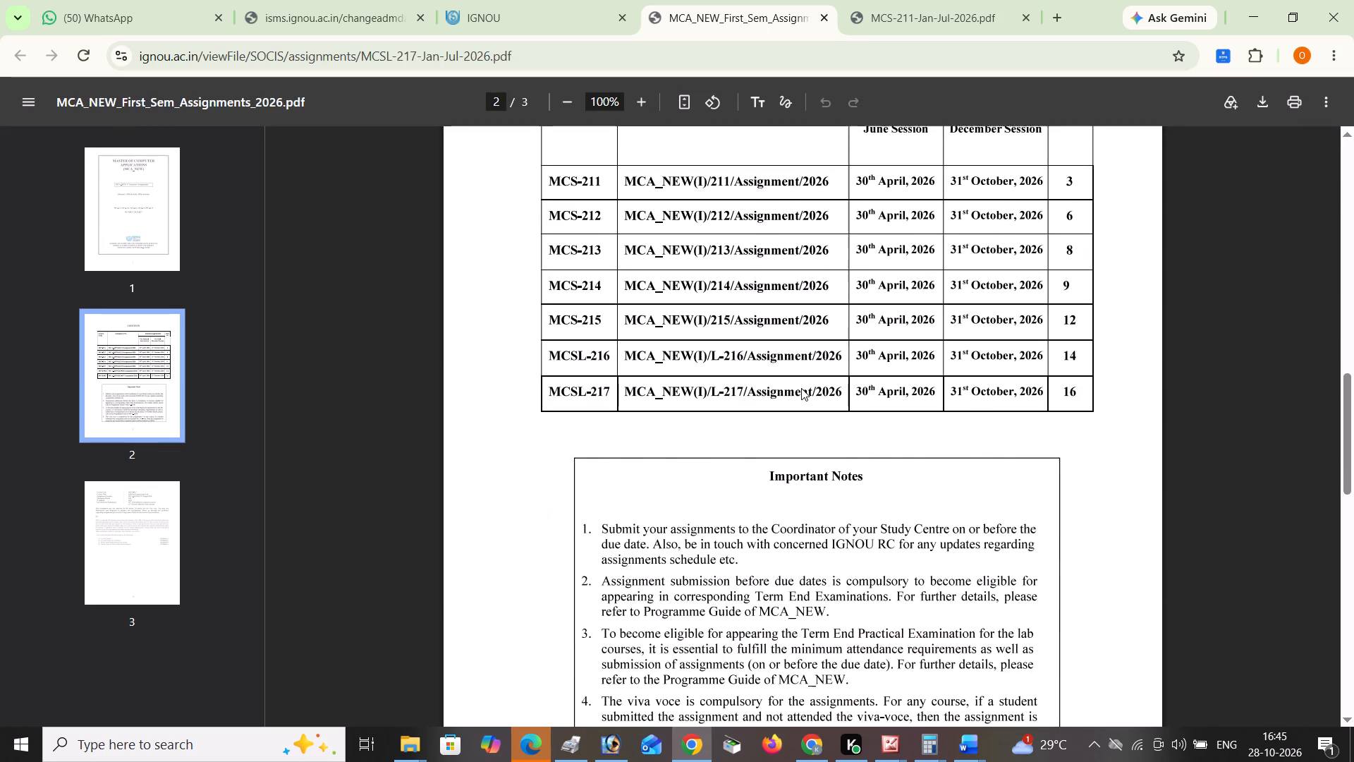
{"action": "scroll", "coordinate": [801, 388], "scroll_direction": "down", "scroll_amount": 8}
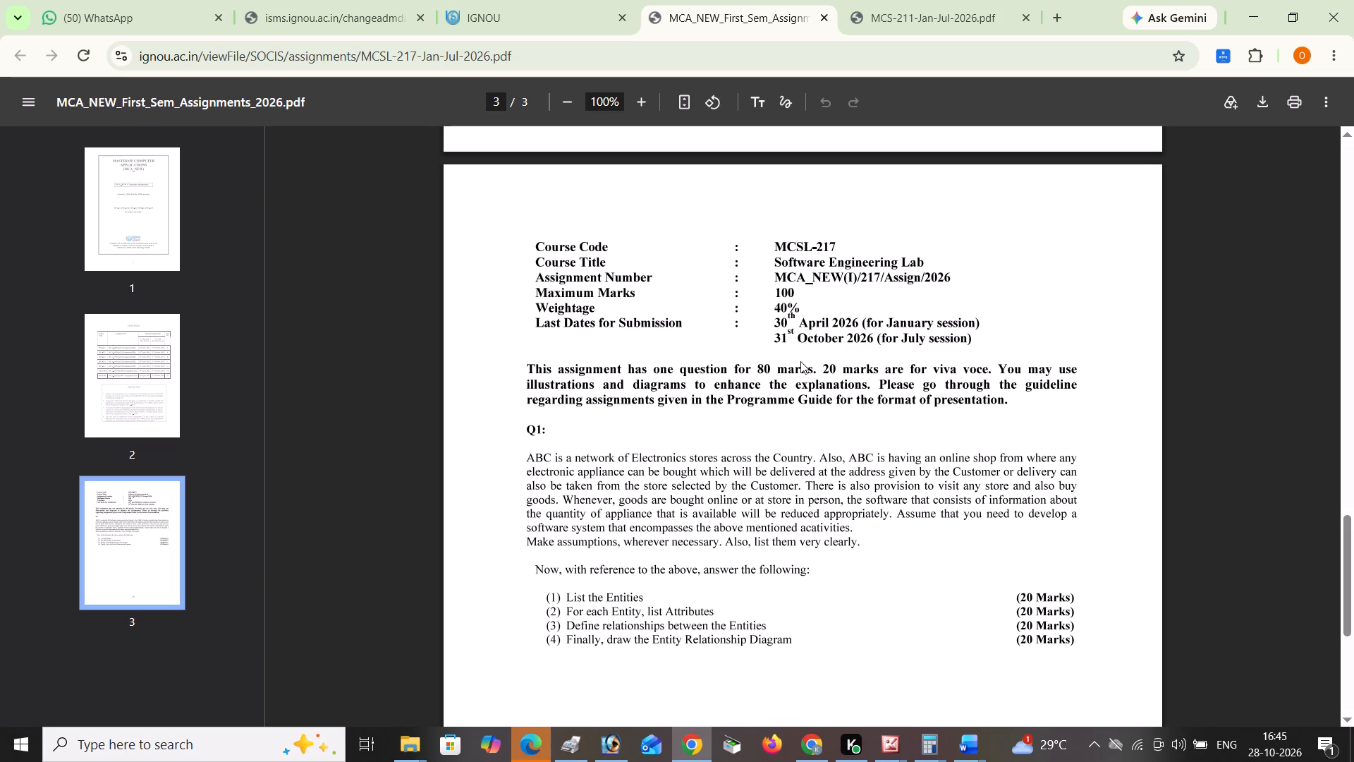
{"action": "scroll", "coordinate": [792, 365], "scroll_direction": "down", "scroll_amount": 4}
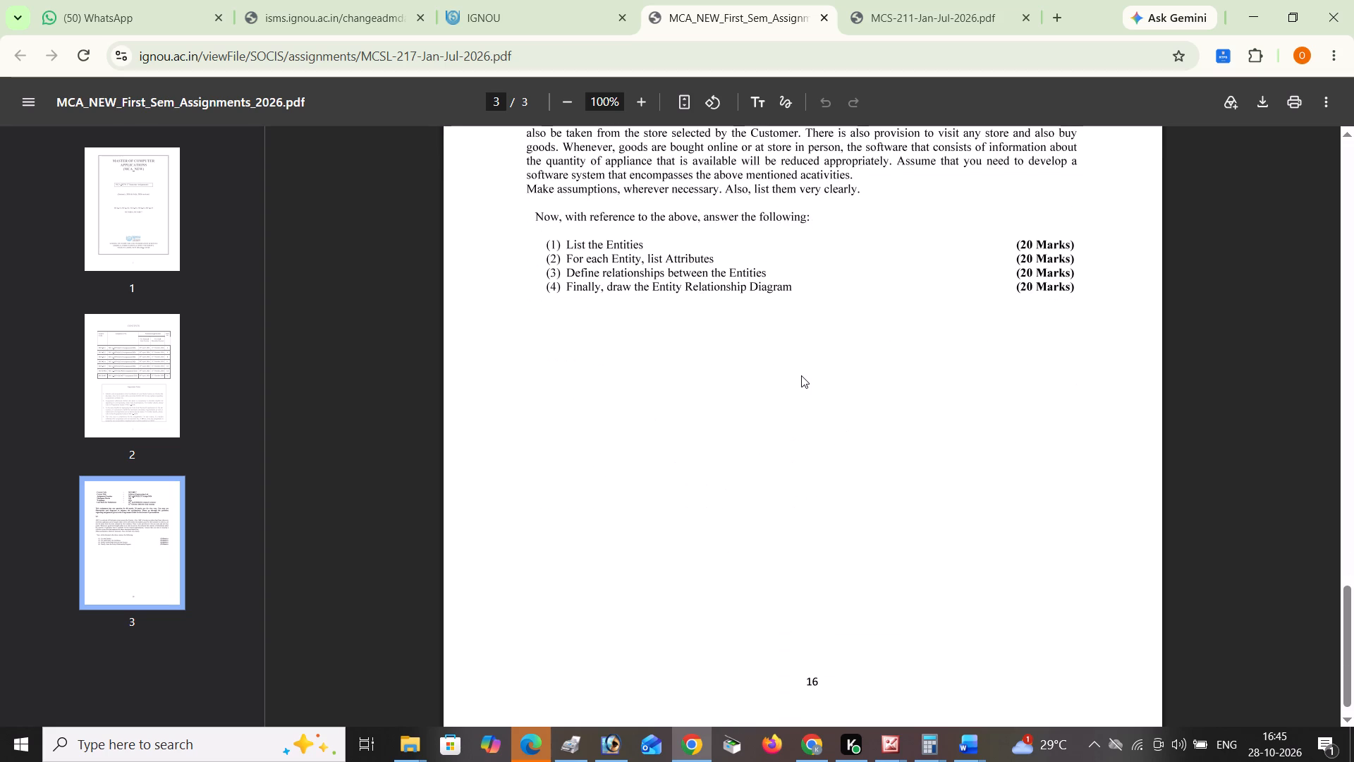
{"action": "scroll", "coordinate": [801, 375], "scroll_direction": "down", "scroll_amount": 3}
{"action": "scroll", "coordinate": [801, 375], "scroll_direction": "up", "scroll_amount": 6}
{"action": "scroll", "coordinate": [721, 435], "scroll_direction": "down", "scroll_amount": 2}
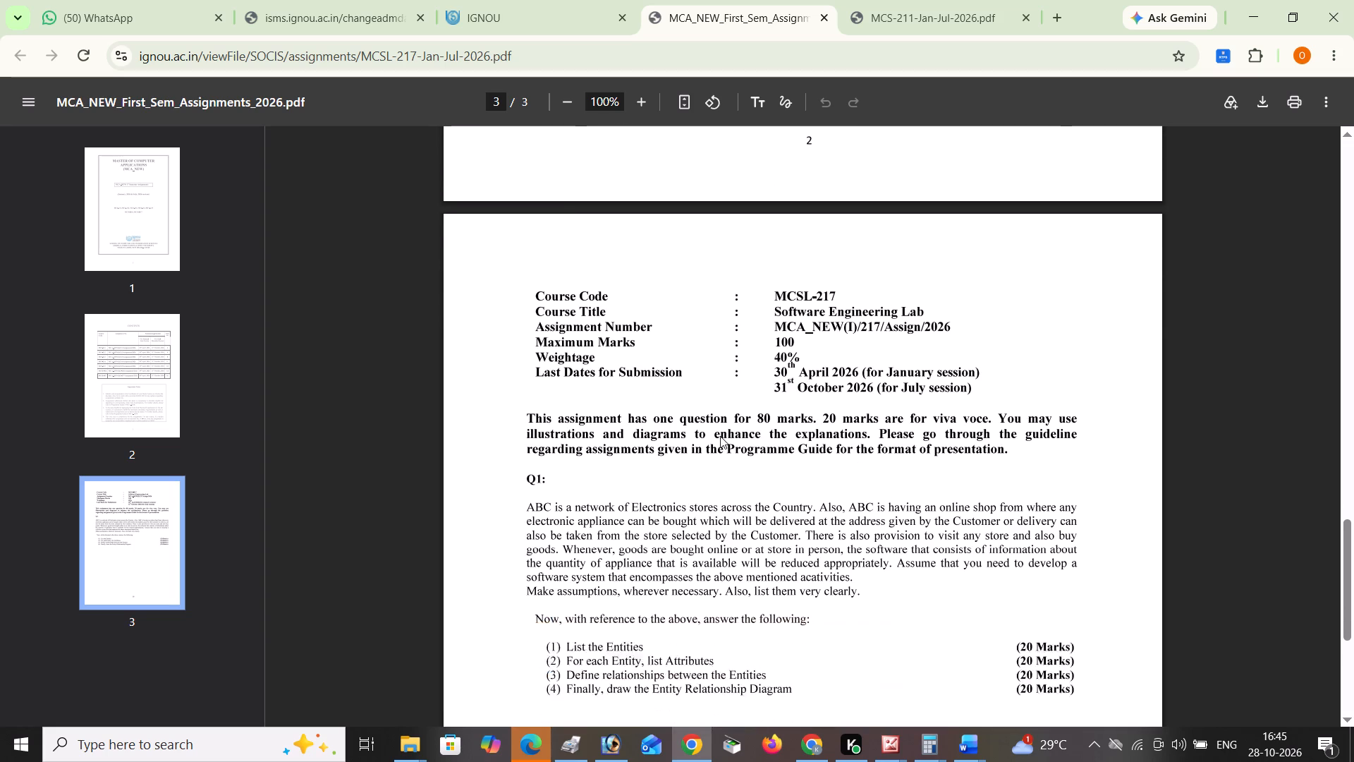
{"action": "scroll", "coordinate": [783, 423], "scroll_direction": "up", "scroll_amount": 3}
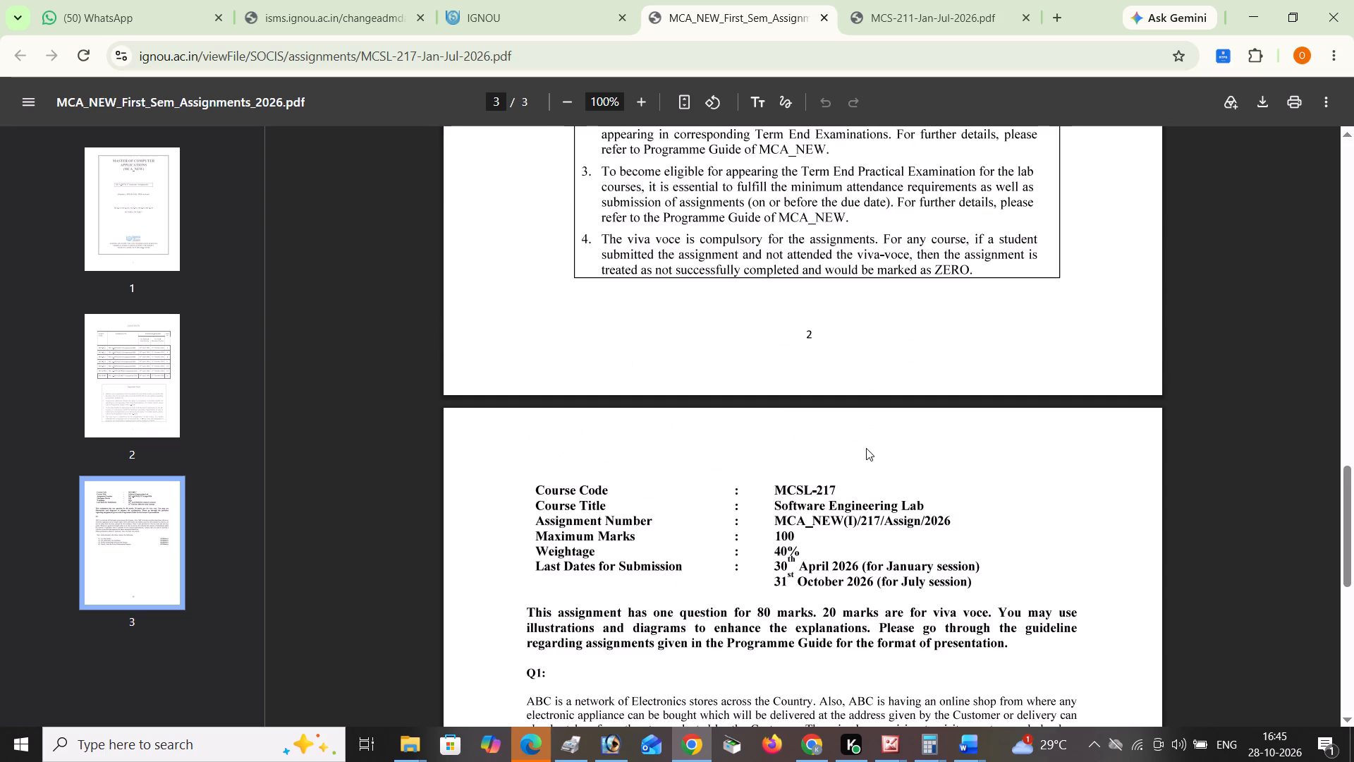
{"action": "scroll", "coordinate": [868, 449], "scroll_direction": "down", "scroll_amount": 1}
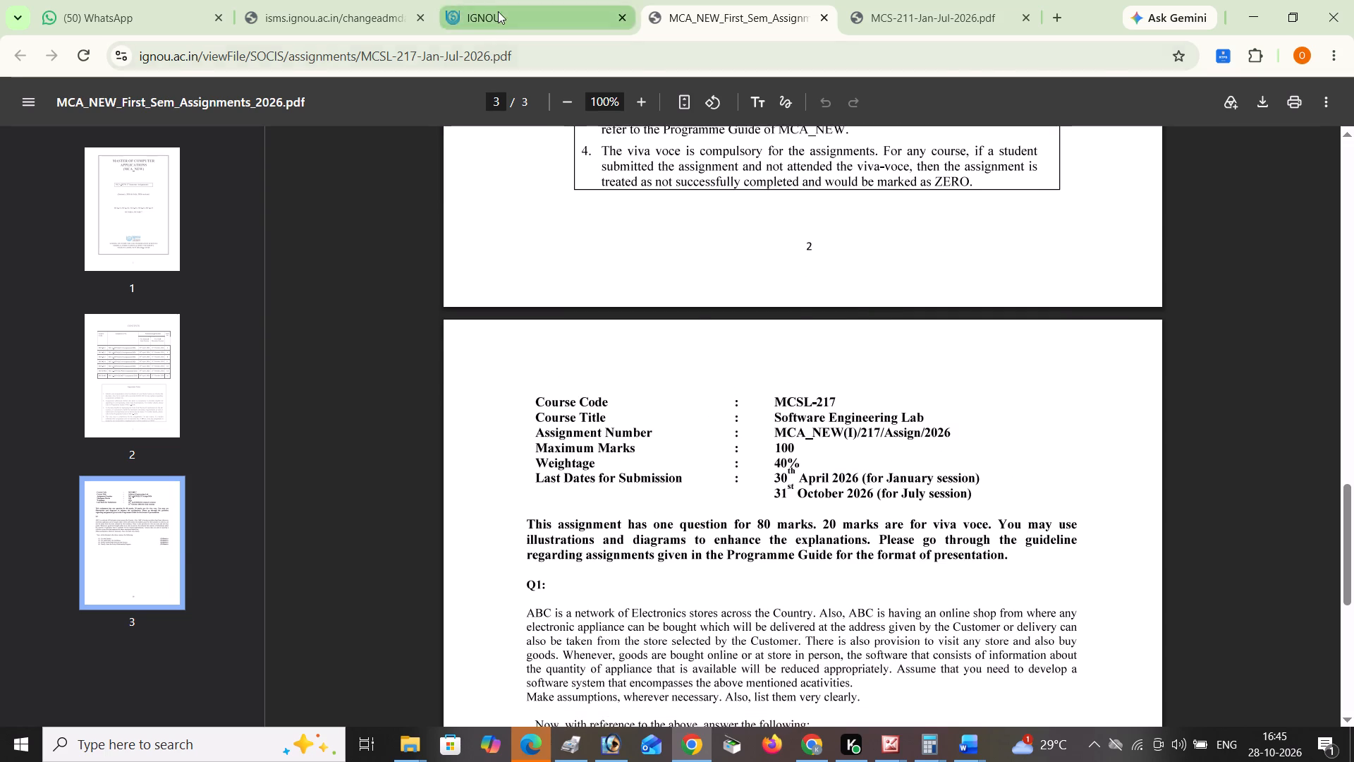
Open the July 2025 assignment PDF for MCSL-217 from the assignments list and examine its submission dates and question page.
{"action": "left_click", "coordinate": [498, 11]}
{"action": "left_click", "coordinate": [647, 409]}
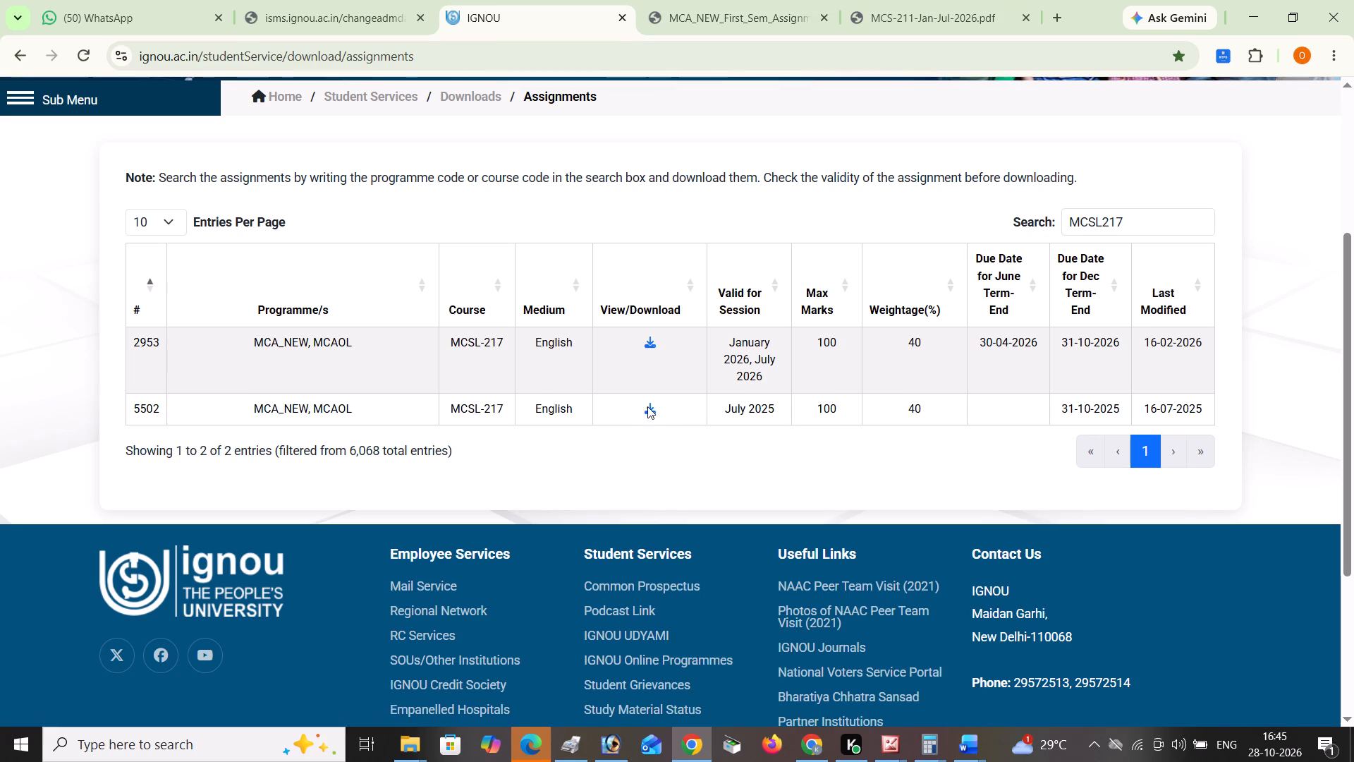
{"action": "scroll", "coordinate": [769, 318], "scroll_direction": "down", "scroll_amount": 5}
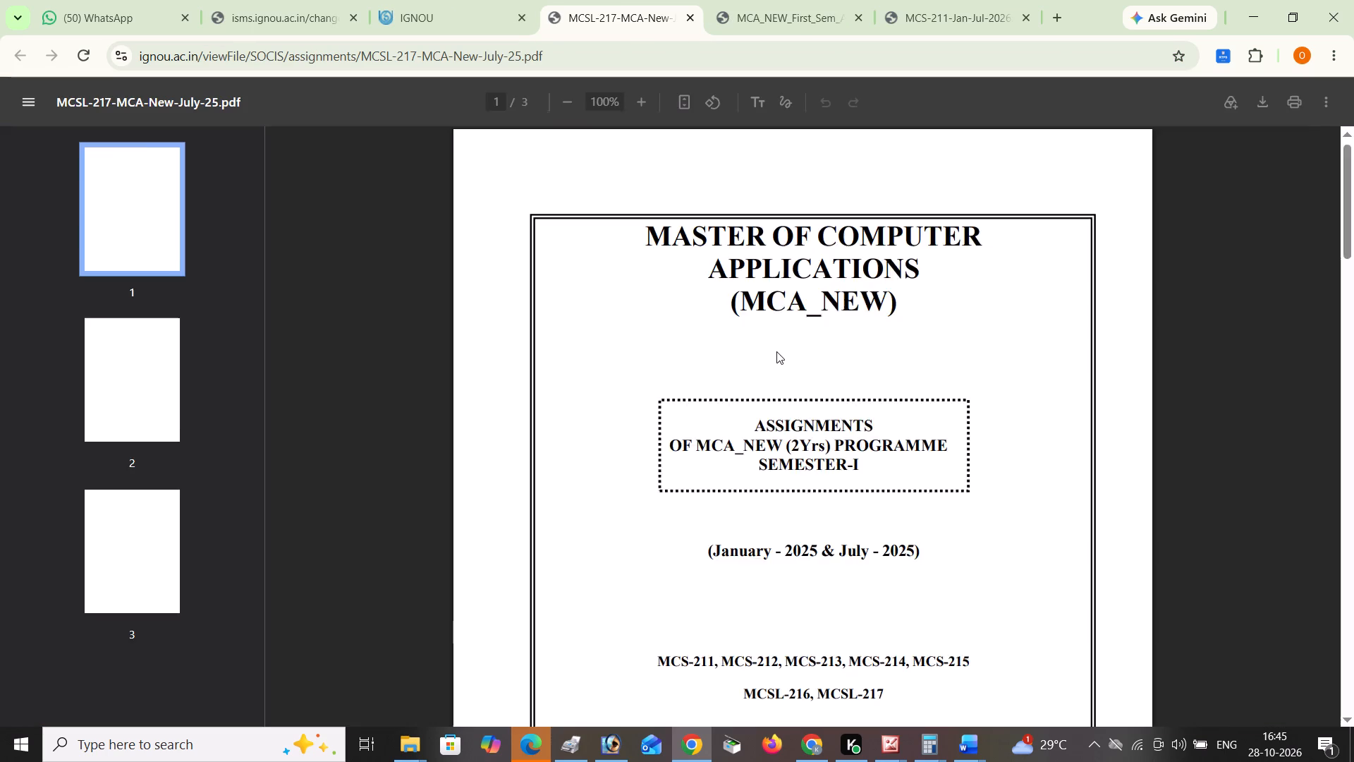
{"action": "scroll", "coordinate": [776, 351], "scroll_direction": "down", "scroll_amount": 20}
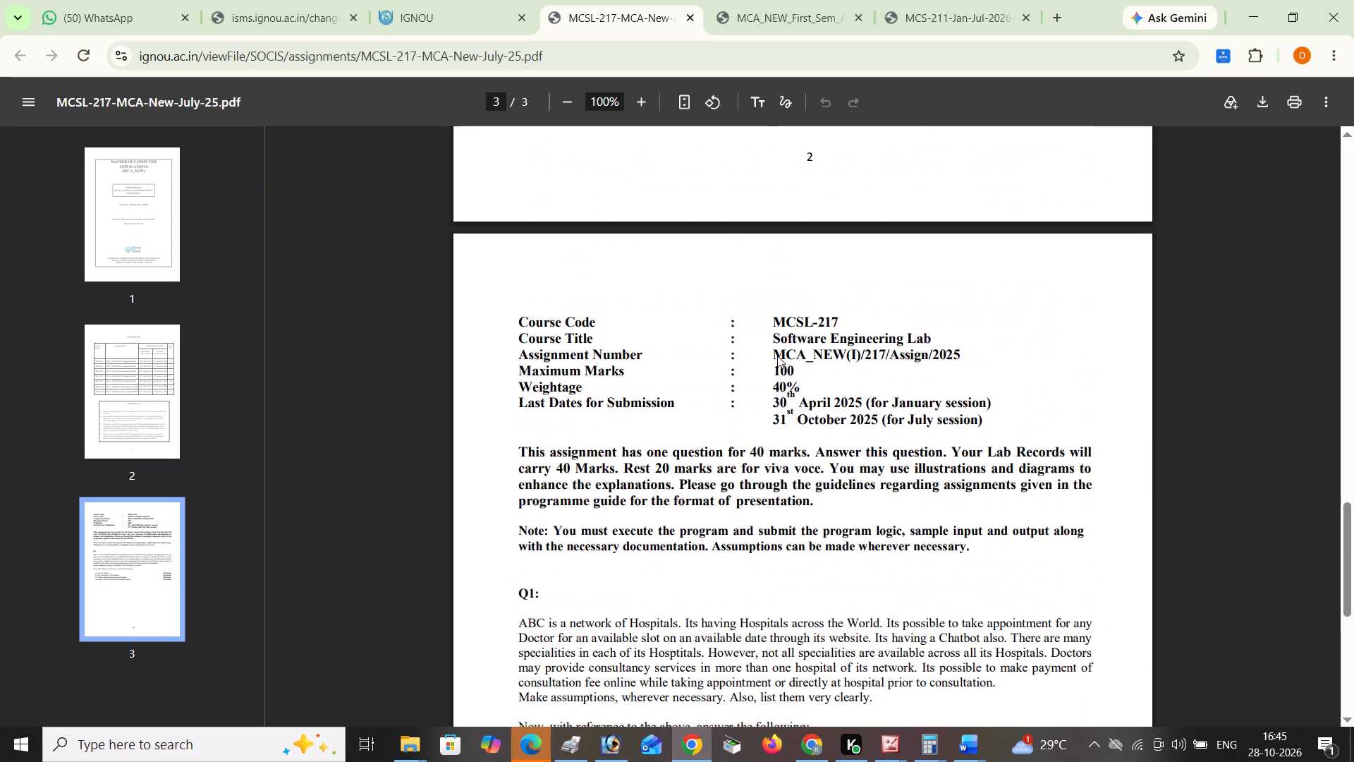
{"action": "scroll", "coordinate": [776, 356], "scroll_direction": "down", "scroll_amount": 8}
{"action": "scroll", "coordinate": [776, 362], "scroll_direction": "up", "scroll_amount": 5}
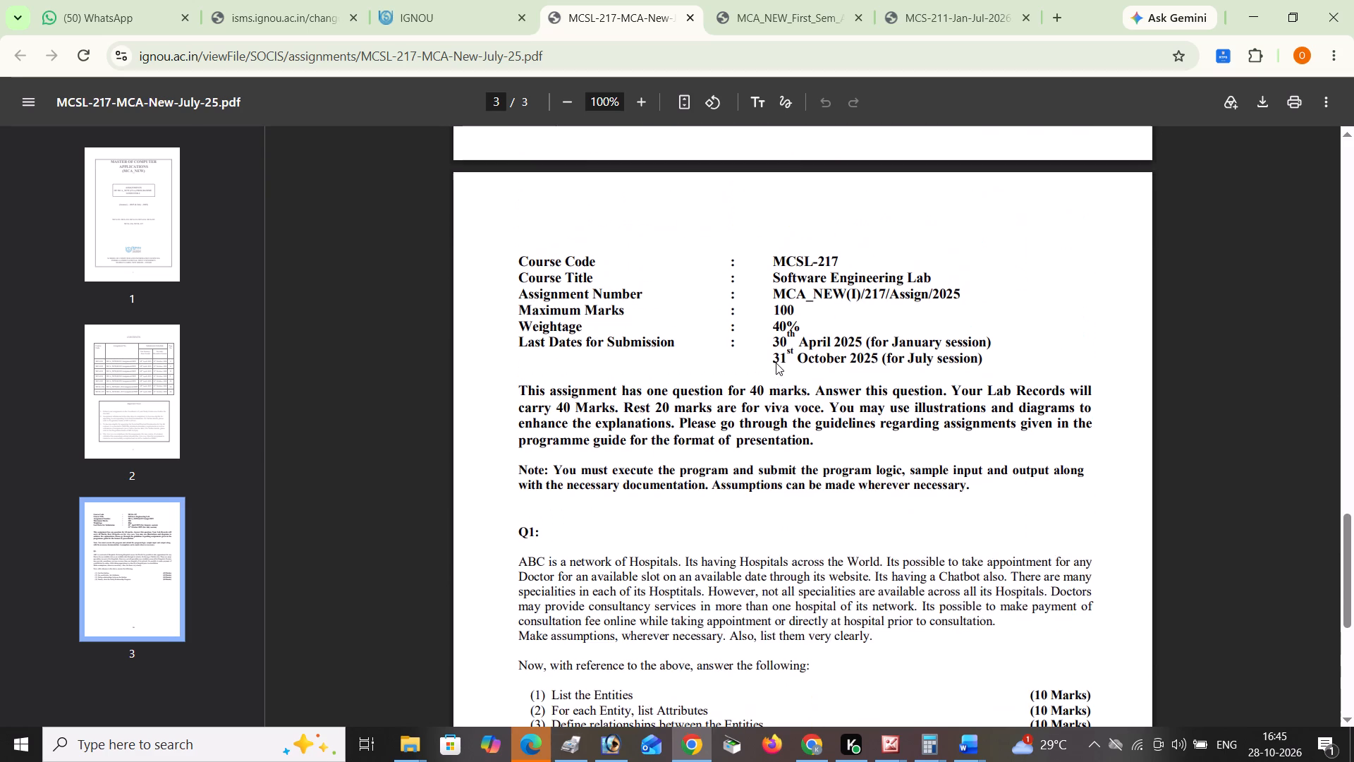
Close both MCSL-217 assignment PDFs and return to the question page of the MCS-211 January-July 2026 PDF.
{"action": "left_click", "coordinate": [442, 6]}
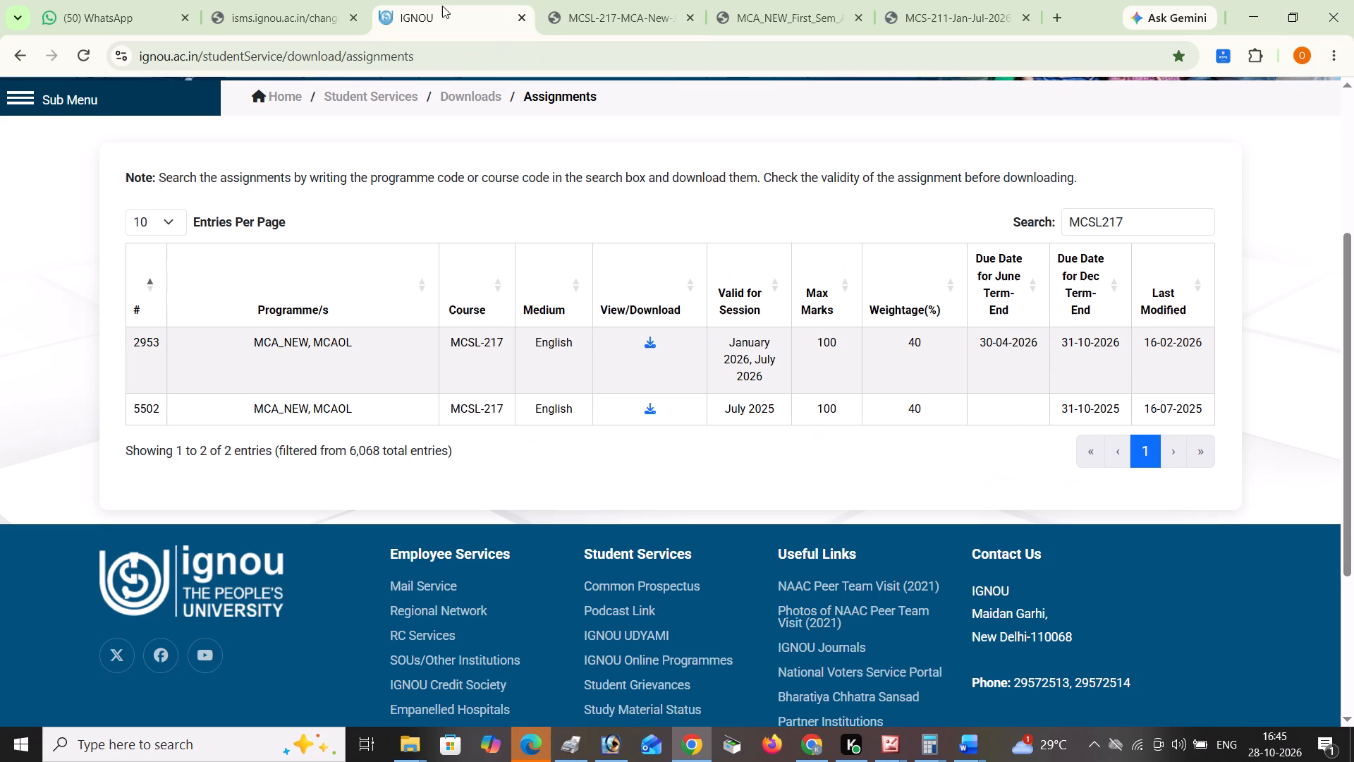
{"action": "left_click", "coordinate": [295, 0]}
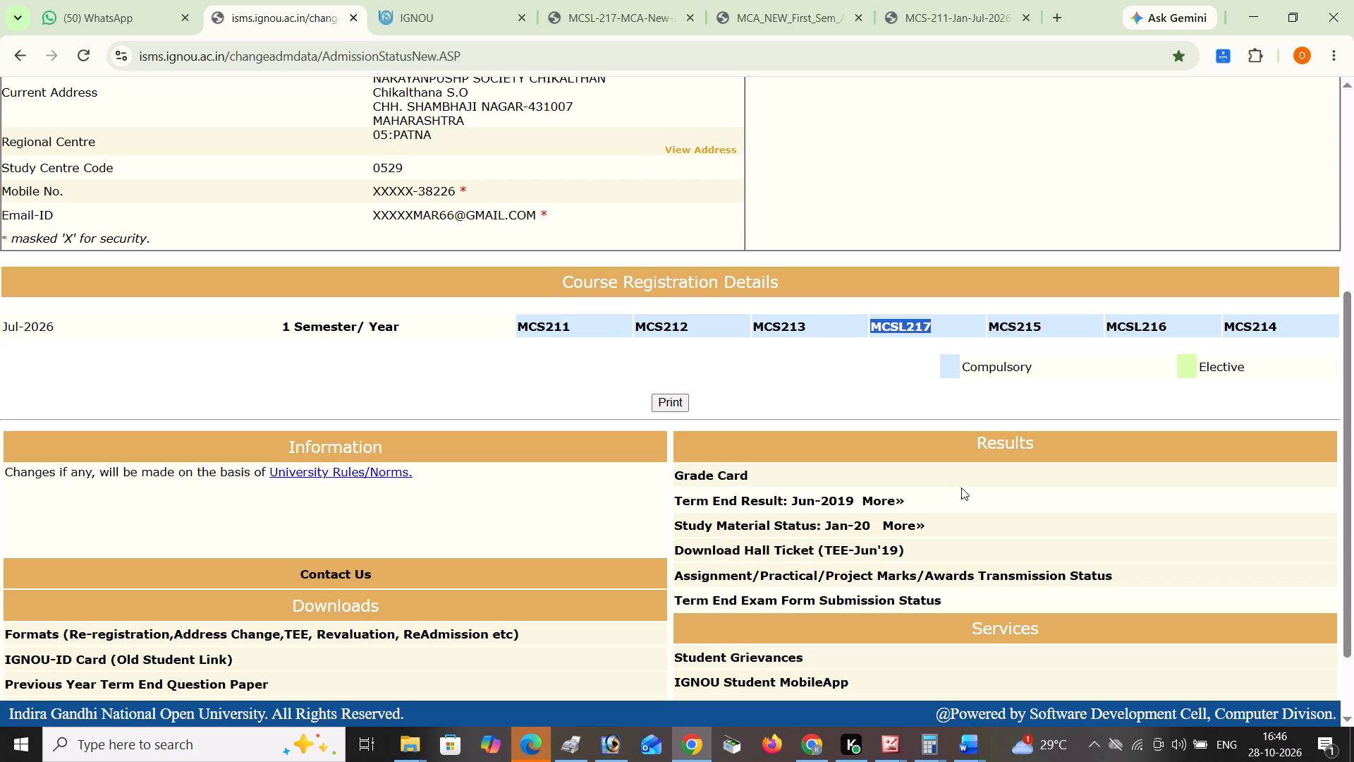
{"action": "triple_click", "coordinate": [538, 322]}
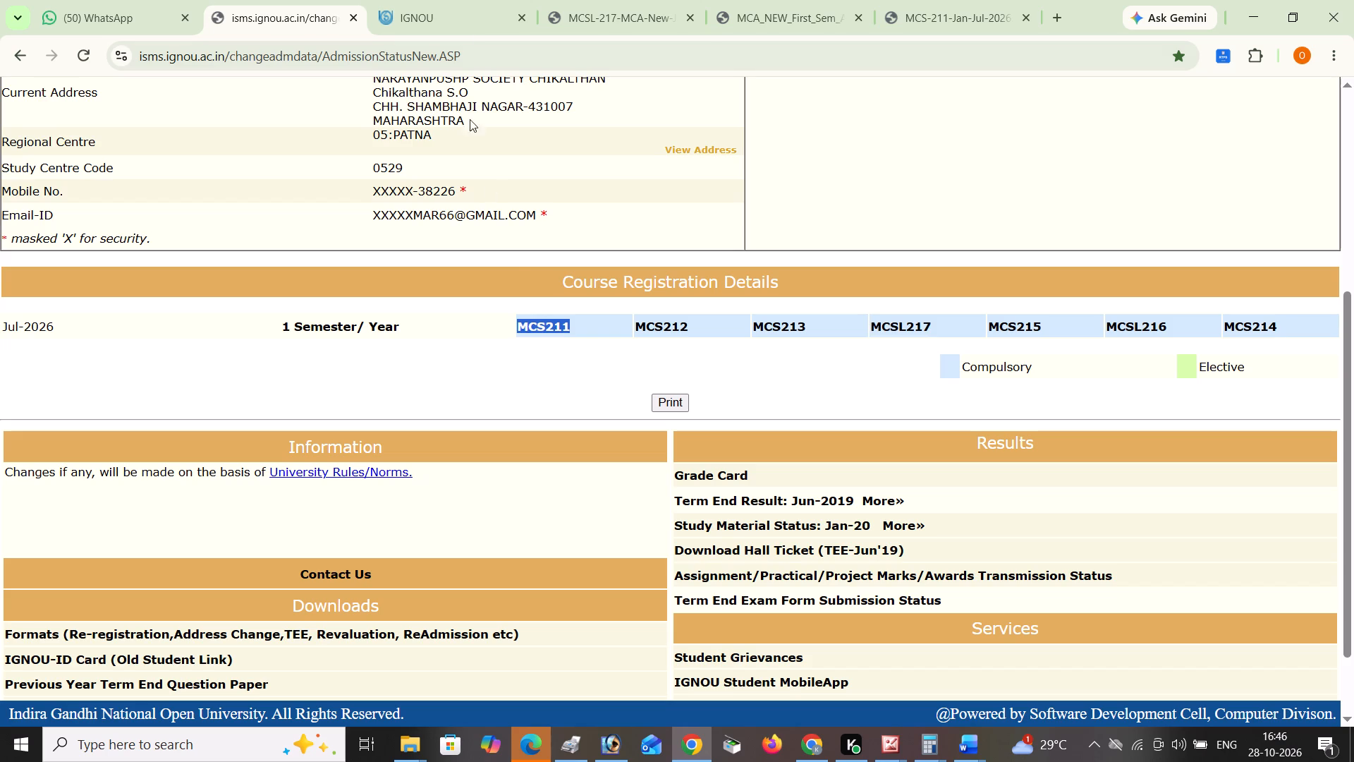
{"action": "left_click", "coordinate": [687, 18]}
{"action": "left_click", "coordinate": [687, 18]}
{"action": "left_click", "coordinate": [648, 4]}
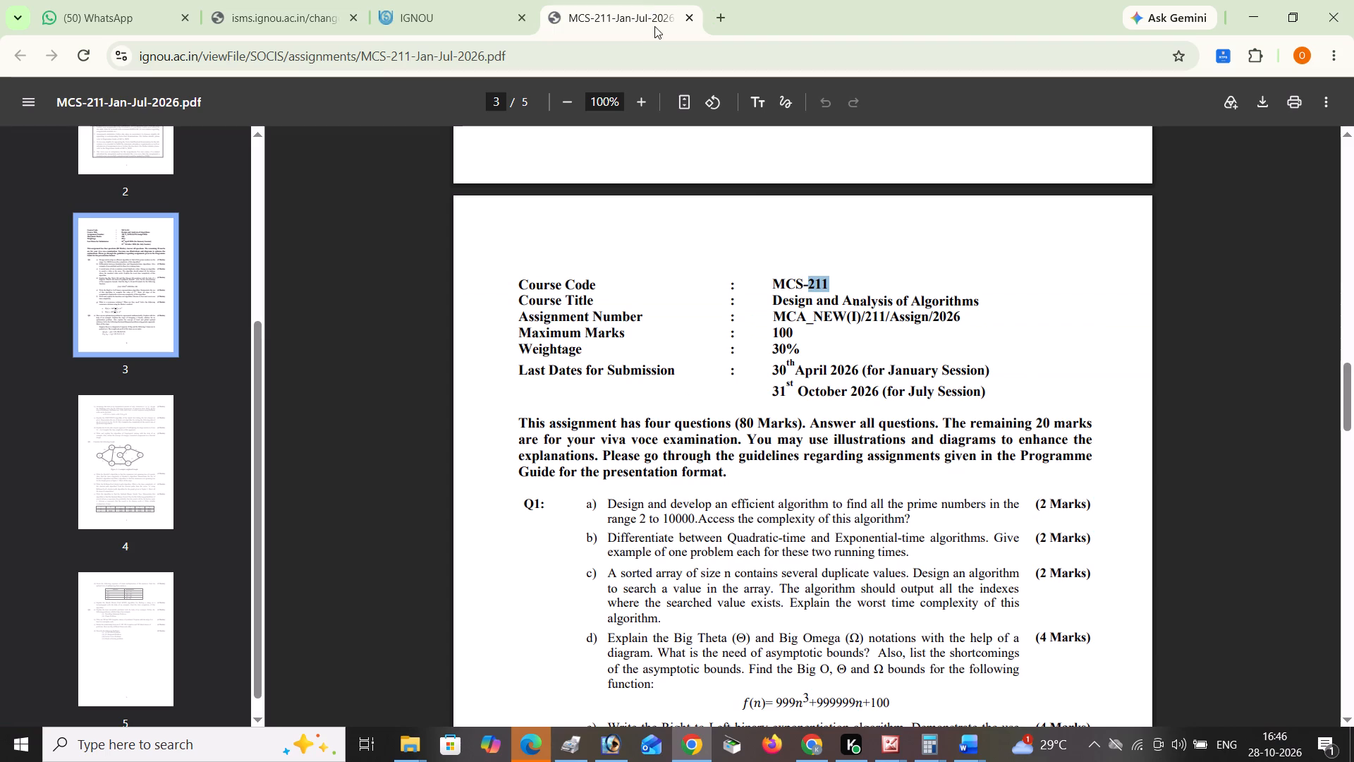
{"action": "scroll", "coordinate": [812, 337], "scroll_direction": "down", "scroll_amount": 7}
{"action": "scroll", "coordinate": [822, 382], "scroll_direction": "up", "scroll_amount": 3}
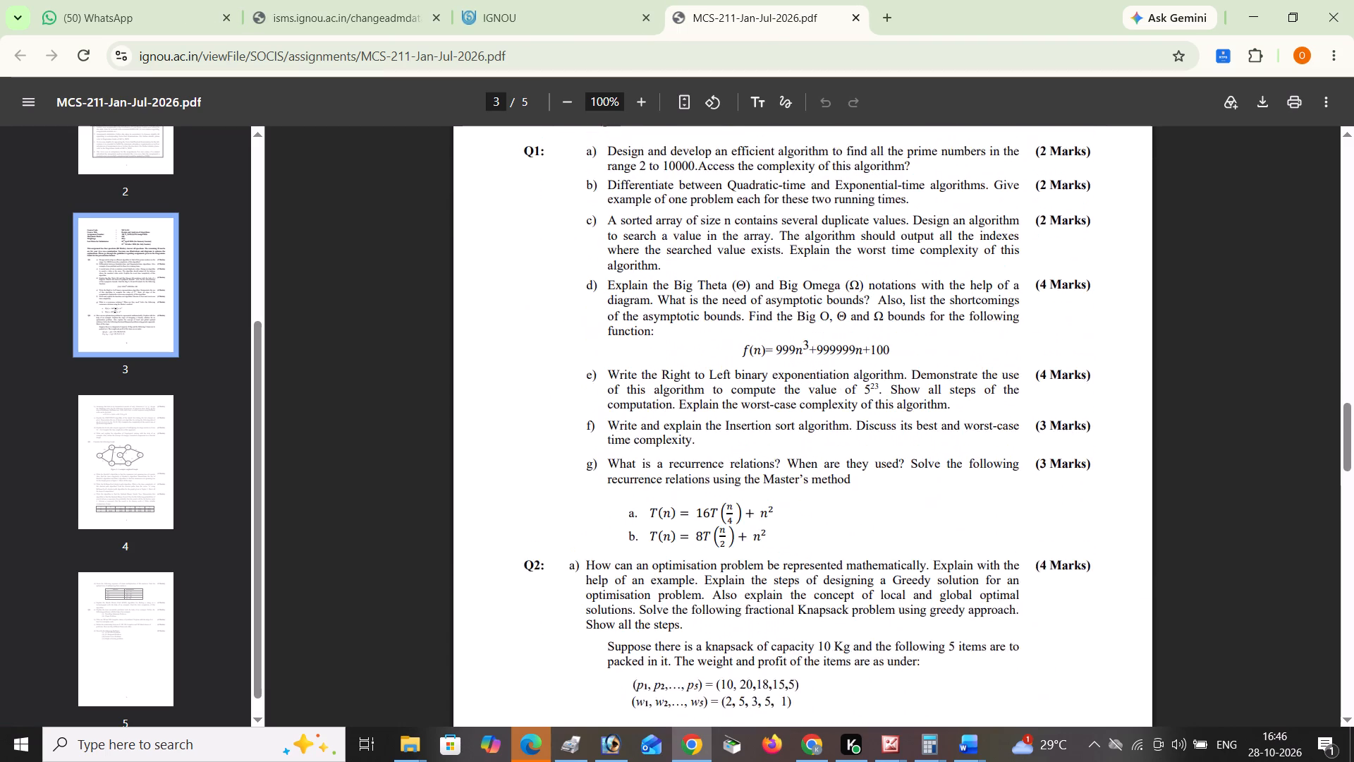
{"action": "scroll", "coordinate": [825, 382], "scroll_direction": "up", "scroll_amount": 2}
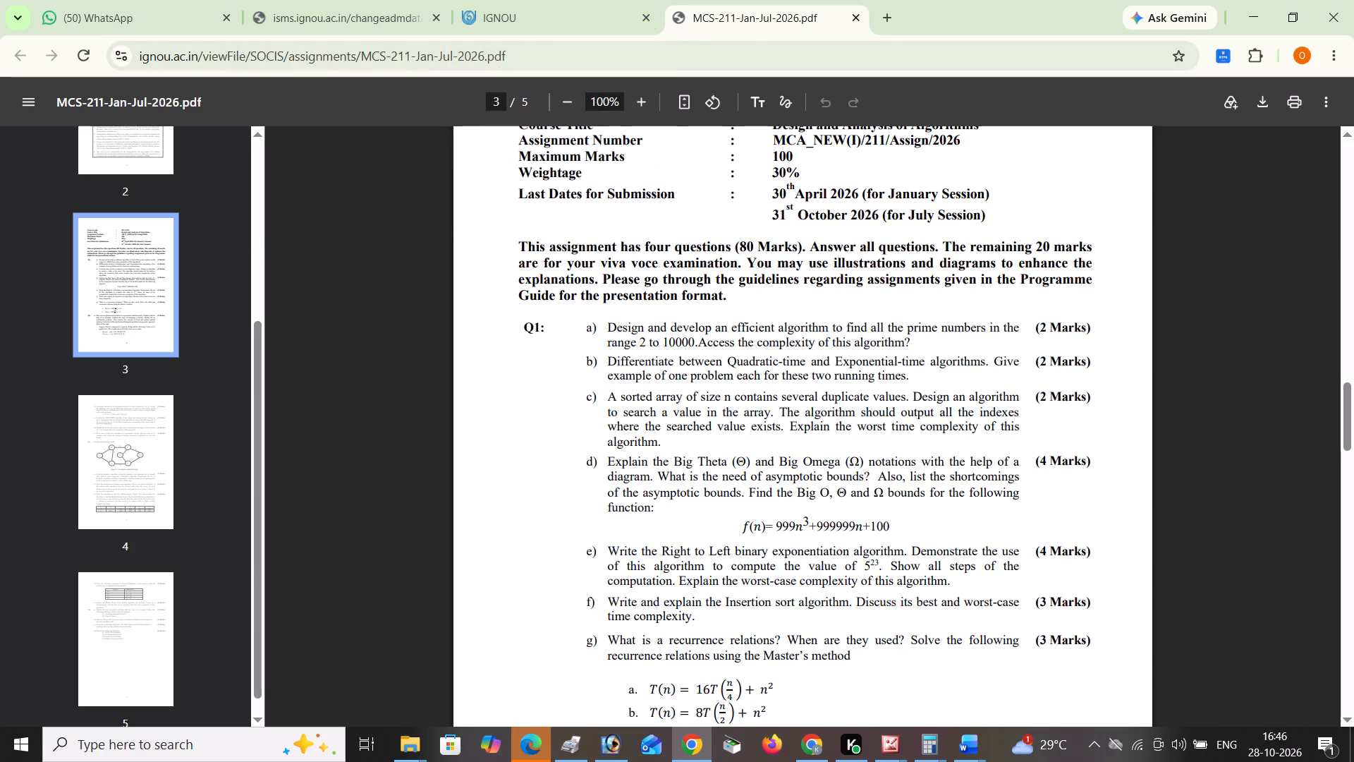
Copy course code MCS211 from the student's details, search the assignments for it, and open its July 2025 PDF.
{"action": "left_click", "coordinate": [532, 8]}
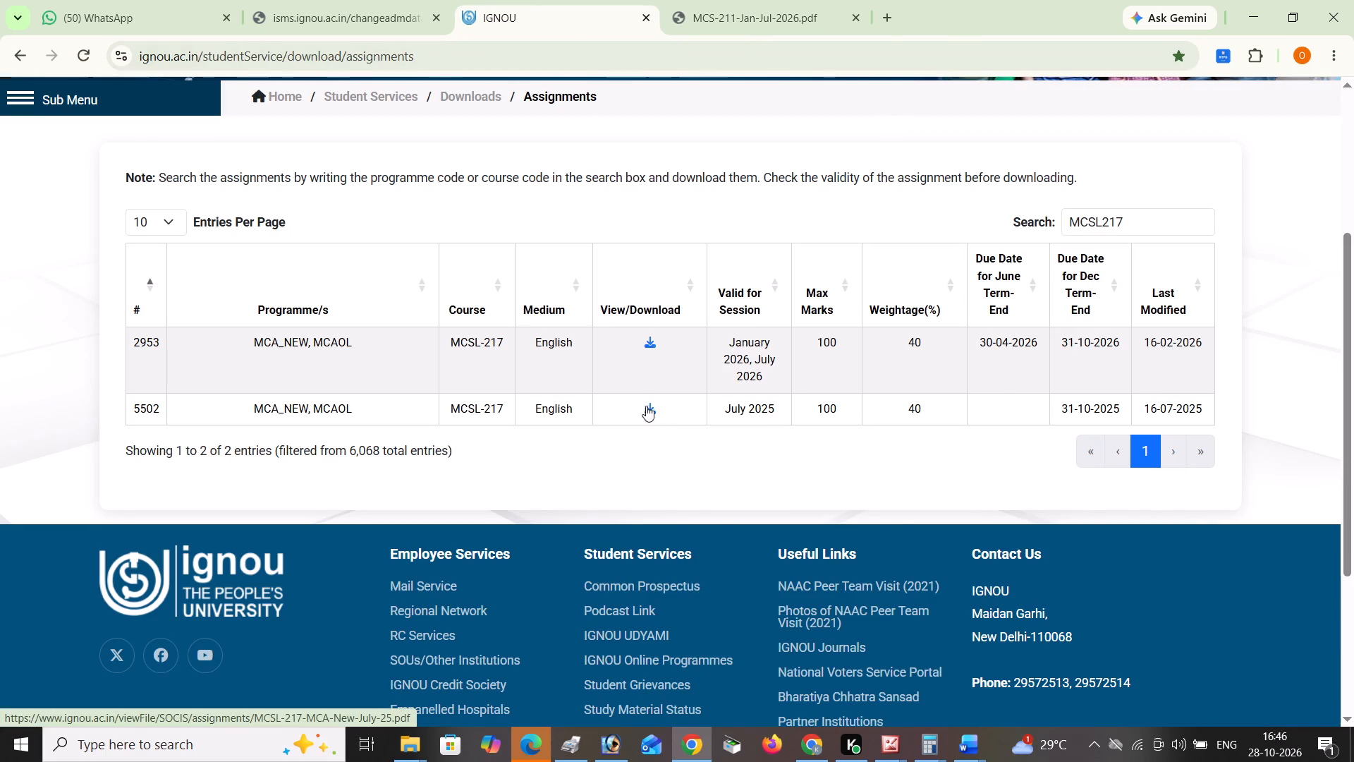
{"action": "left_click", "coordinate": [346, 0]}
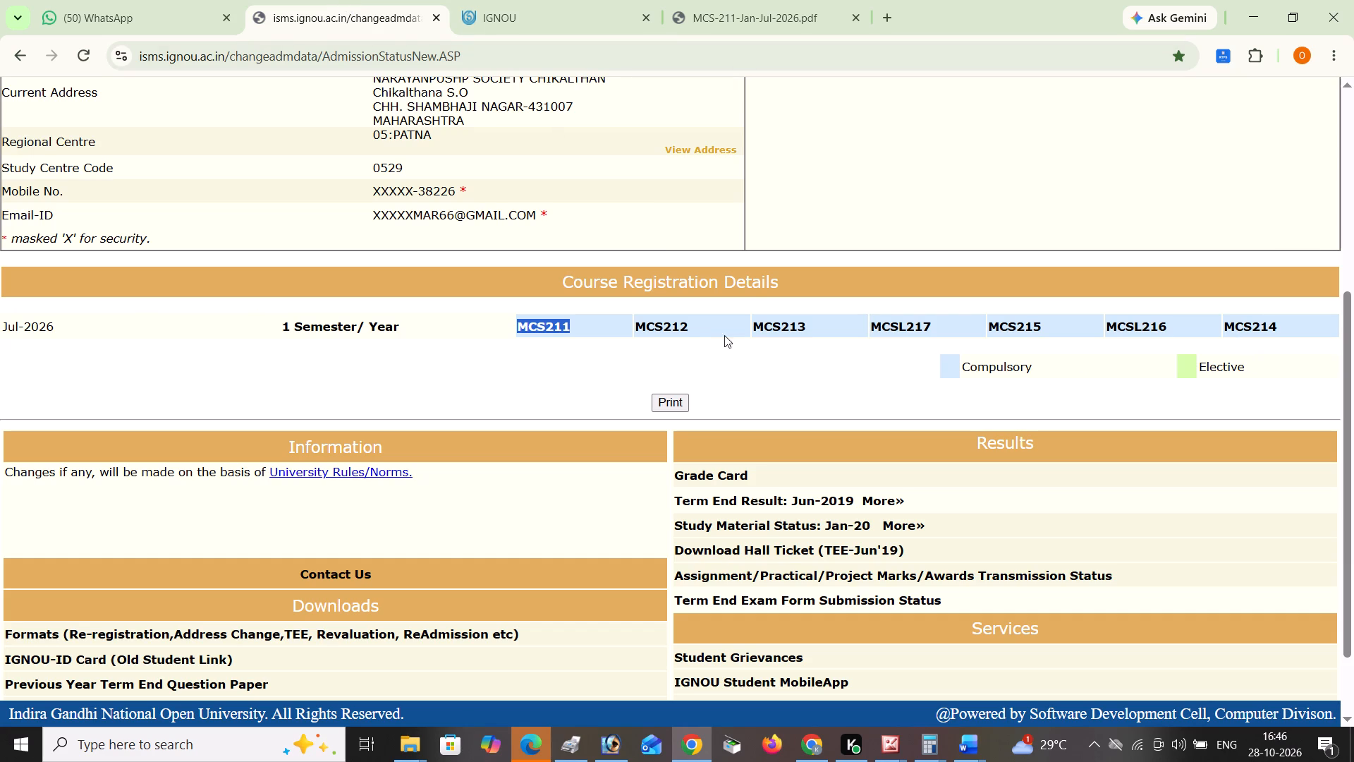
{"action": "key", "text": "ctrl+c"}
{"action": "key", "text": "ctrl+c"}
{"action": "key", "text": "ctrl+c"}
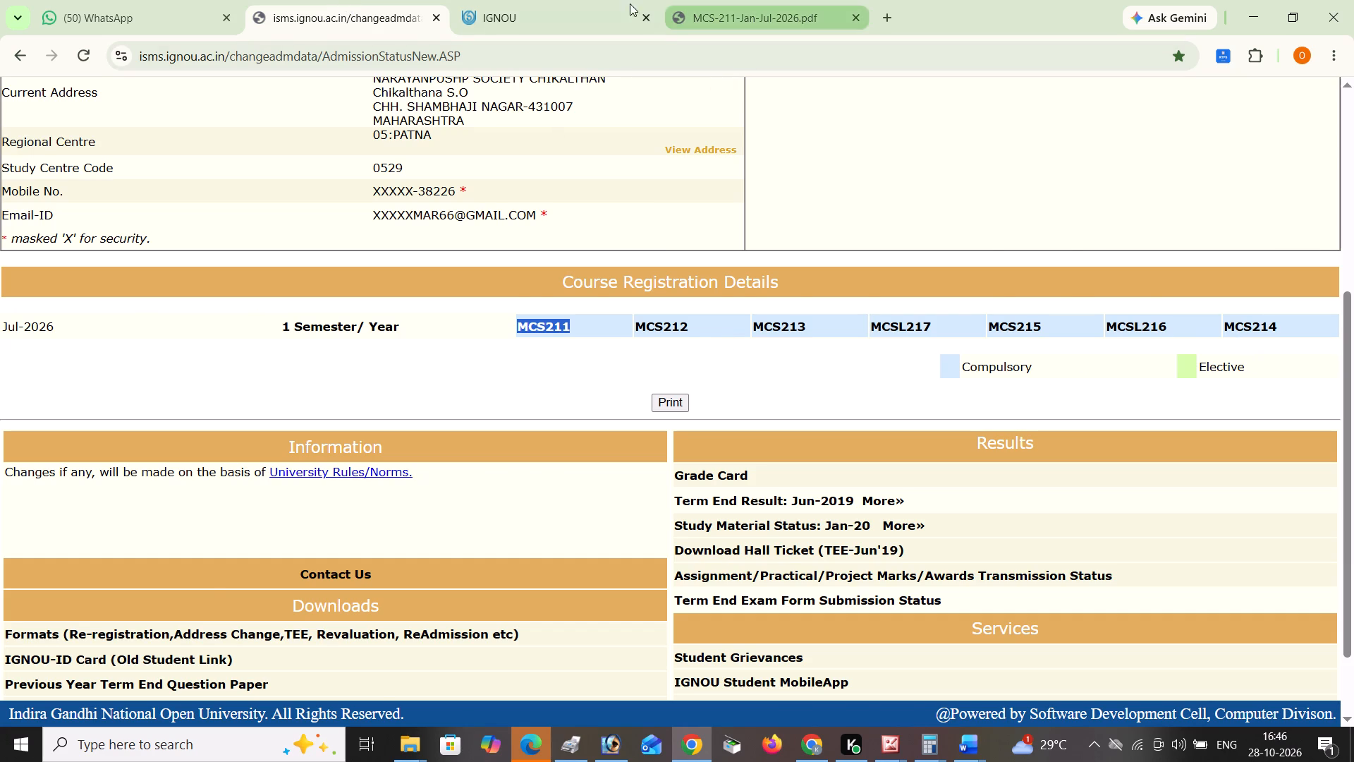
{"action": "left_click", "coordinate": [561, 0]}
{"action": "double_click", "coordinate": [1091, 212]}
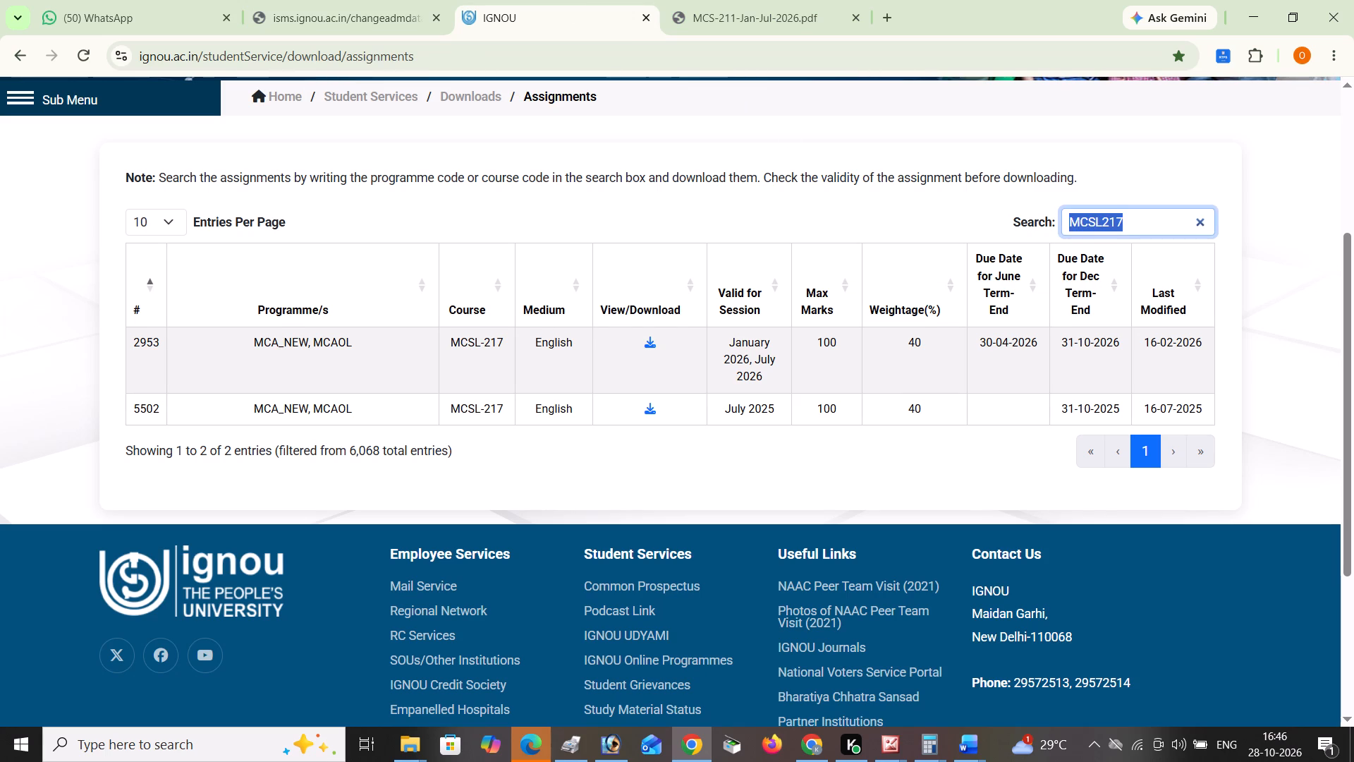
{"action": "key", "text": "ctrl+v"}
{"action": "left_click", "coordinate": [650, 409]}
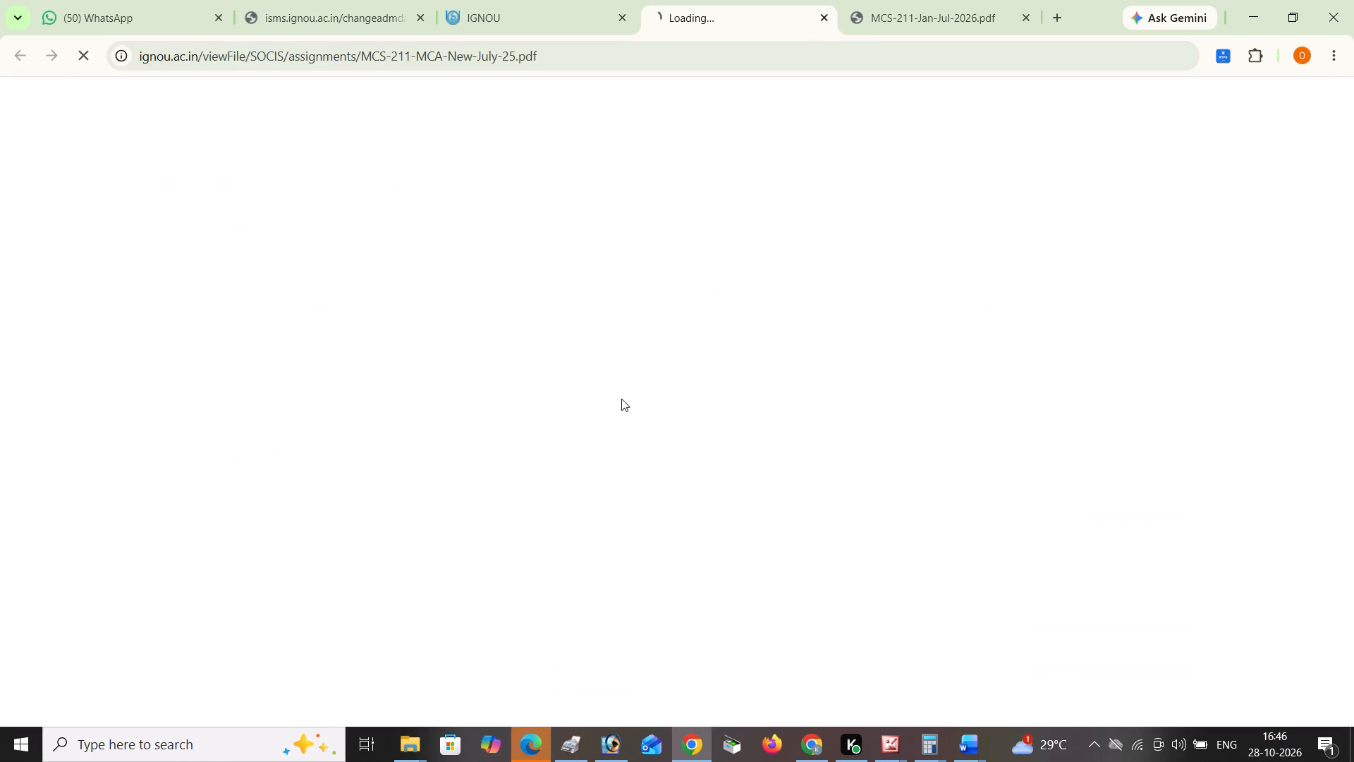
Compare the July 2025 MCS-211 assignment with the January-July 2026 one, examining the submission dates and questions.
{"action": "scroll", "coordinate": [628, 408], "scroll_direction": "down", "scroll_amount": 1}
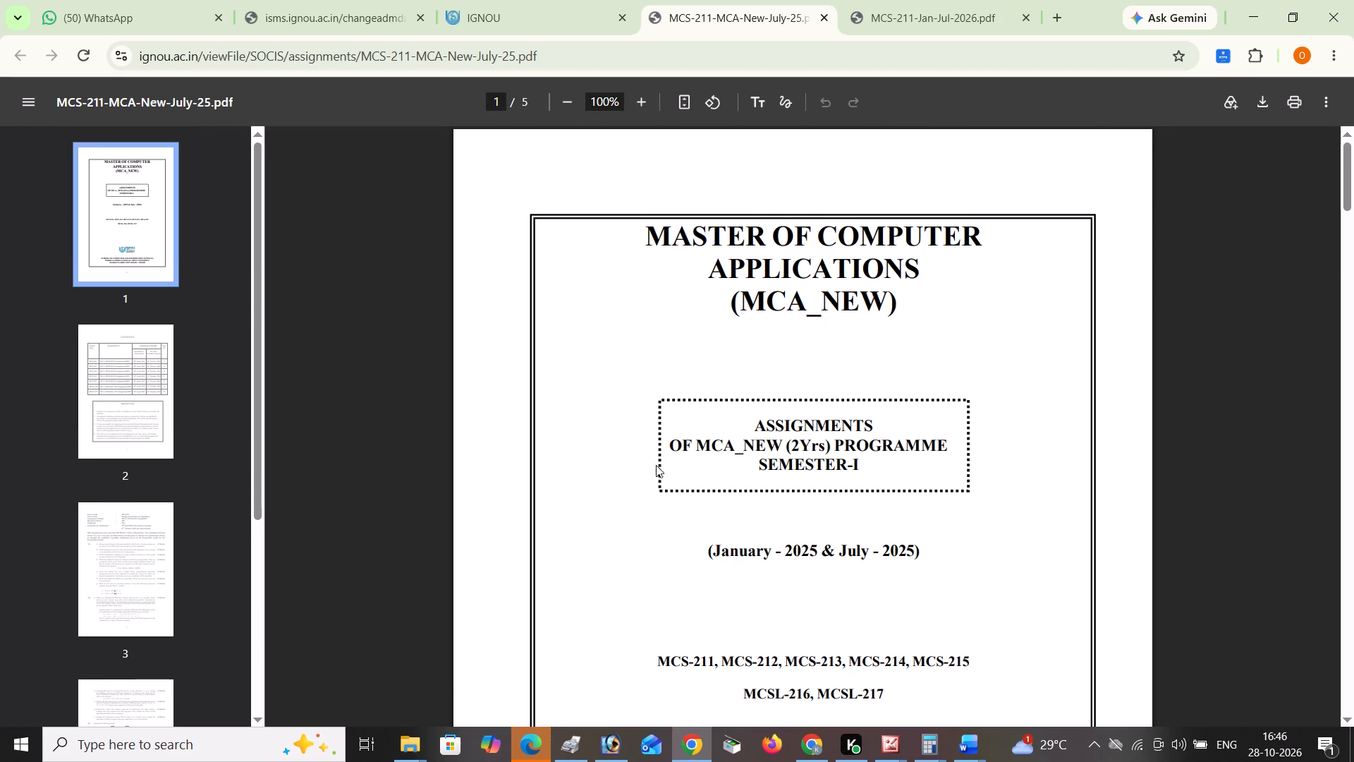
{"action": "scroll", "coordinate": [657, 468], "scroll_direction": "down", "scroll_amount": 5}
{"action": "scroll", "coordinate": [676, 504], "scroll_direction": "down", "scroll_amount": 17}
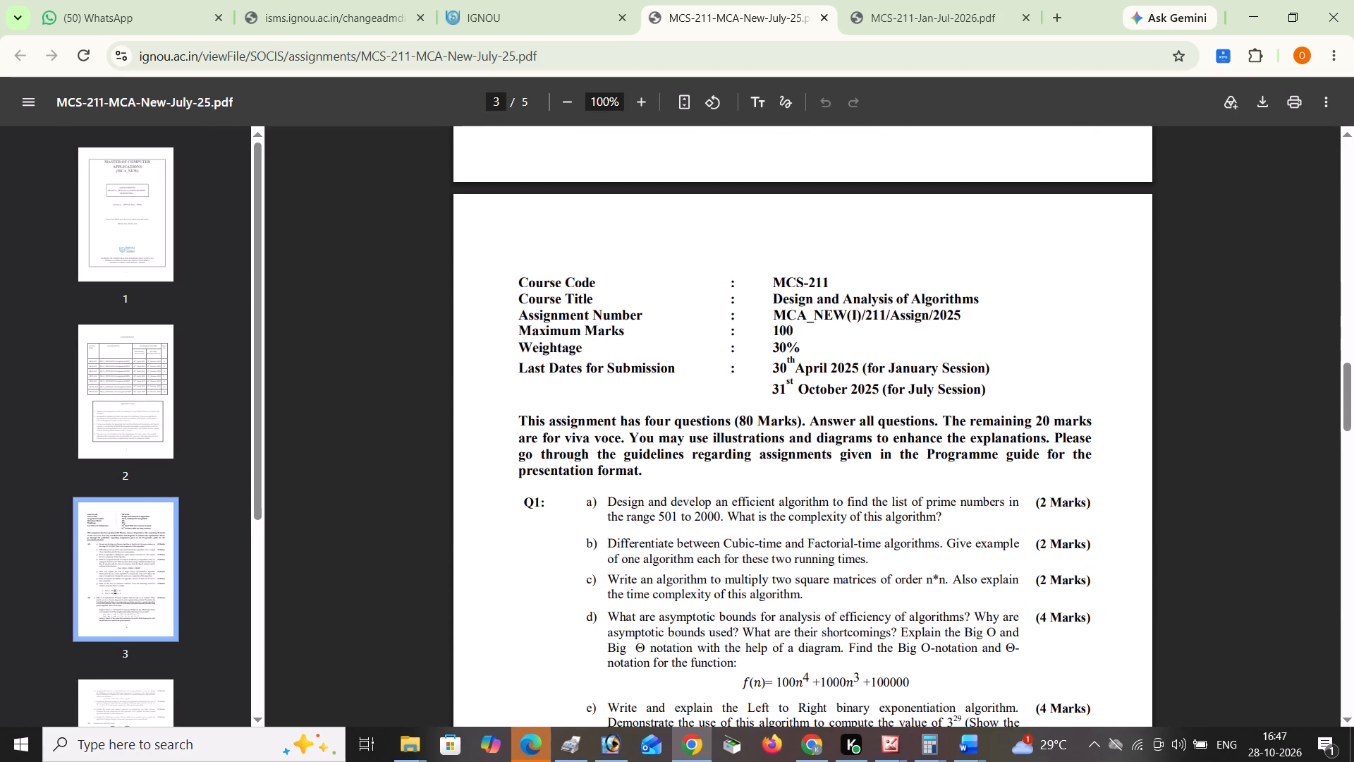
{"action": "scroll", "coordinate": [865, 521], "scroll_direction": "up", "scroll_amount": 3}
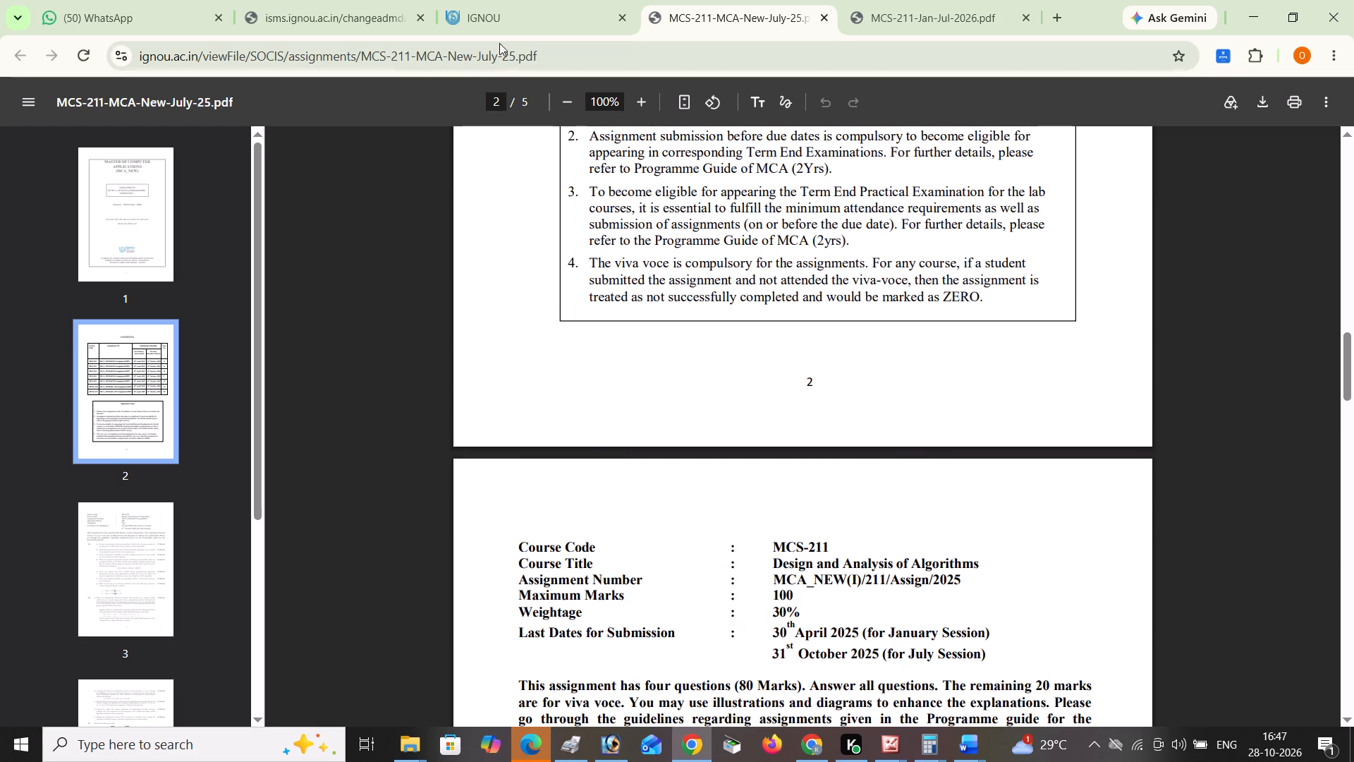
{"action": "left_click", "coordinate": [932, 0]}
{"action": "scroll", "coordinate": [942, 299], "scroll_direction": "up", "scroll_amount": 2}
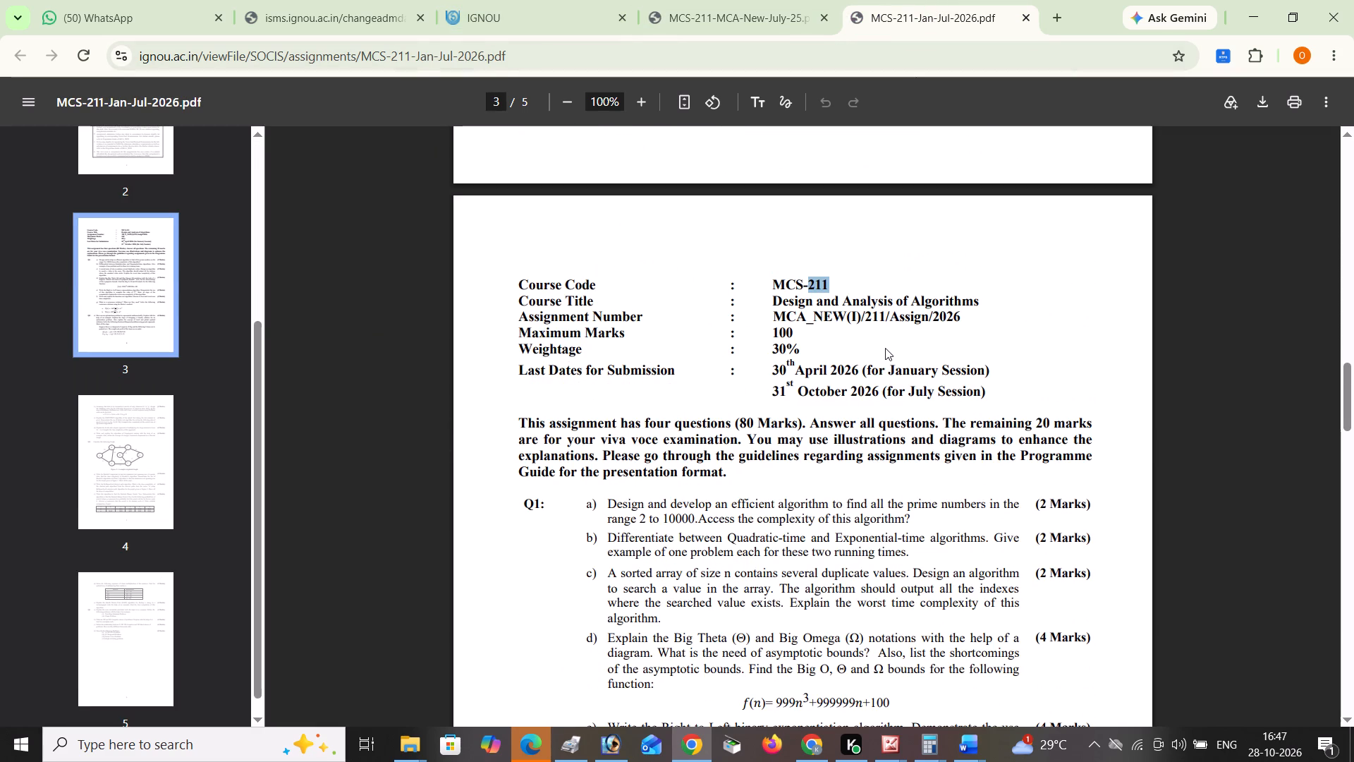
{"action": "scroll", "coordinate": [847, 344], "scroll_direction": "down", "scroll_amount": 1}
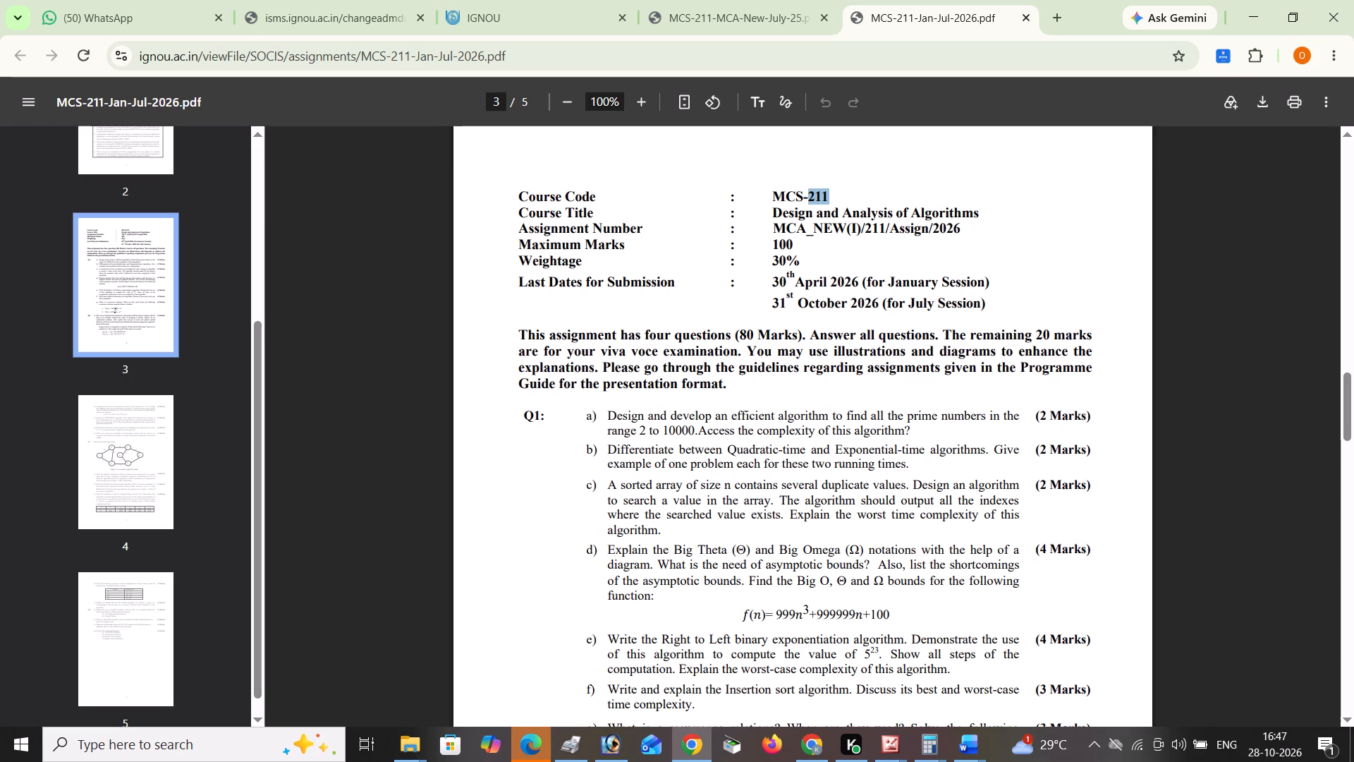
{"action": "left_click", "coordinate": [731, 0]}
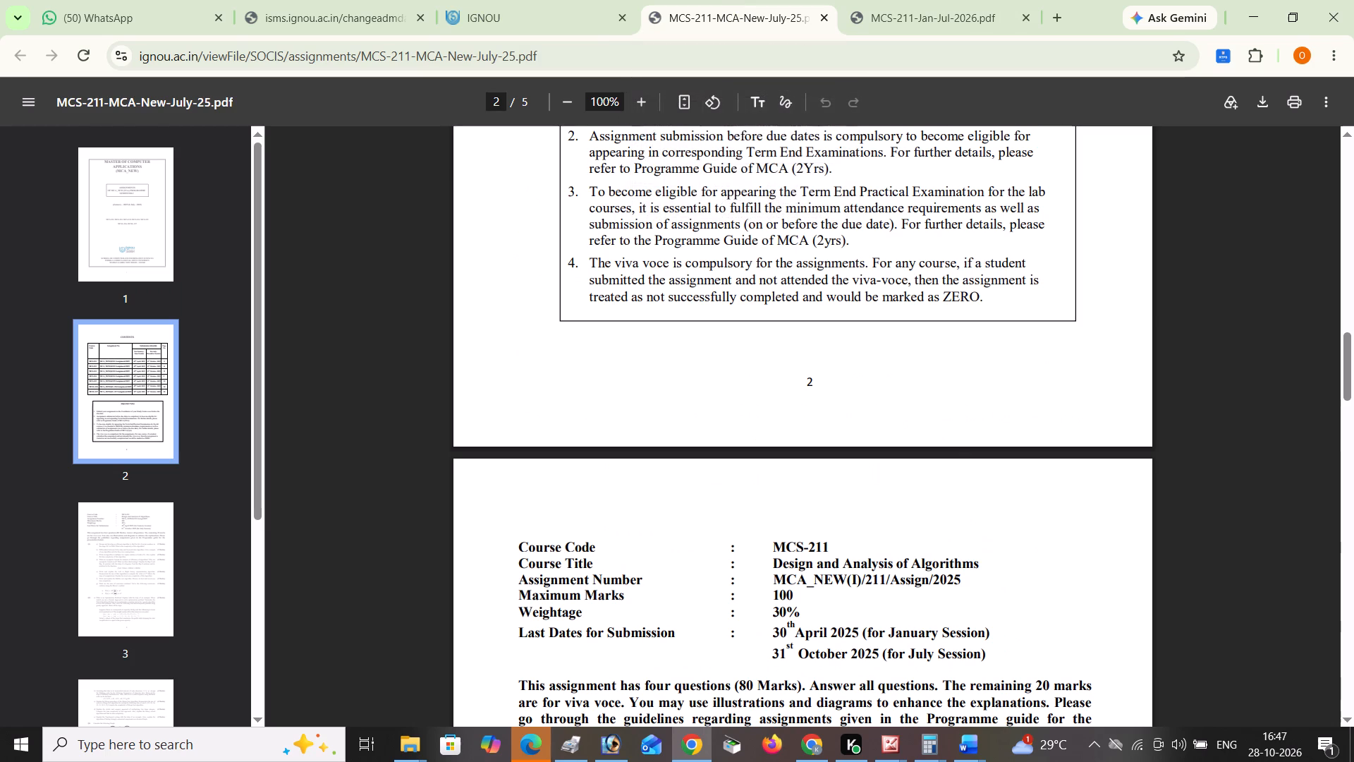
{"action": "scroll", "coordinate": [946, 484], "scroll_direction": "down", "scroll_amount": 2}
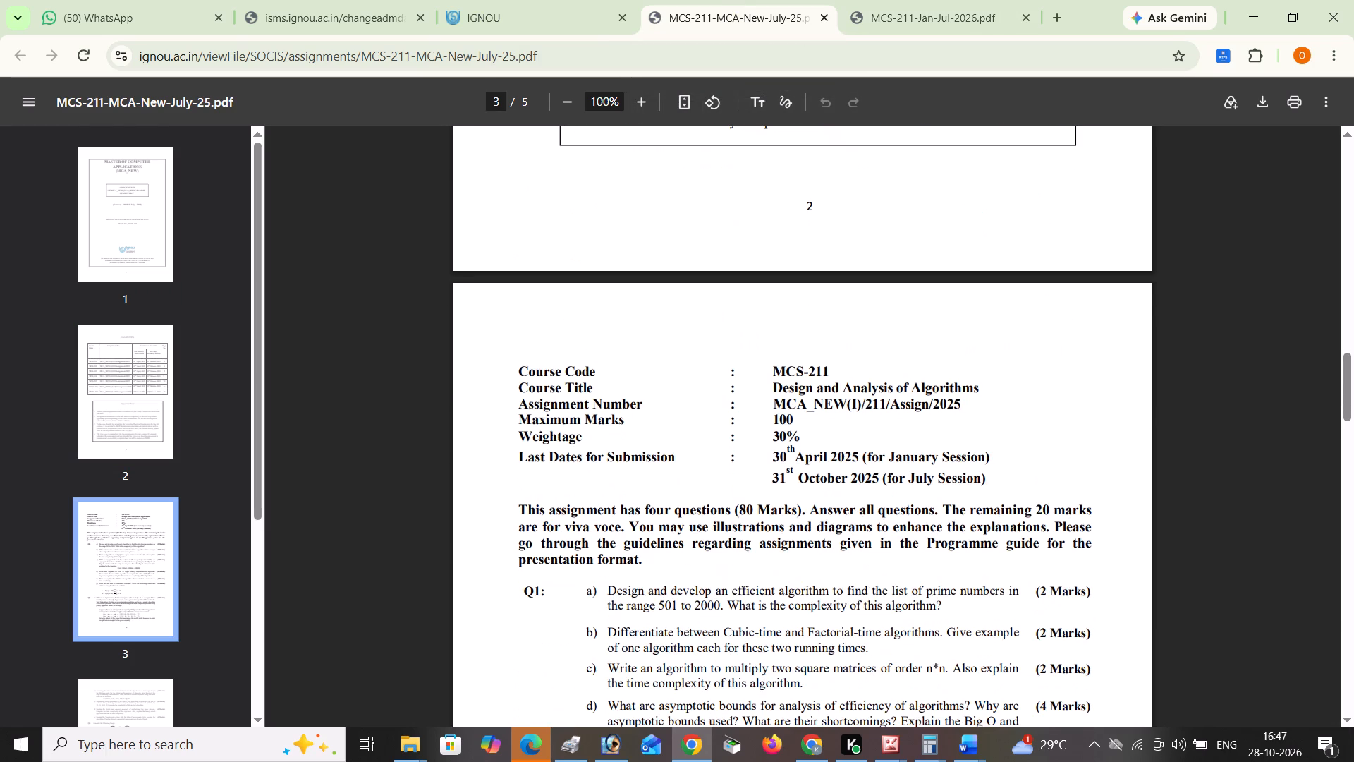
{"action": "scroll", "coordinate": [940, 468], "scroll_direction": "down", "scroll_amount": 1}
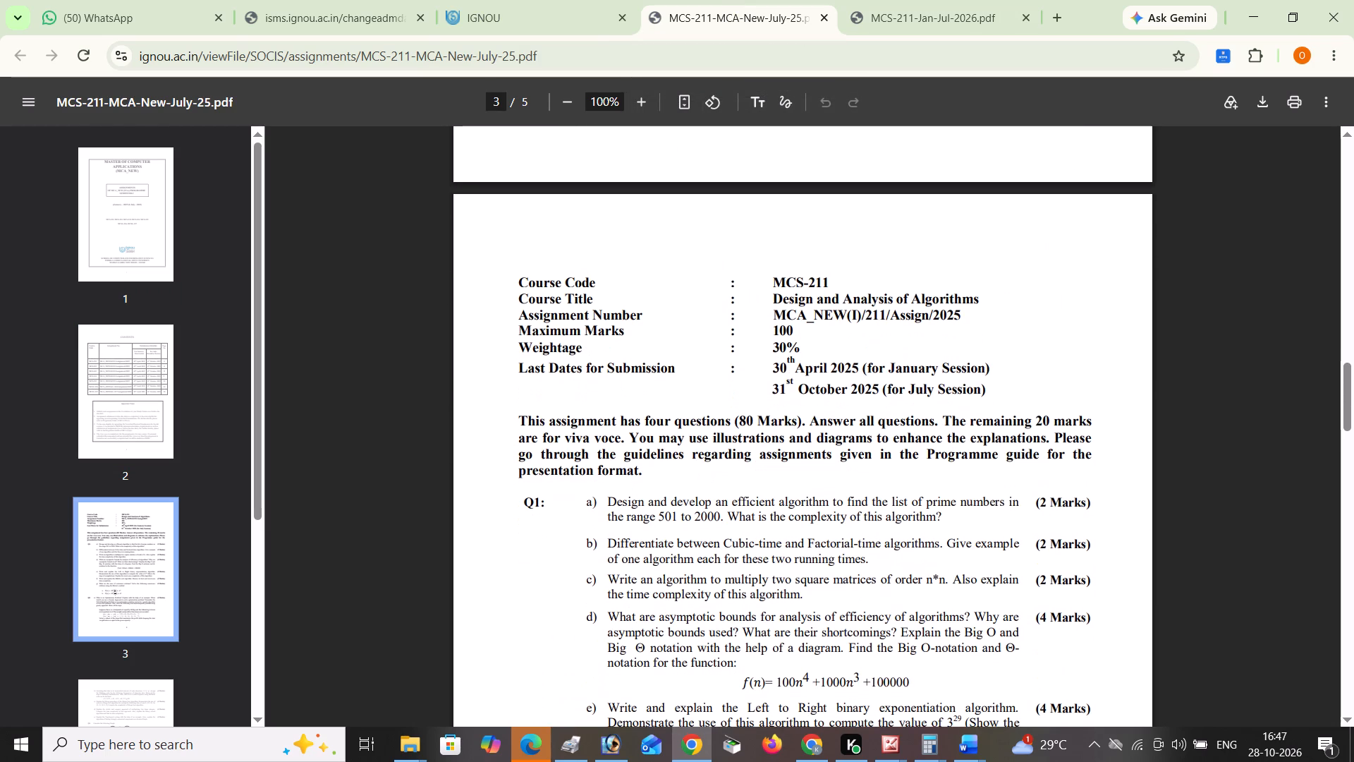
{"action": "scroll", "coordinate": [940, 468], "scroll_direction": "down", "scroll_amount": 5}
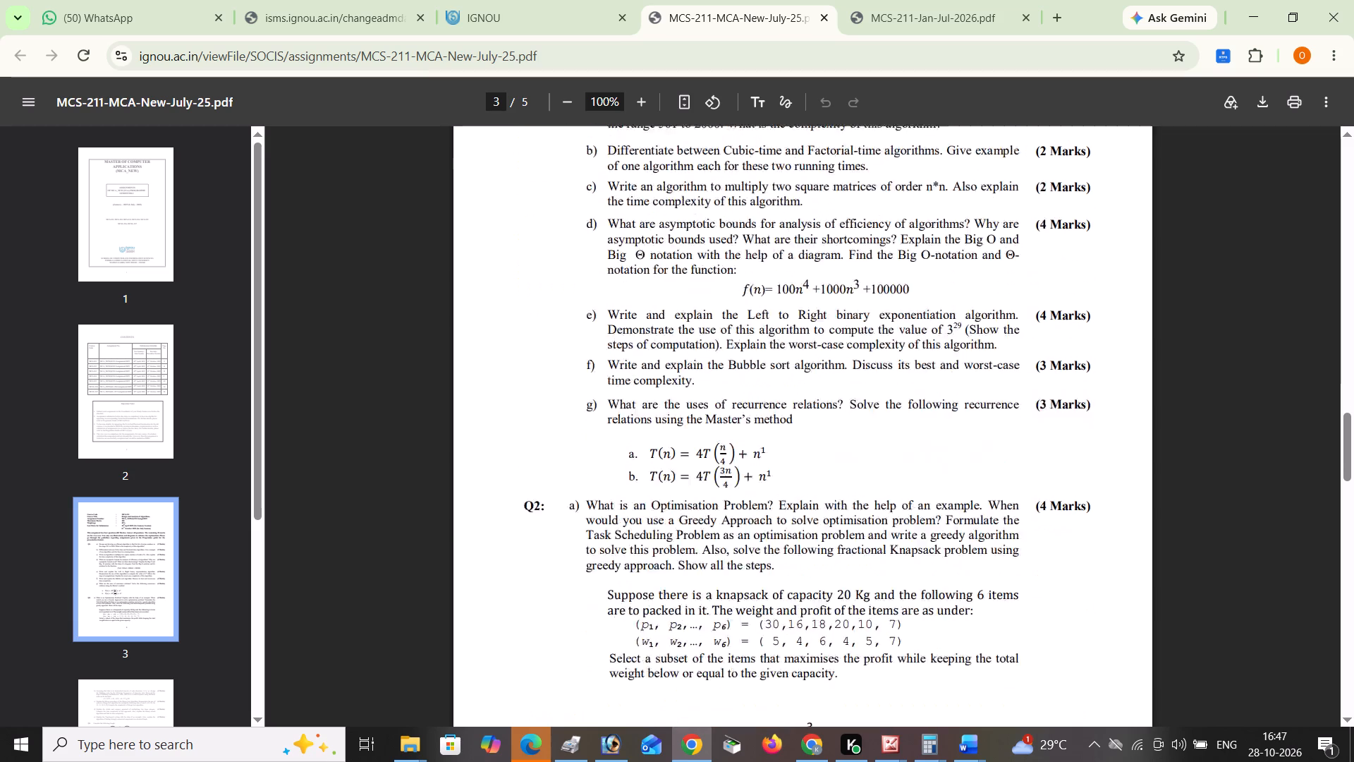
{"action": "scroll", "coordinate": [939, 454], "scroll_direction": "up", "scroll_amount": 1}
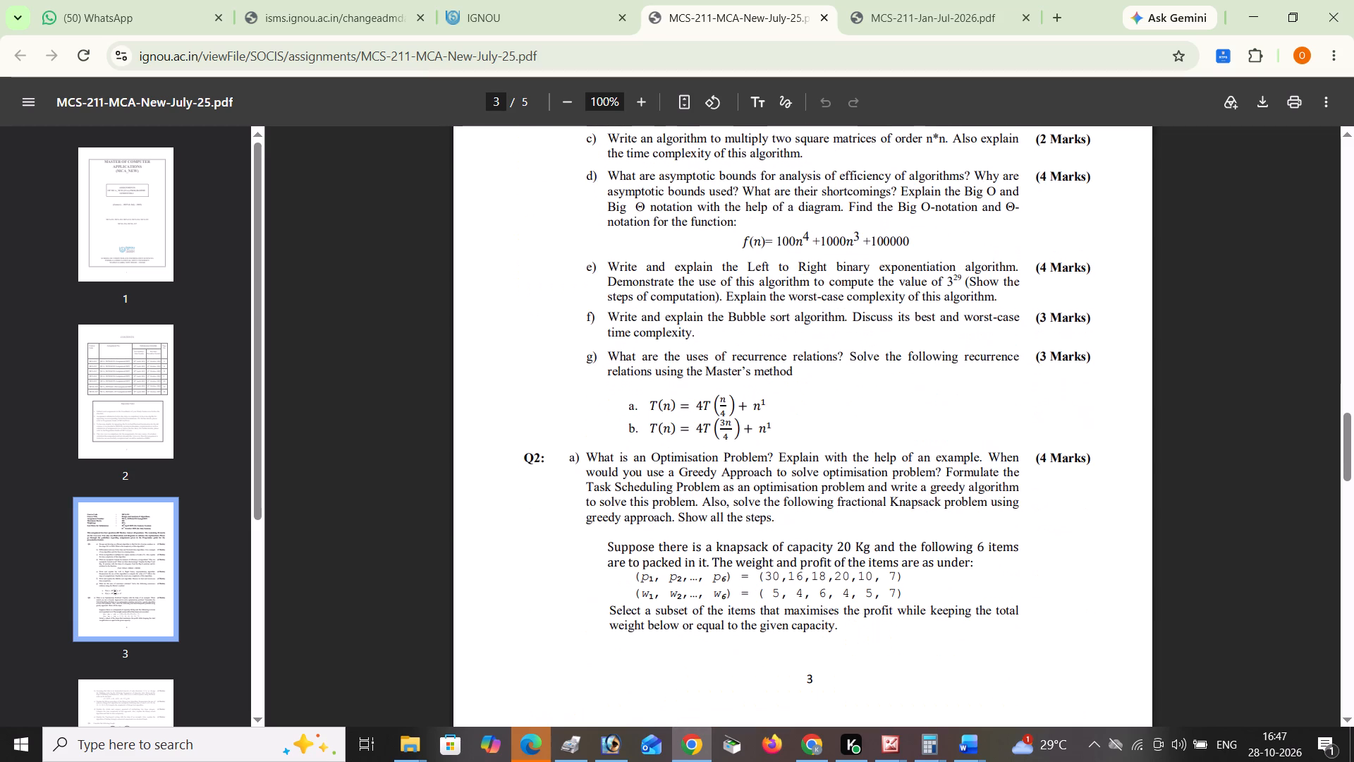
{"action": "scroll", "coordinate": [939, 453], "scroll_direction": "up", "scroll_amount": 1}
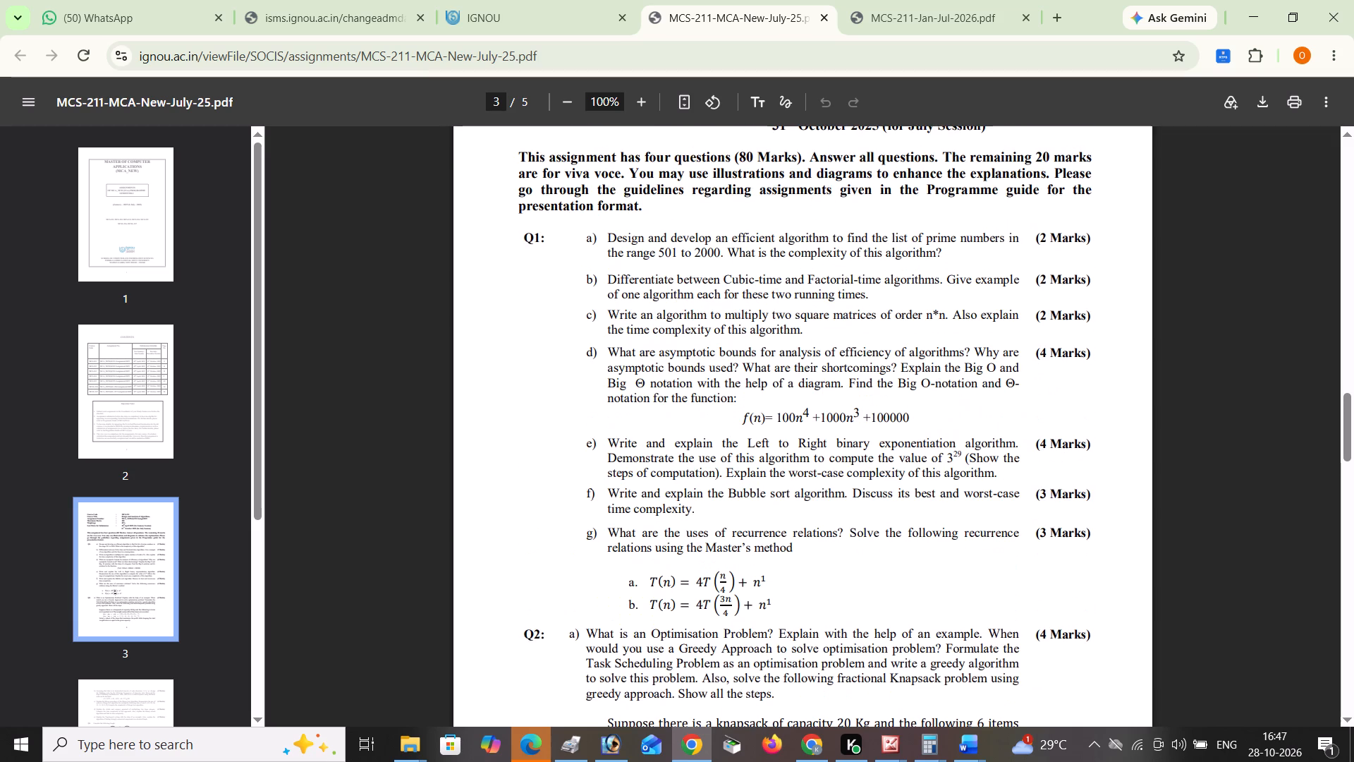
Copy course code MCS212 from the student's course registration details and search the IGNOU assignments list for it.
{"action": "left_click", "coordinate": [346, 2]}
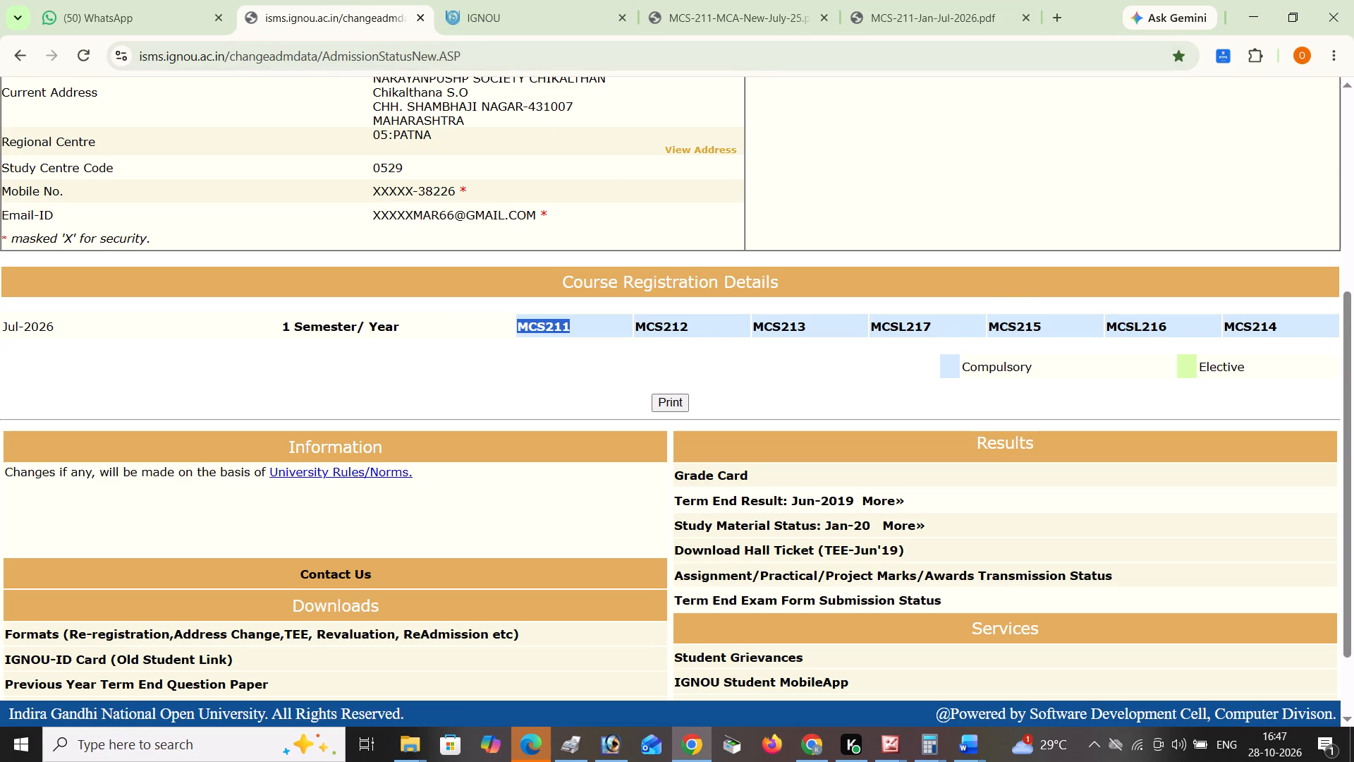
{"action": "double_click", "coordinate": [1008, 315]}
{"action": "double_click", "coordinate": [661, 321]}
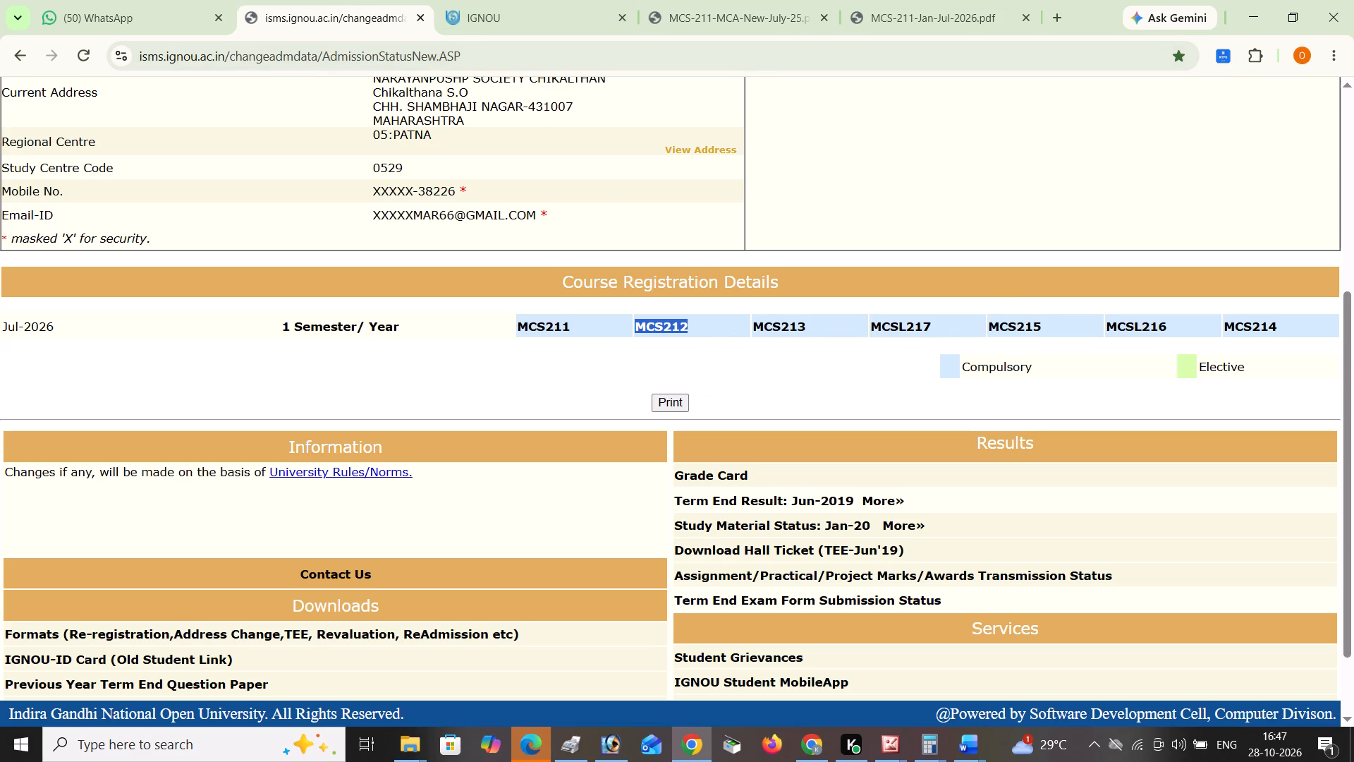
{"action": "key", "text": "ctrl+c"}
{"action": "left_click", "coordinate": [511, 25]}
{"action": "double_click", "coordinate": [1099, 223]}
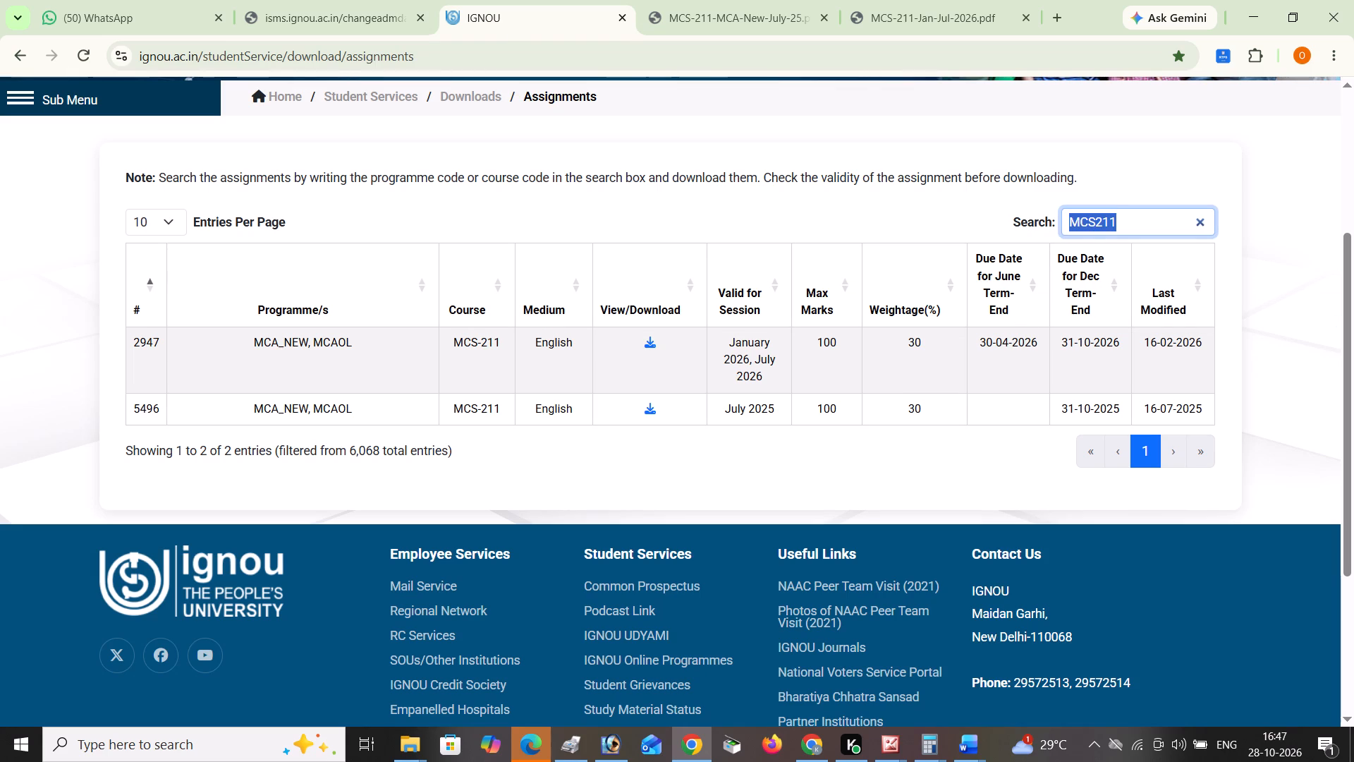
{"action": "key", "text": "ctrl+v"}
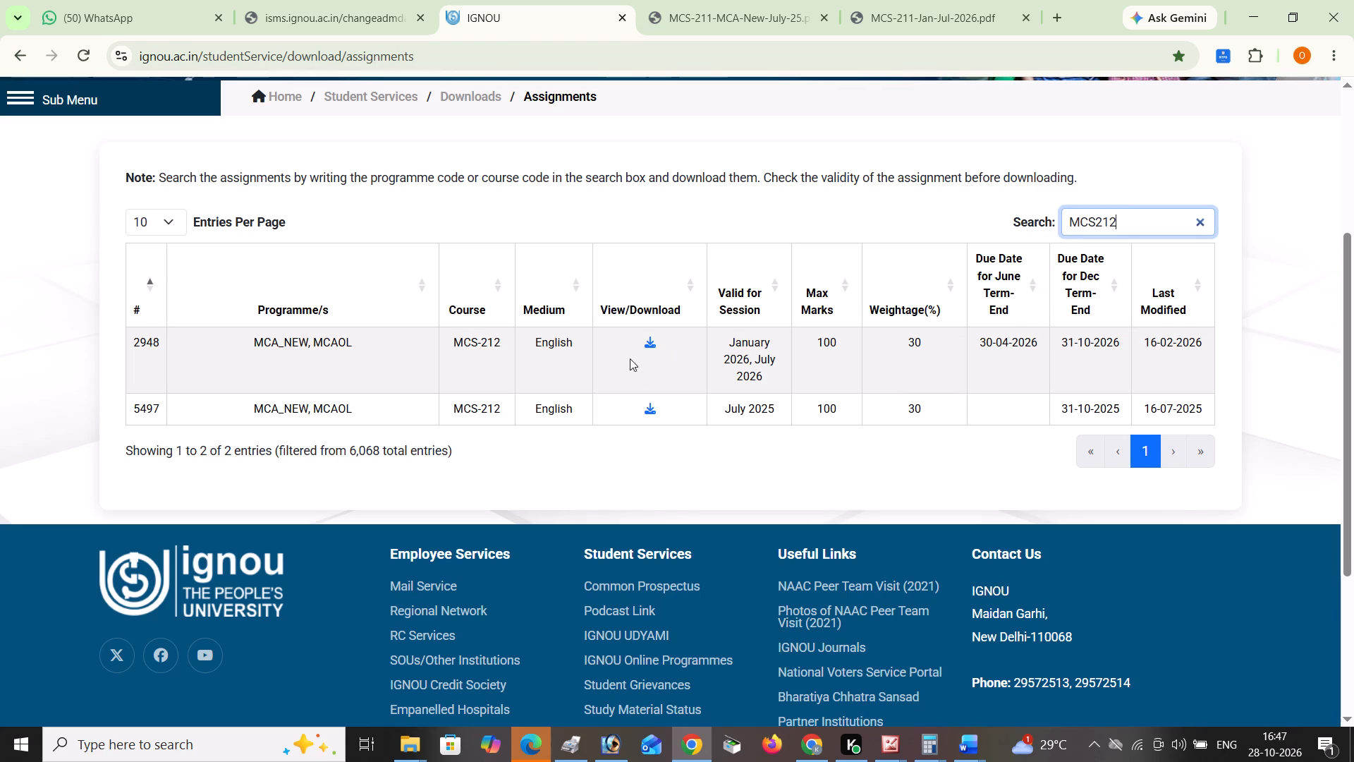
Open the January-July 2026 assignment PDF for MCS-212 and go to its question page on page 3.
{"action": "left_click", "coordinate": [649, 343]}
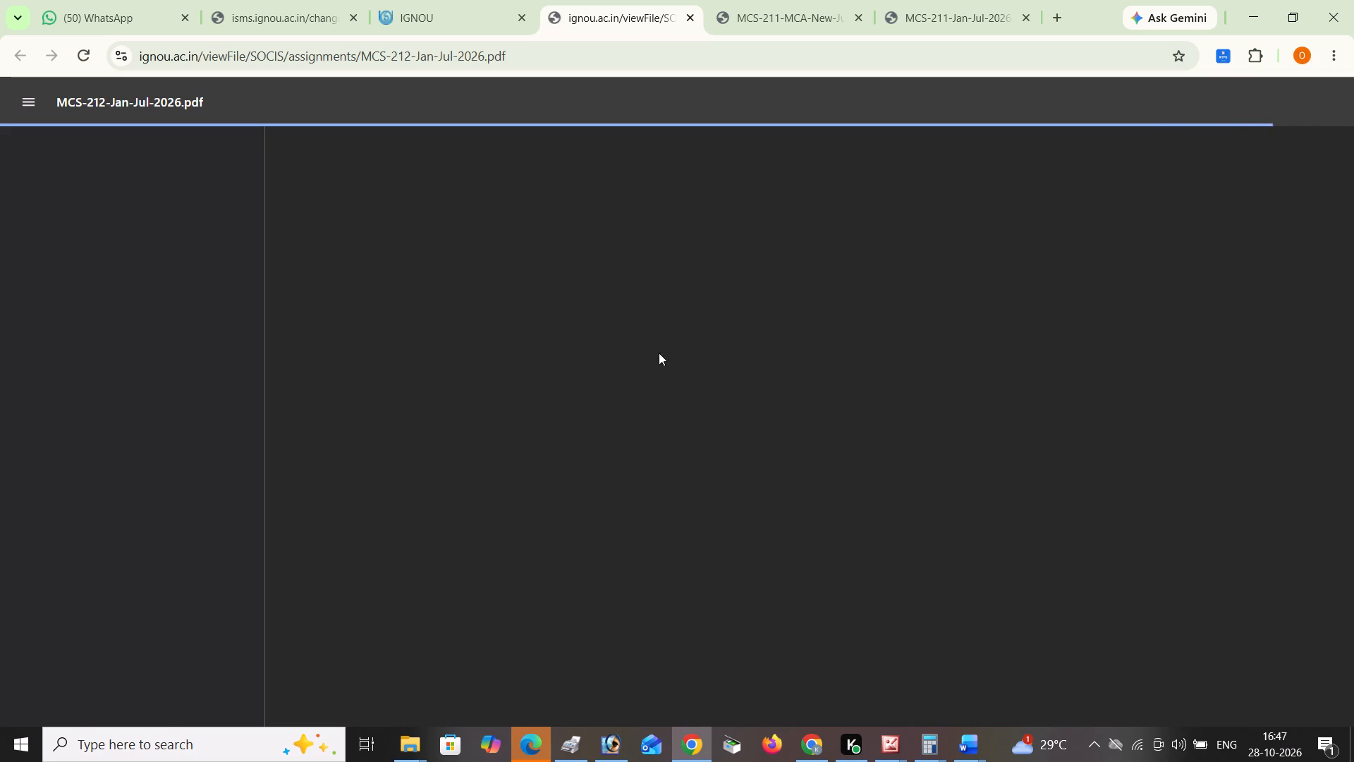
{"action": "scroll", "coordinate": [674, 391], "scroll_direction": "down", "scroll_amount": 13}
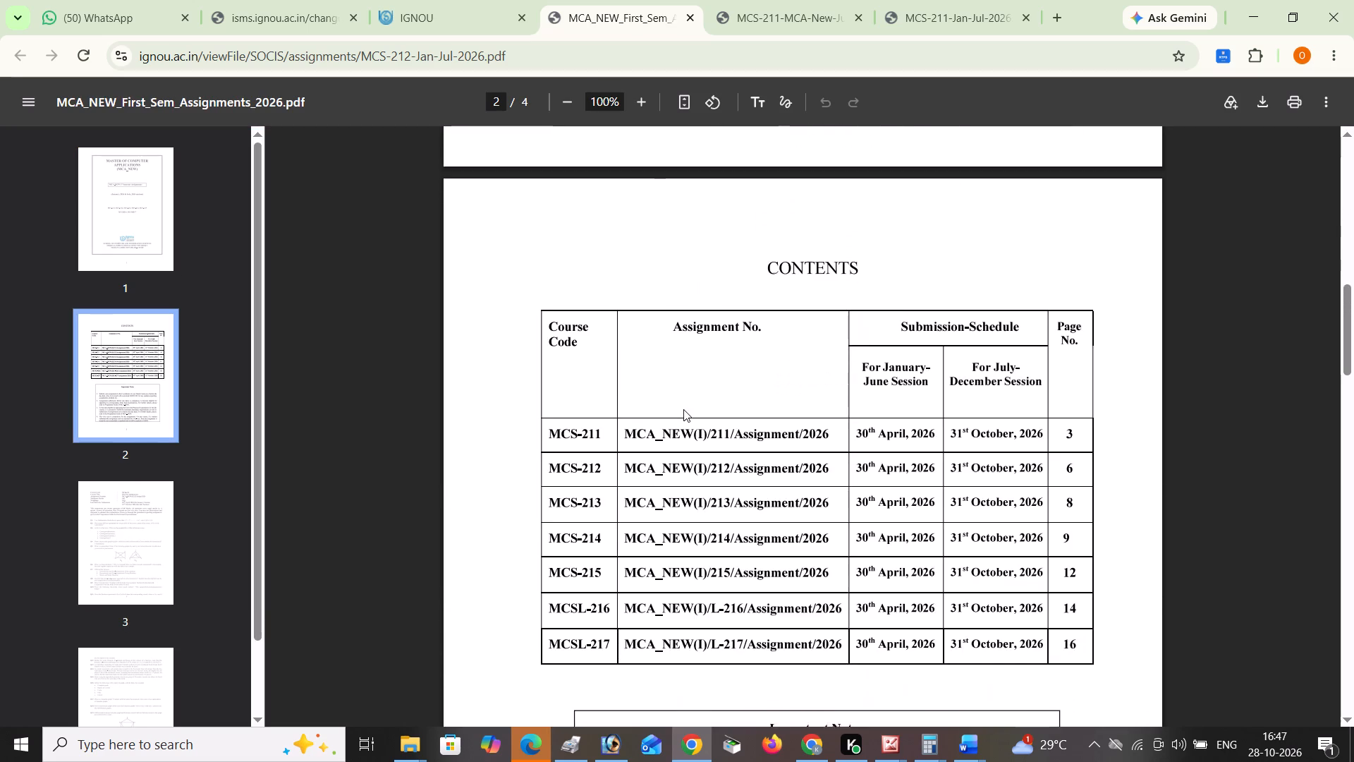
{"action": "scroll", "coordinate": [683, 409], "scroll_direction": "down", "scroll_amount": 9}
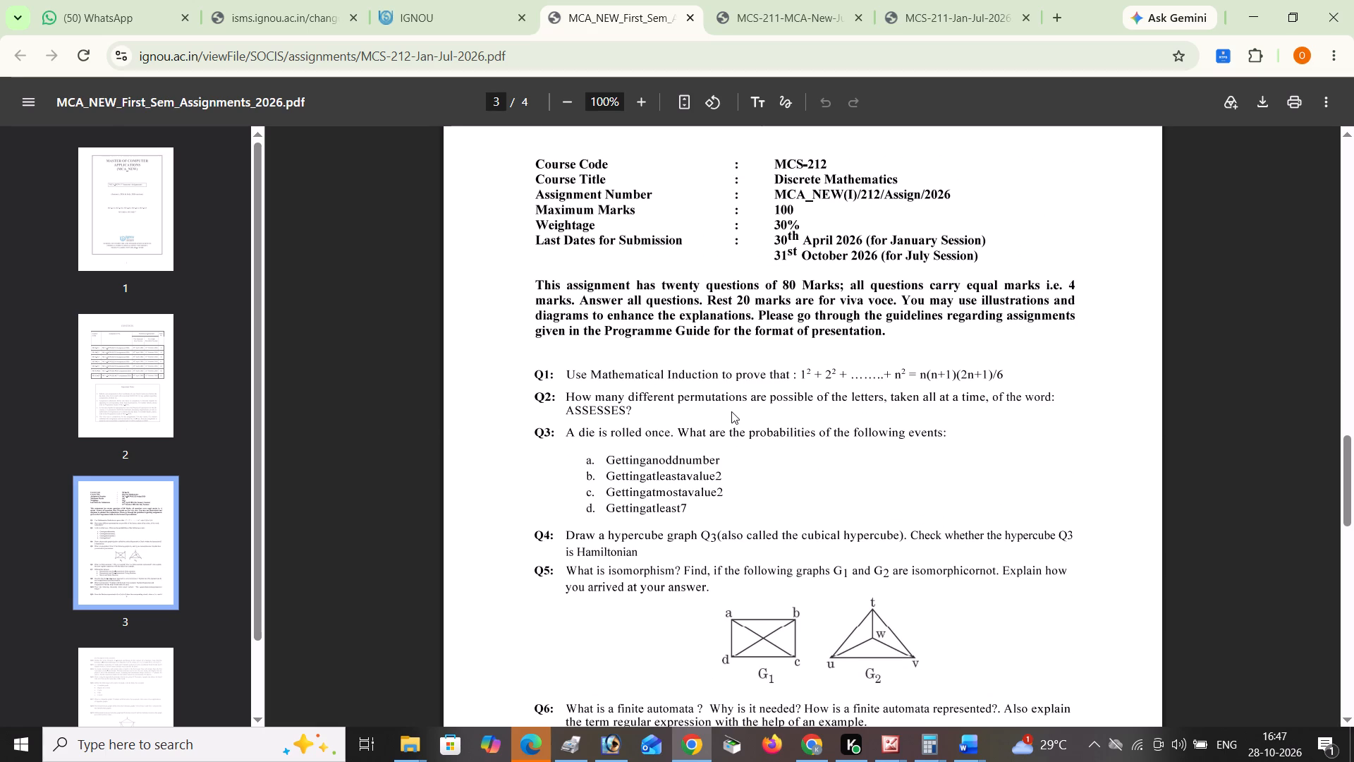
Open the July 2025 assignment PDF for MCS-212 from the assignments list and examine its submission dates and question page.
{"action": "left_click", "coordinate": [464, 5]}
{"action": "left_click", "coordinate": [293, 0]}
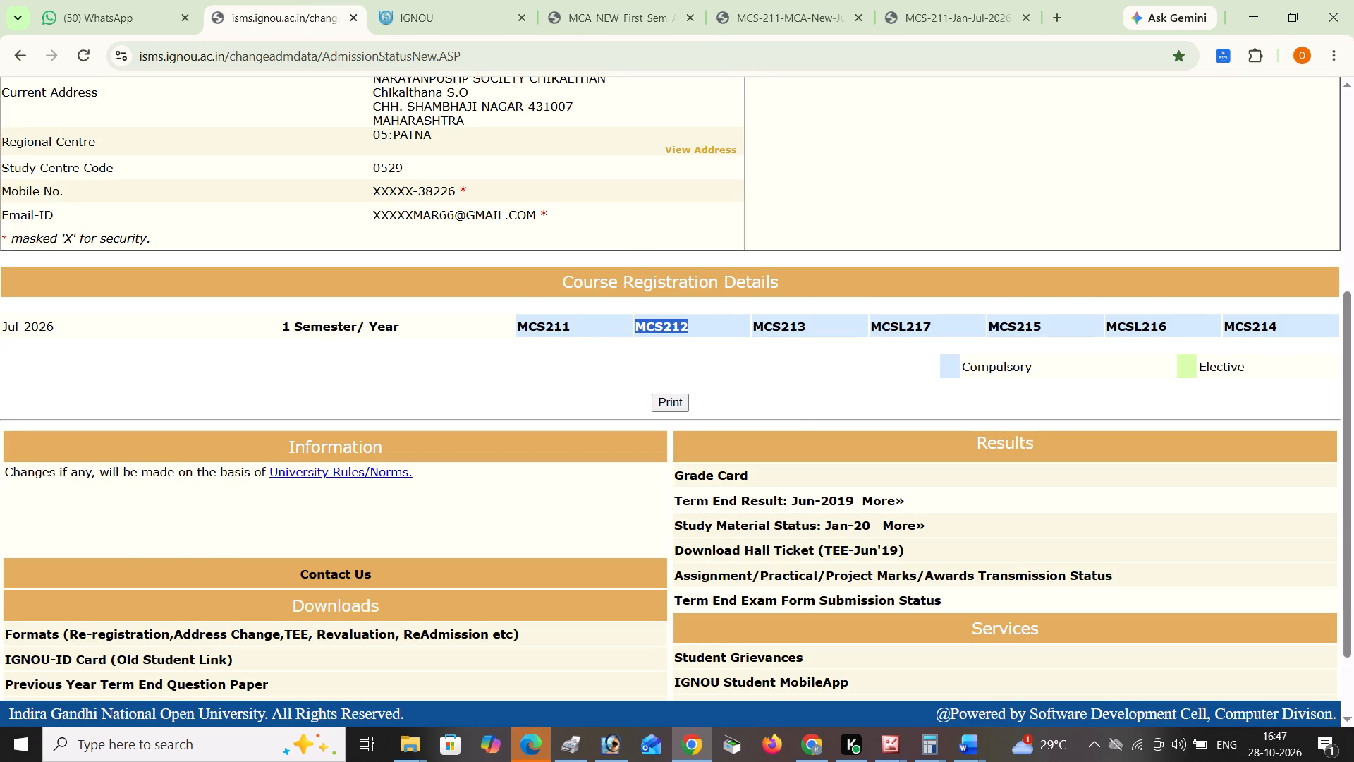
{"action": "left_click", "coordinate": [437, 19]}
{"action": "left_click", "coordinate": [650, 408]}
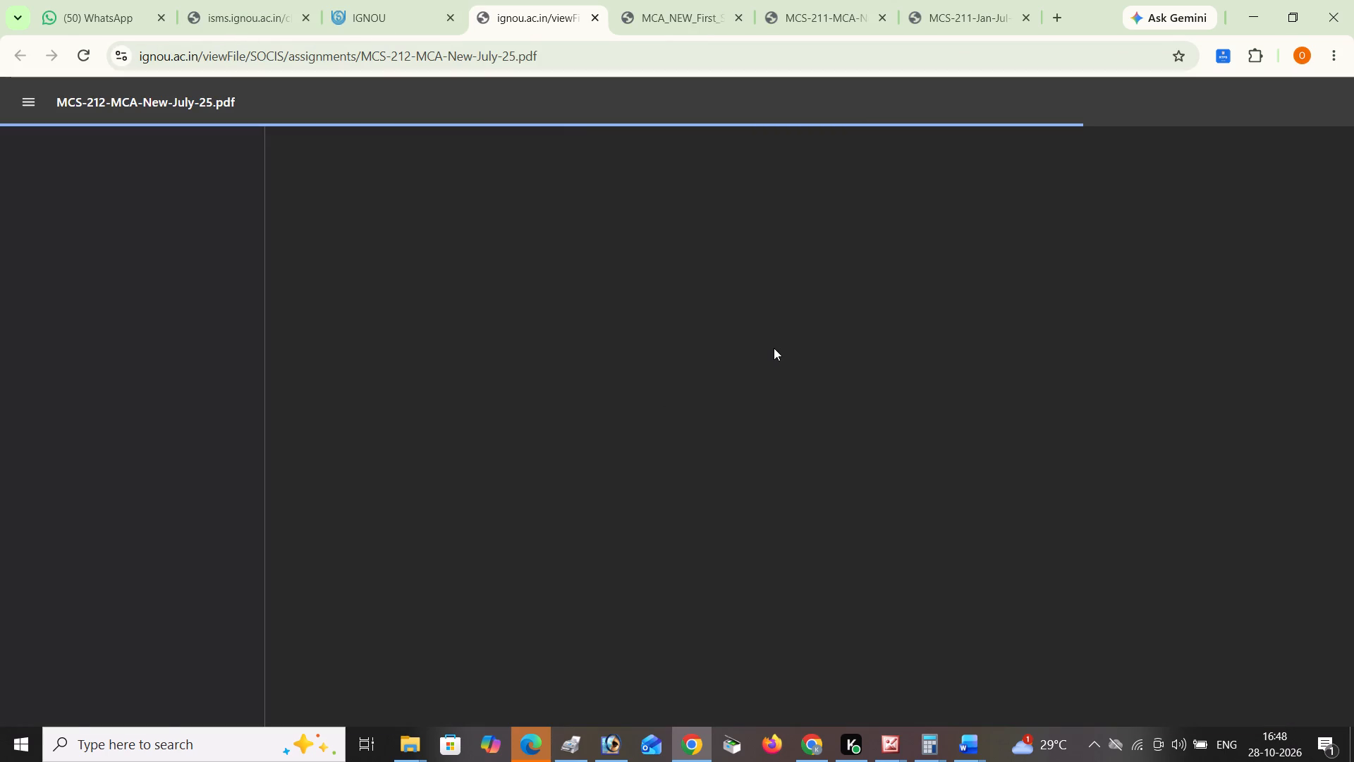
{"action": "scroll", "coordinate": [774, 348], "scroll_direction": "down", "scroll_amount": 14}
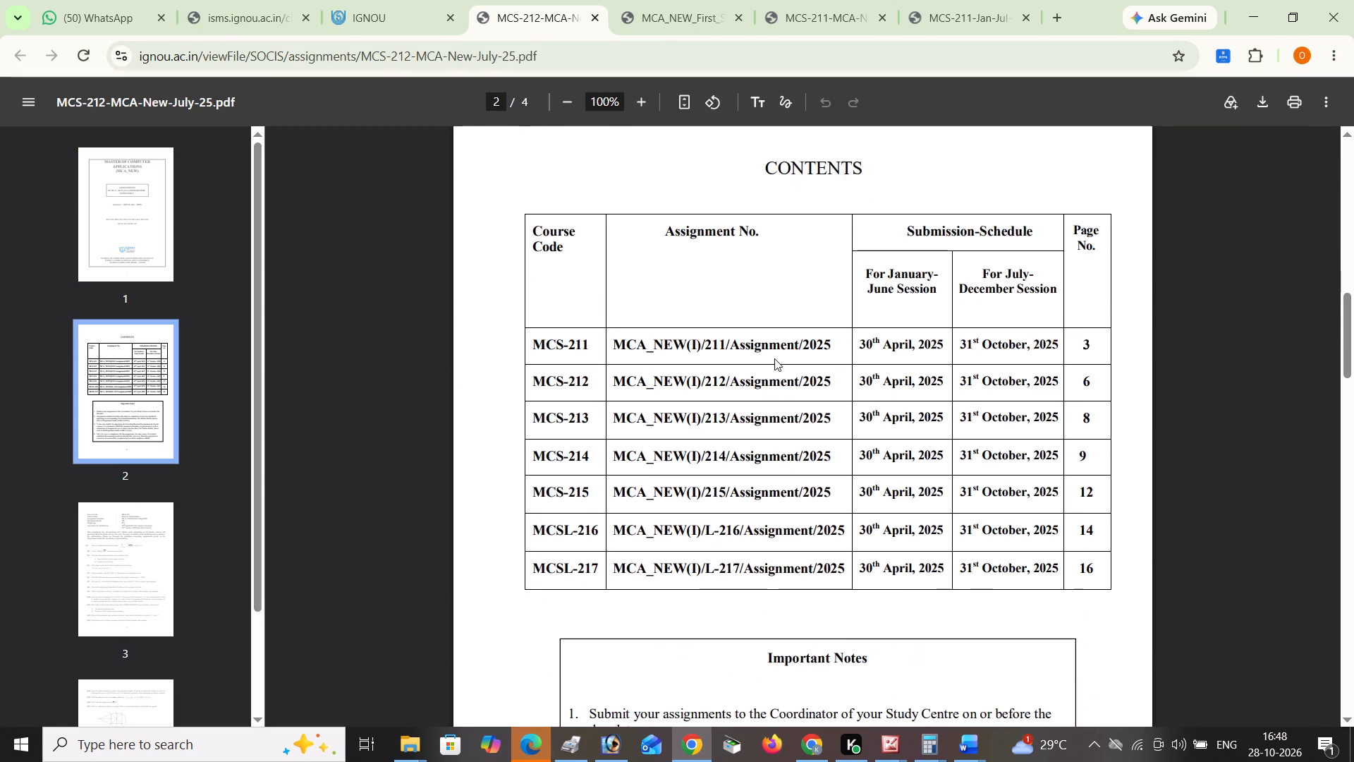
{"action": "scroll", "coordinate": [774, 358], "scroll_direction": "down", "scroll_amount": 8}
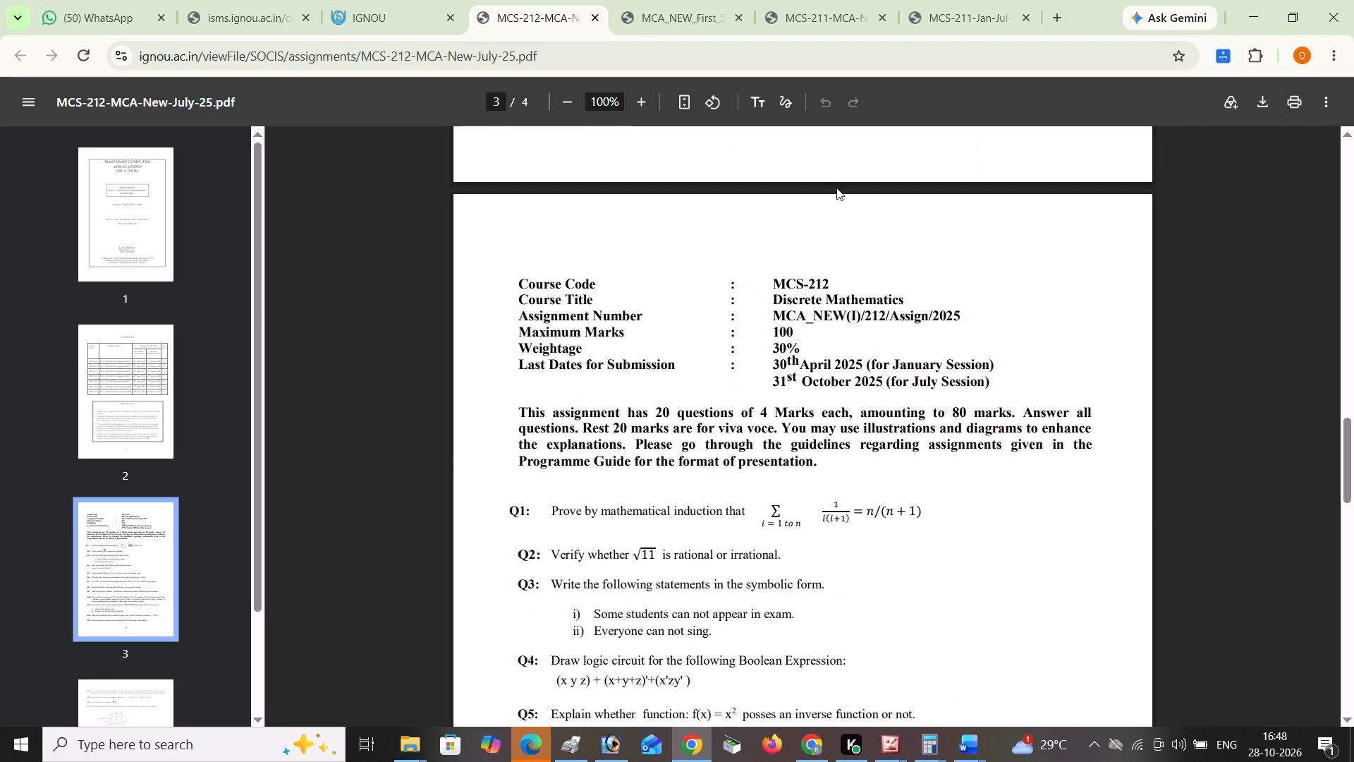
Return to the January-July 2026 MCS-212 PDF and print its pages from 3 to the end using the custom range "3-".
{"action": "left_click", "coordinate": [668, 2]}
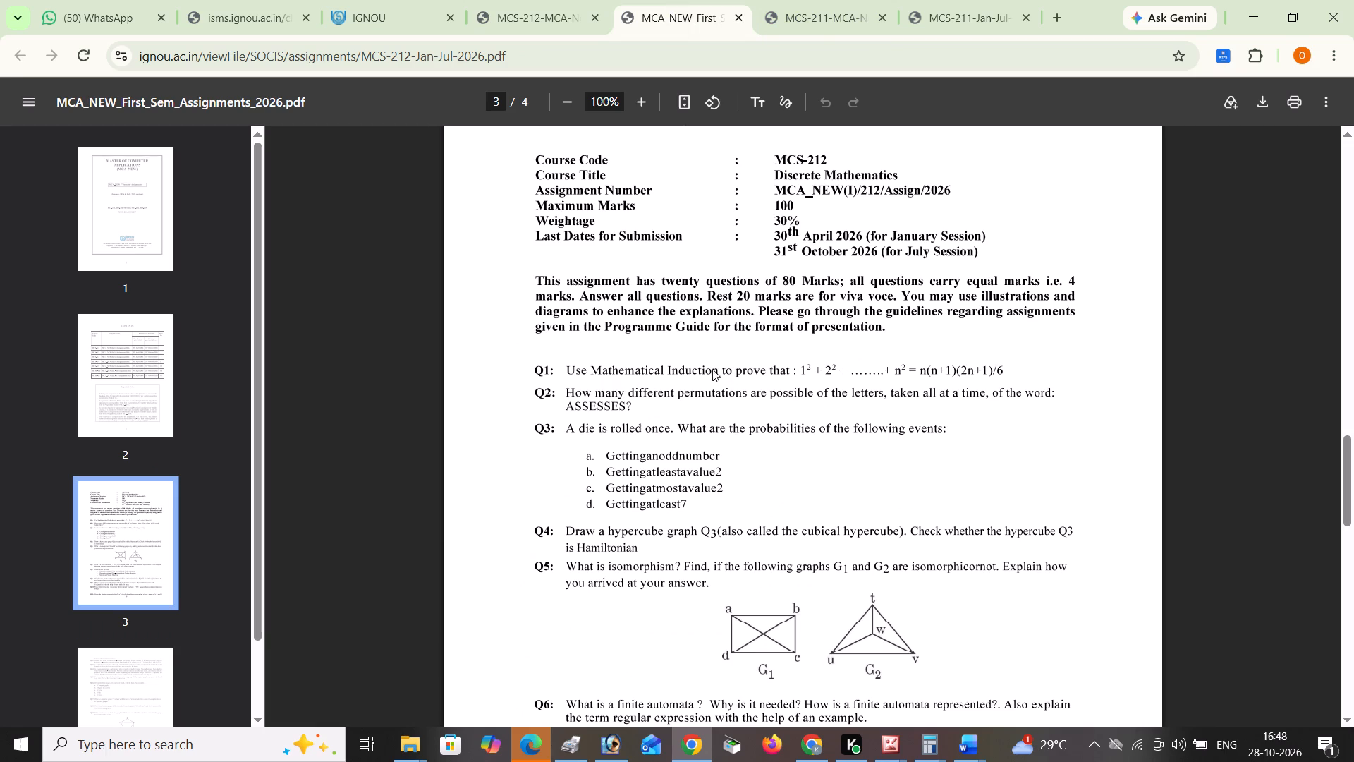
{"action": "double_click", "coordinate": [784, 373]}
{"action": "left_click", "coordinate": [1291, 94]}
{"action": "left_click", "coordinate": [981, 243]}
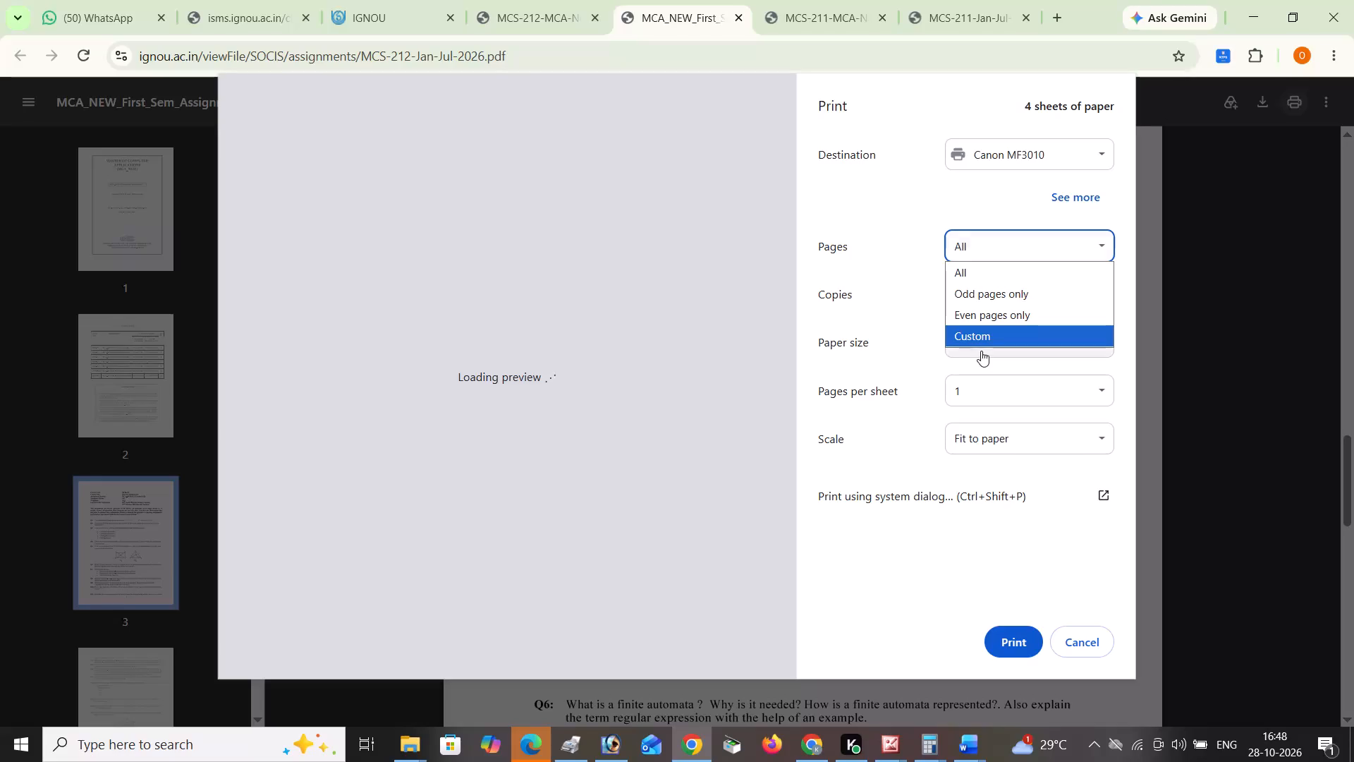
{"action": "left_click", "coordinate": [976, 335]}
{"action": "scroll", "coordinate": [456, 400], "scroll_direction": "down", "scroll_amount": 8}
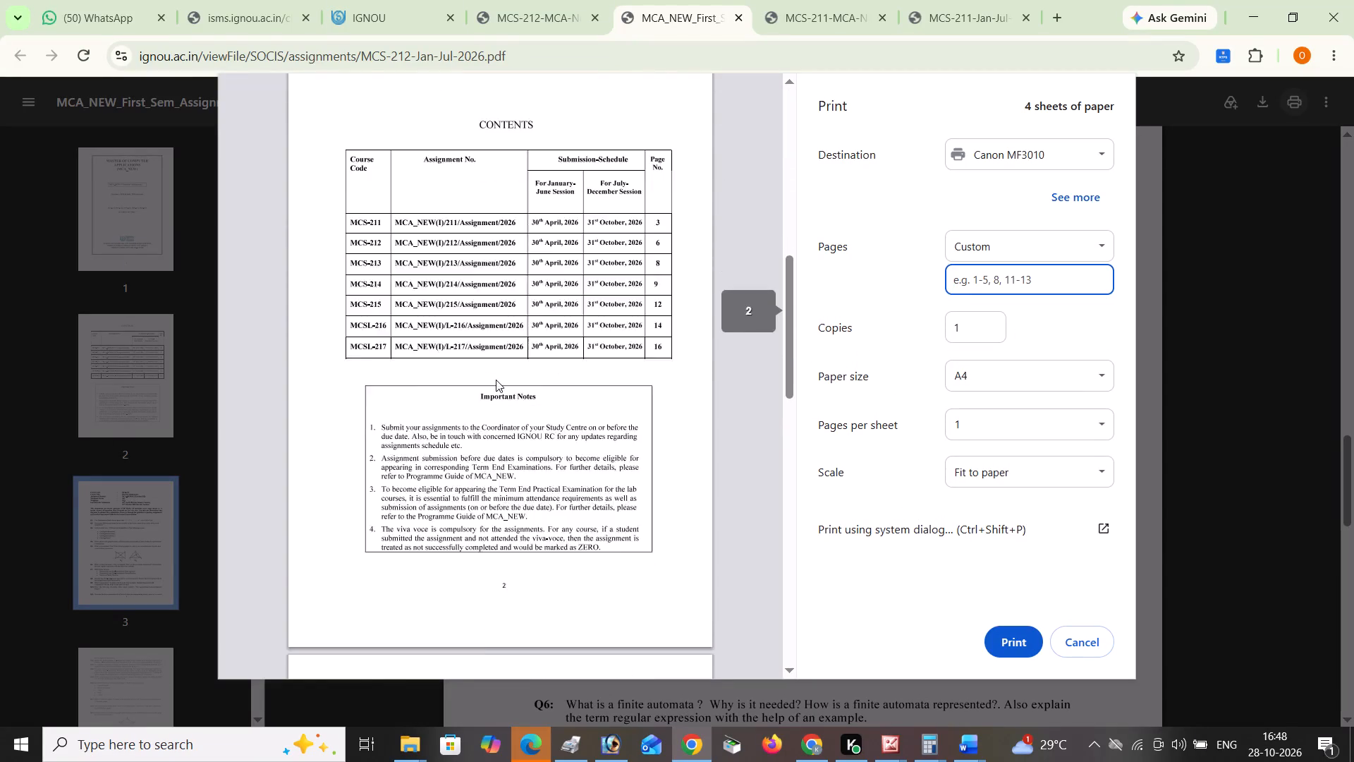
{"action": "scroll", "coordinate": [496, 382], "scroll_direction": "down", "scroll_amount": 7}
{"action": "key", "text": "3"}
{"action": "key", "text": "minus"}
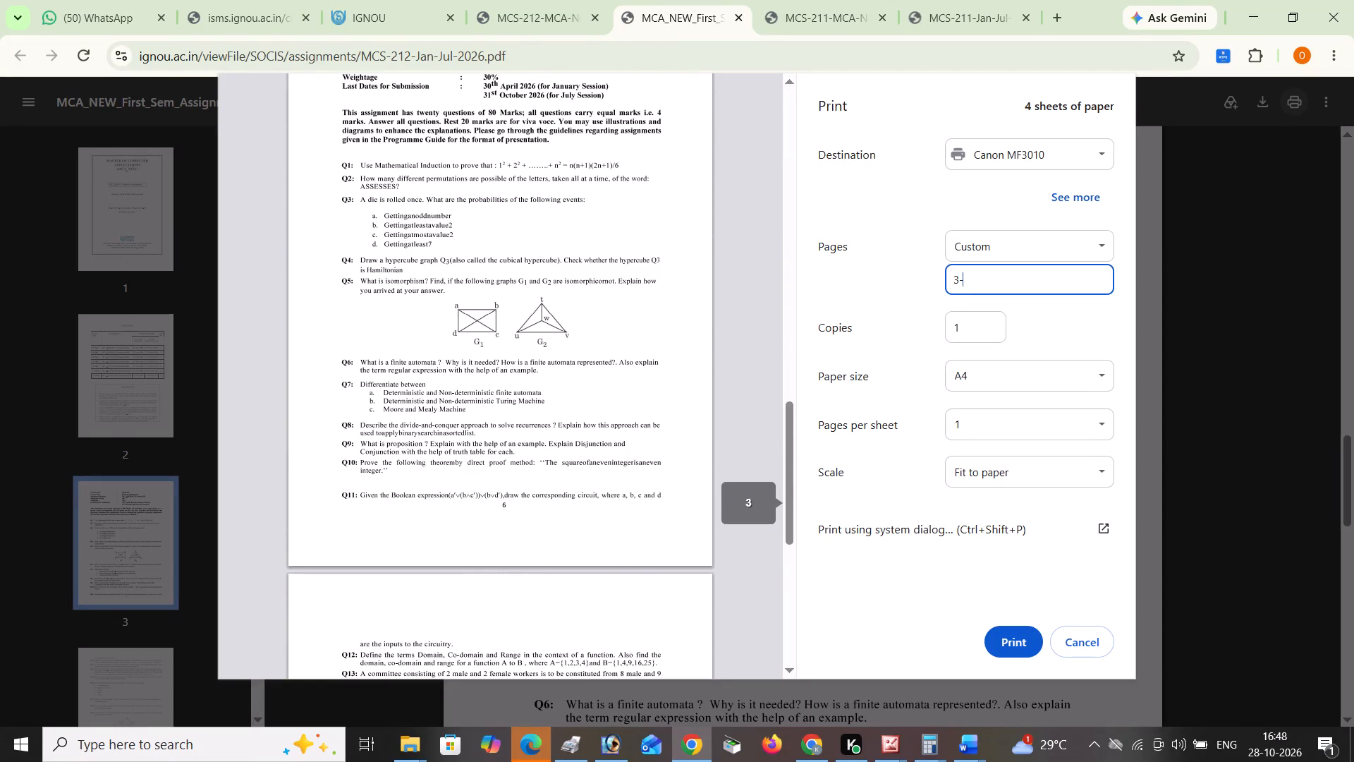
{"action": "scroll", "coordinate": [413, 353], "scroll_direction": "down", "scroll_amount": 4}
{"action": "scroll", "coordinate": [464, 399], "scroll_direction": "down", "scroll_amount": 11}
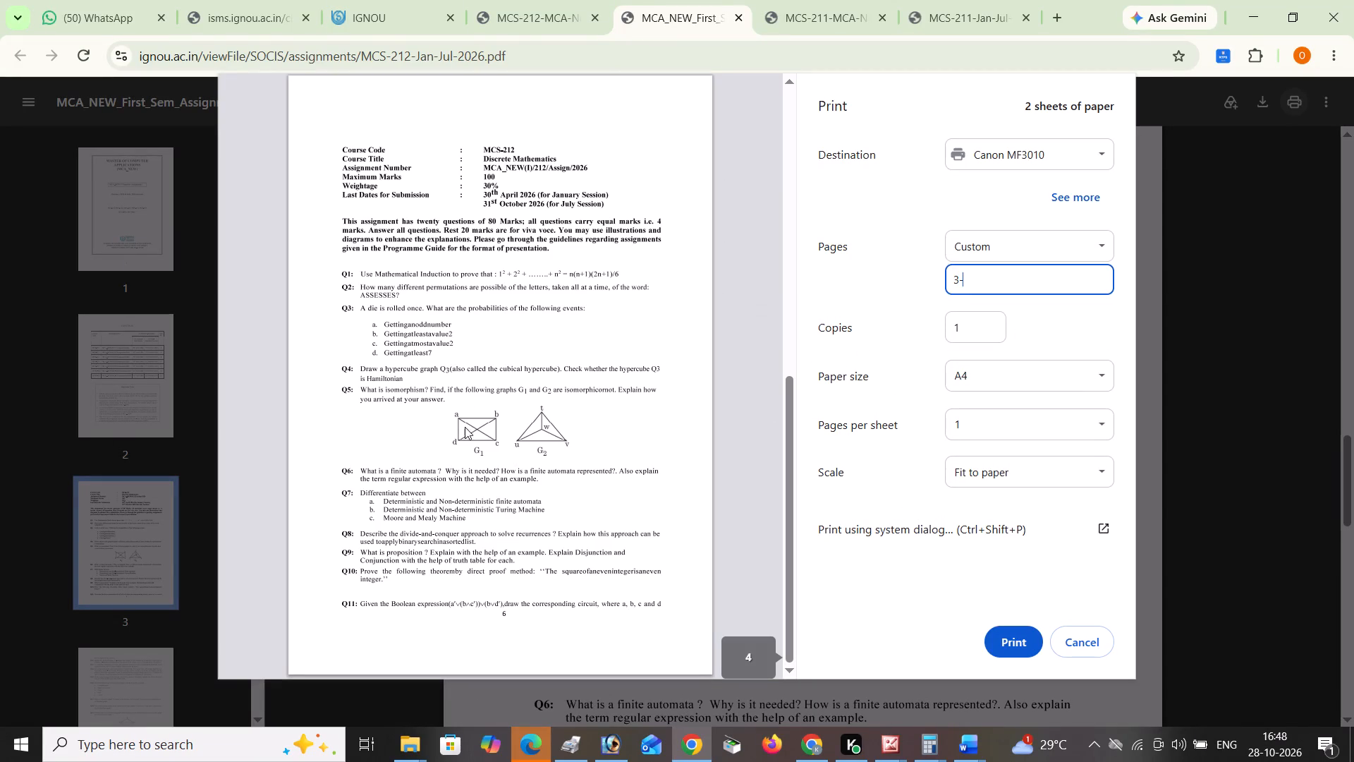
{"action": "scroll", "coordinate": [465, 427], "scroll_direction": "down", "scroll_amount": 2}
{"action": "left_click", "coordinate": [1008, 634]}
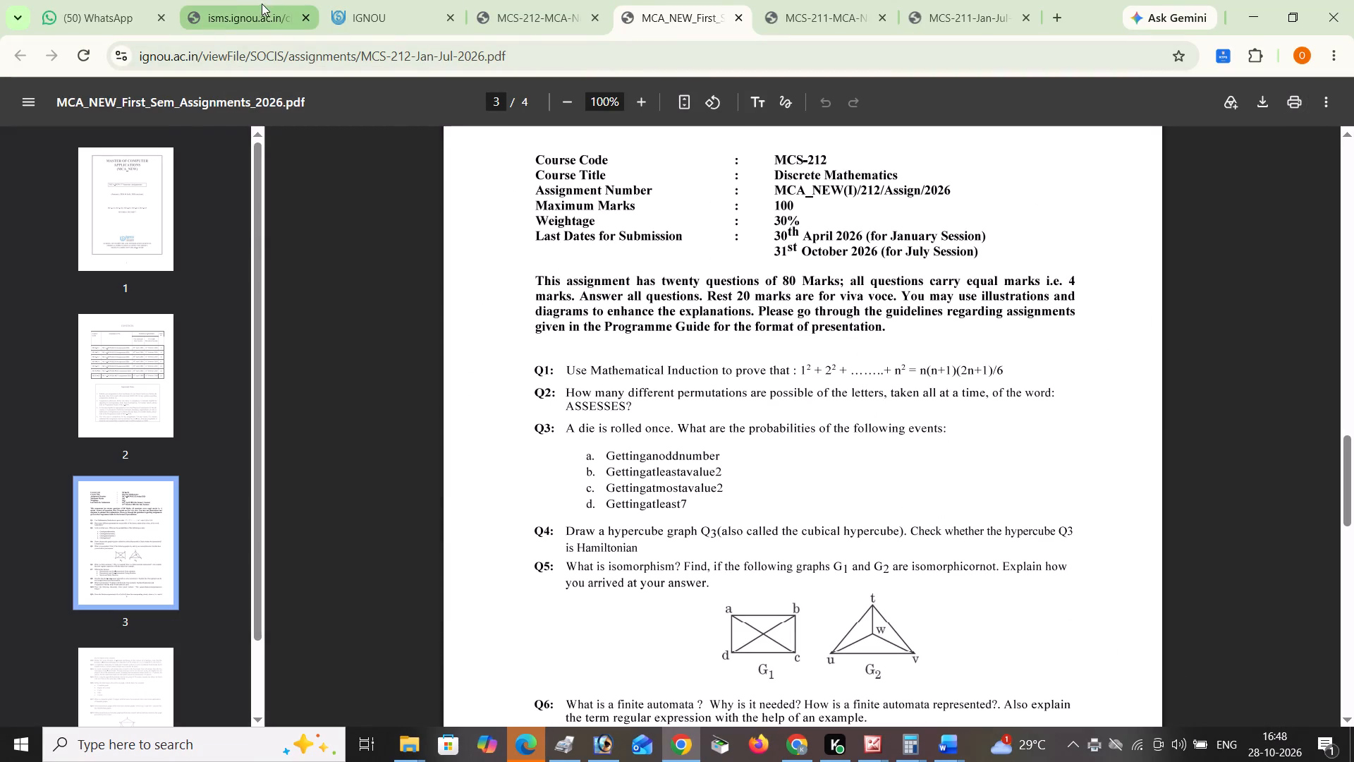
Copy course code MCS213 from the student's course registration details and search the assignments list for it.
{"action": "left_click", "coordinate": [274, 1]}
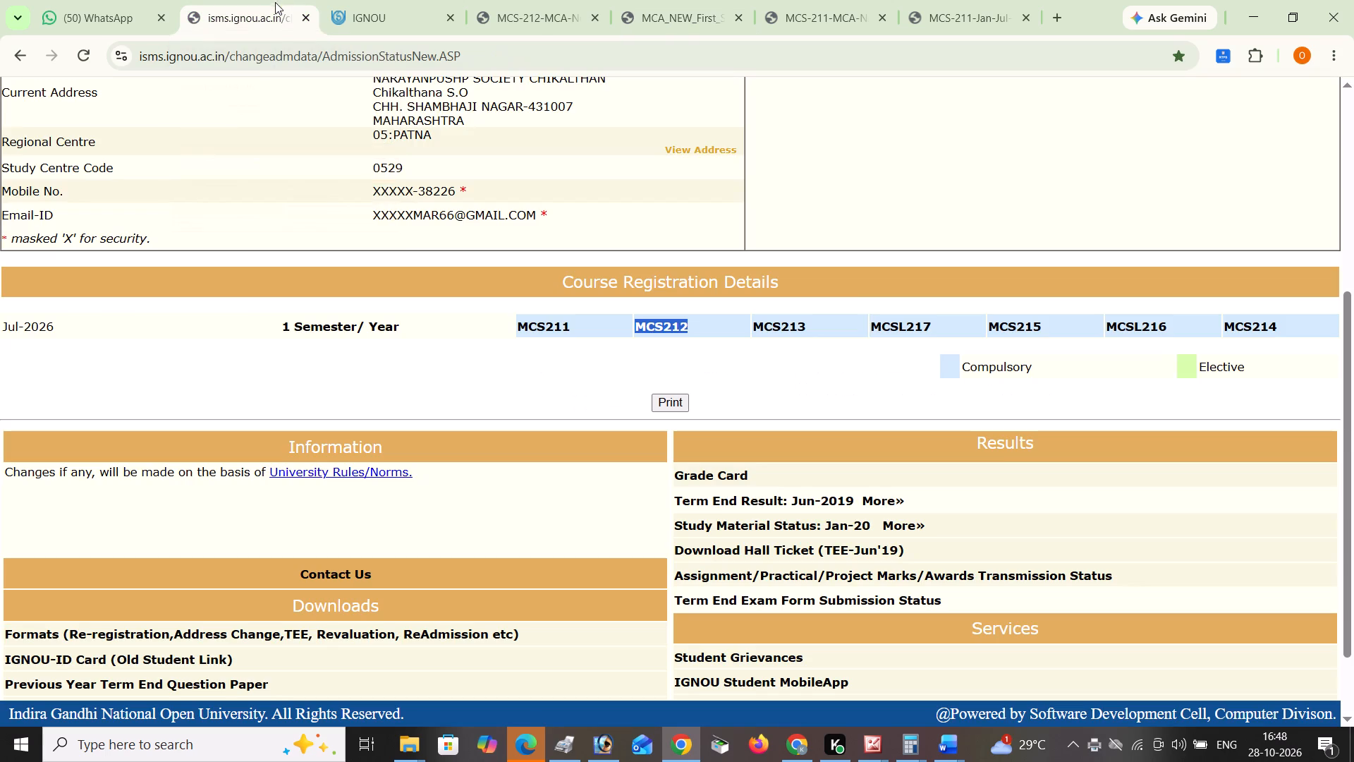
{"action": "double_click", "coordinate": [783, 332]}
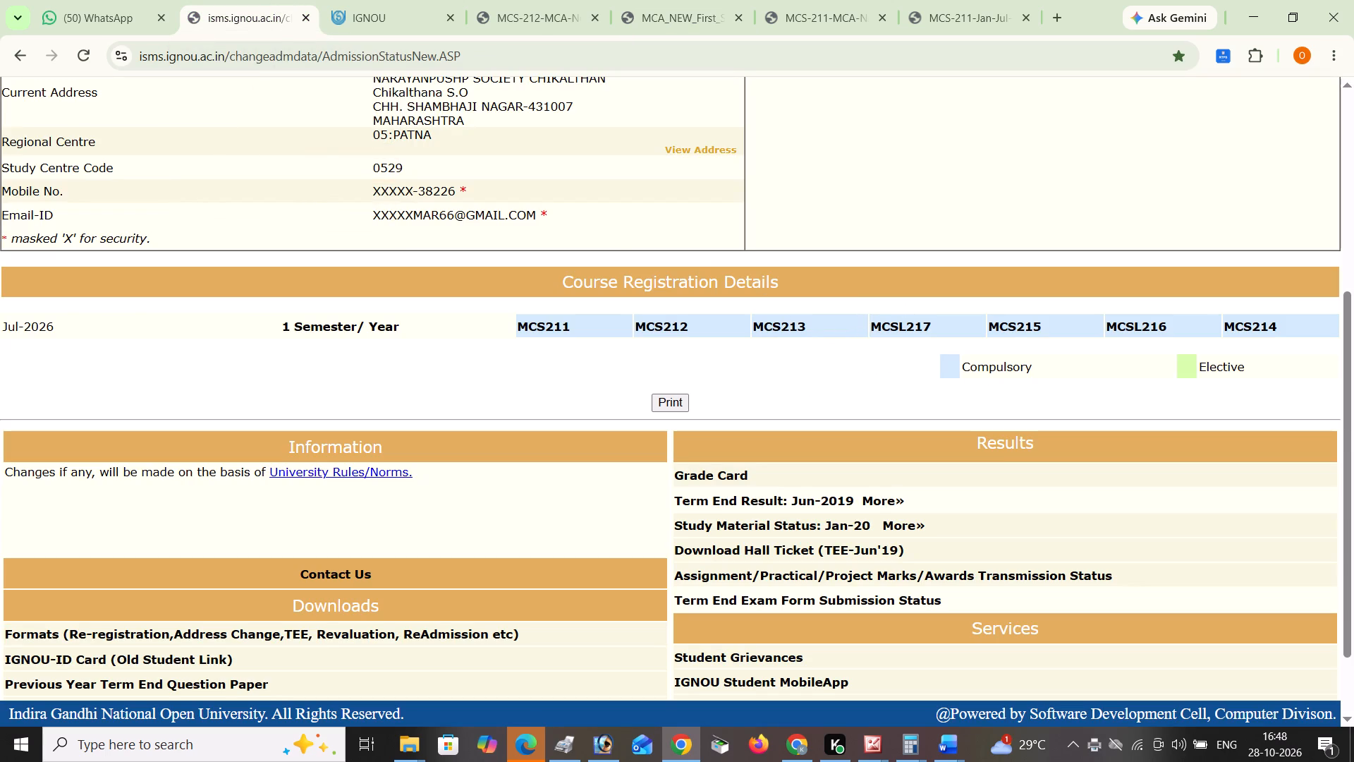
{"action": "key", "text": "ctrl+c"}
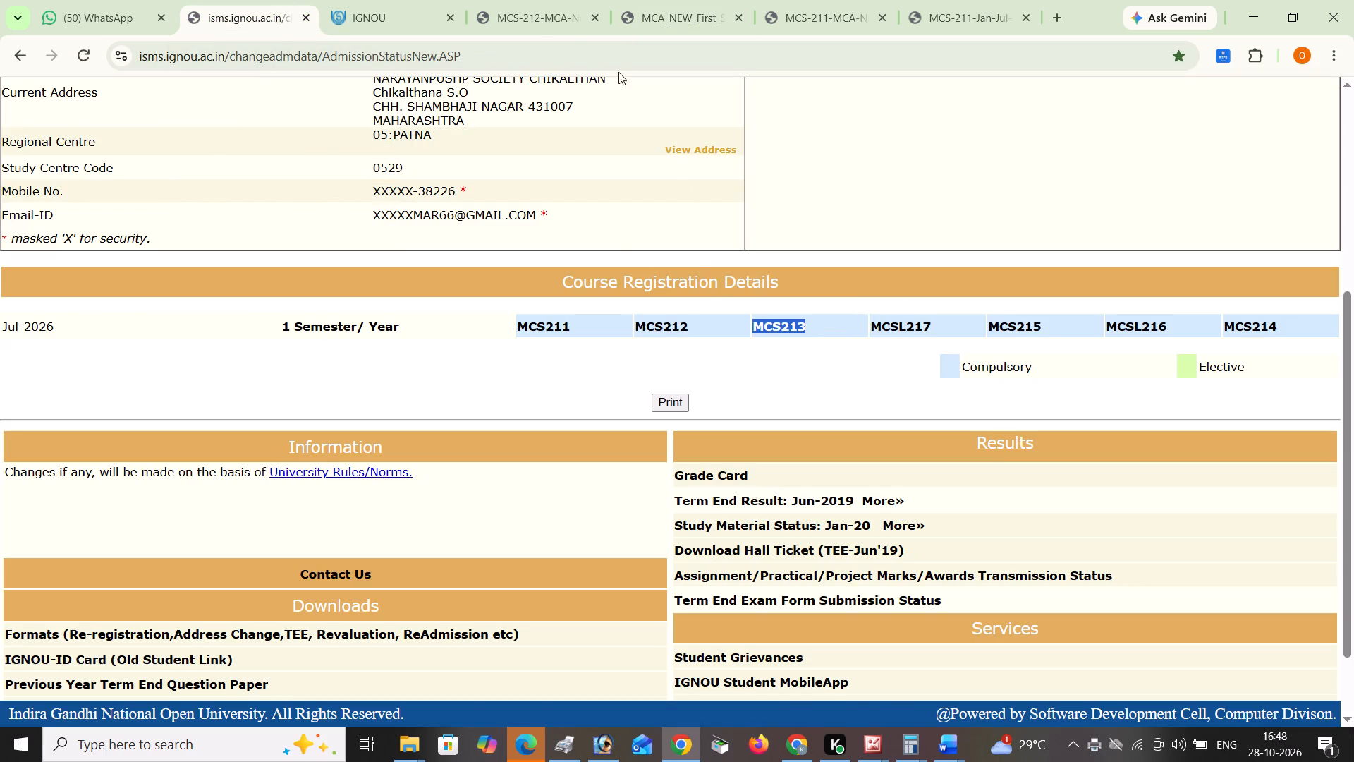
{"action": "left_click", "coordinate": [399, 0]}
{"action": "double_click", "coordinate": [1091, 222]}
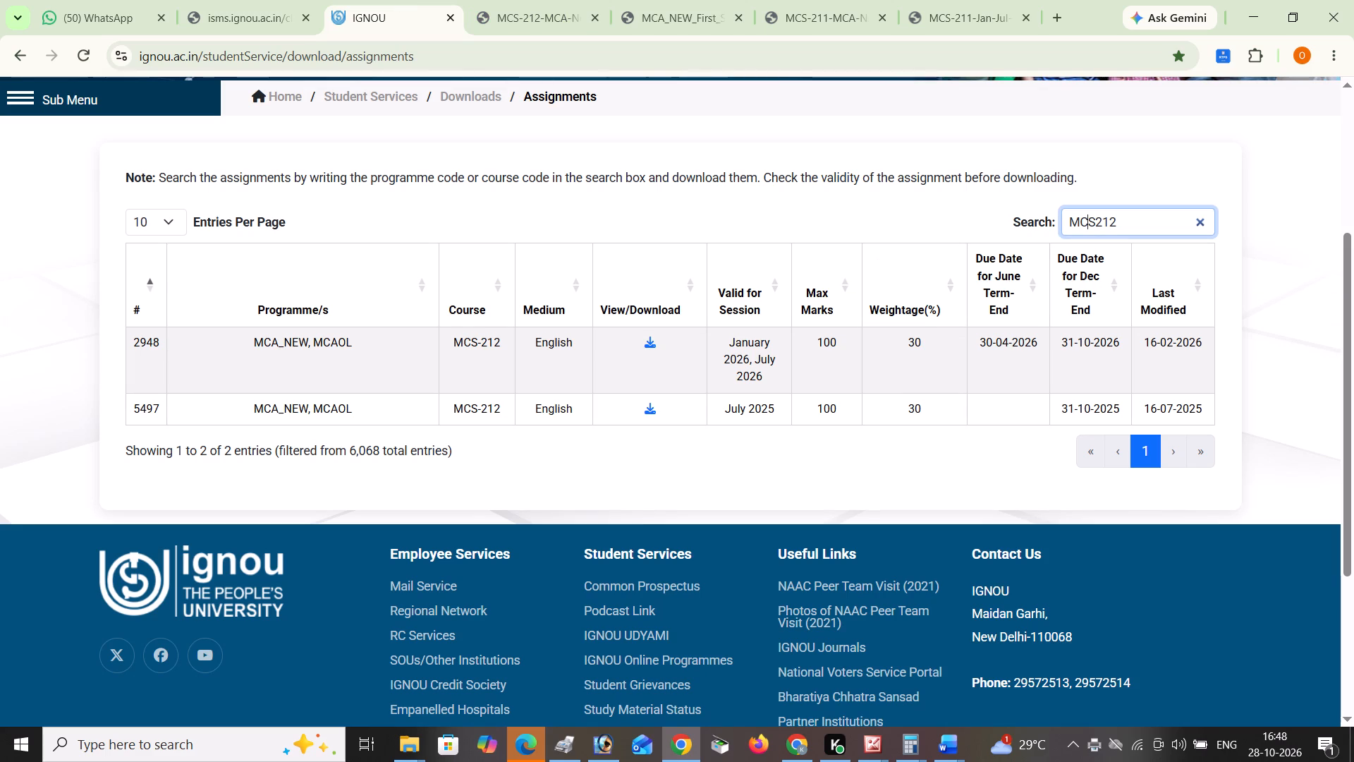
{"action": "key", "text": "ctrl+v"}
{"action": "key", "text": "ctrl+space"}
Close the July 2025 MCS-212 assignment PDF and return to the assignments list.
{"action": "left_click", "coordinate": [540, 13]}
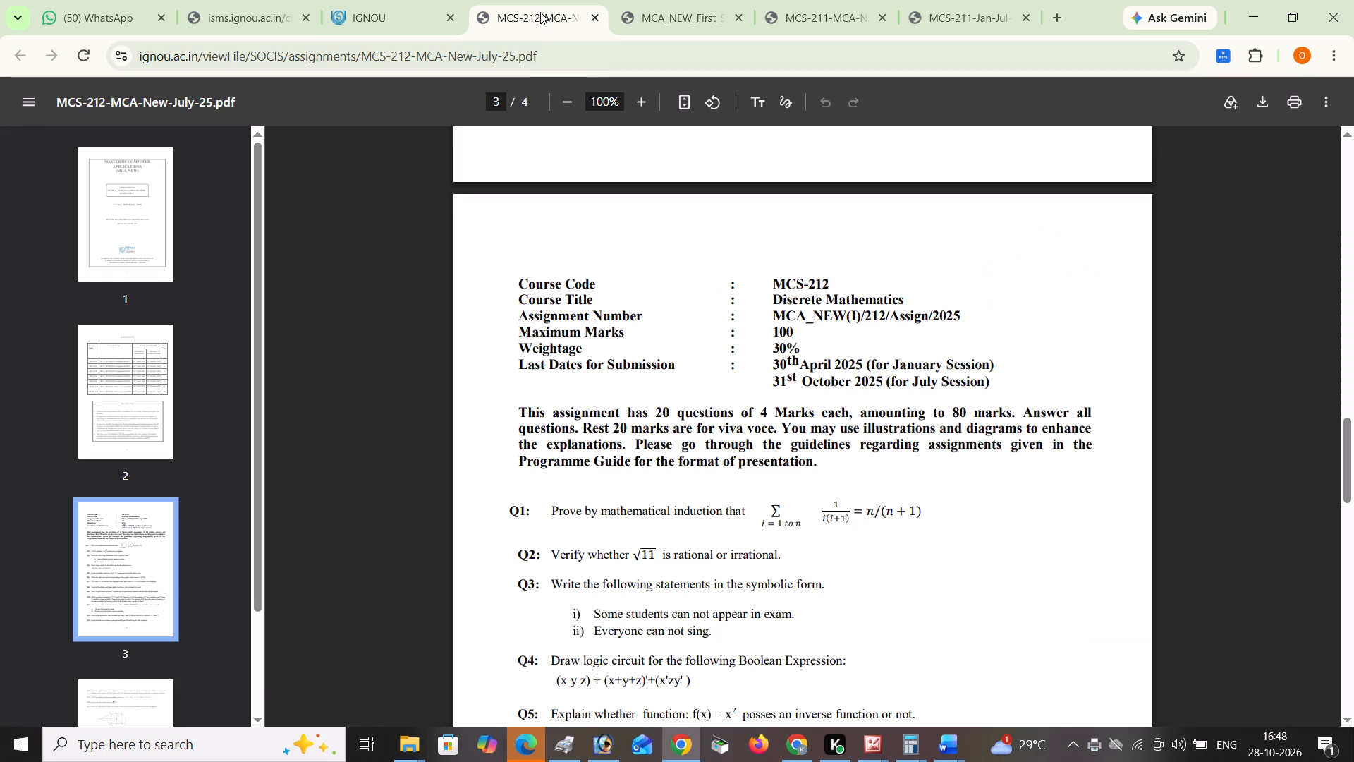
{"action": "left_click", "coordinate": [594, 17]}
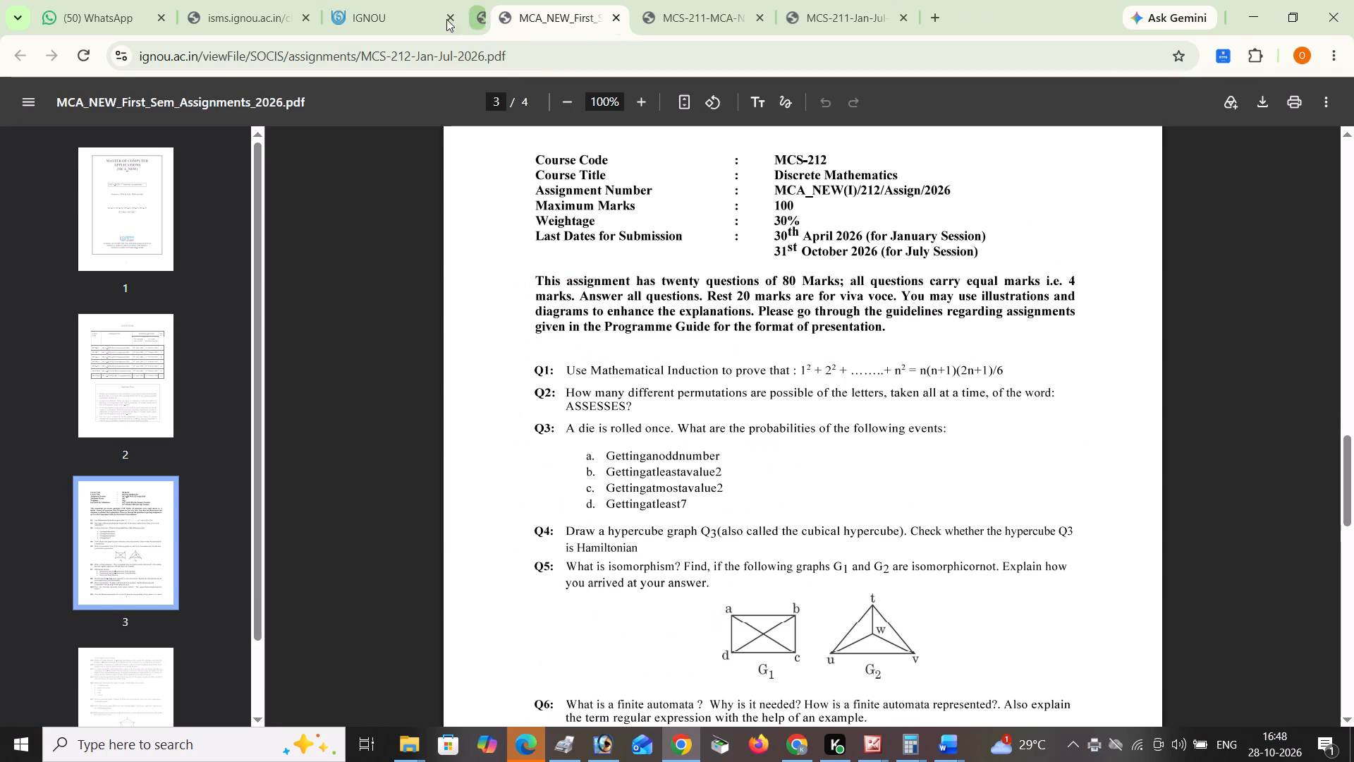
{"action": "left_click", "coordinate": [387, 11]}
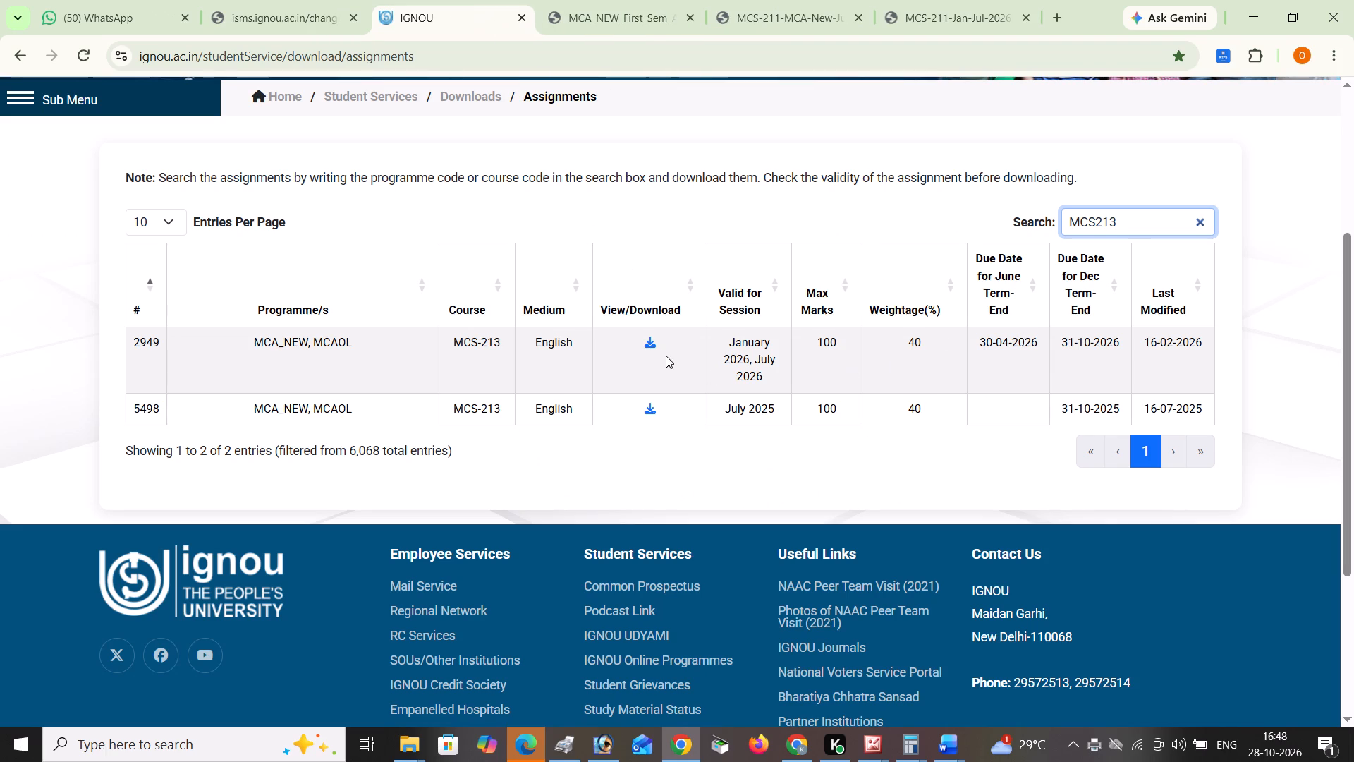
Open the January-July 2026 assignment PDF for MCS-213 and examine its submission dates and question page.
{"action": "left_click", "coordinate": [653, 340]}
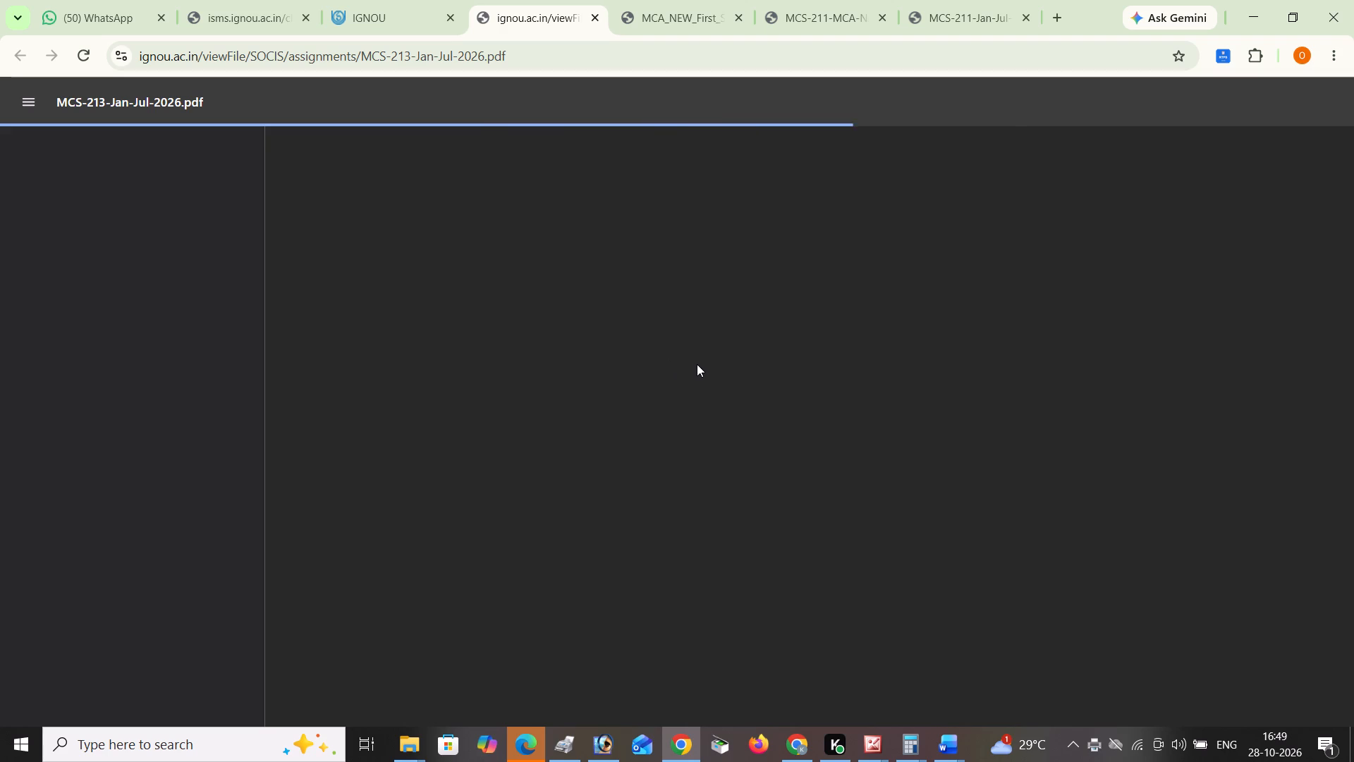
{"action": "scroll", "coordinate": [719, 377], "scroll_direction": "down", "scroll_amount": 8}
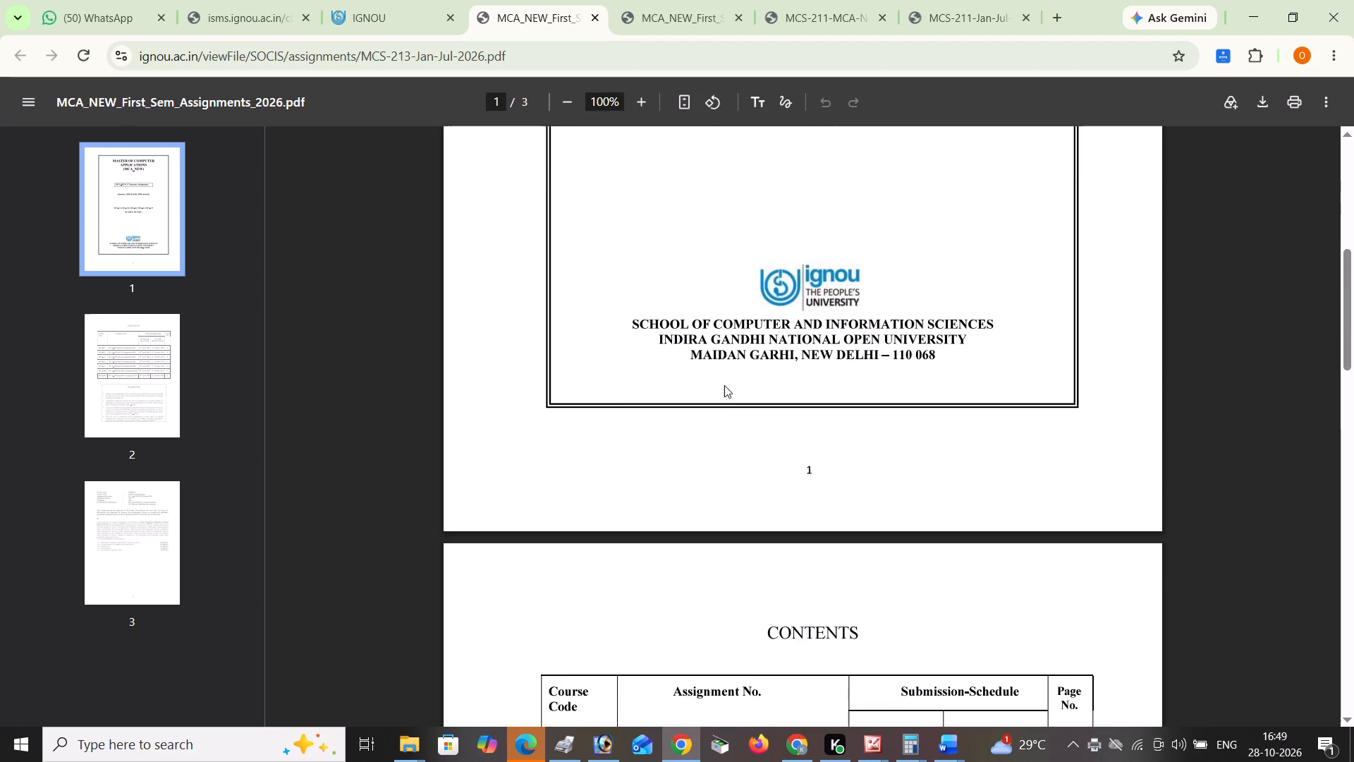
{"action": "scroll", "coordinate": [724, 385], "scroll_direction": "down", "scroll_amount": 13}
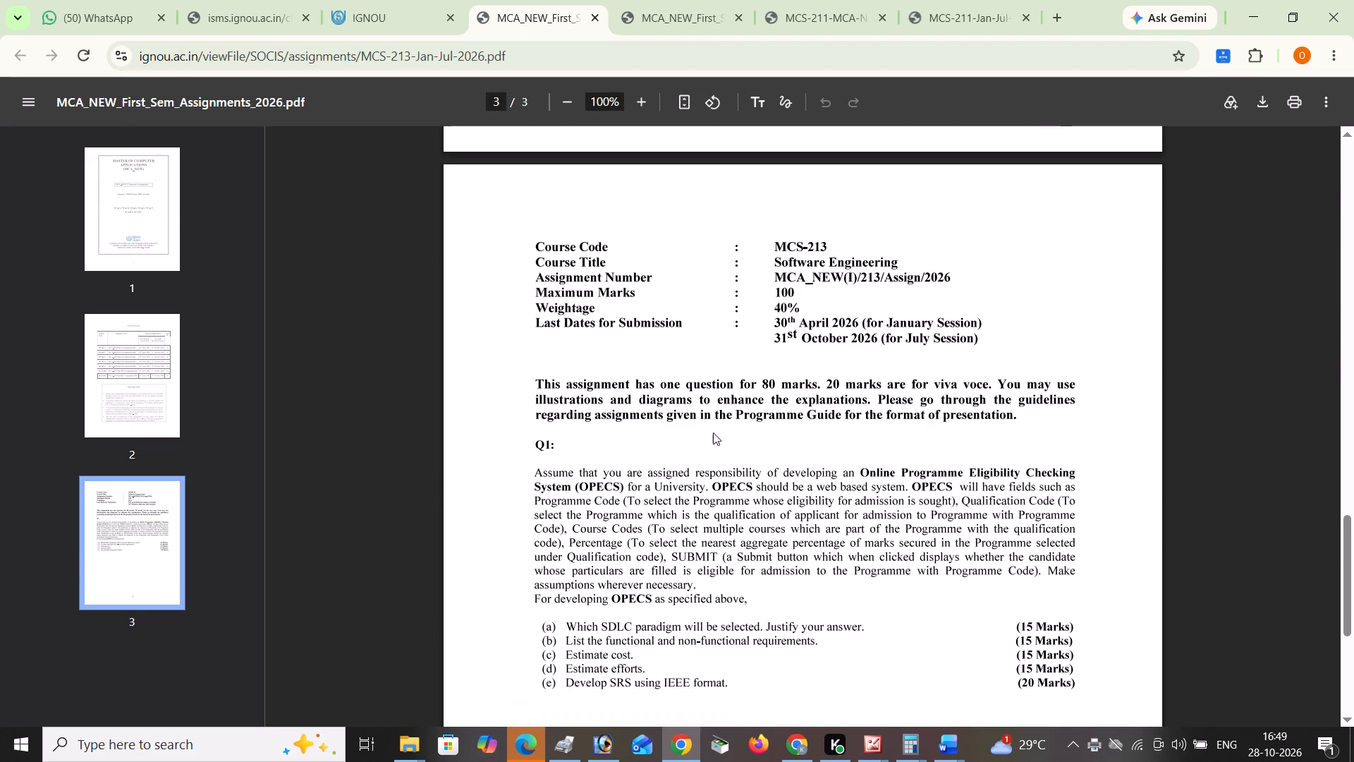
{"action": "scroll", "coordinate": [580, 528], "scroll_direction": "down", "scroll_amount": 1}
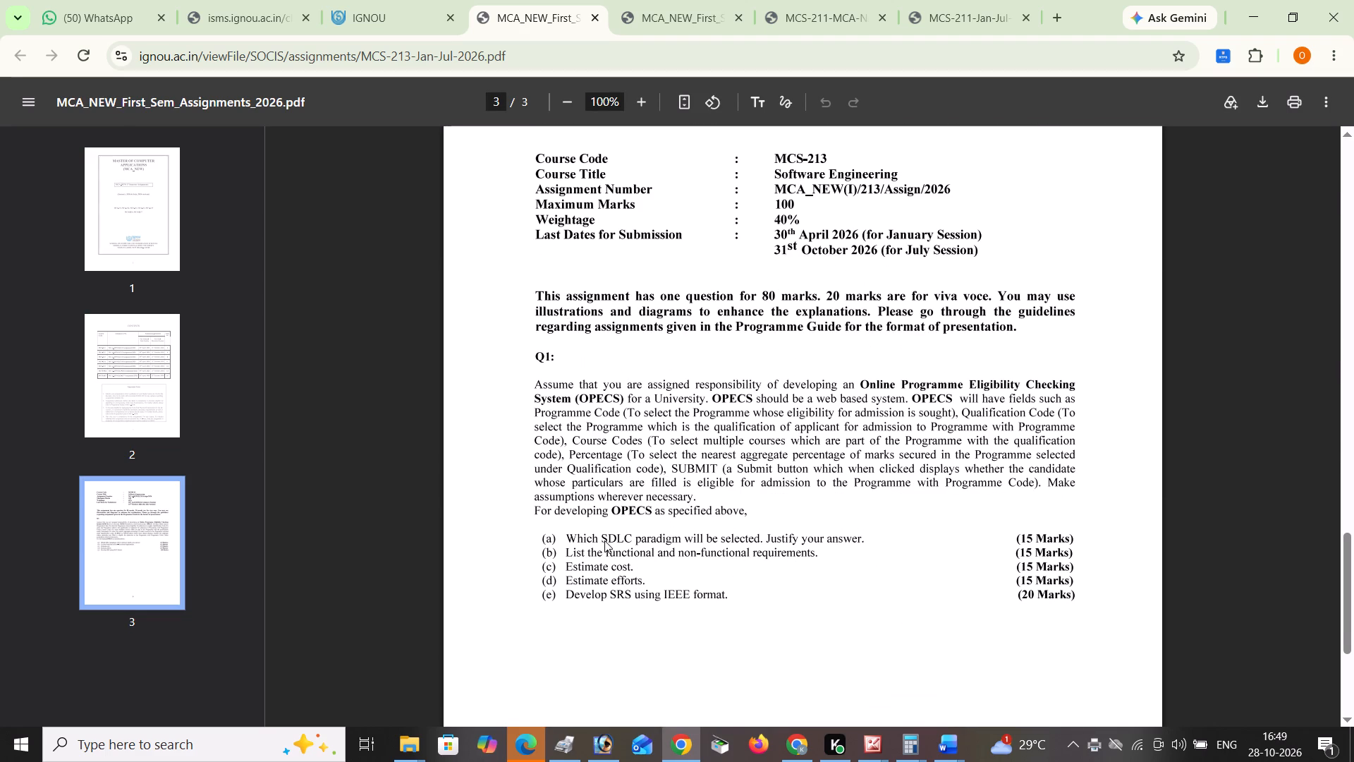
{"action": "scroll", "coordinate": [615, 549], "scroll_direction": "down", "scroll_amount": 8}
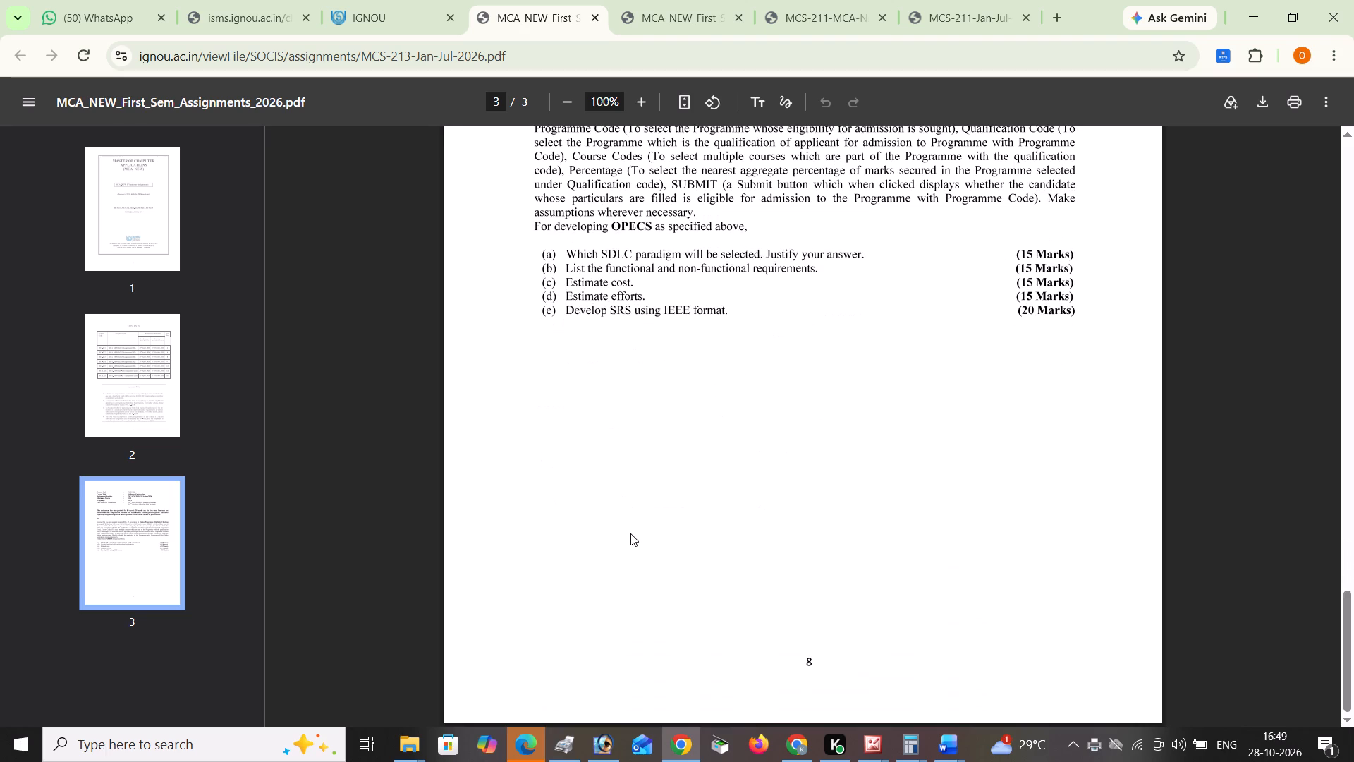
{"action": "scroll", "coordinate": [630, 533], "scroll_direction": "down", "scroll_amount": 1}
{"action": "scroll", "coordinate": [630, 533], "scroll_direction": "up", "scroll_amount": 8}
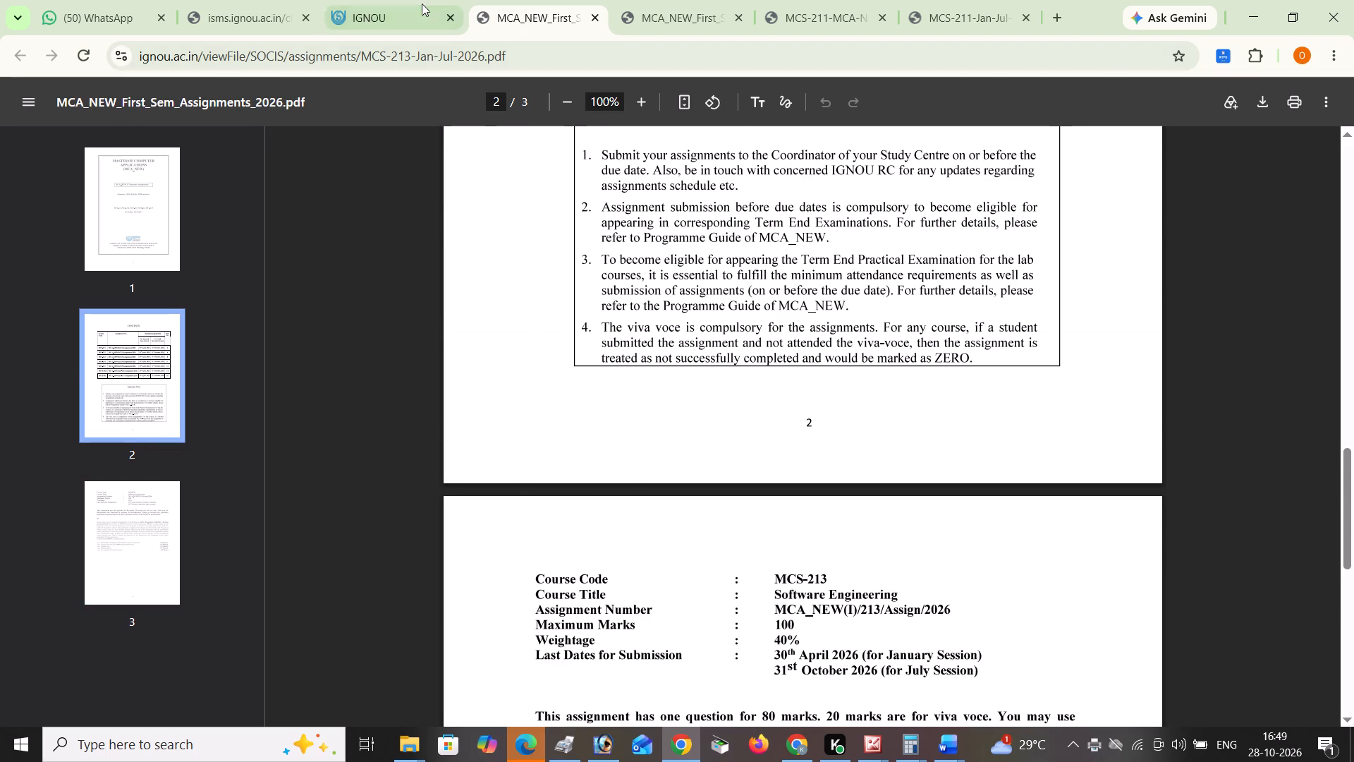
Open the July 2025 assignment PDF for MCS-213 from the assignments list and examine its submission schedule and question page.
{"action": "left_click", "coordinate": [415, 4]}
{"action": "left_click", "coordinate": [647, 406]}
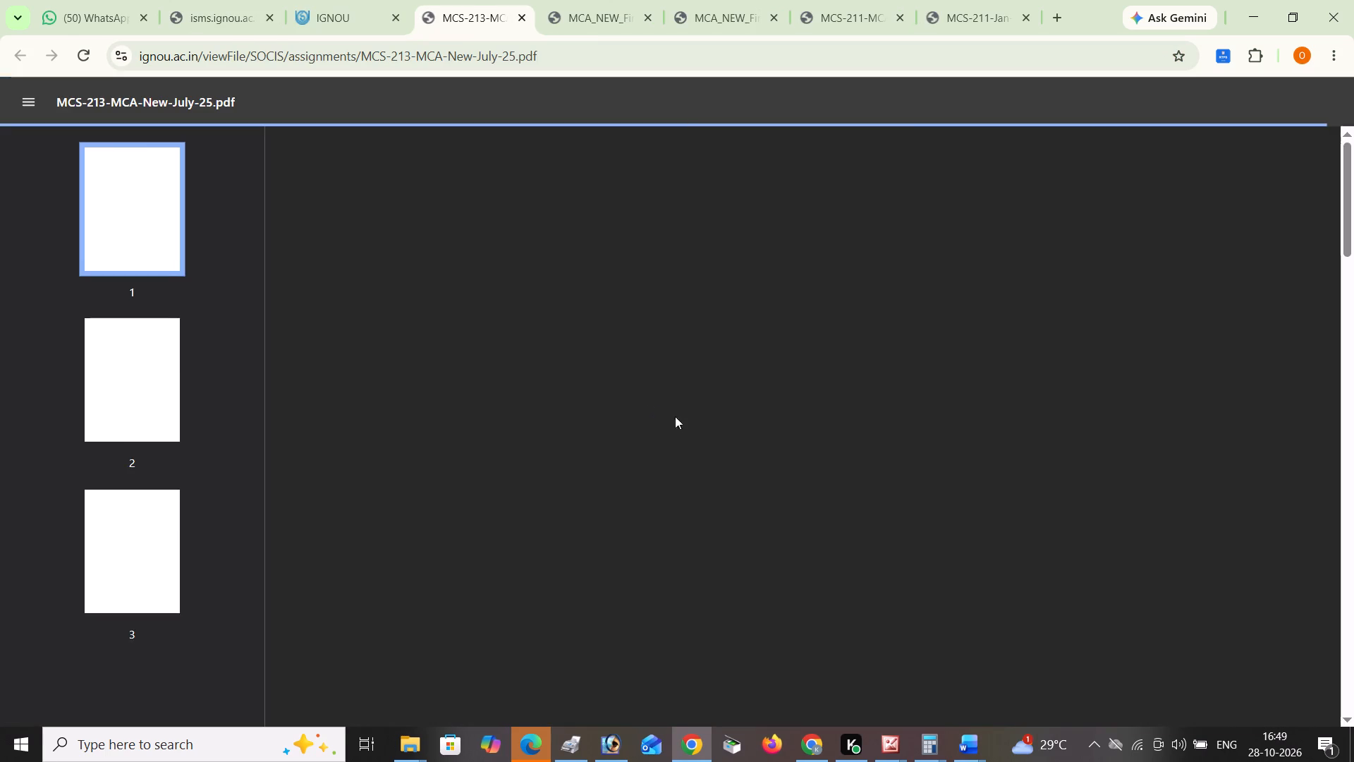
{"action": "scroll", "coordinate": [690, 430], "scroll_direction": "down", "scroll_amount": 14}
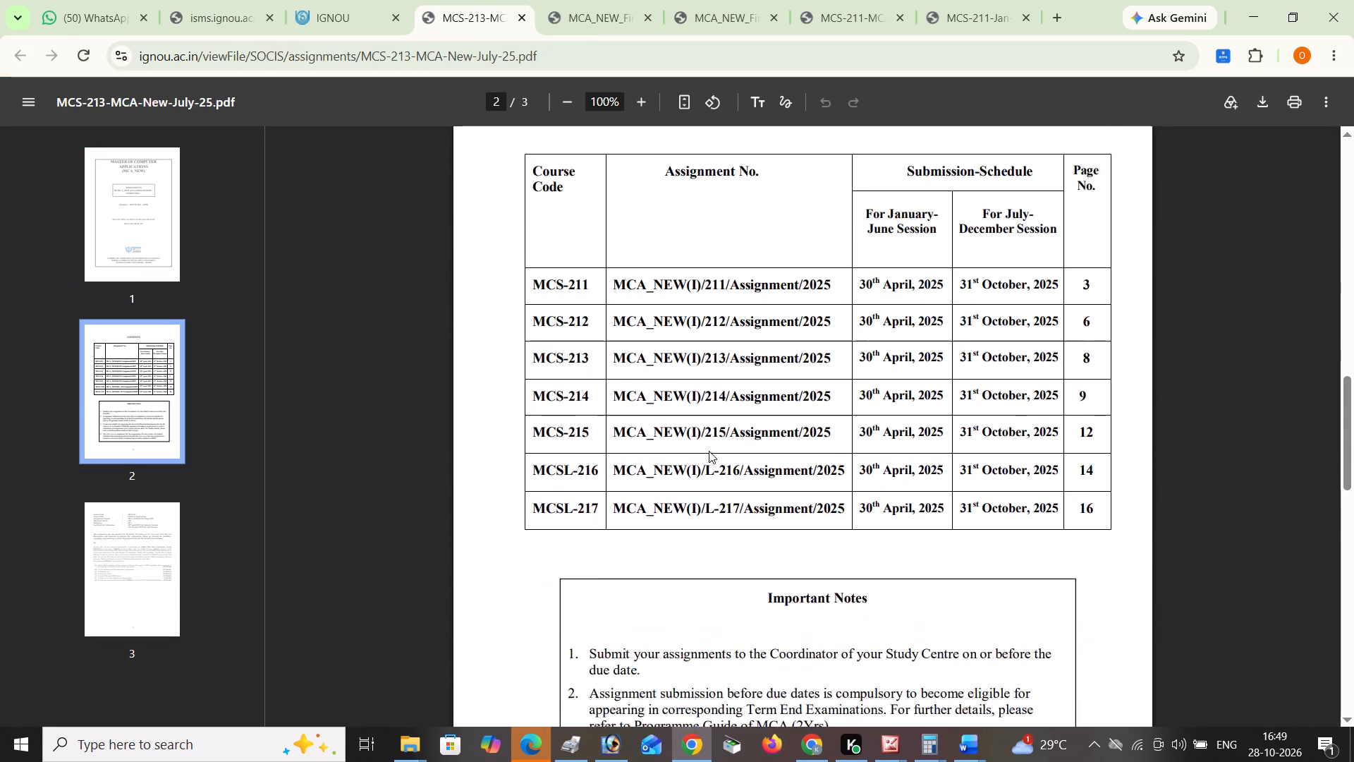
{"action": "scroll", "coordinate": [710, 449], "scroll_direction": "down", "scroll_amount": 5}
{"action": "scroll", "coordinate": [710, 449], "scroll_direction": "up", "scroll_amount": 5}
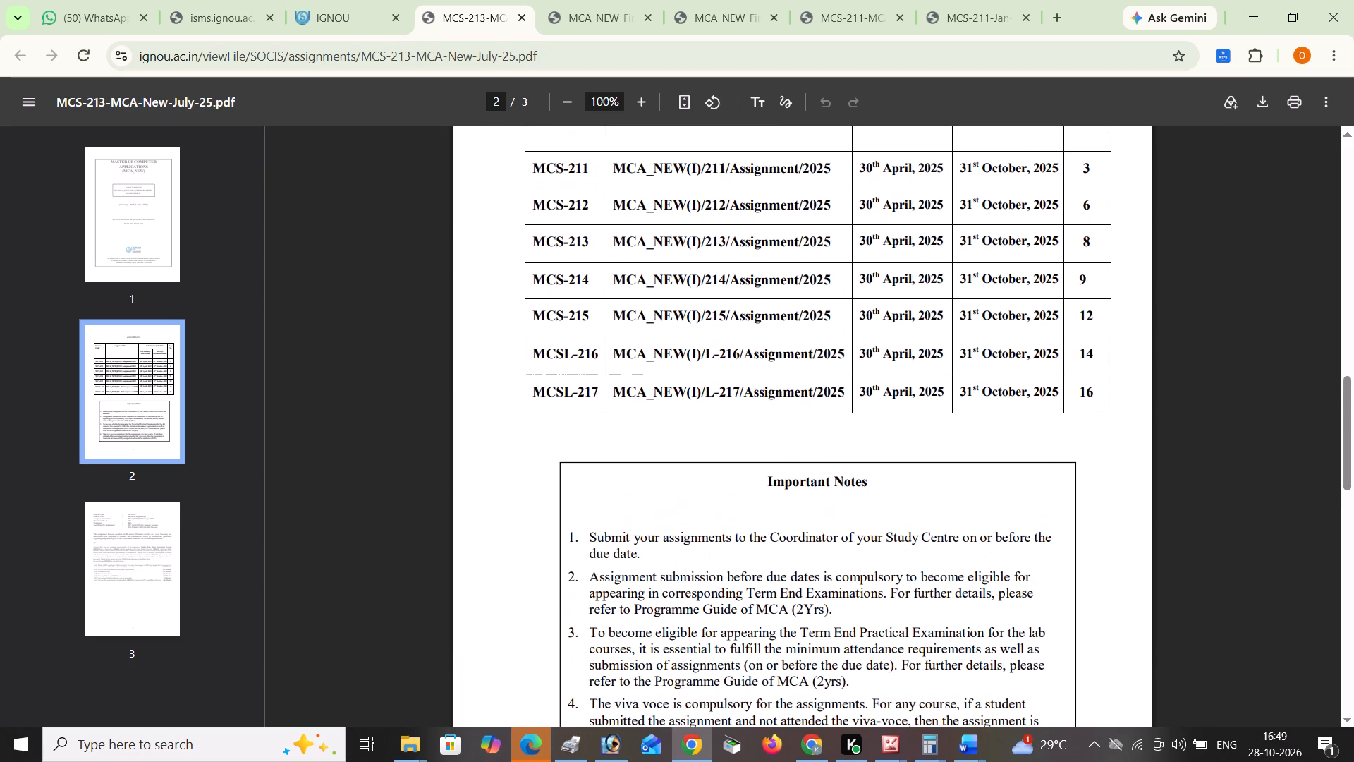
{"action": "left_click", "coordinate": [661, 207]}
{"action": "scroll", "coordinate": [698, 357], "scroll_direction": "down", "scroll_amount": 4}
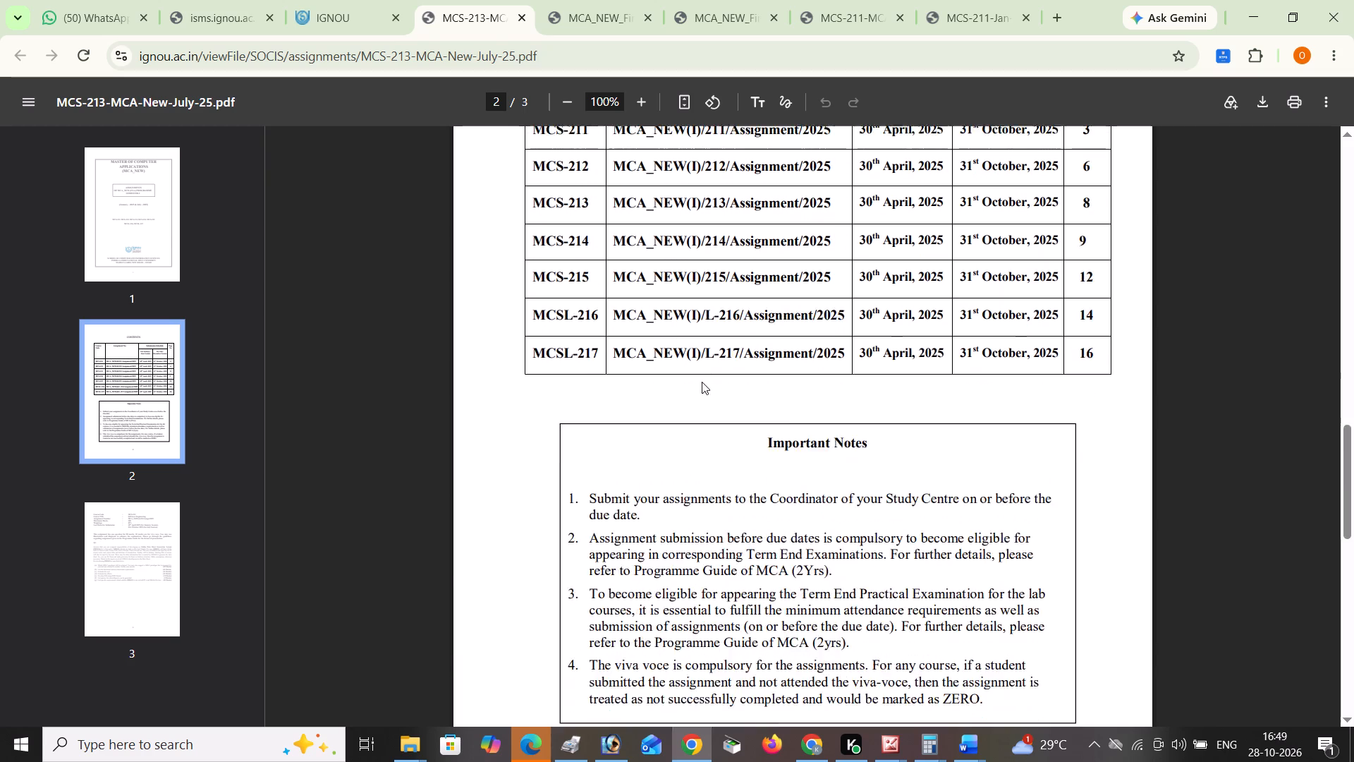
{"action": "scroll", "coordinate": [702, 385], "scroll_direction": "down", "scroll_amount": 8}
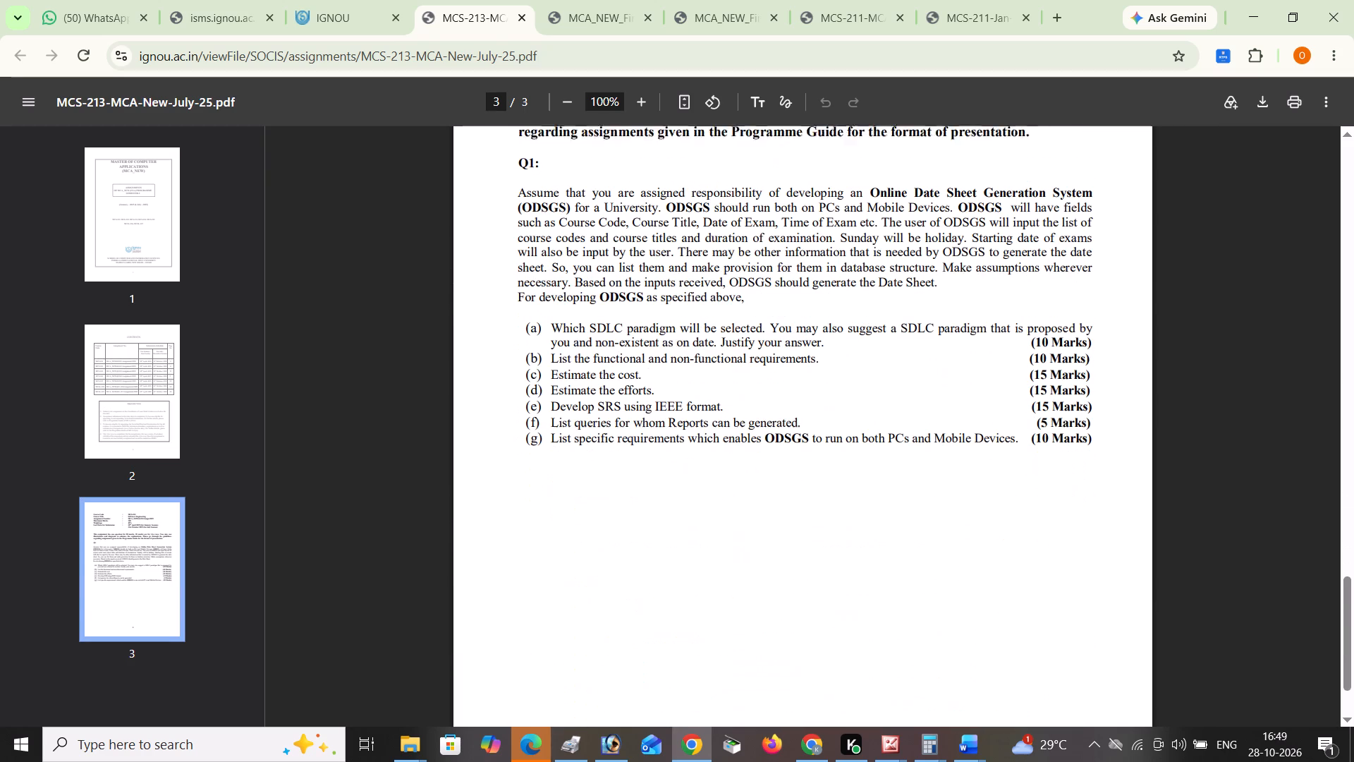
{"action": "left_click_drag", "start_coordinate": [549, 306], "coordinate": [611, 317]}
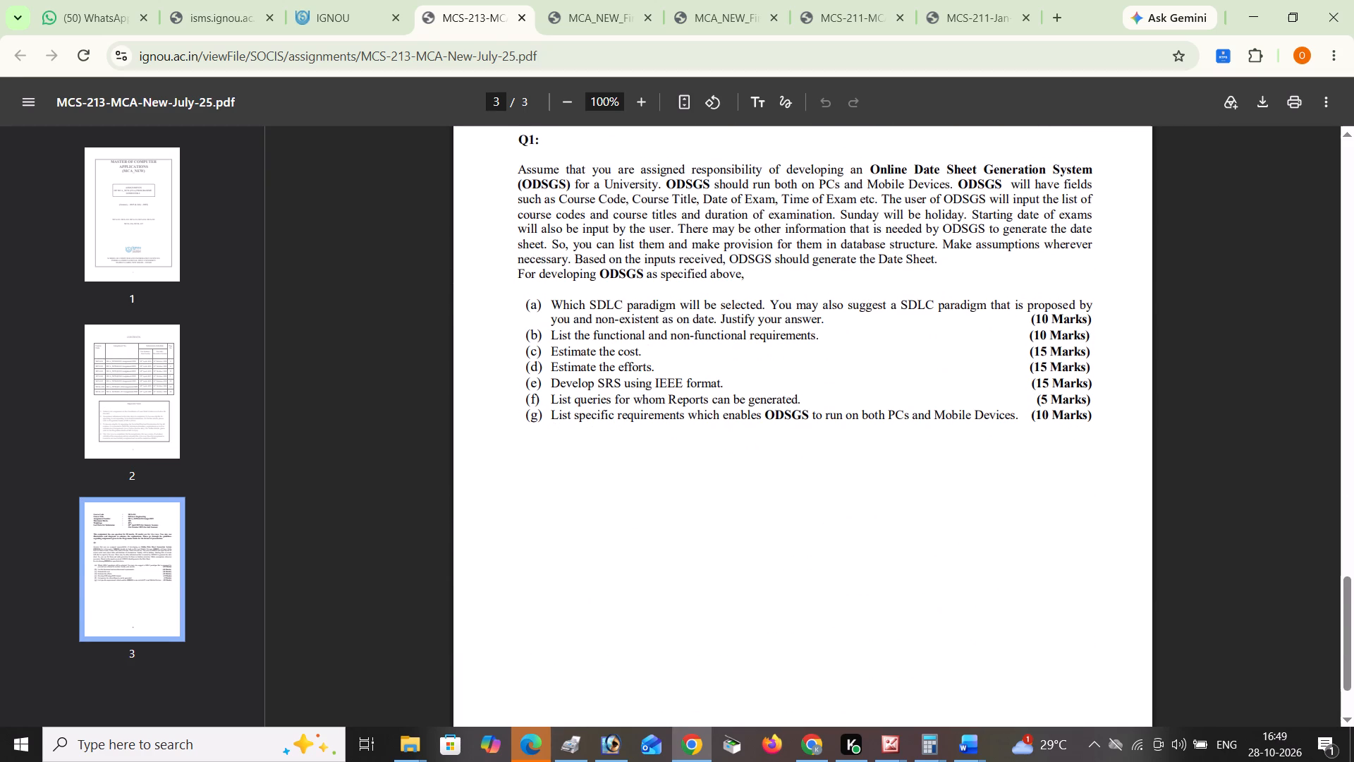
{"action": "left_click_drag", "start_coordinate": [611, 317], "coordinate": [678, 317]}
{"action": "left_click", "coordinate": [678, 317]}
{"action": "scroll", "coordinate": [630, 326], "scroll_direction": "up", "scroll_amount": 1}
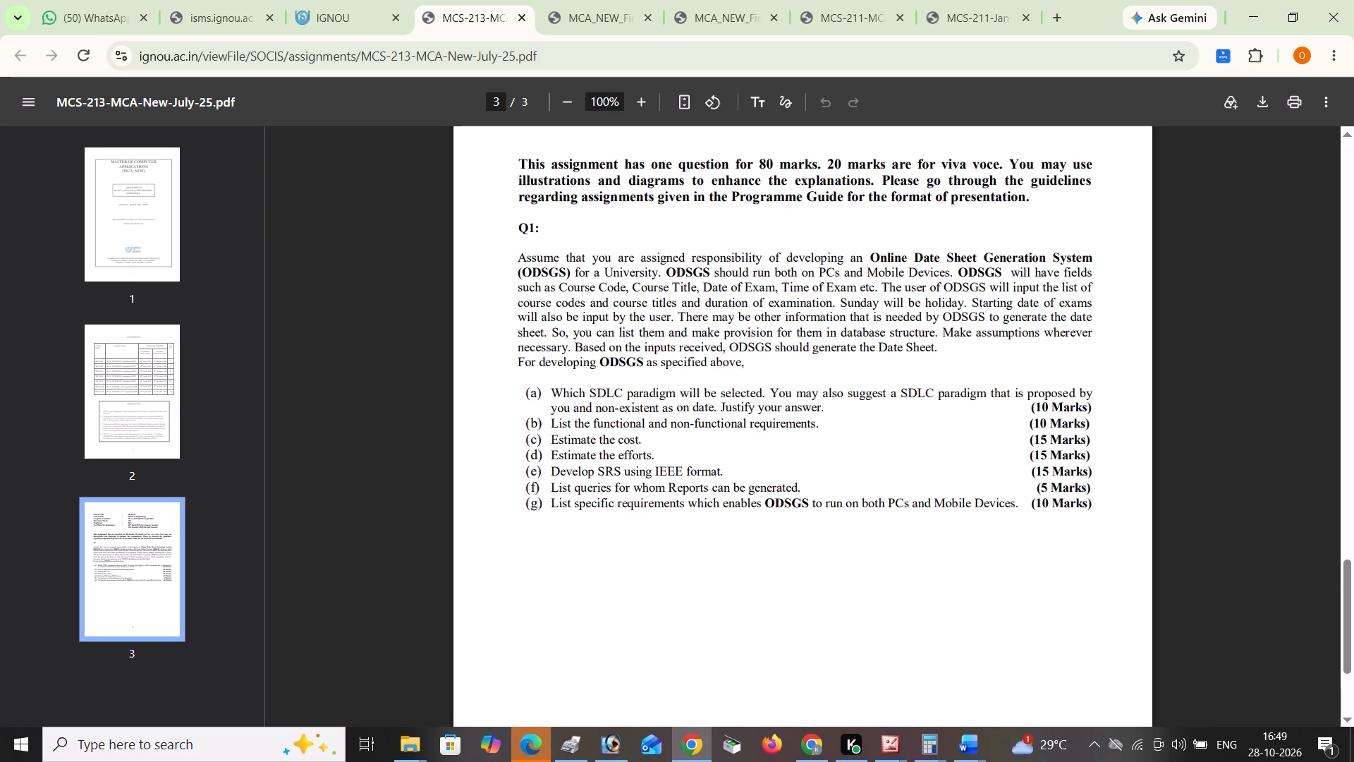
{"action": "scroll", "coordinate": [630, 327], "scroll_direction": "up", "scroll_amount": 4}
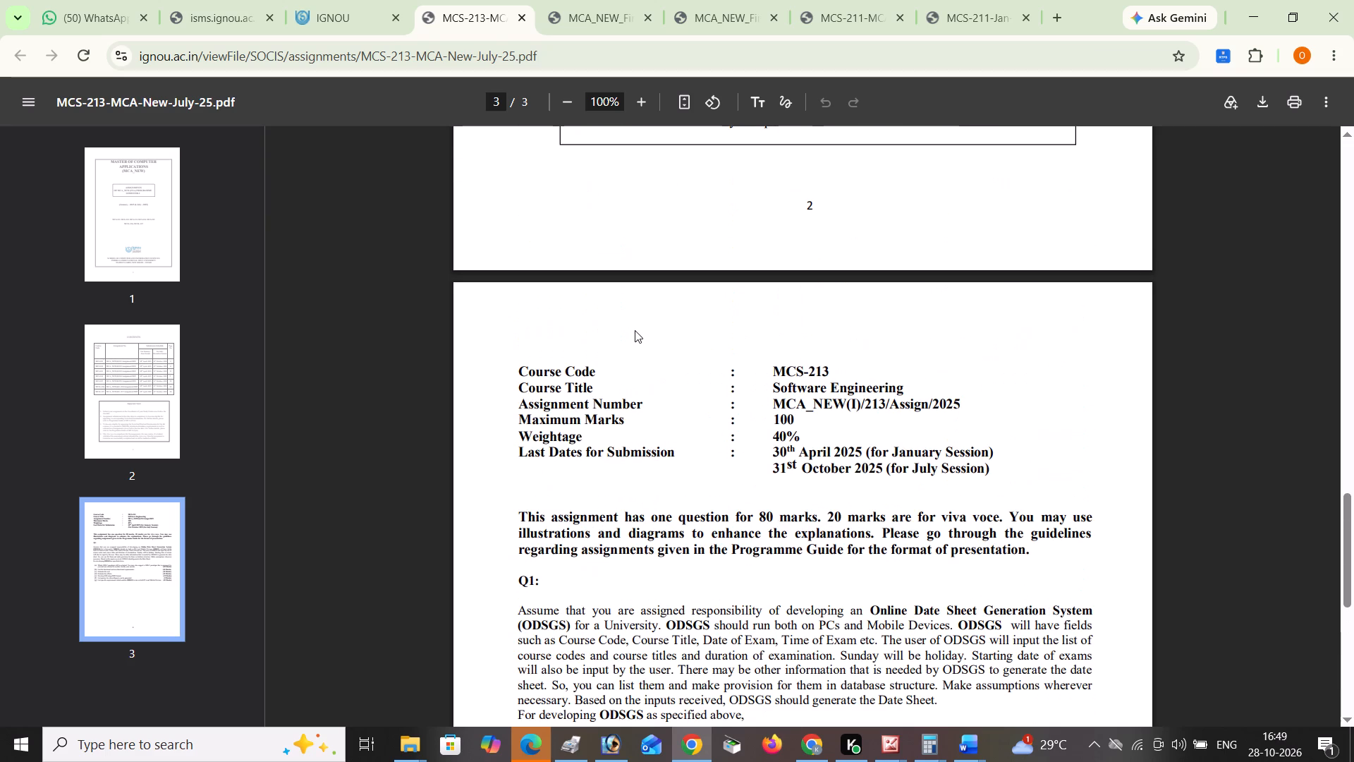
{"action": "scroll", "coordinate": [637, 330], "scroll_direction": "up", "scroll_amount": 6}
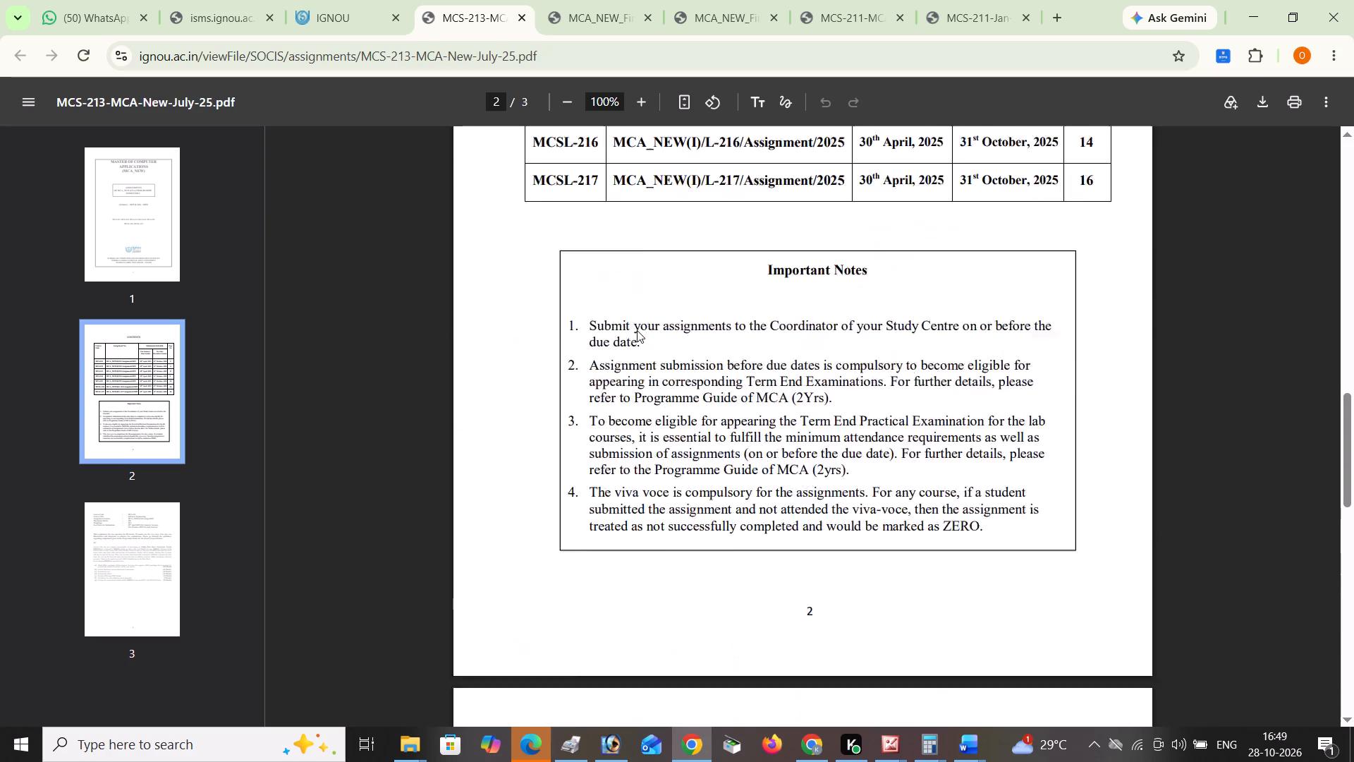
{"action": "scroll", "coordinate": [637, 330], "scroll_direction": "up", "scroll_amount": 2}
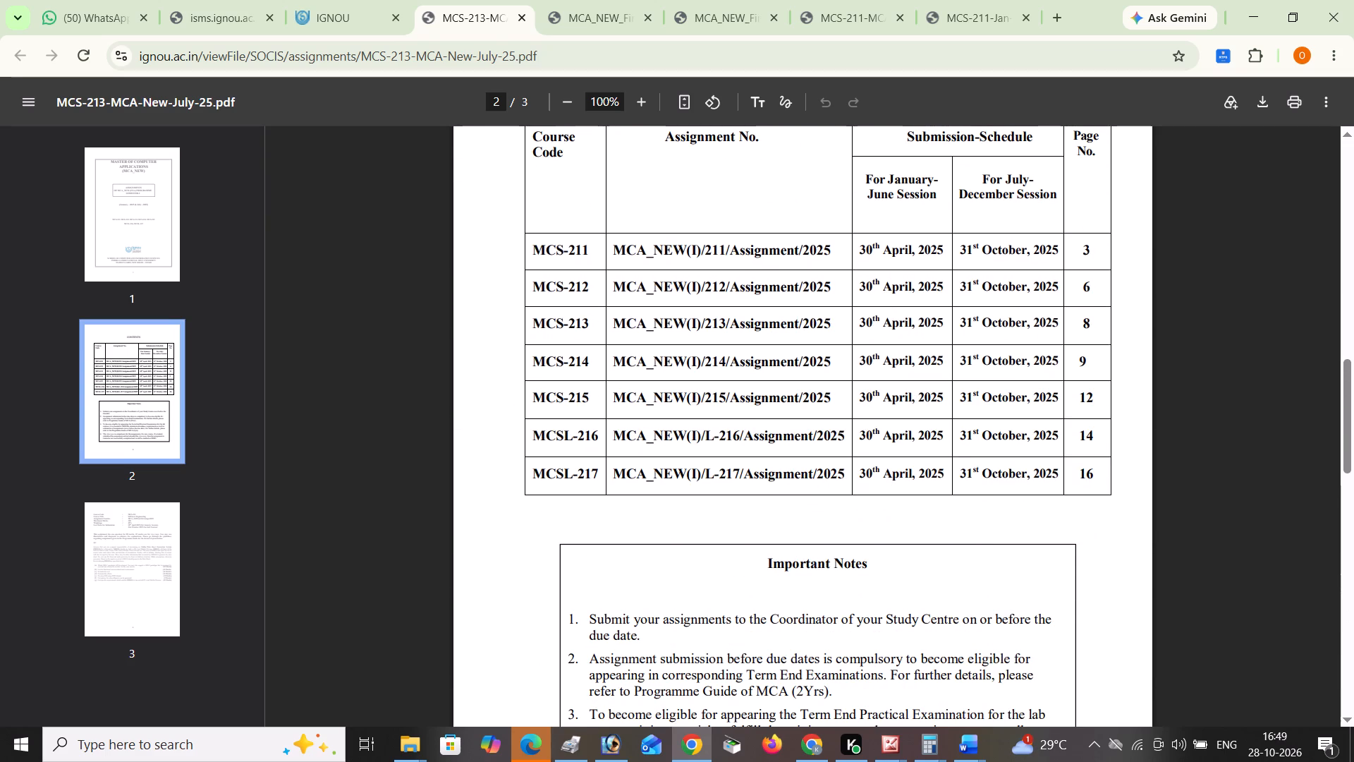
Return to the January-July 2026 MCS-213 PDF and check its submission schedule against the 2025 version.
{"action": "left_click", "coordinate": [587, 23]}
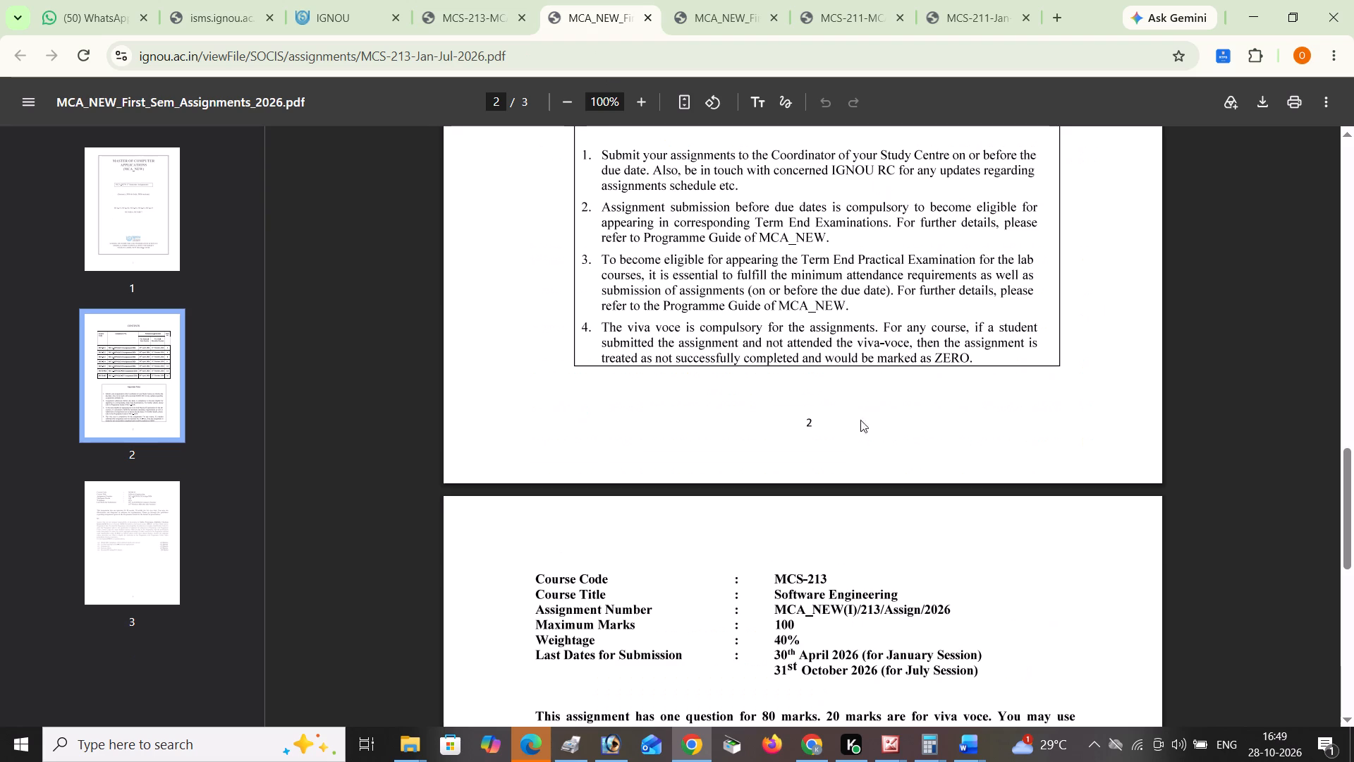
{"action": "scroll", "coordinate": [870, 435], "scroll_direction": "down", "scroll_amount": 5}
{"action": "scroll", "coordinate": [875, 479], "scroll_direction": "up", "scroll_amount": 8}
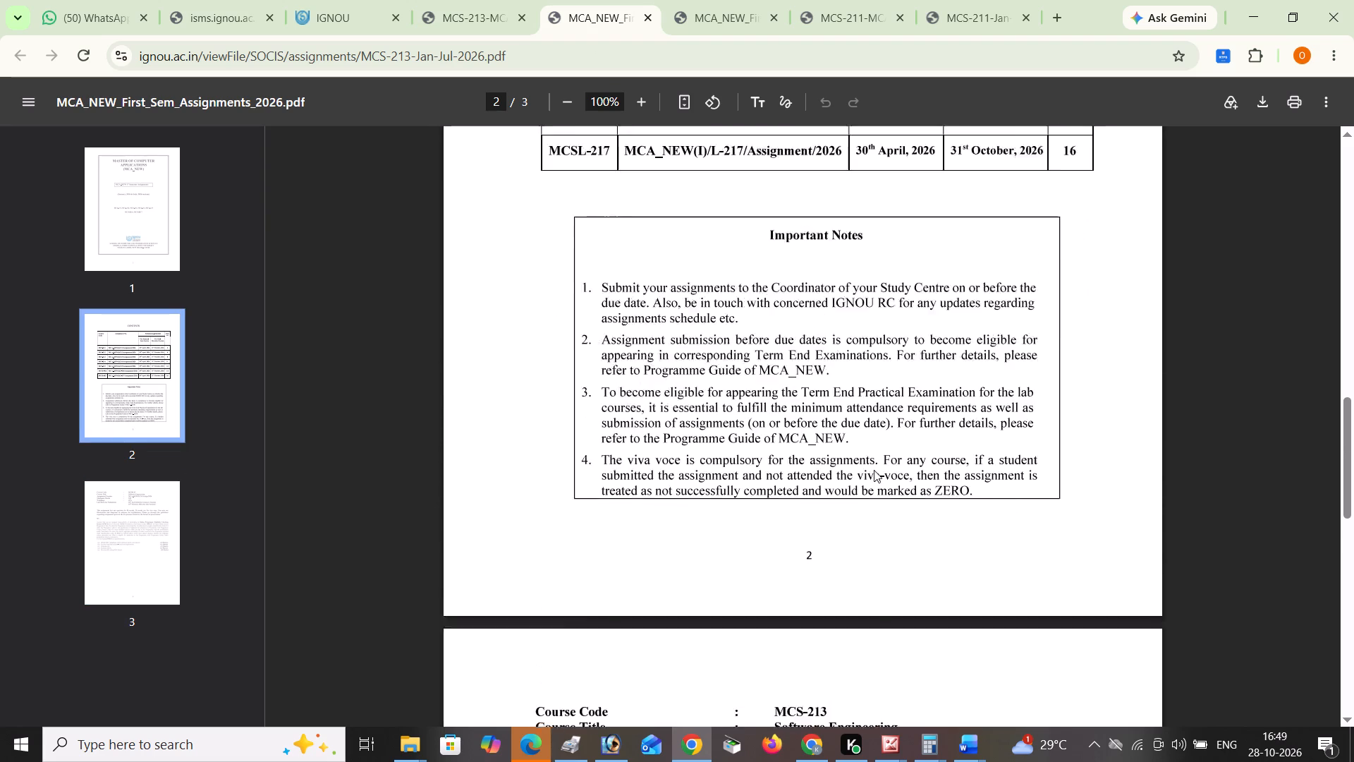
{"action": "scroll", "coordinate": [874, 470], "scroll_direction": "up", "scroll_amount": 2}
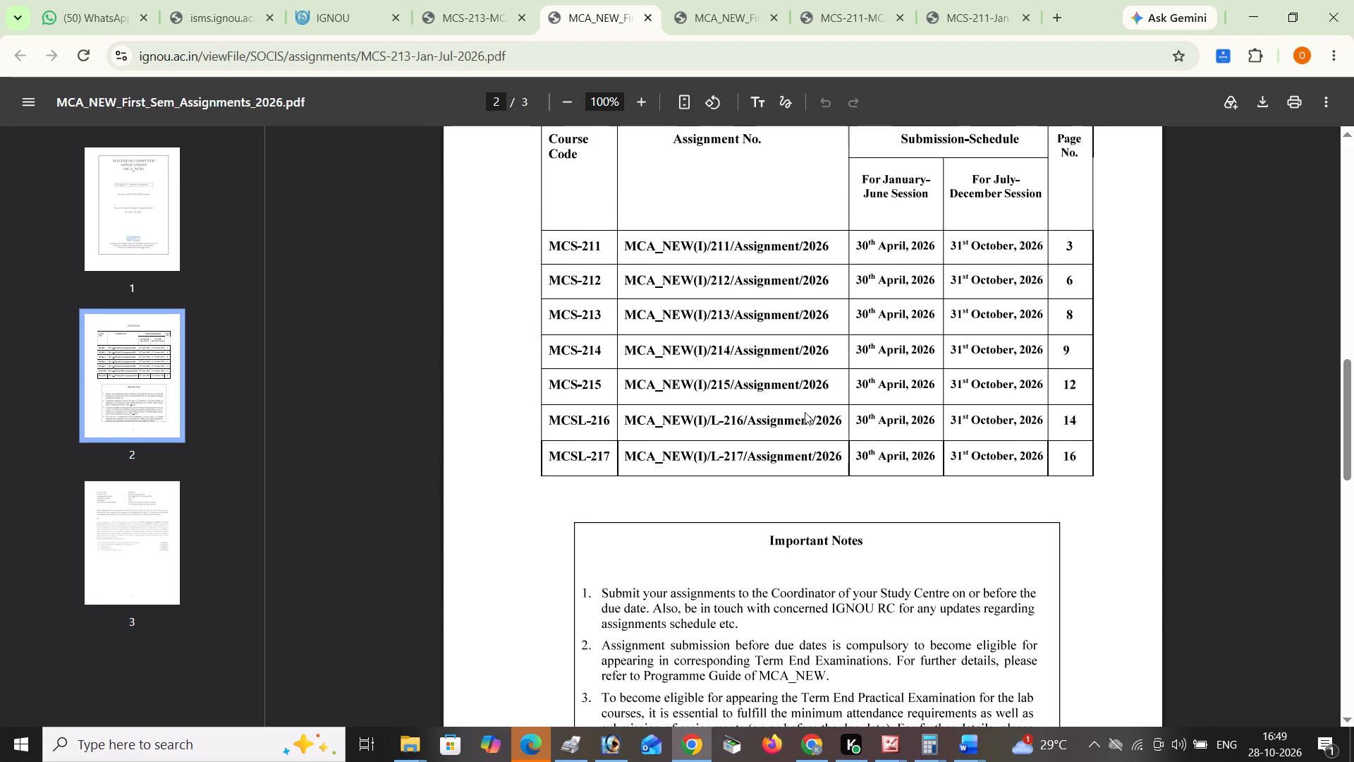
{"action": "scroll", "coordinate": [805, 412], "scroll_direction": "up", "scroll_amount": 1}
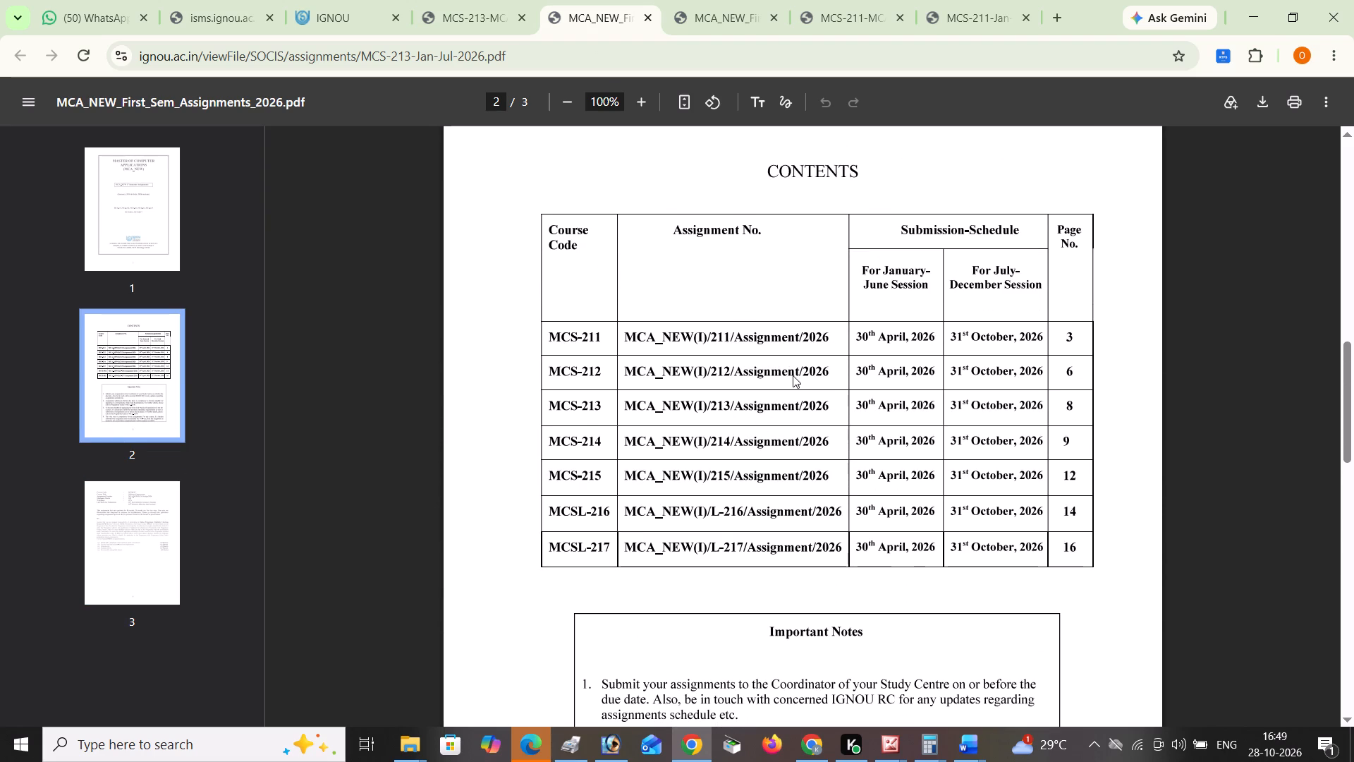
{"action": "triple_click", "coordinate": [769, 372]}
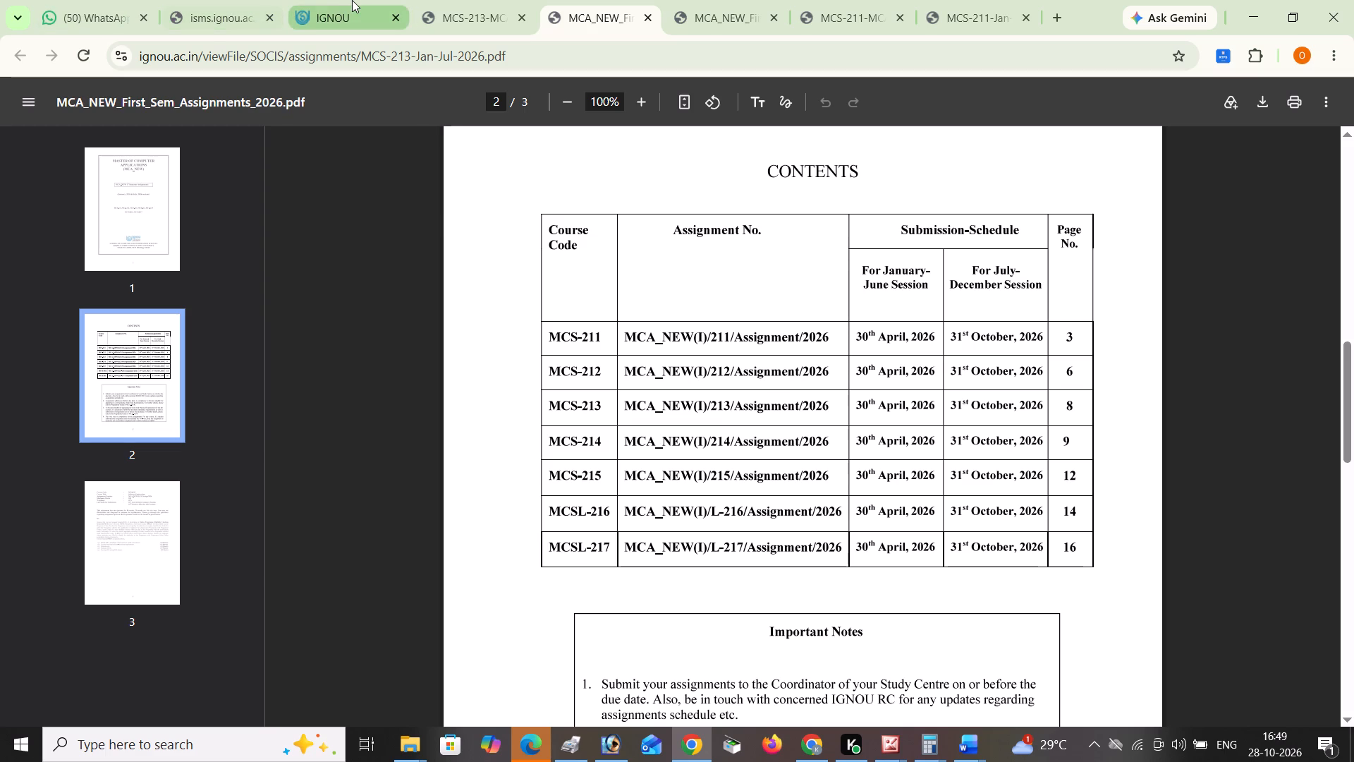
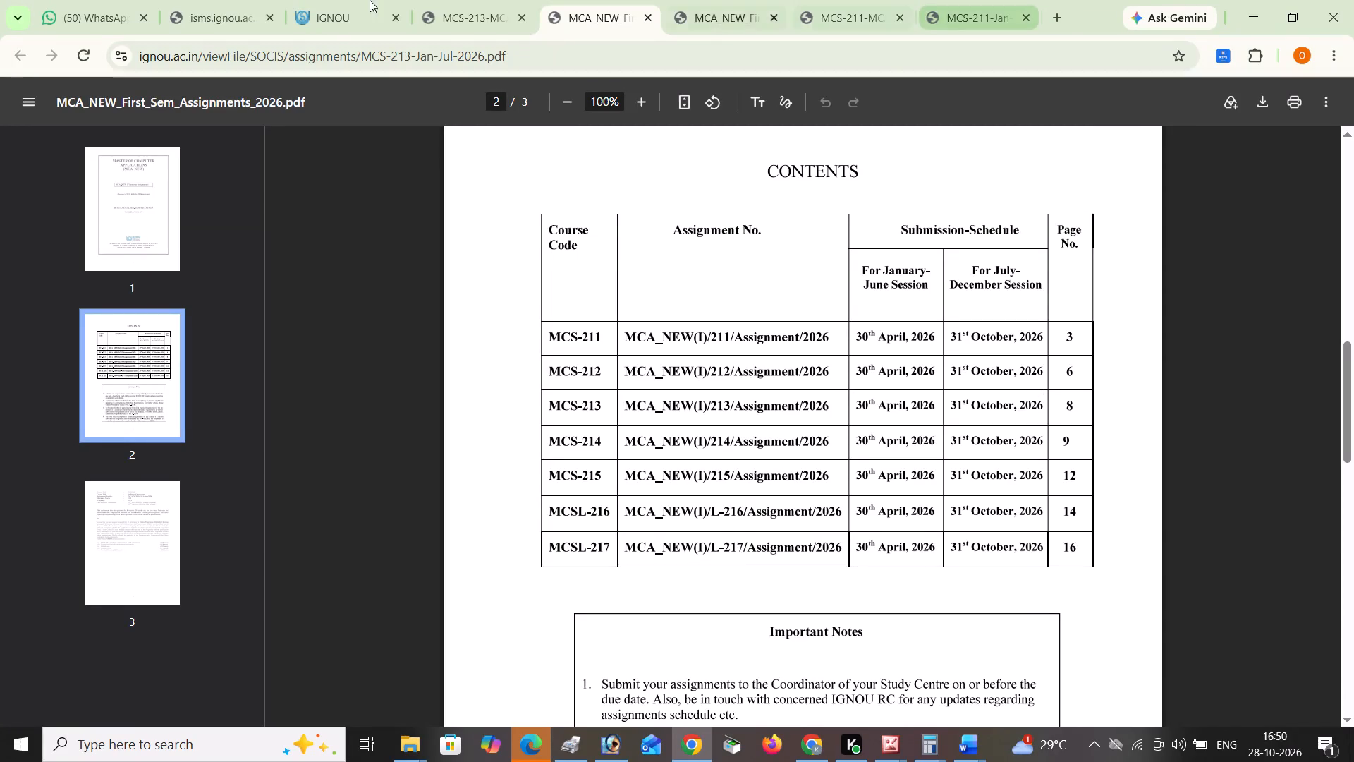
Copy the course code MCS214 from the student's course registration details and search the IGNOU assignments list for it.
{"action": "left_click", "coordinate": [205, 0]}
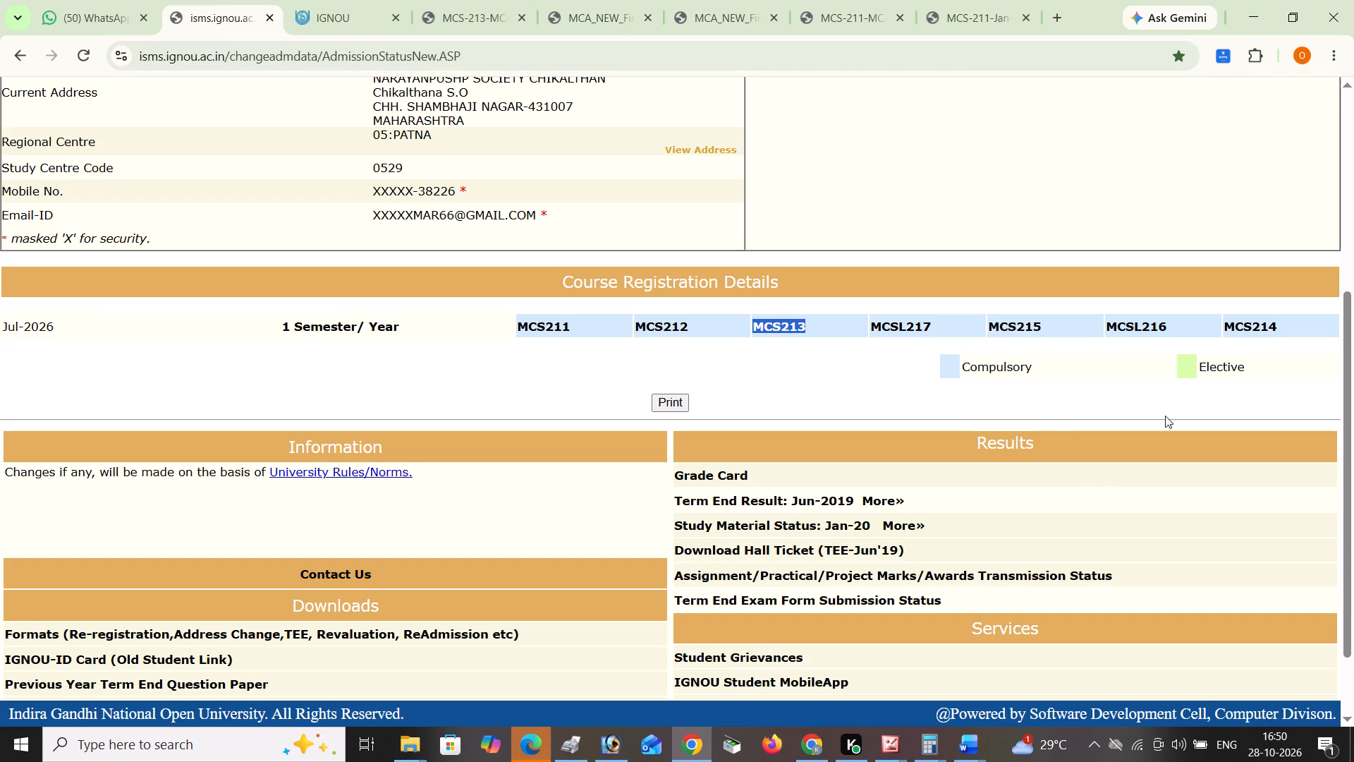
{"action": "double_click", "coordinate": [1242, 325]}
{"action": "right_click", "coordinate": [1242, 325]}
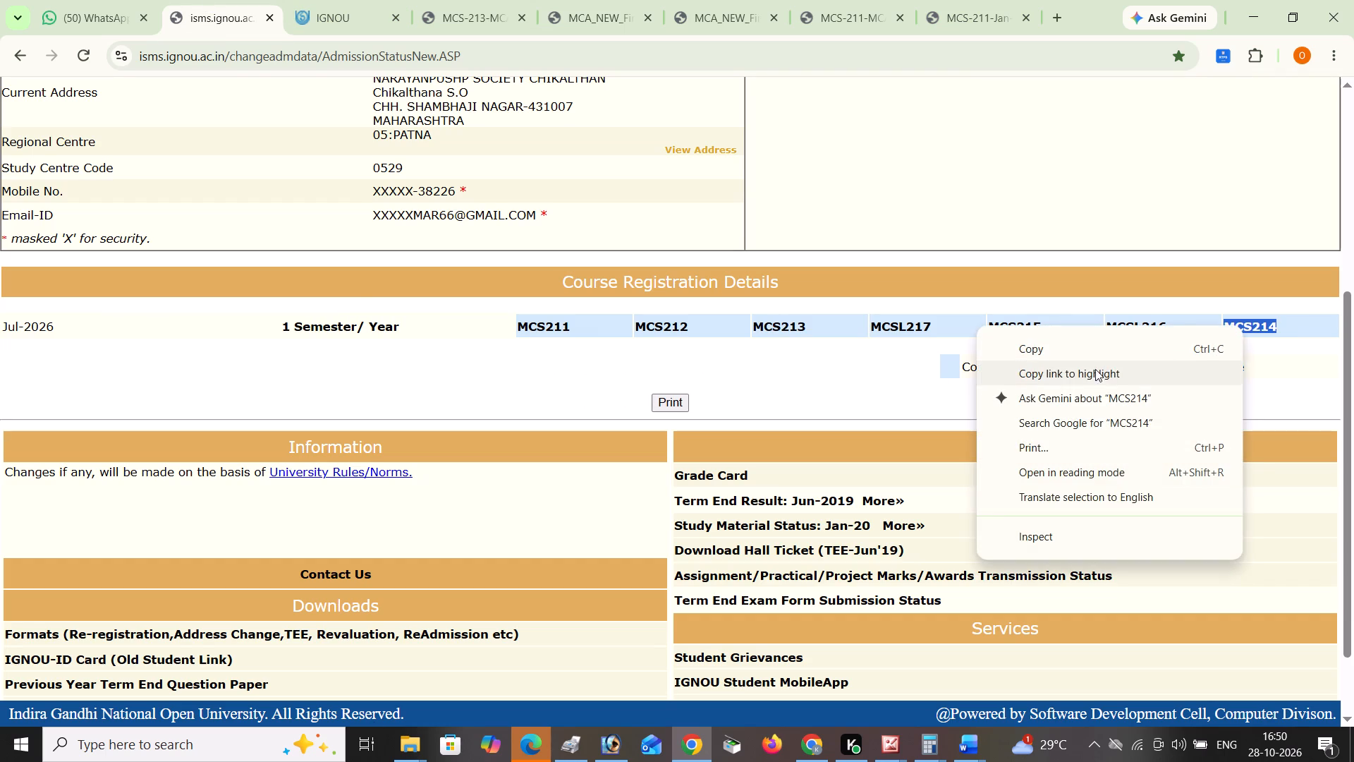
{"action": "left_click", "coordinate": [1066, 351]}
{"action": "left_click", "coordinate": [348, 2]}
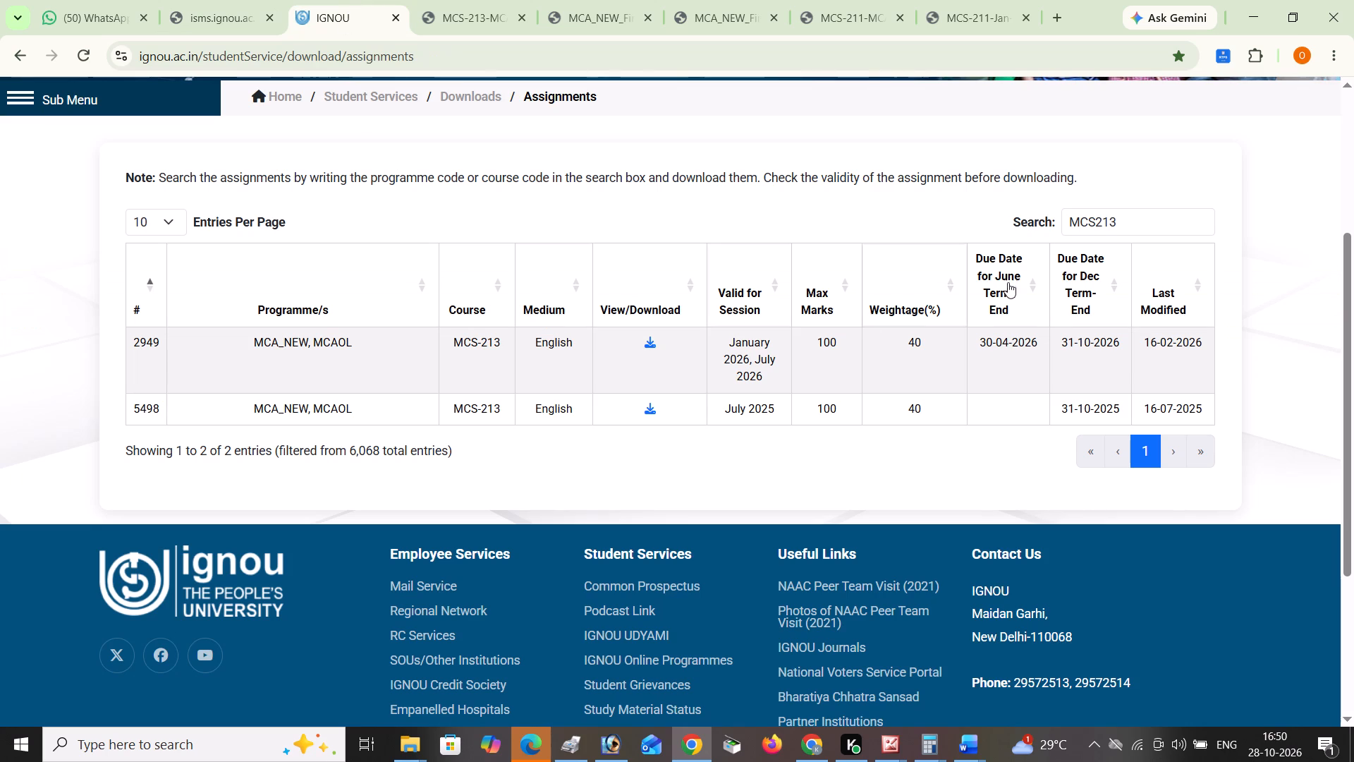
{"action": "double_click", "coordinate": [1097, 225]}
{"action": "key", "text": "ctrl+v"}
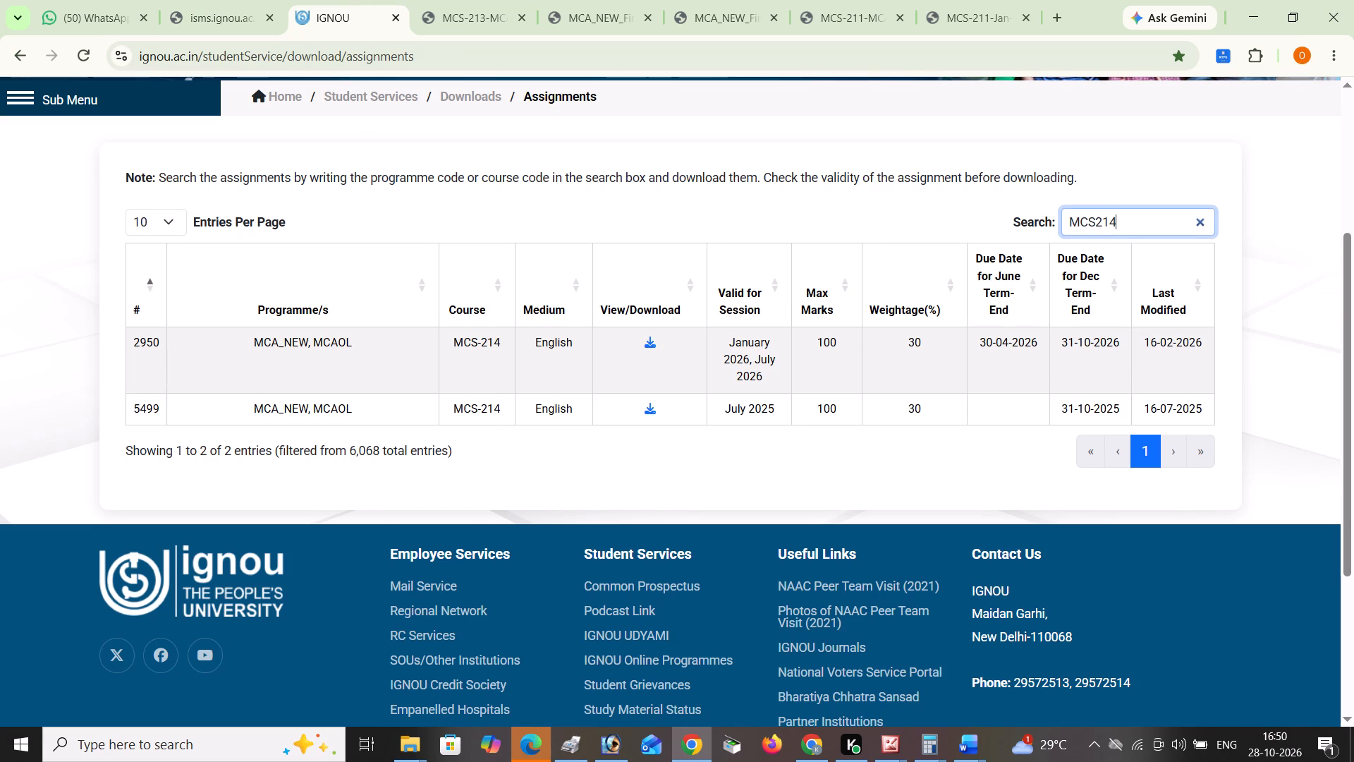
Open the January-July 2026 assignment PDF for MCS-214 and go to the page with its course details and first question.
{"action": "left_click", "coordinate": [652, 343]}
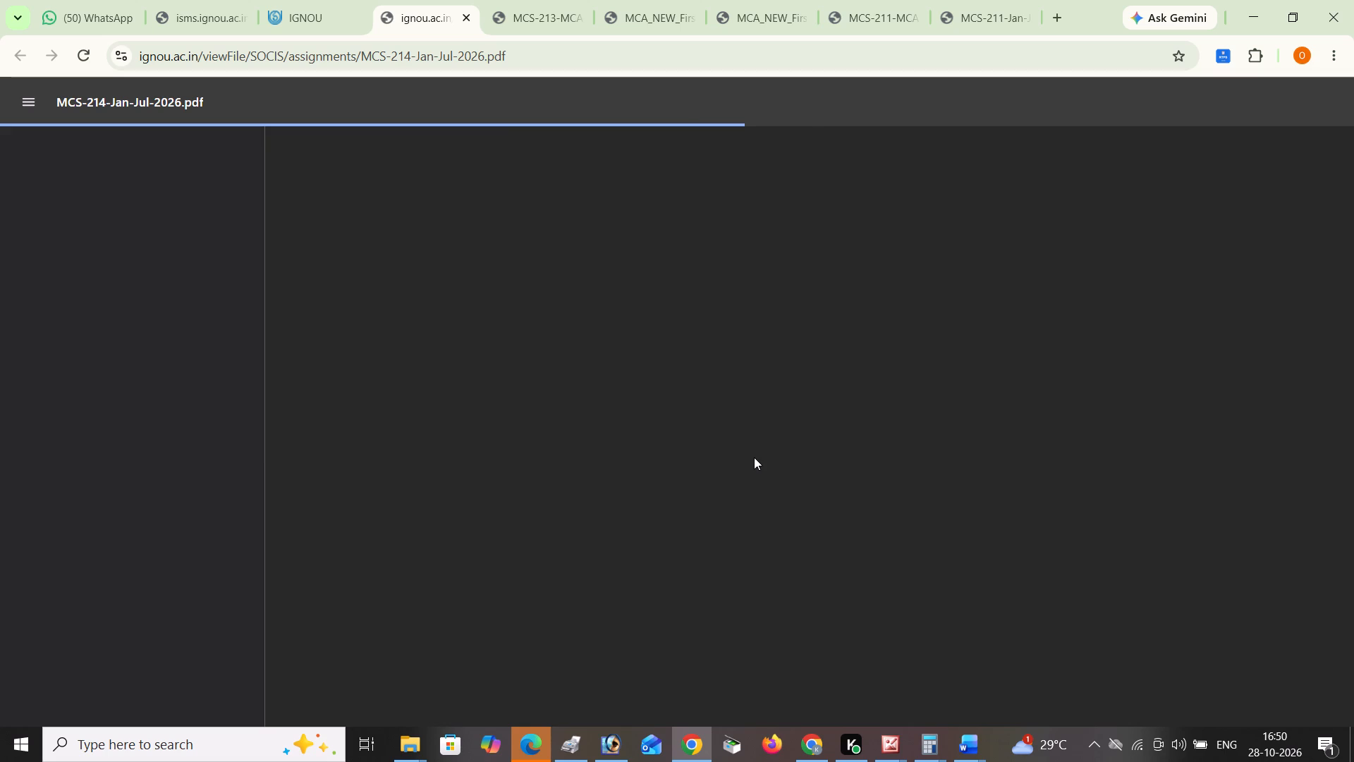
{"action": "scroll", "coordinate": [759, 469], "scroll_direction": "down", "scroll_amount": 1}
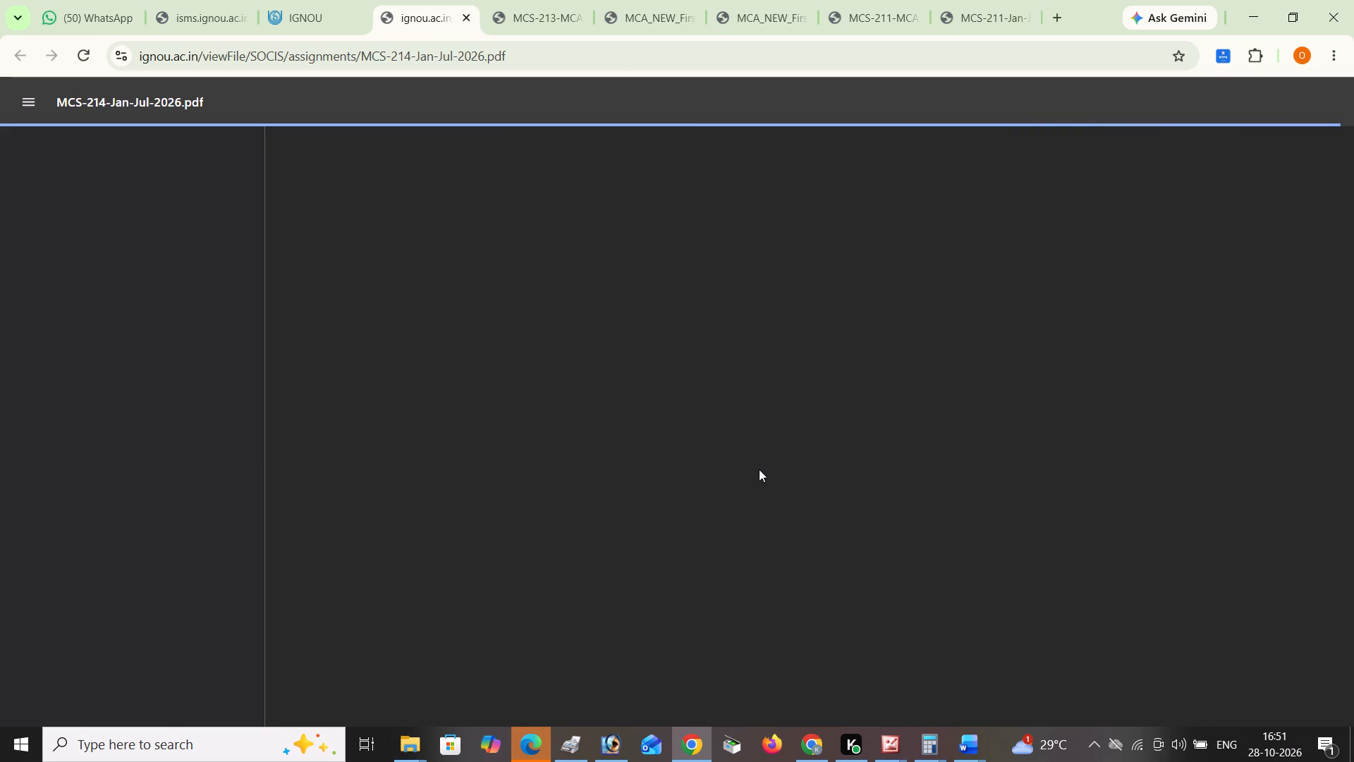
{"action": "scroll", "coordinate": [759, 469], "scroll_direction": "down", "scroll_amount": 16}
{"action": "scroll", "coordinate": [767, 500], "scroll_direction": "down", "scroll_amount": 5}
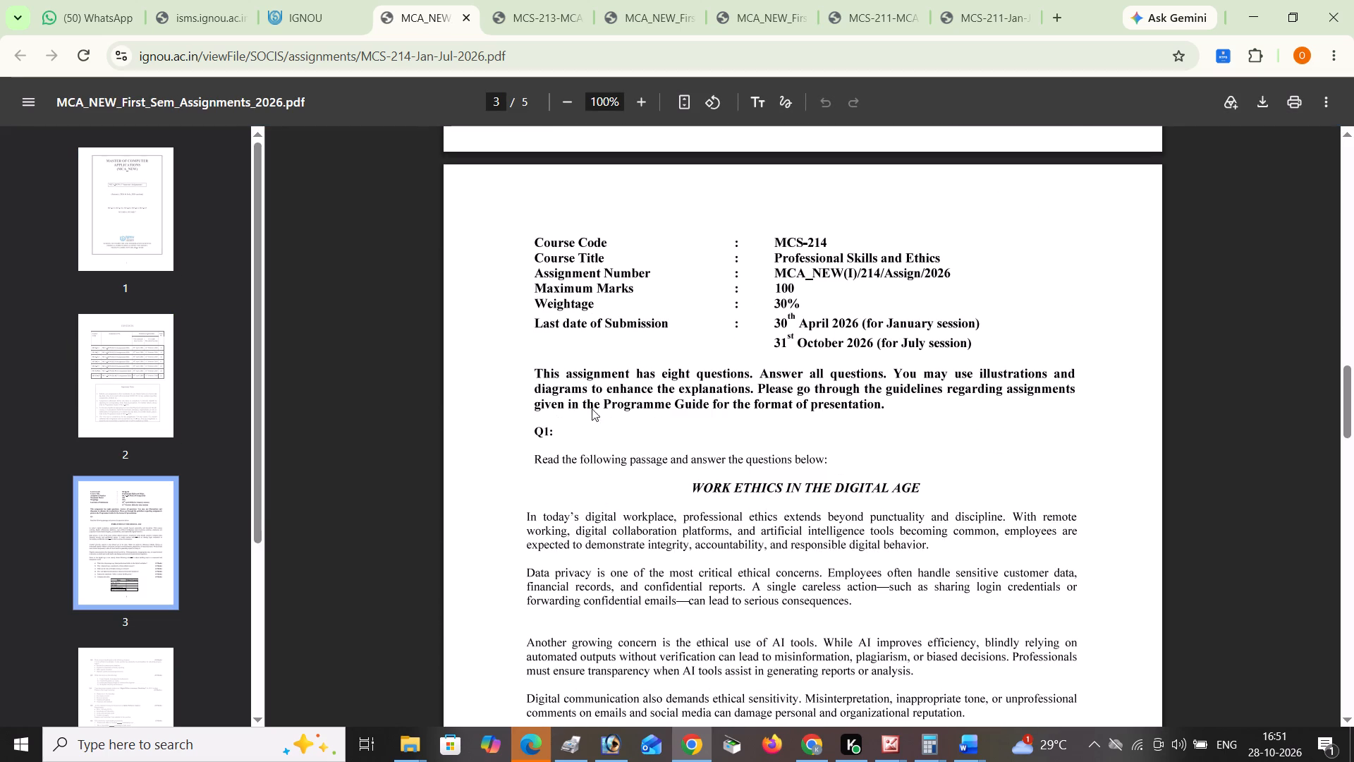
Examine the MCS-214 assignment questions from the Q1 passage questions through Q8 on the last page.
{"action": "scroll", "coordinate": [696, 409], "scroll_direction": "down", "scroll_amount": 7}
{"action": "scroll", "coordinate": [707, 453], "scroll_direction": "up", "scroll_amount": 1}
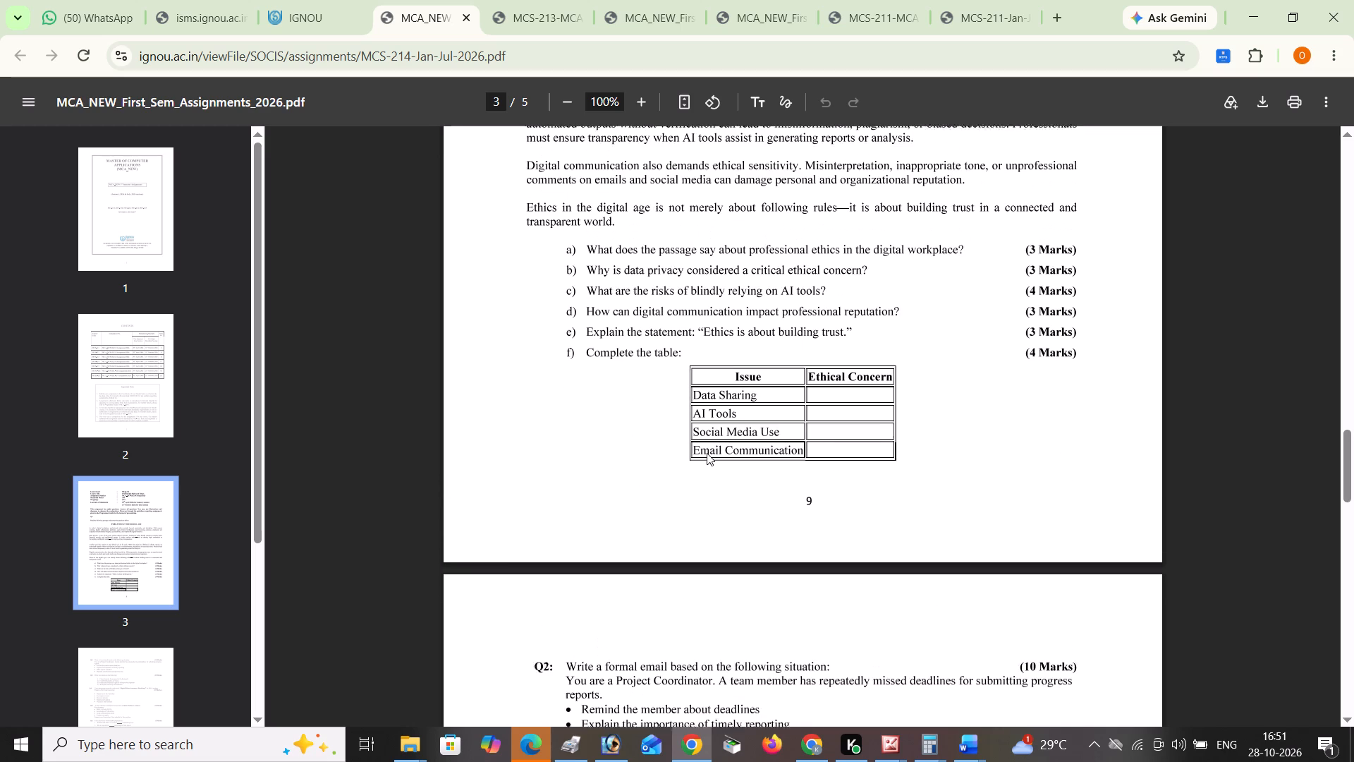
{"action": "left_click_drag", "start_coordinate": [587, 246], "coordinate": [657, 258]}
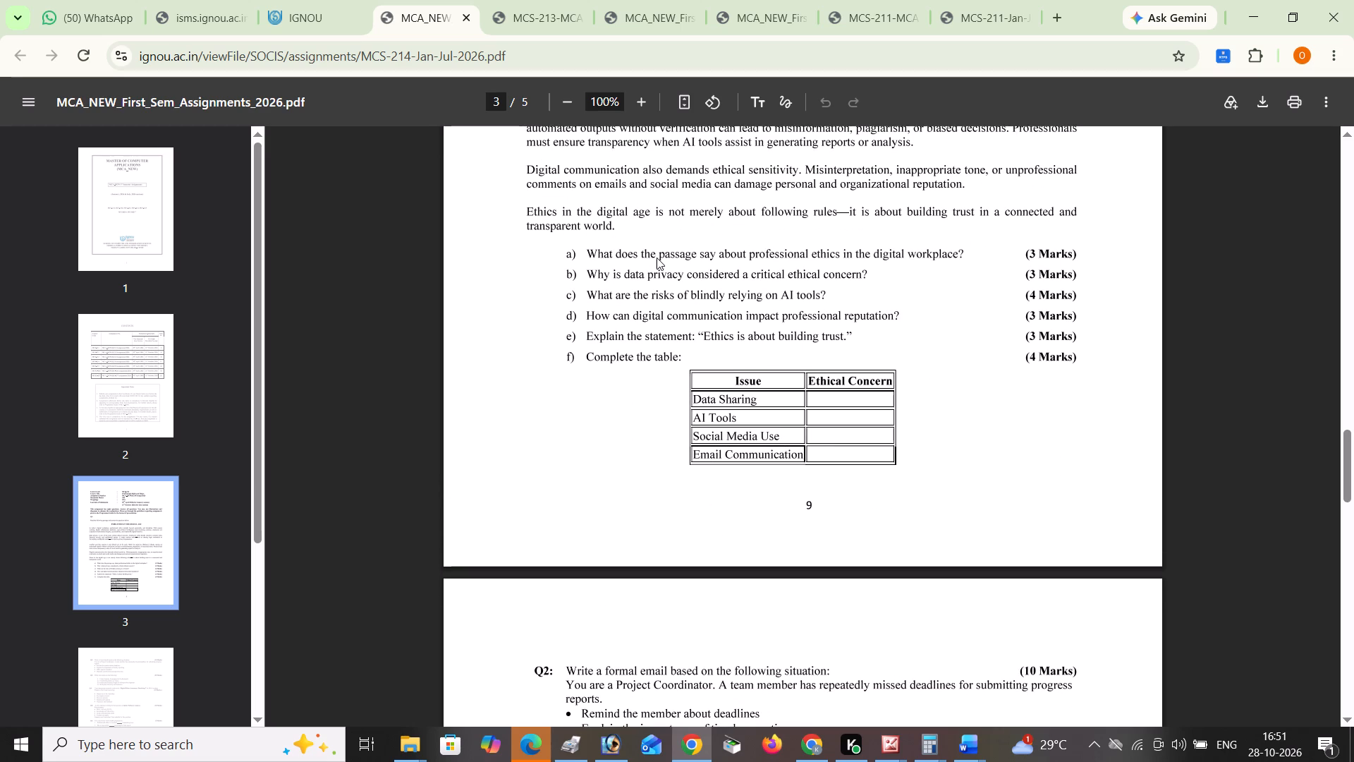
{"action": "scroll", "coordinate": [708, 283], "scroll_direction": "down", "scroll_amount": 3}
{"action": "scroll", "coordinate": [668, 353], "scroll_direction": "up", "scroll_amount": 2}
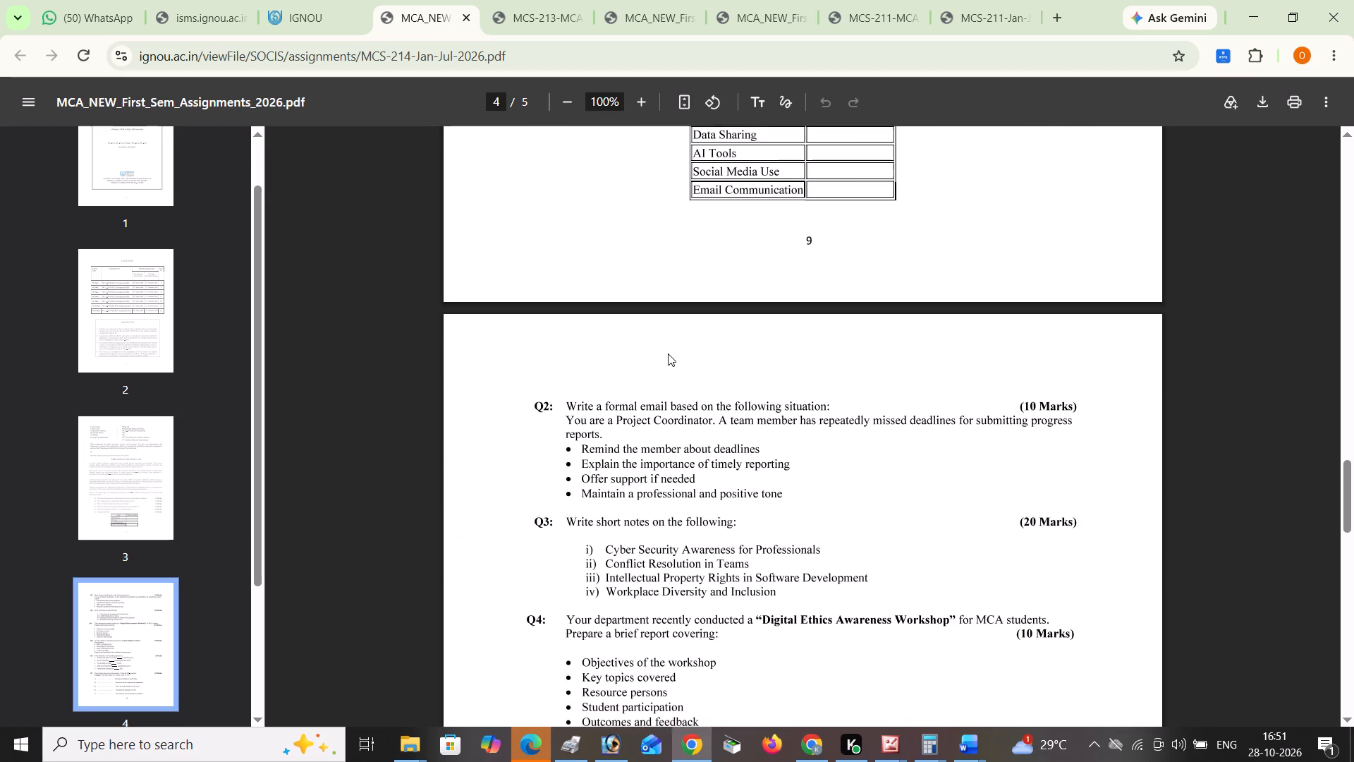
{"action": "scroll", "coordinate": [668, 353], "scroll_direction": "up", "scroll_amount": 1}
{"action": "scroll", "coordinate": [614, 445], "scroll_direction": "down", "scroll_amount": 2}
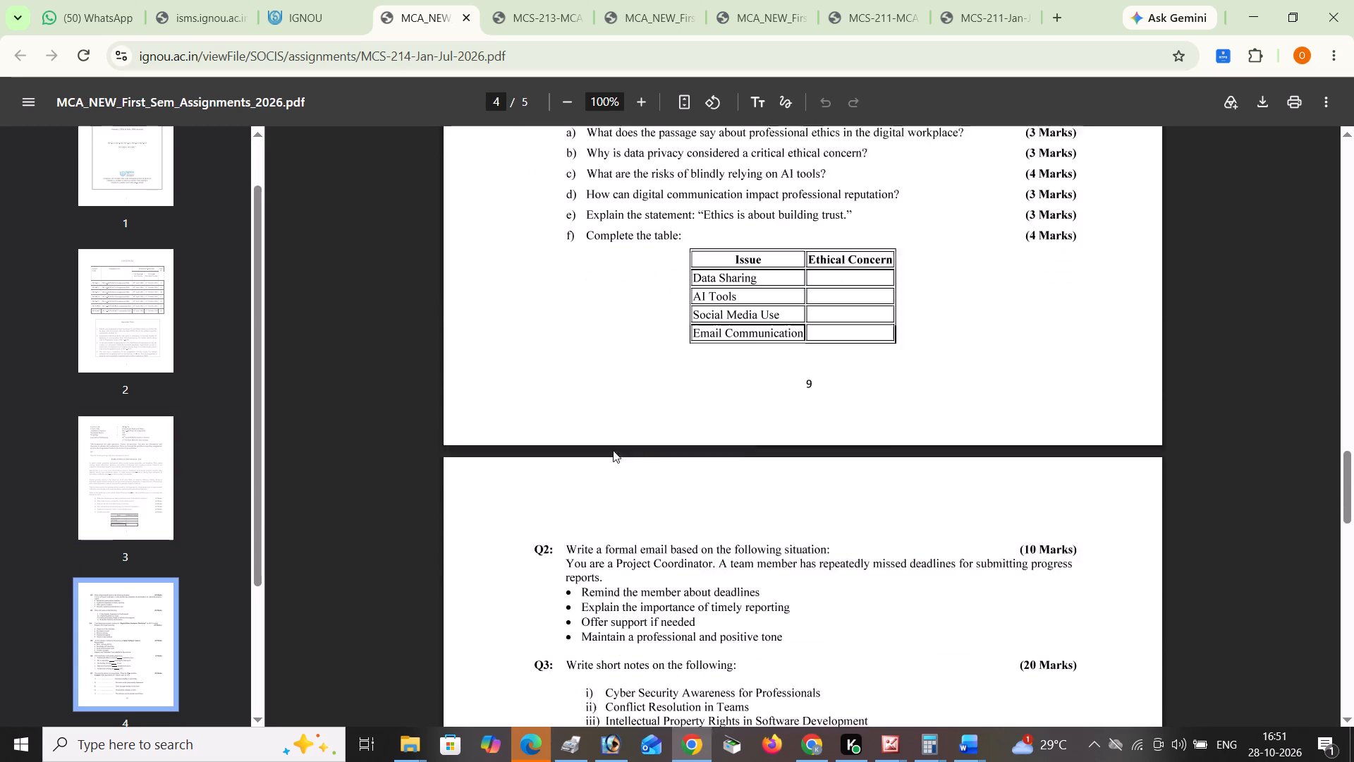
{"action": "scroll", "coordinate": [593, 483], "scroll_direction": "up", "scroll_amount": 1}
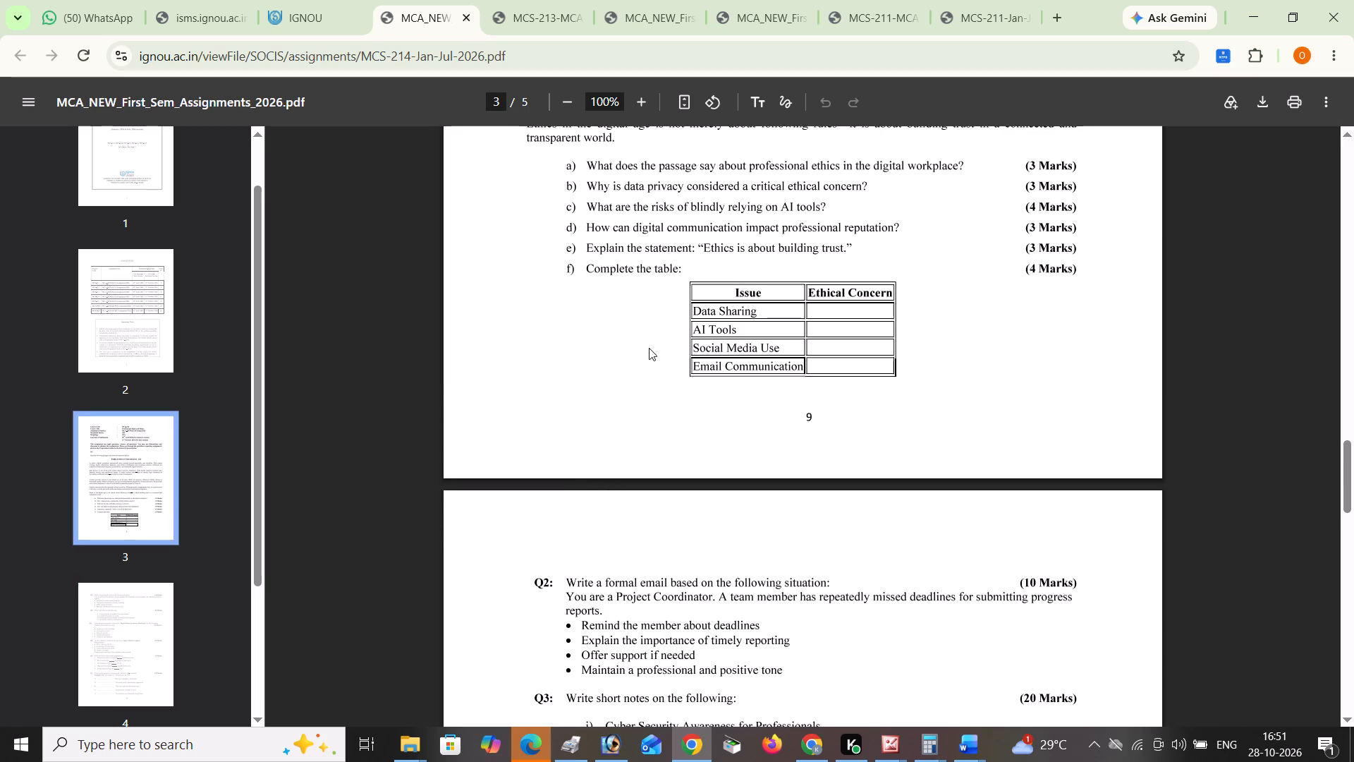
{"action": "scroll", "coordinate": [647, 502], "scroll_direction": "down", "scroll_amount": 2}
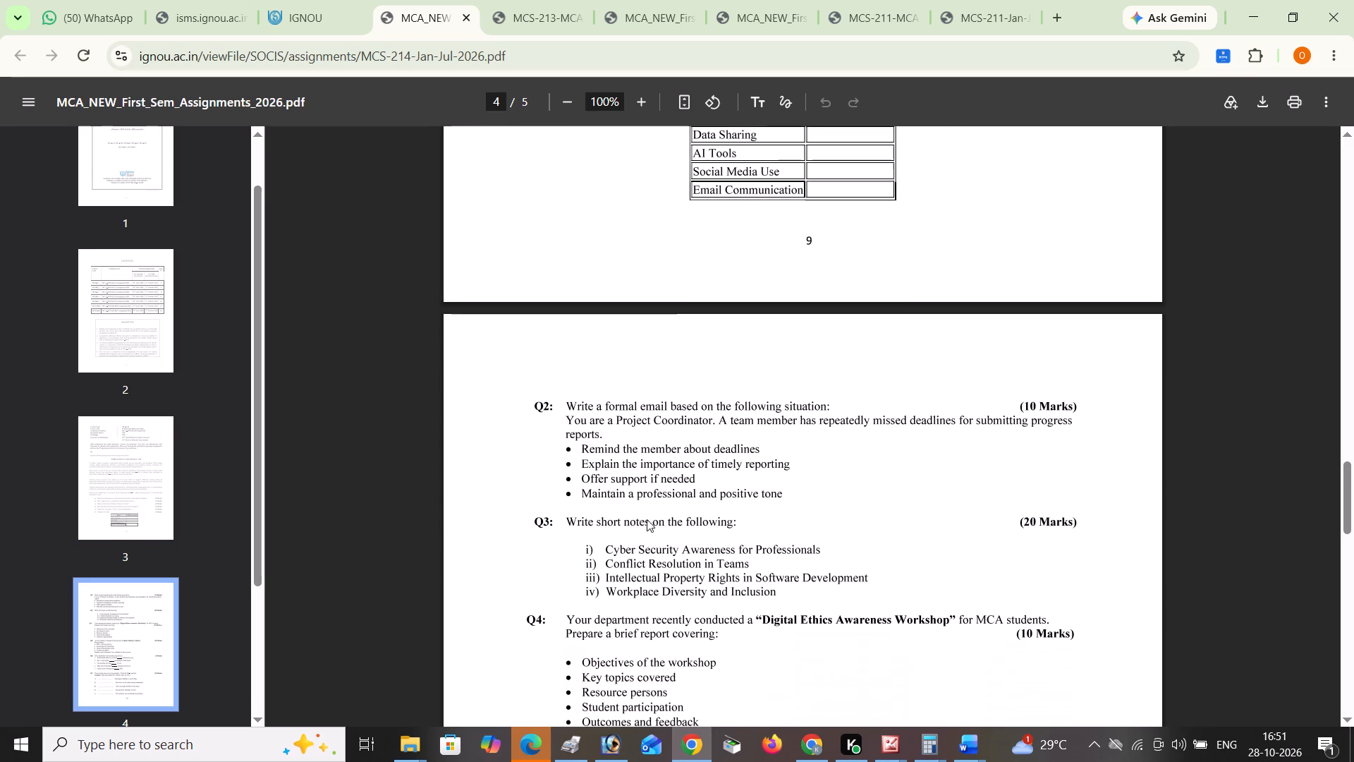
{"action": "scroll", "coordinate": [637, 563], "scroll_direction": "down", "scroll_amount": 1}
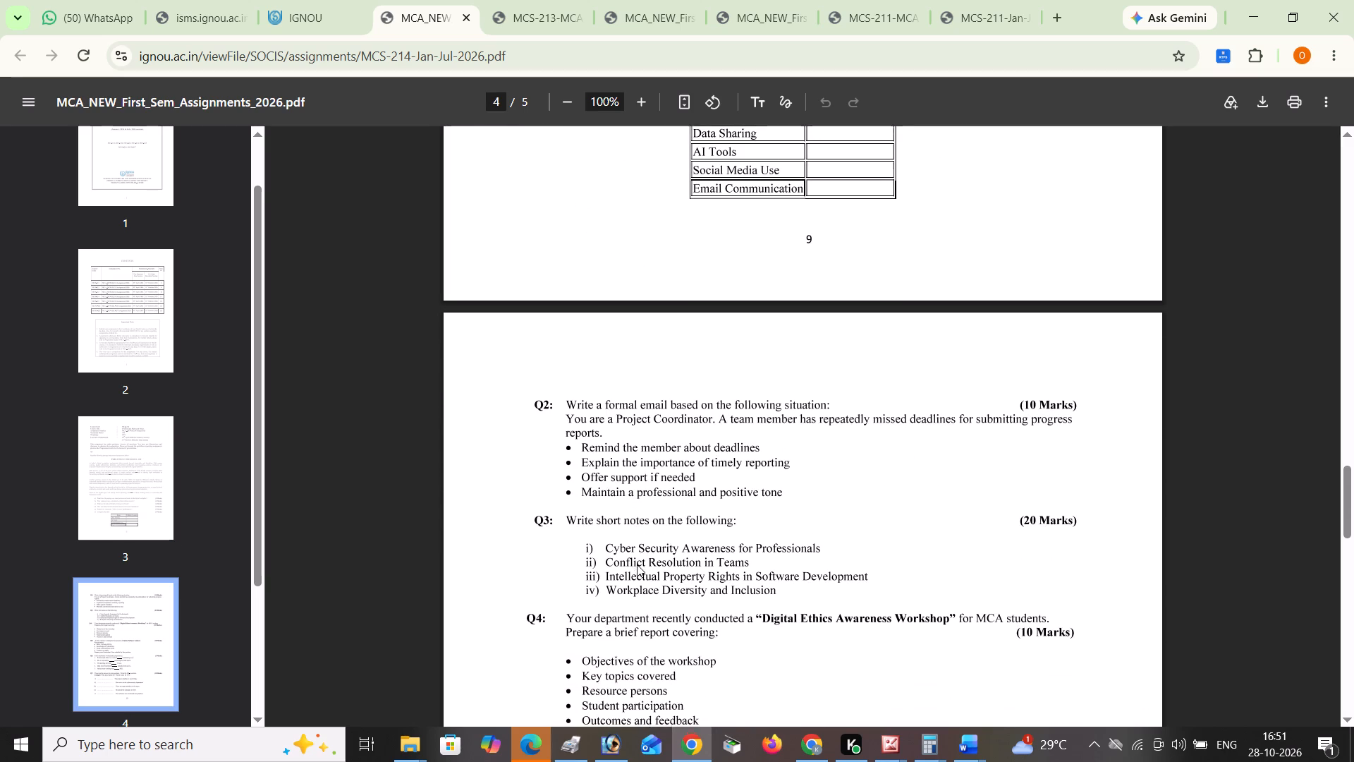
{"action": "scroll", "coordinate": [628, 555], "scroll_direction": "down", "scroll_amount": 3}
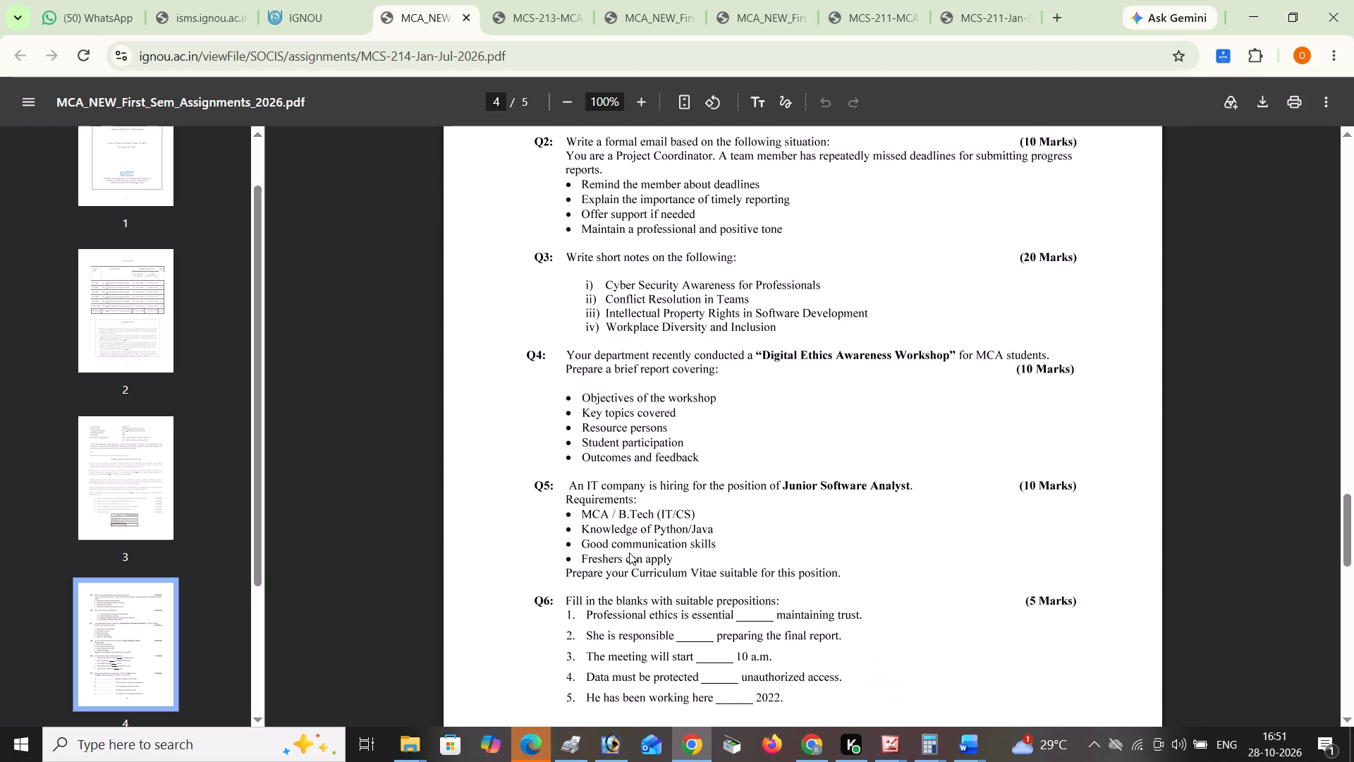
{"action": "scroll", "coordinate": [631, 552], "scroll_direction": "down", "scroll_amount": 7}
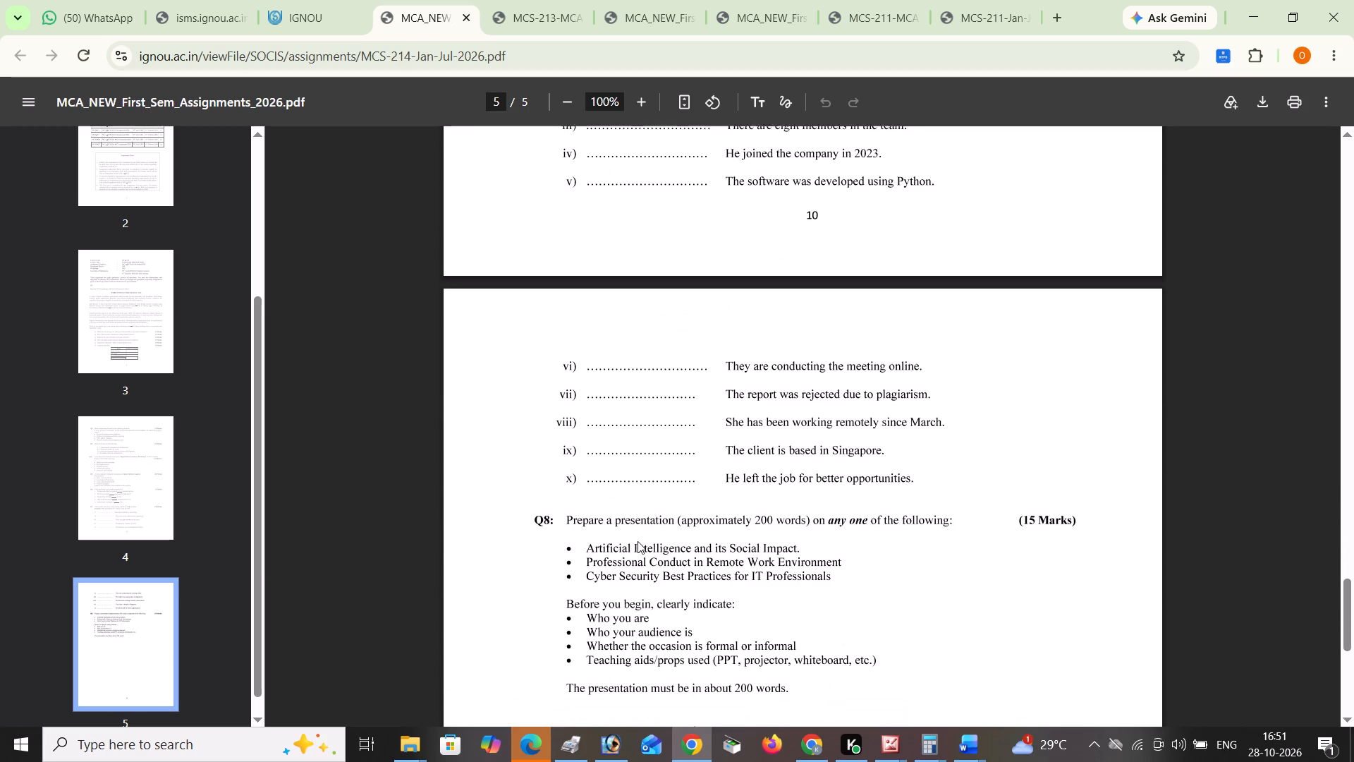
{"action": "scroll", "coordinate": [638, 541], "scroll_direction": "down", "scroll_amount": 8}
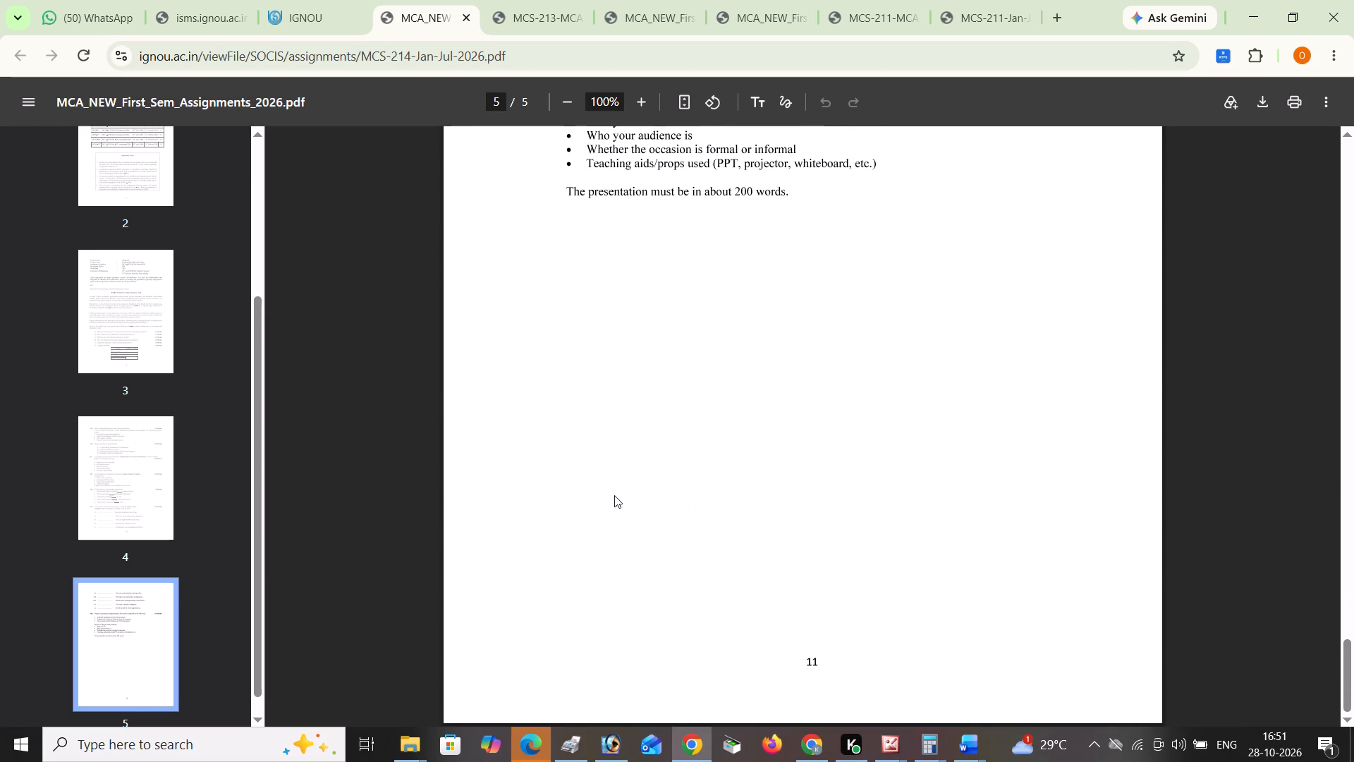
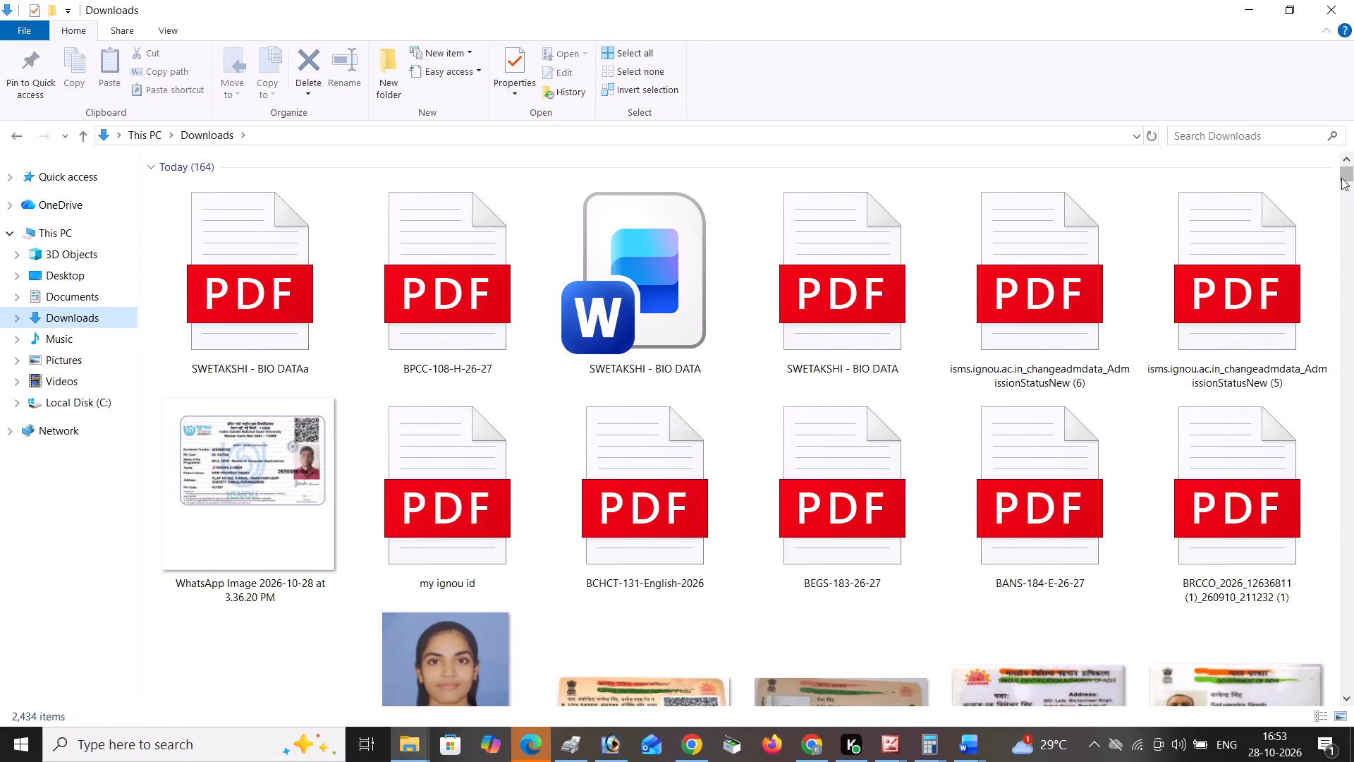
Look through the Downloads folder for the Bihar certificate application PDFs saved around 7 October 2026.
{"action": "left_click_drag", "start_coordinate": [1346, 173], "coordinate": [1347, 173]}
{"action": "left_click_drag", "start_coordinate": [1347, 173], "coordinate": [1348, 182]}
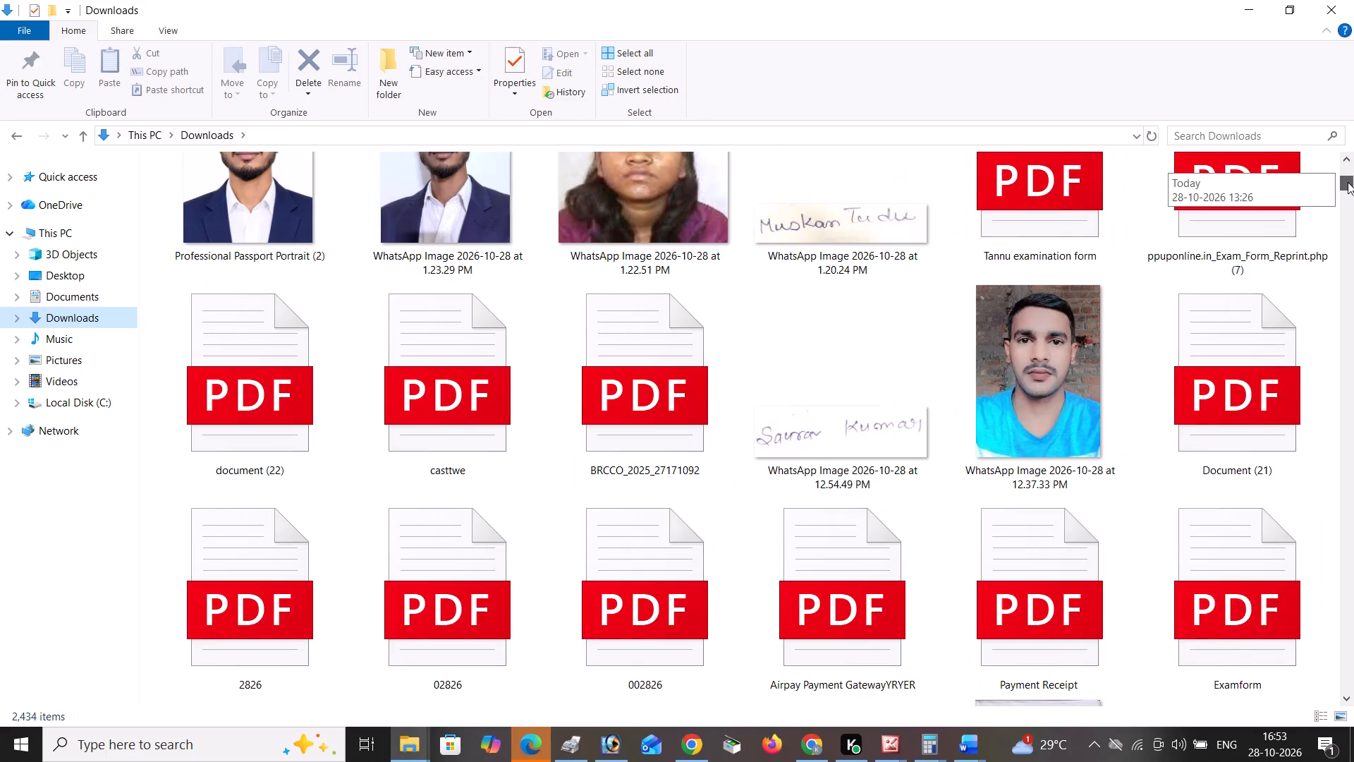
{"action": "left_click_drag", "start_coordinate": [1348, 182], "coordinate": [1349, 188]}
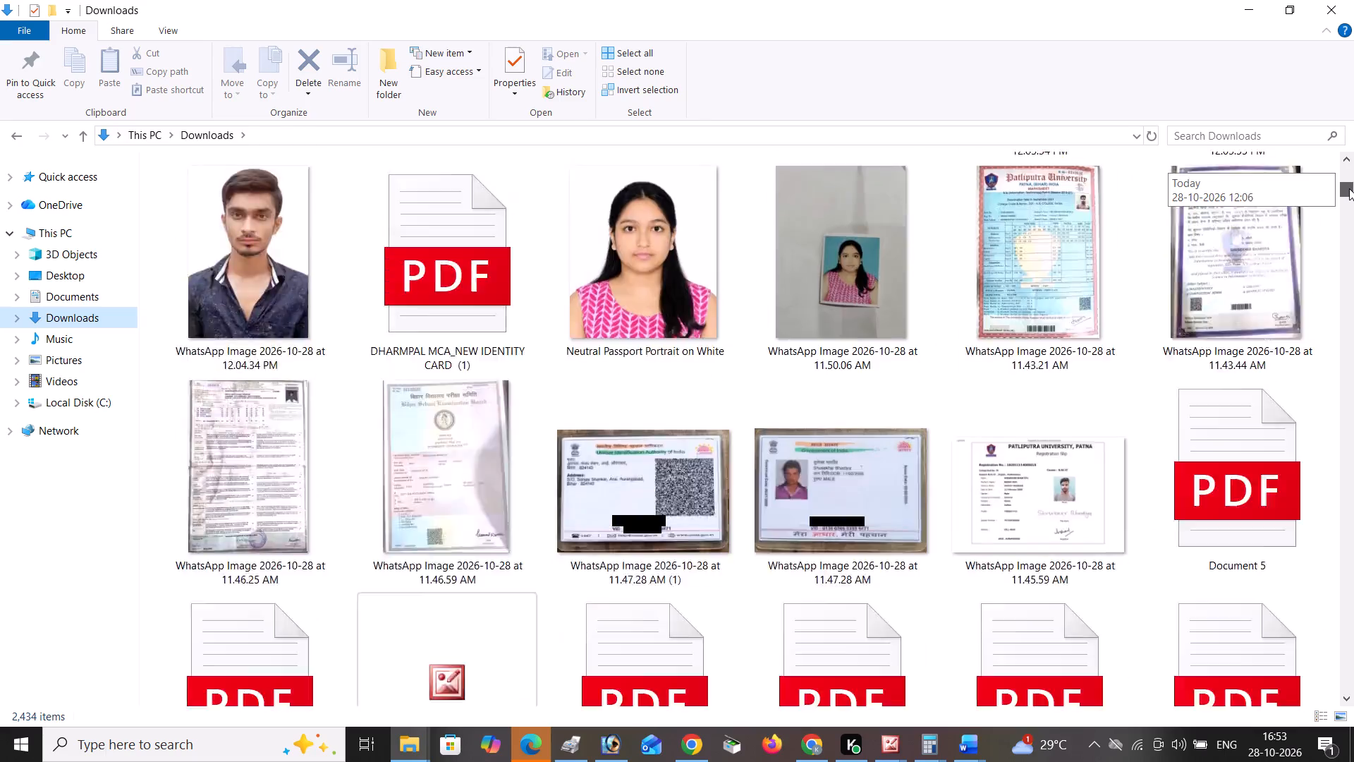
{"action": "left_click_drag", "start_coordinate": [1349, 188], "coordinate": [1353, 200]}
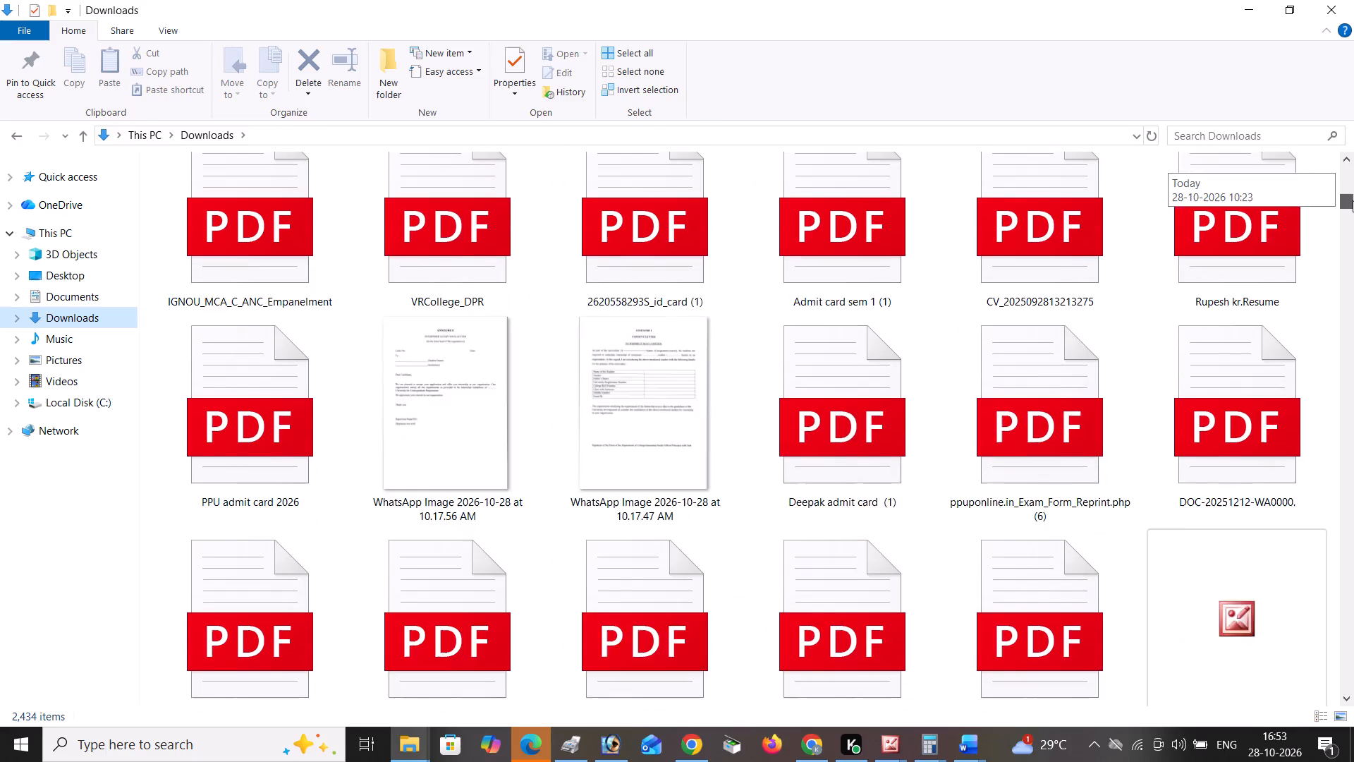
{"action": "left_click_drag", "start_coordinate": [1353, 200], "coordinate": [1353, 240]}
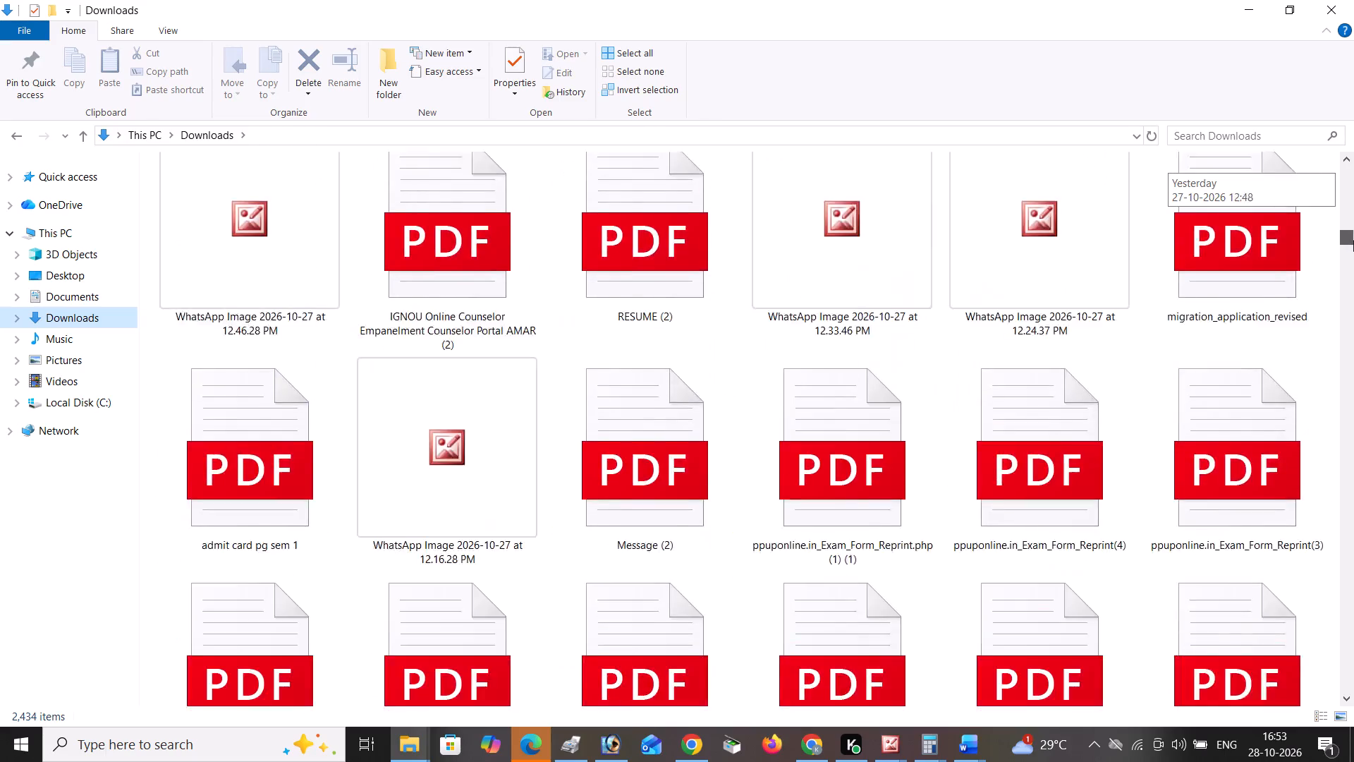
{"action": "left_click_drag", "start_coordinate": [1353, 240], "coordinate": [1353, 298]}
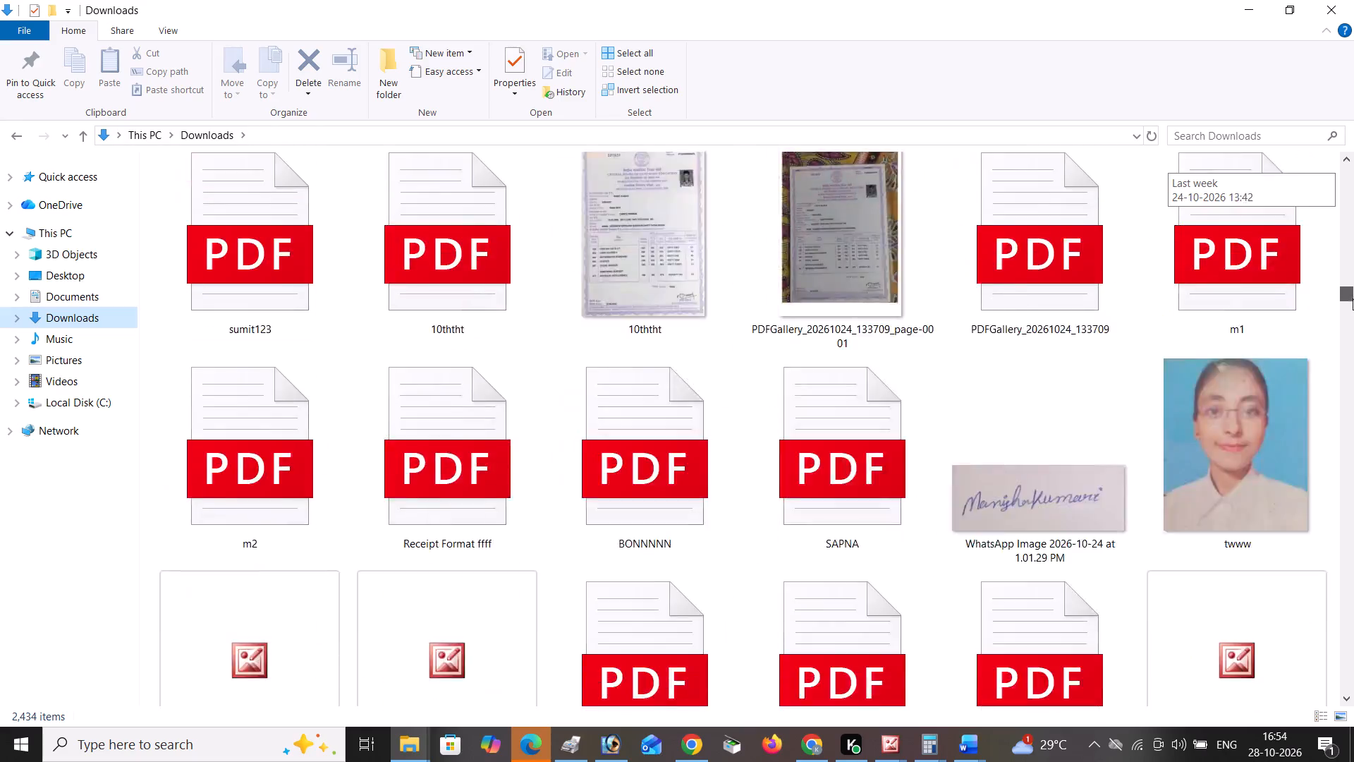
{"action": "left_click_drag", "start_coordinate": [1353, 298], "coordinate": [1352, 386]}
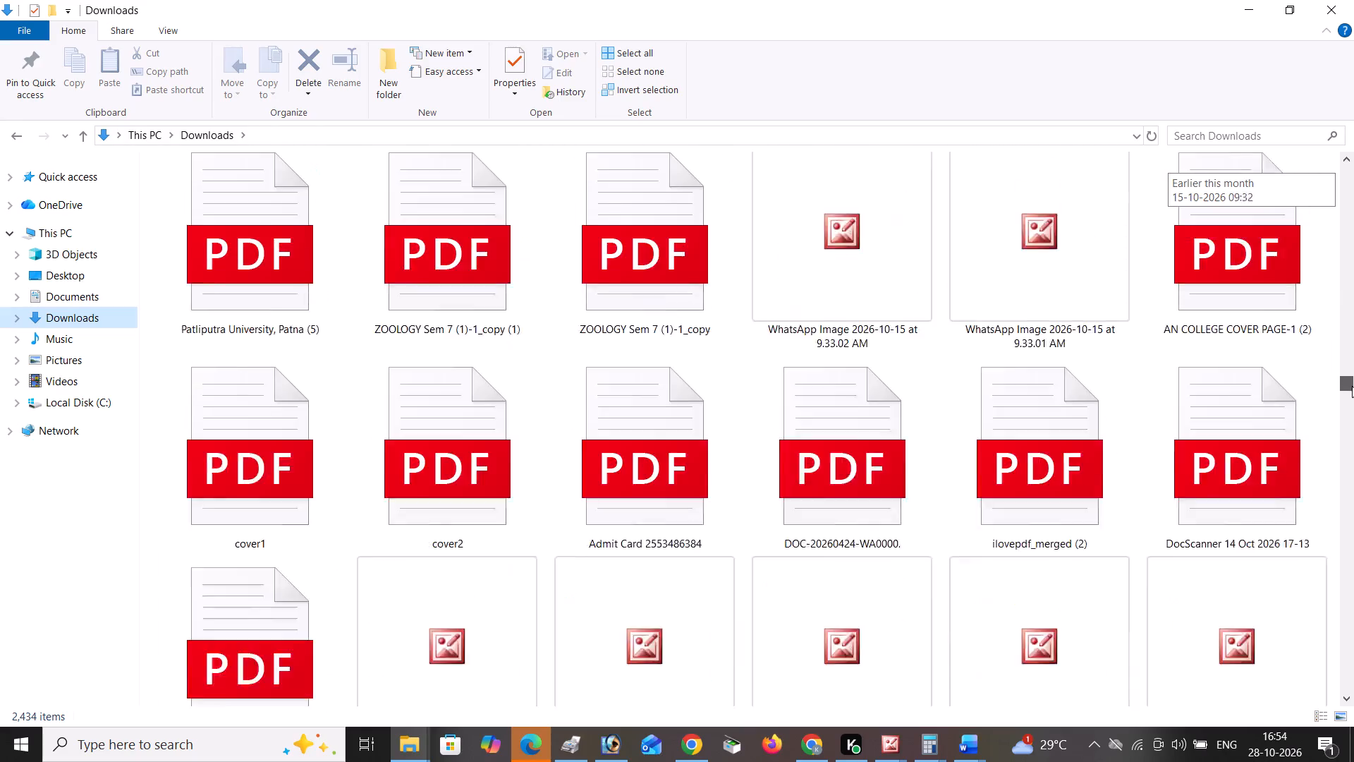
{"action": "left_click_drag", "start_coordinate": [1352, 386], "coordinate": [1346, 413]}
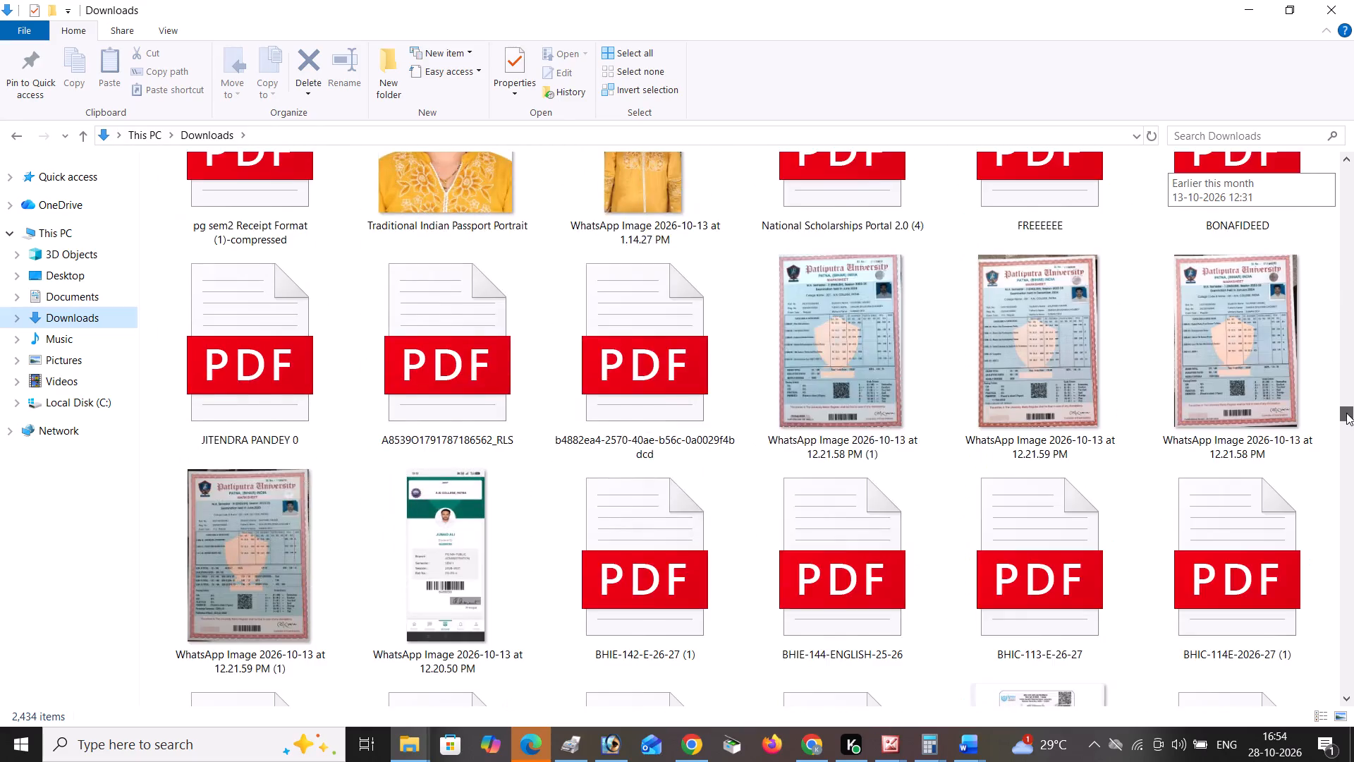
{"action": "left_click_drag", "start_coordinate": [1346, 413], "coordinate": [1346, 471]}
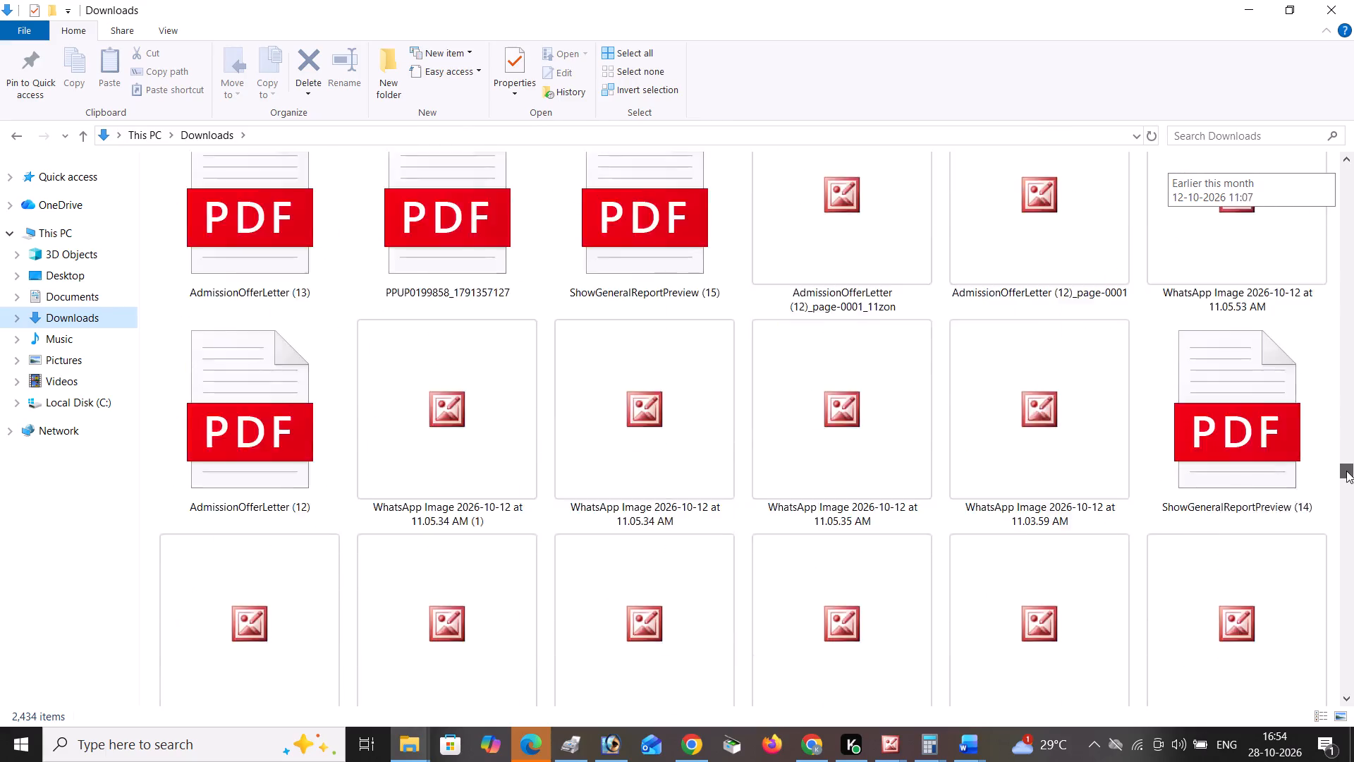
{"action": "left_click_drag", "start_coordinate": [1346, 471], "coordinate": [1334, 528]}
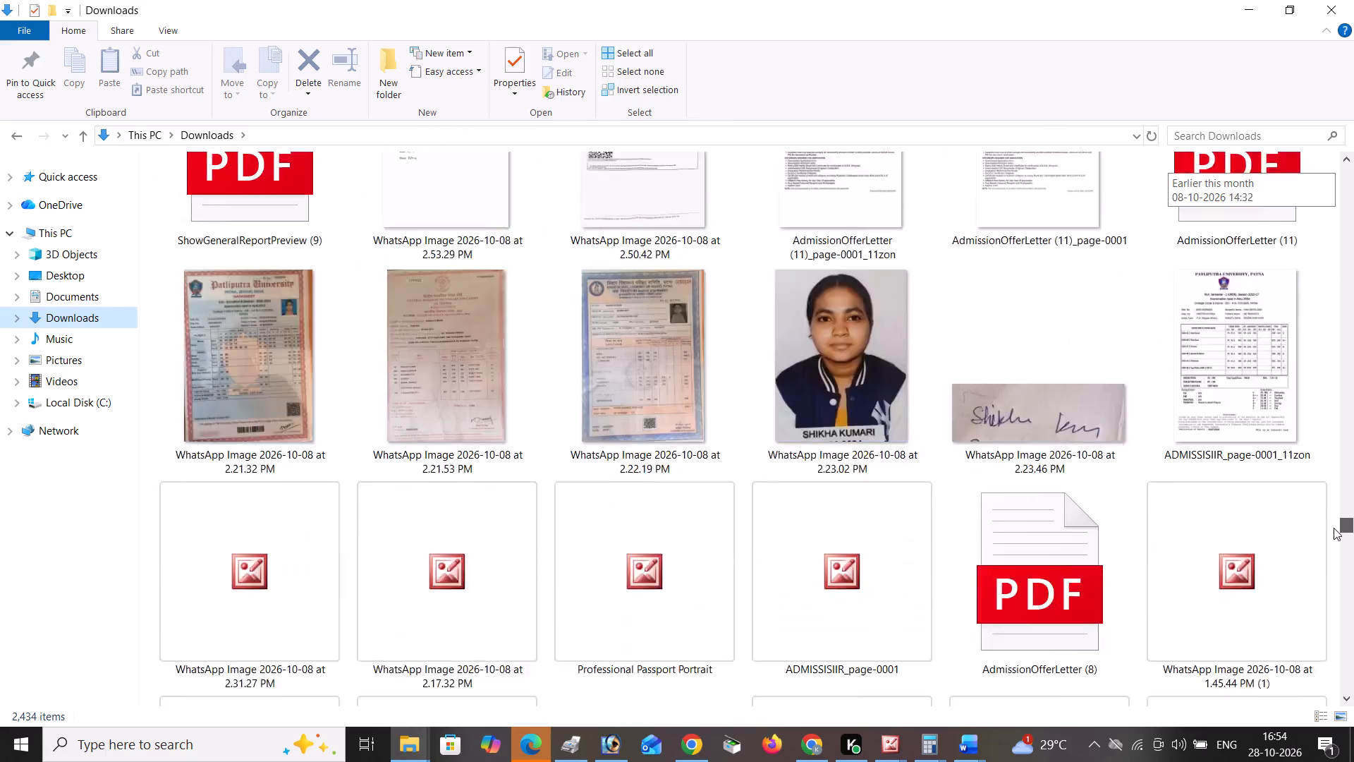
{"action": "left_click_drag", "start_coordinate": [1334, 528], "coordinate": [1333, 561]}
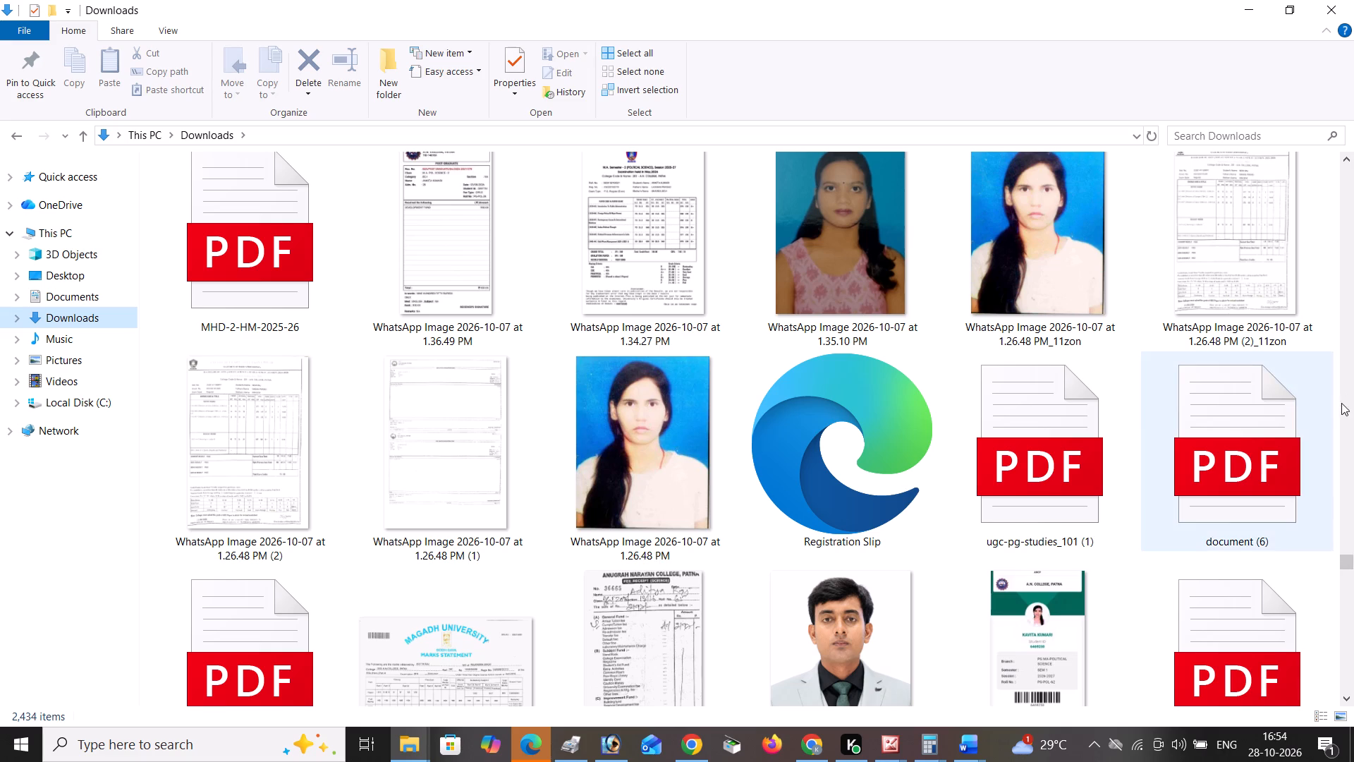
{"action": "scroll", "coordinate": [1350, 406], "scroll_direction": "up", "scroll_amount": 3}
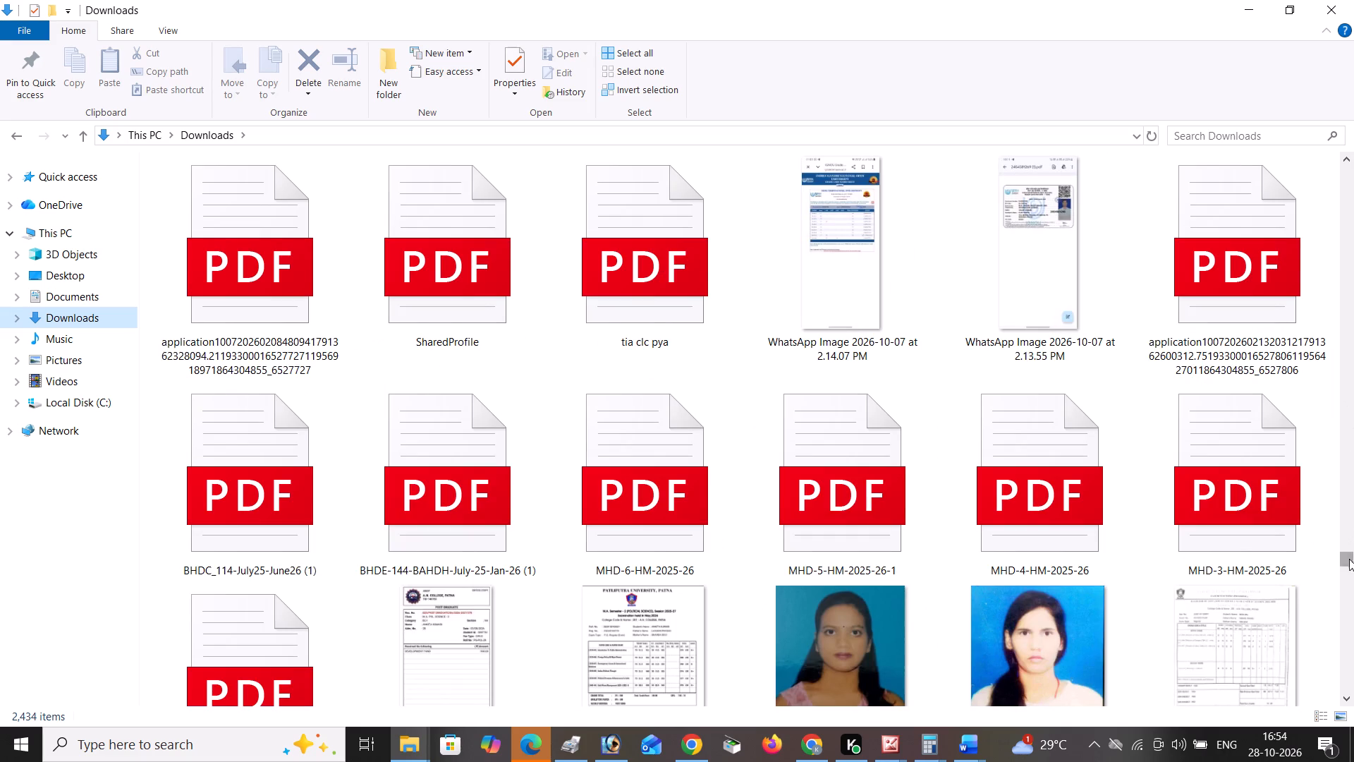
{"action": "scroll", "coordinate": [913, 406], "scroll_direction": "up", "scroll_amount": 1}
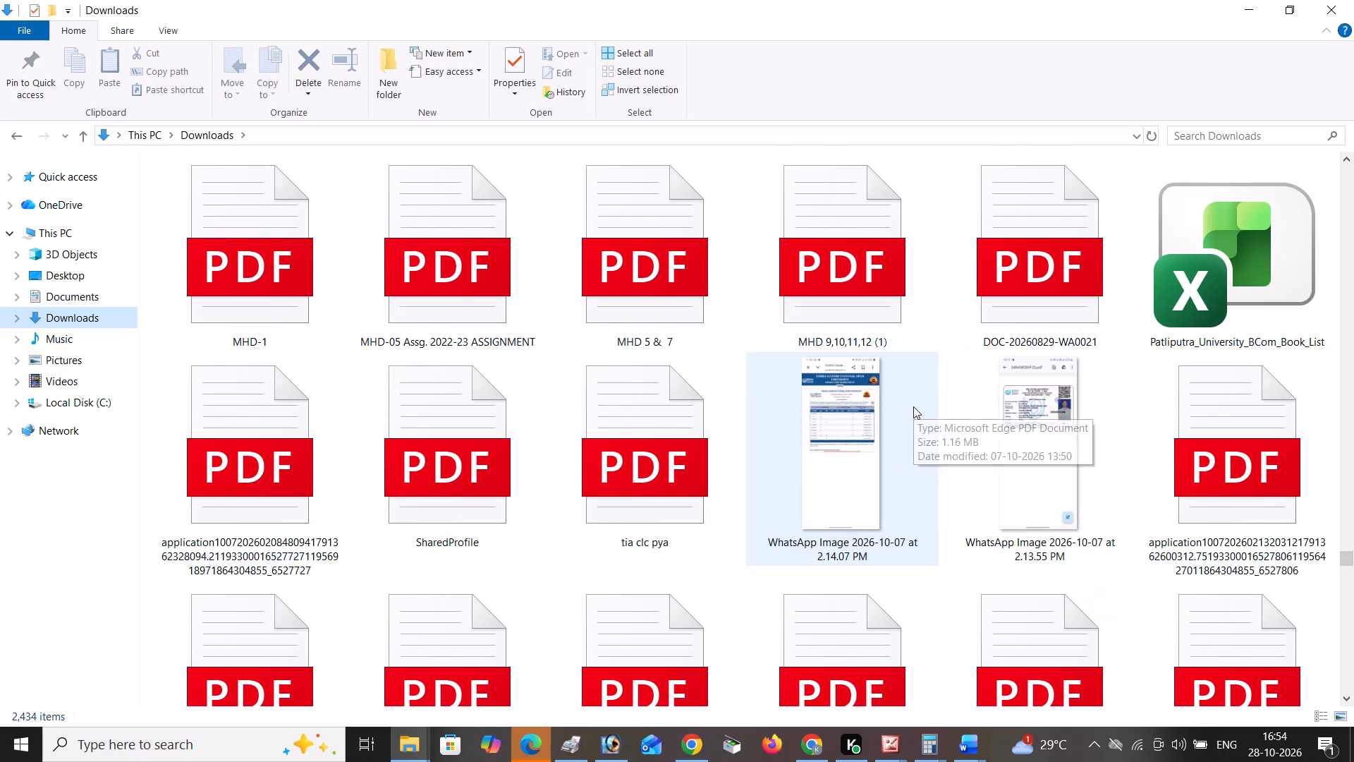
{"action": "scroll", "coordinate": [914, 405], "scroll_direction": "up", "scroll_amount": 3}
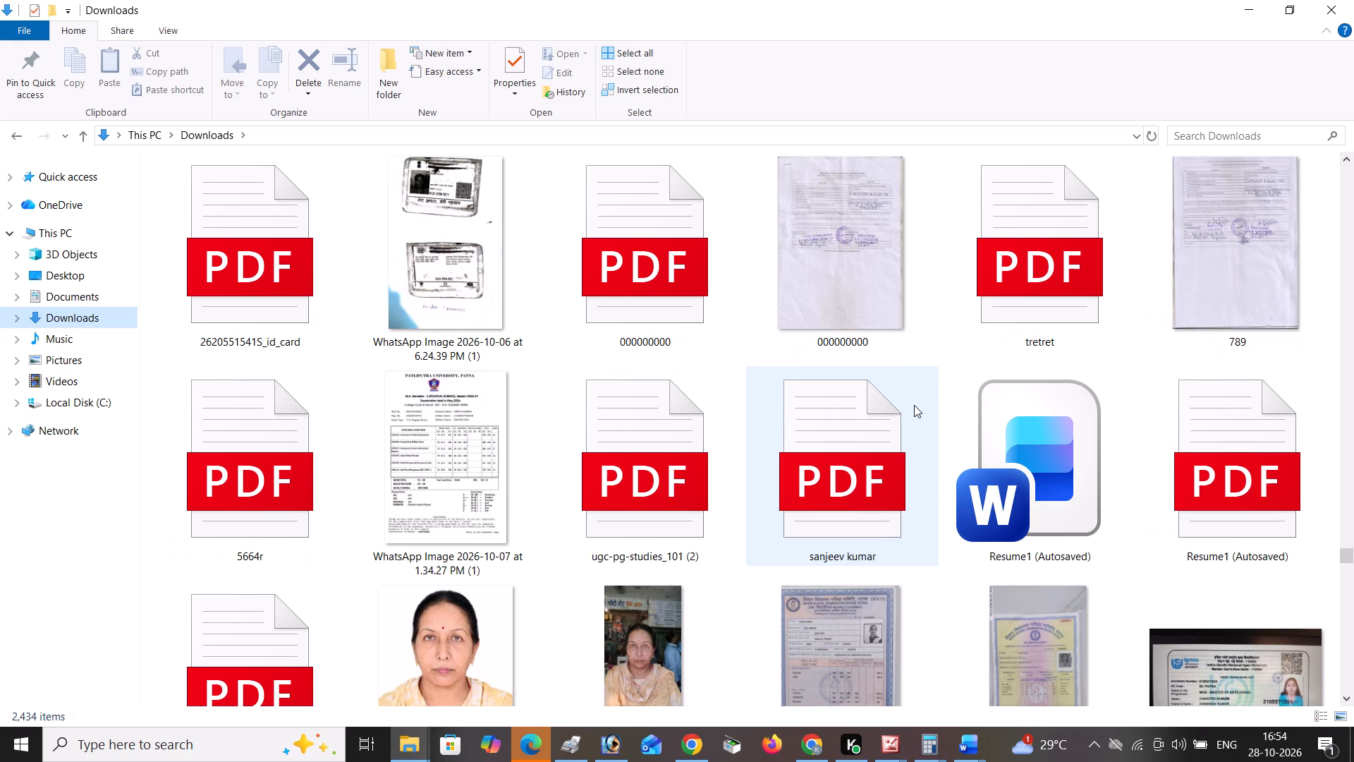
{"action": "scroll", "coordinate": [914, 405], "scroll_direction": "up", "scroll_amount": 2}
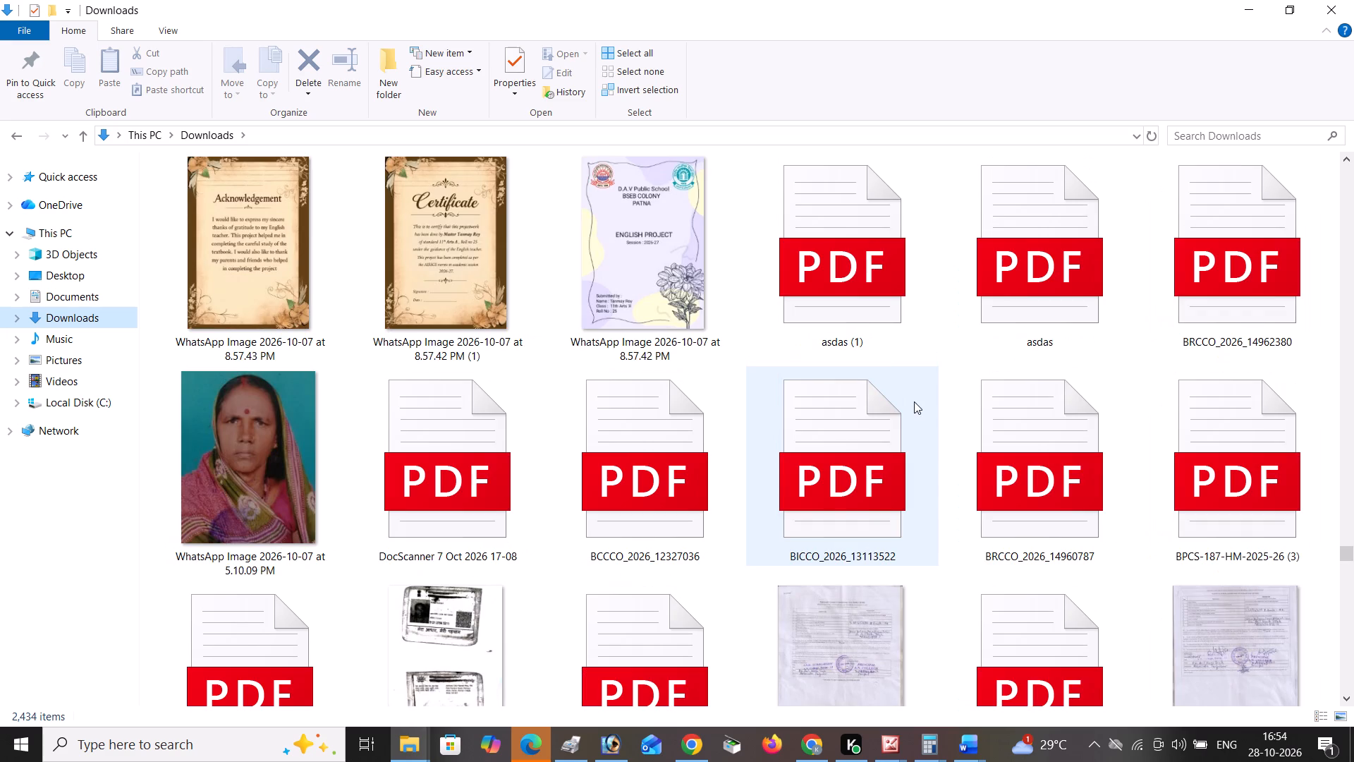
Open the three neighbouring application PDFs whose names start with BCCCO_2026, BICCO_2026 and BRCCO_2026 in Google Chrome.
{"action": "left_click", "coordinate": [599, 495]}
{"action": "right_click", "coordinate": [599, 495]}
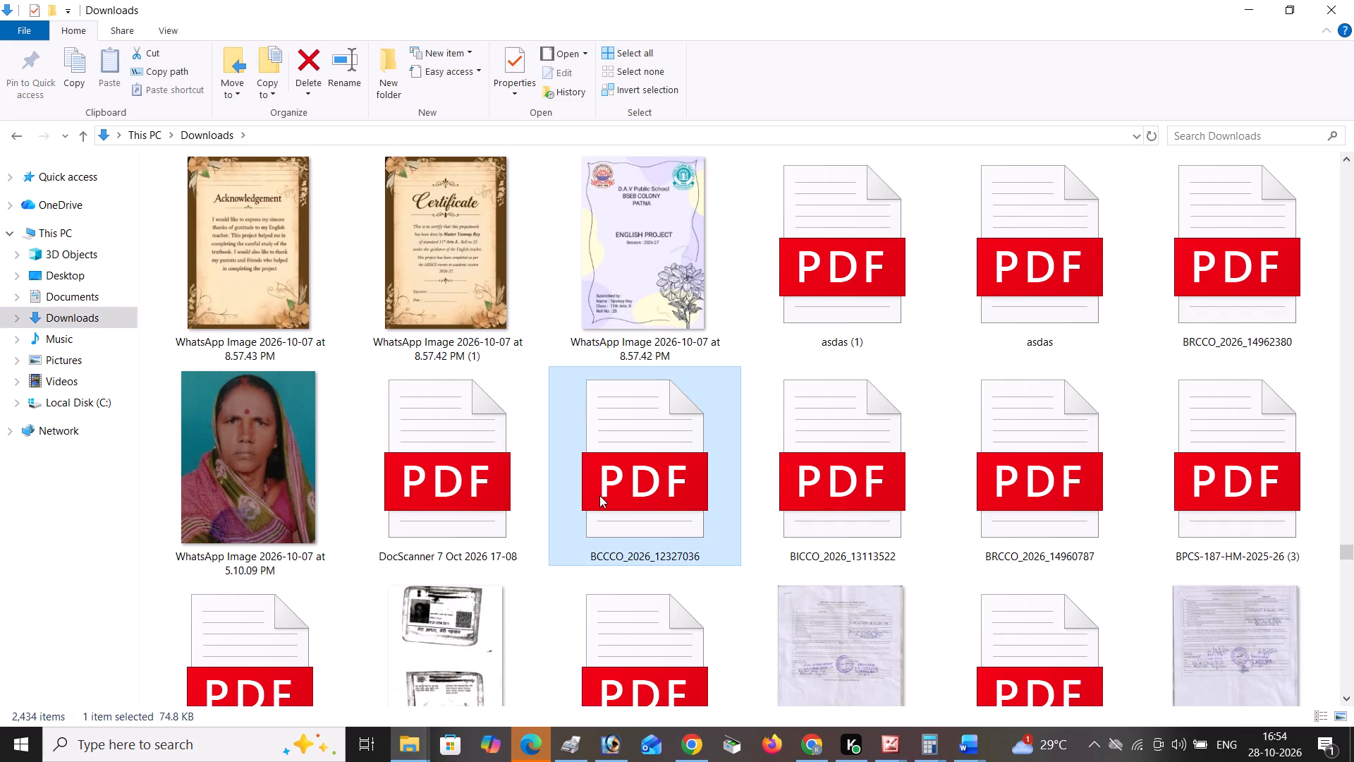
{"action": "left_click", "coordinate": [693, 271]}
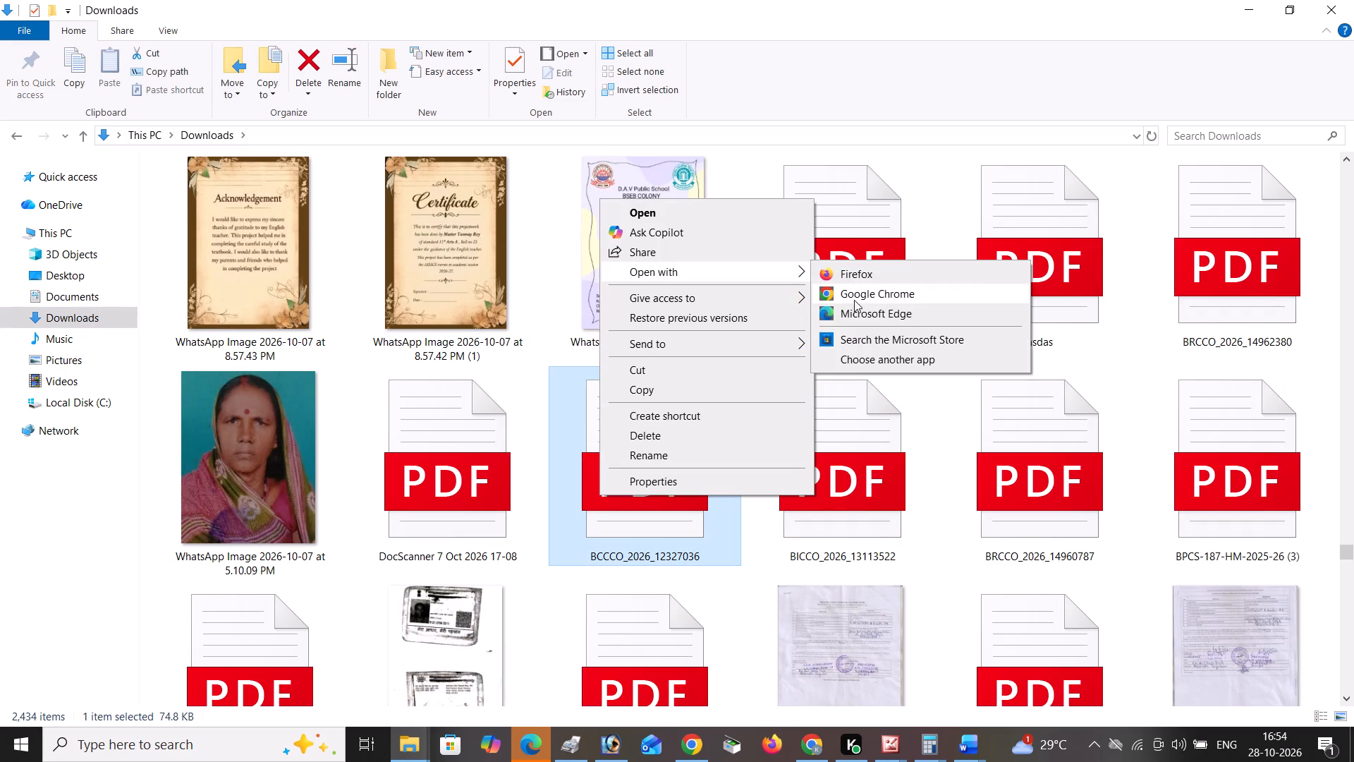
{"action": "left_click", "coordinate": [858, 299]}
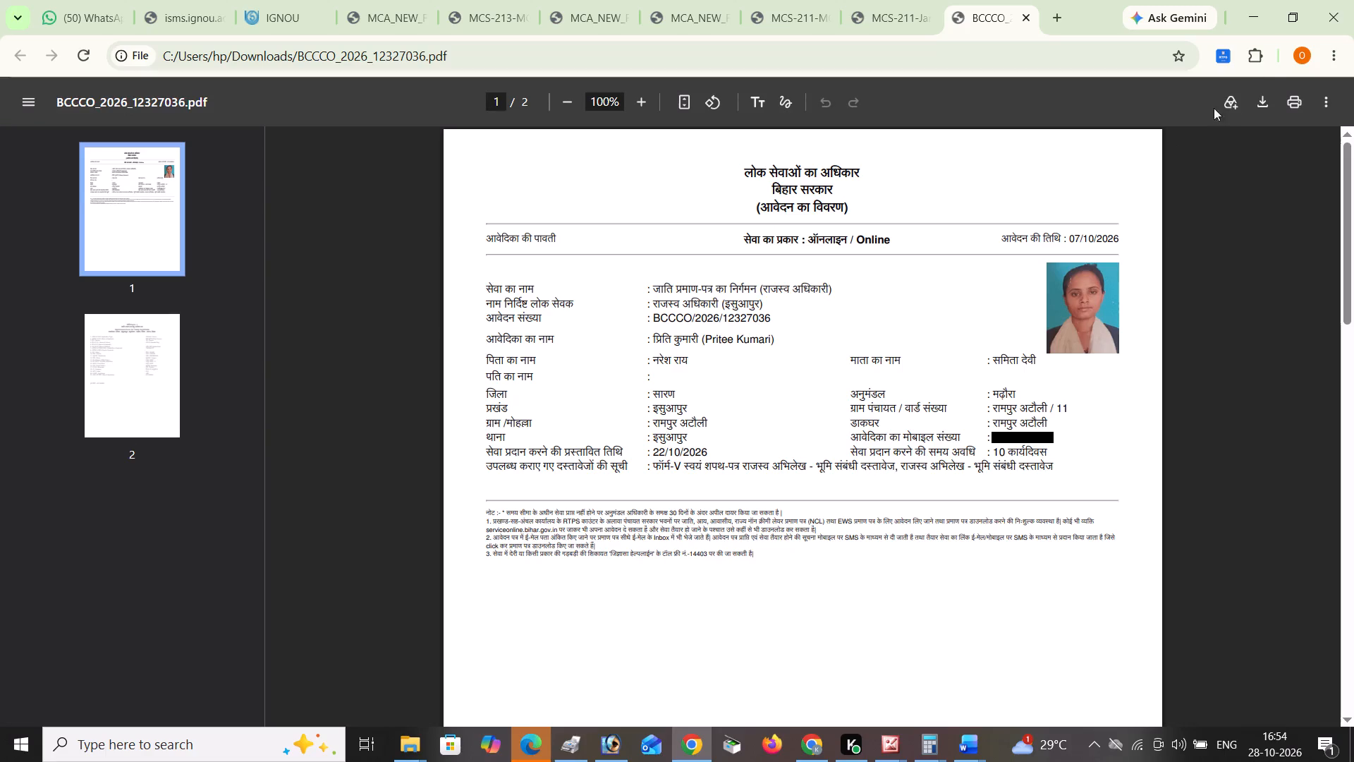
{"action": "left_click", "coordinate": [1243, 13]}
{"action": "left_click", "coordinate": [842, 526]}
{"action": "right_click", "coordinate": [845, 523]}
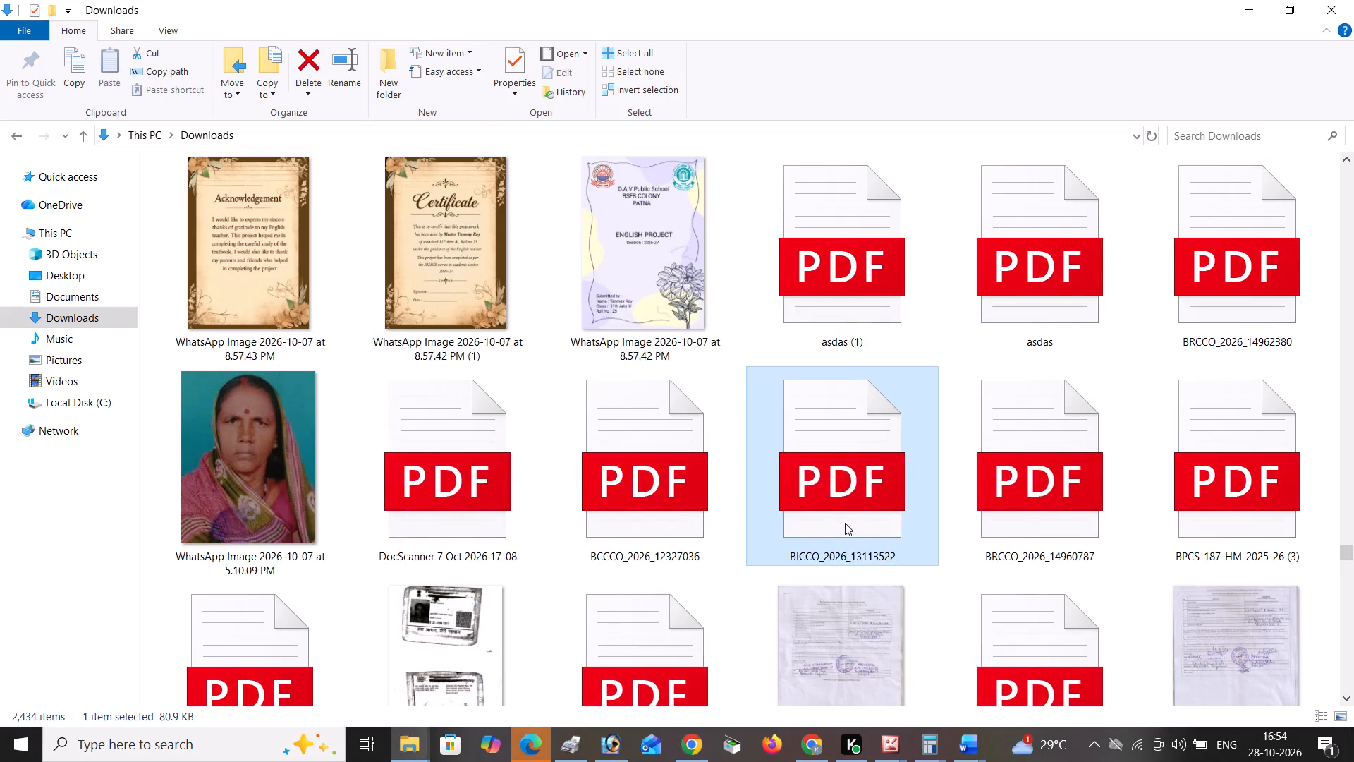
{"action": "left_click", "coordinate": [953, 302]}
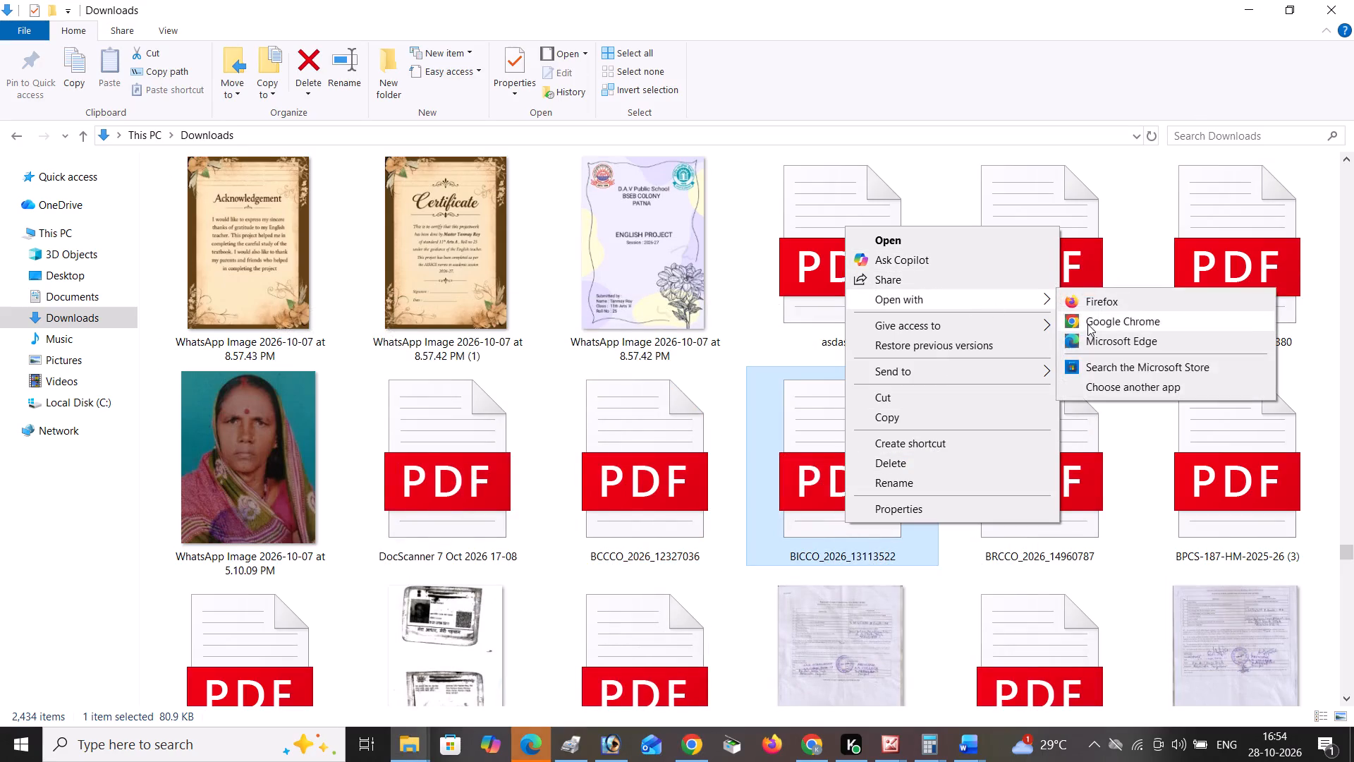
{"action": "left_click", "coordinate": [1087, 324]}
{"action": "left_click", "coordinate": [1264, 16]}
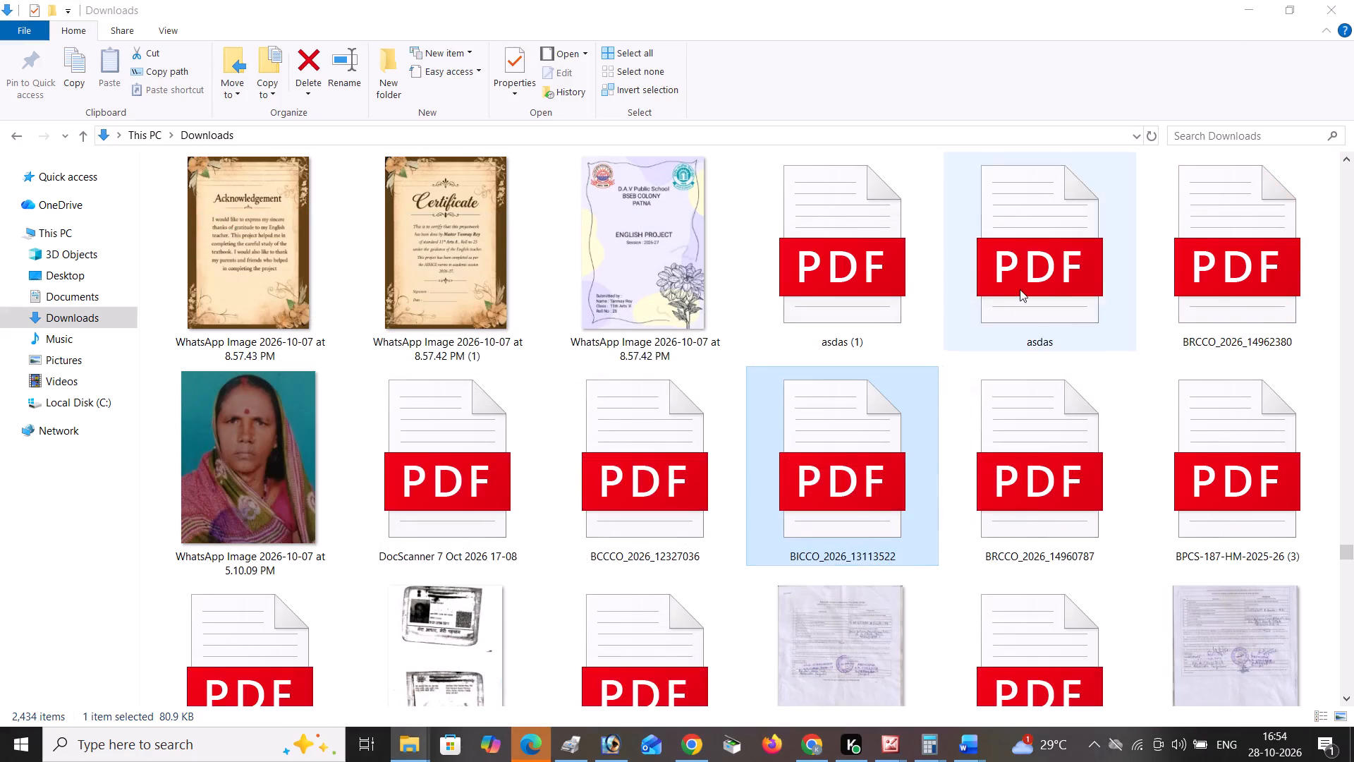
{"action": "left_click", "coordinate": [1014, 546]}
{"action": "right_click", "coordinate": [1017, 545]}
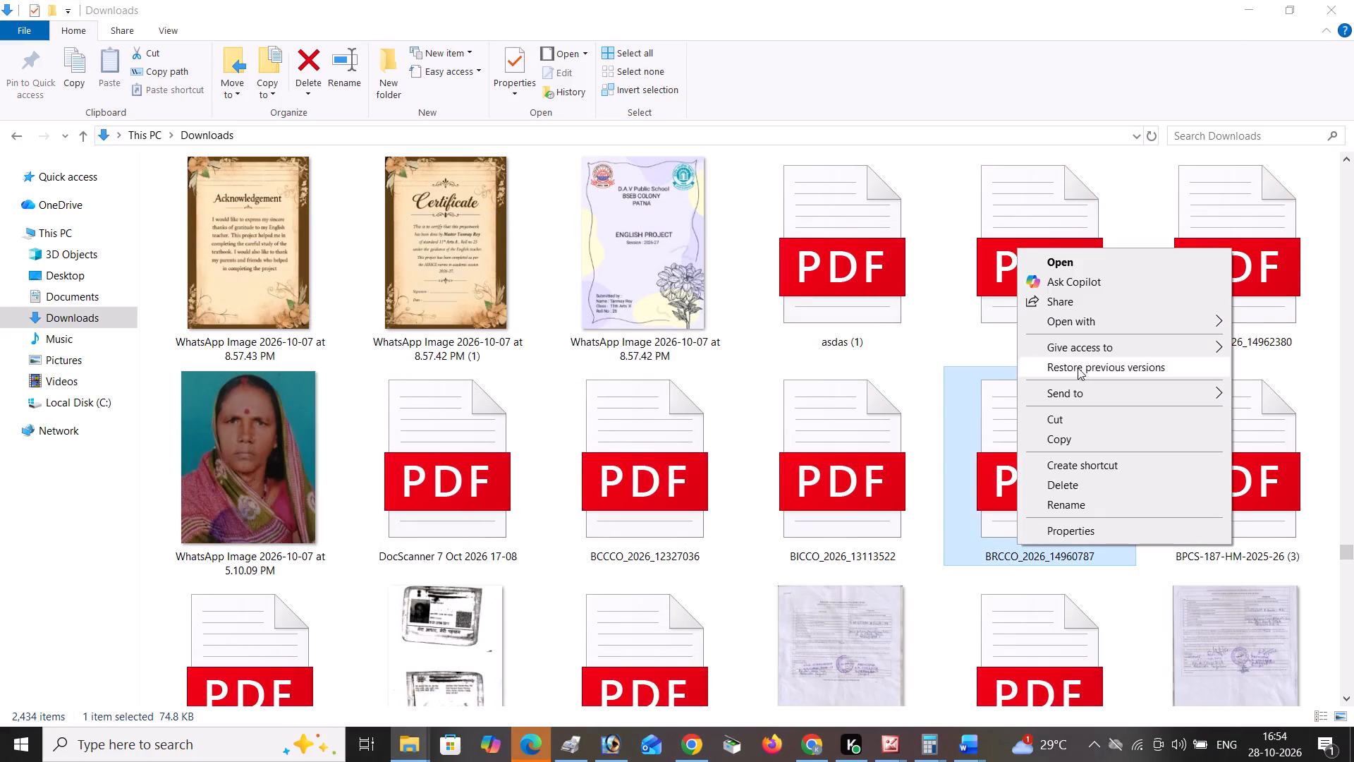
{"action": "left_click", "coordinate": [1104, 314]}
{"action": "left_click", "coordinate": [896, 341]}
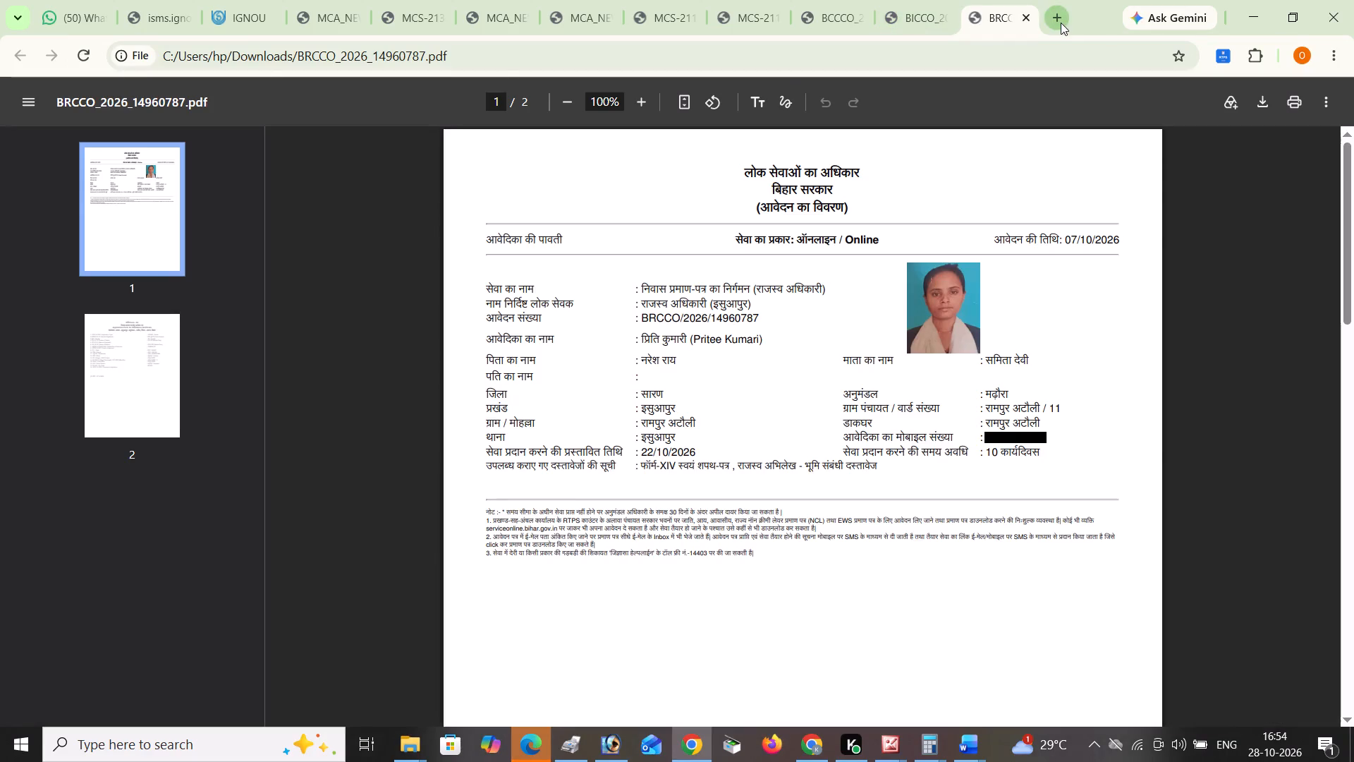
Switch to the other Chrome profile's window and open the bookmarked RTPS site, serviceonline.bihar.gov.in.
{"action": "left_click", "coordinate": [1061, 23]}
{"action": "left_click", "coordinate": [996, 260]}
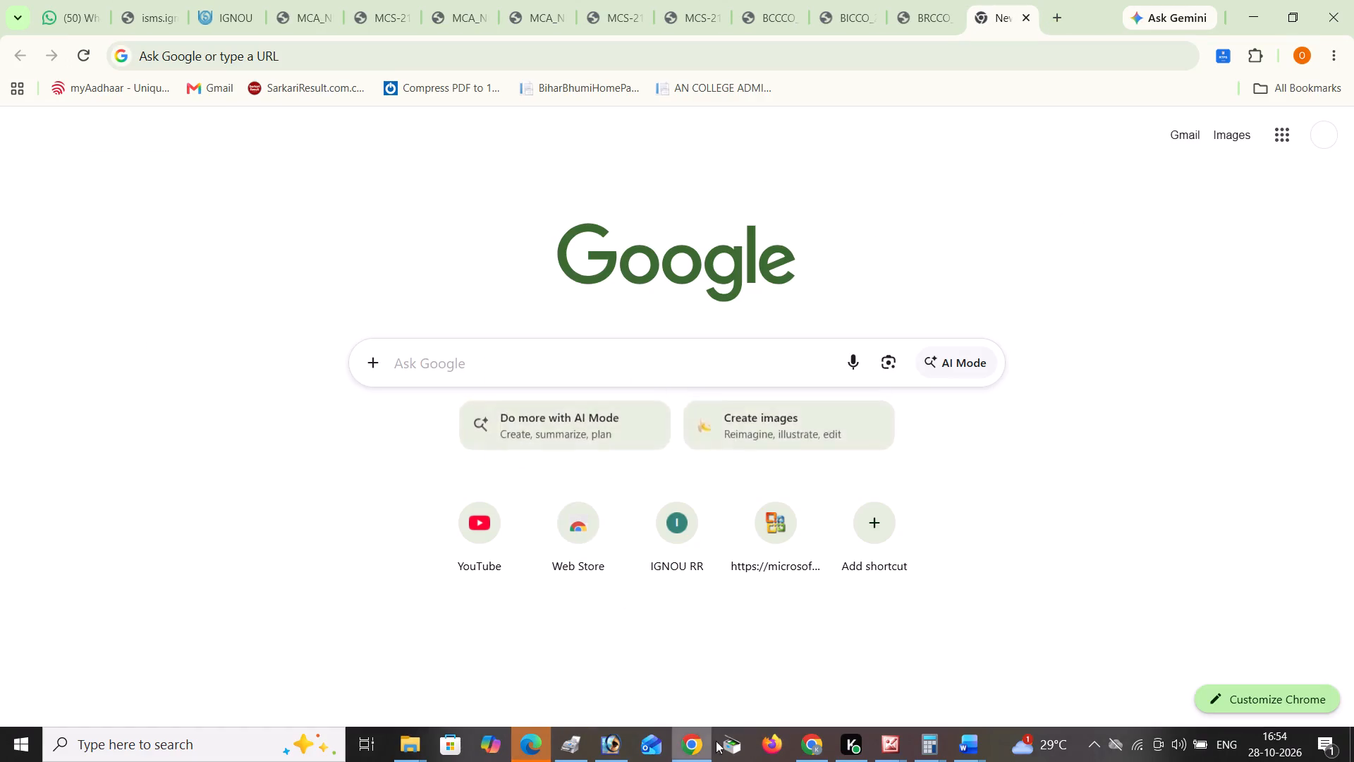
{"action": "left_click", "coordinate": [814, 743]}
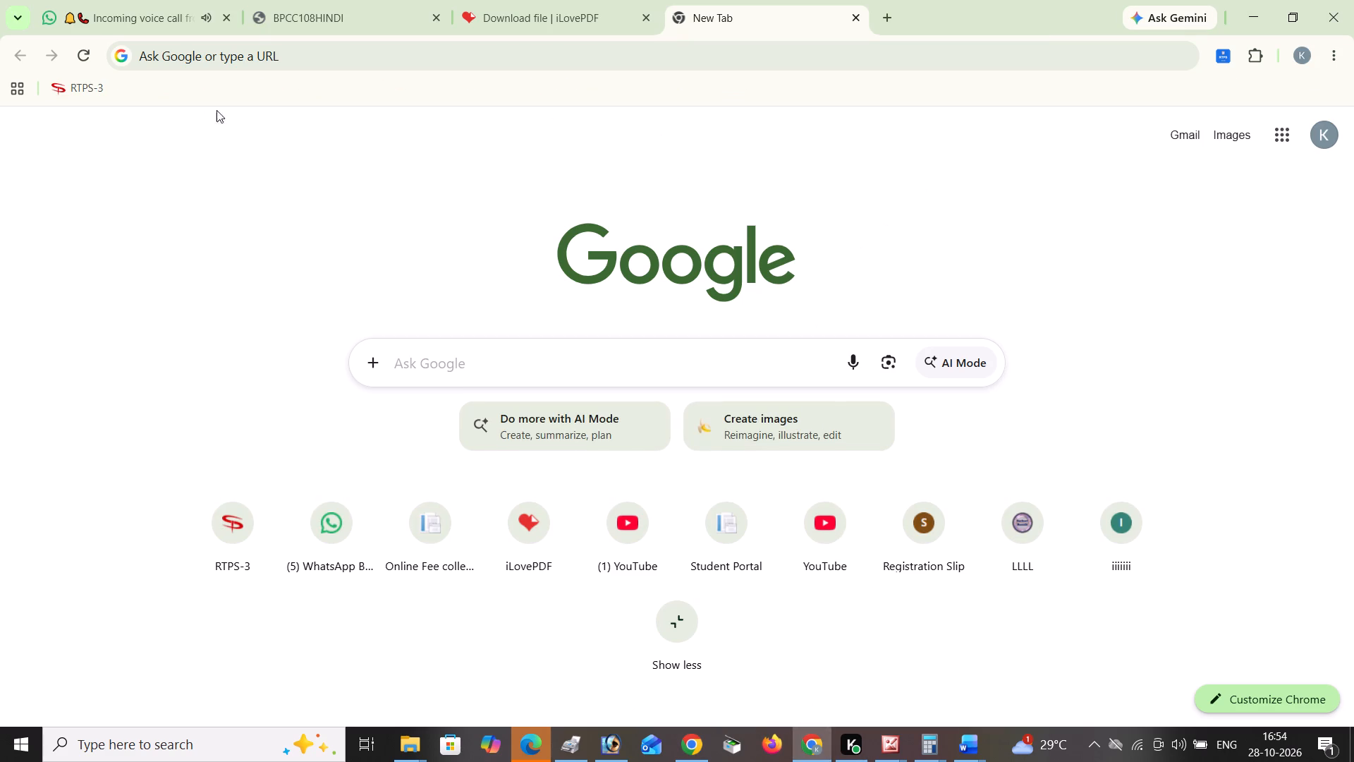
{"action": "left_click", "coordinate": [96, 93]}
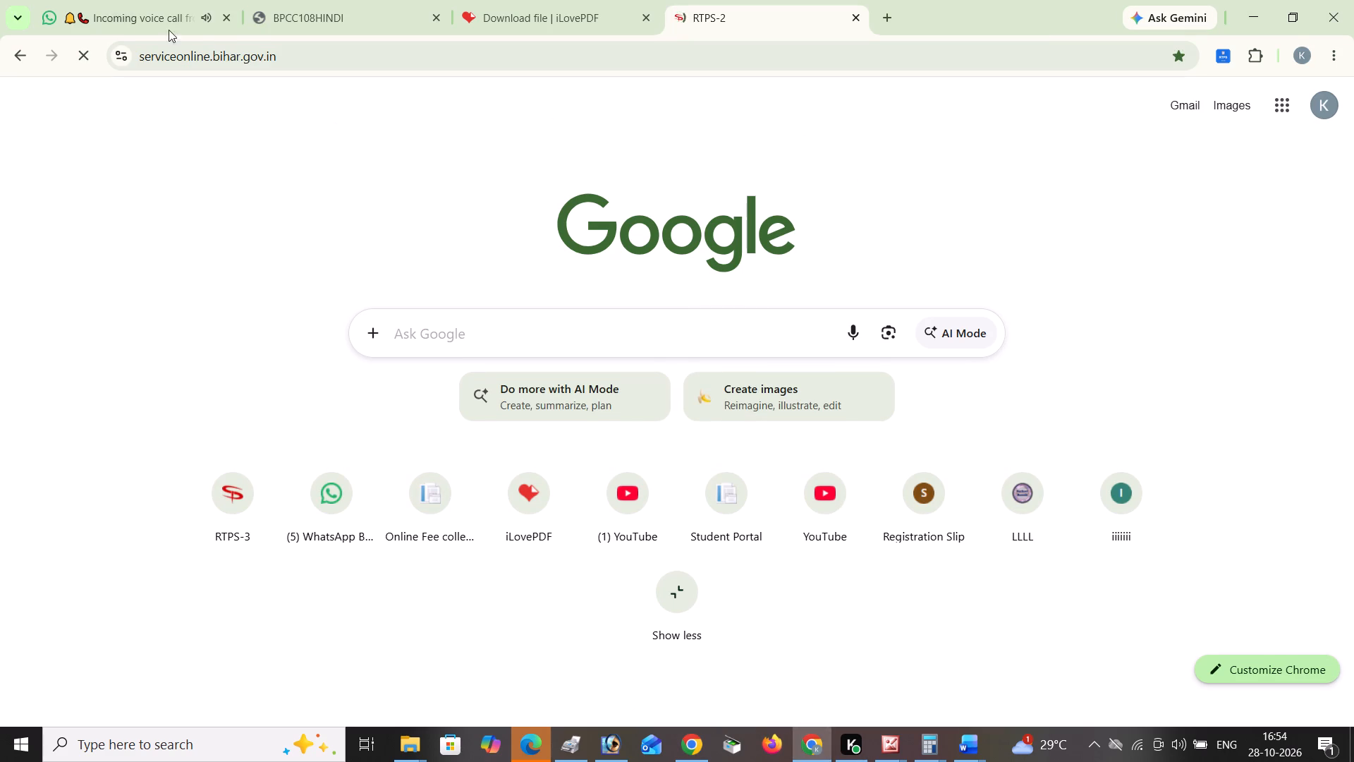